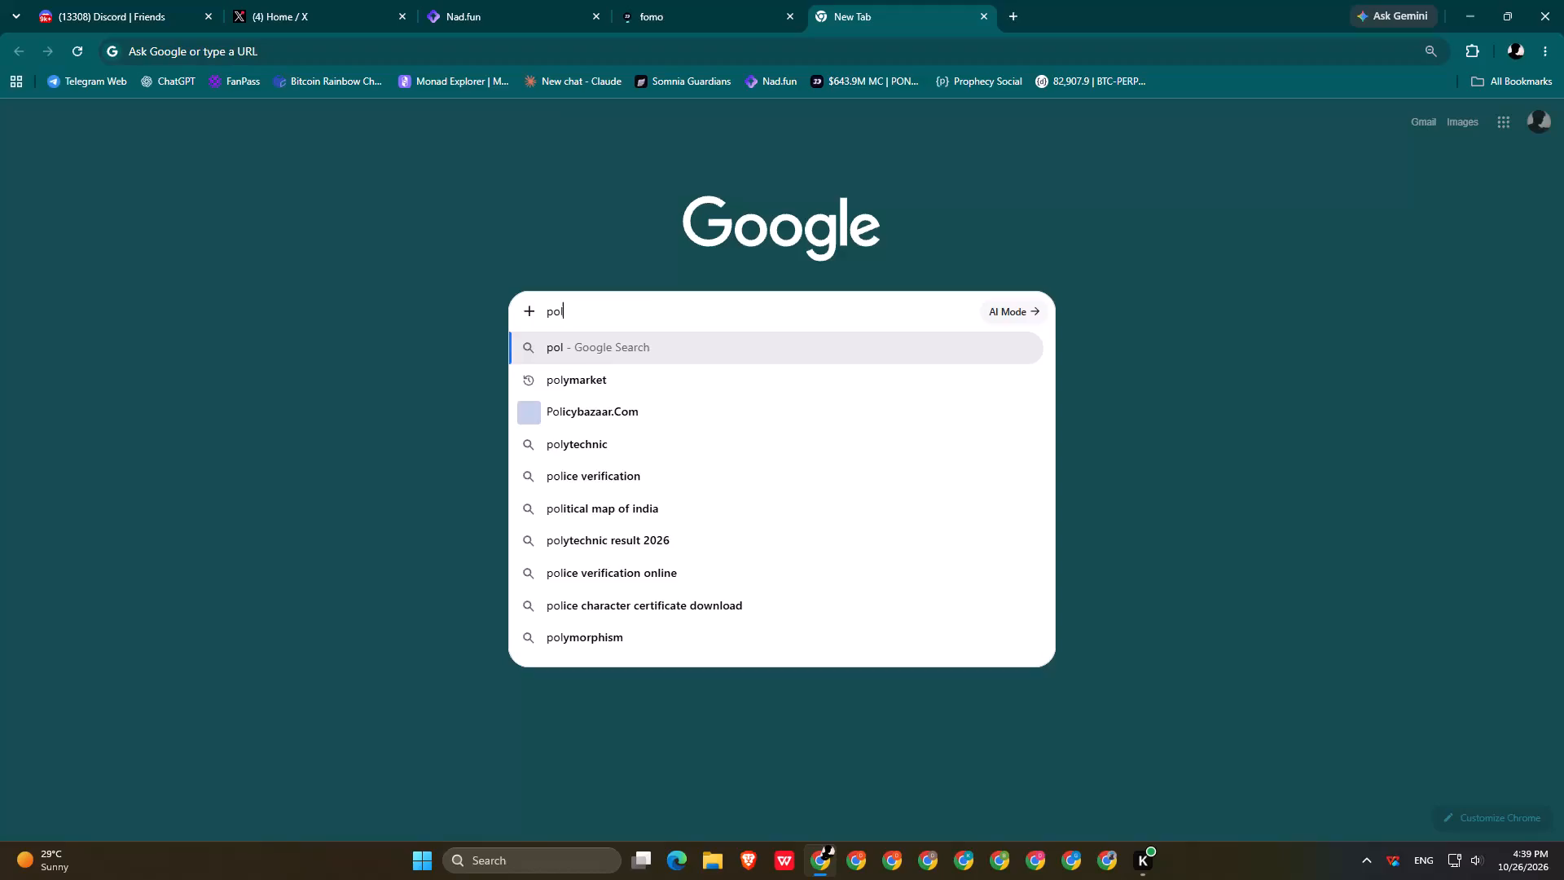
# Search Google for polymarket.
pyautogui.write('ymar')
pyautogui.click(609, 369)
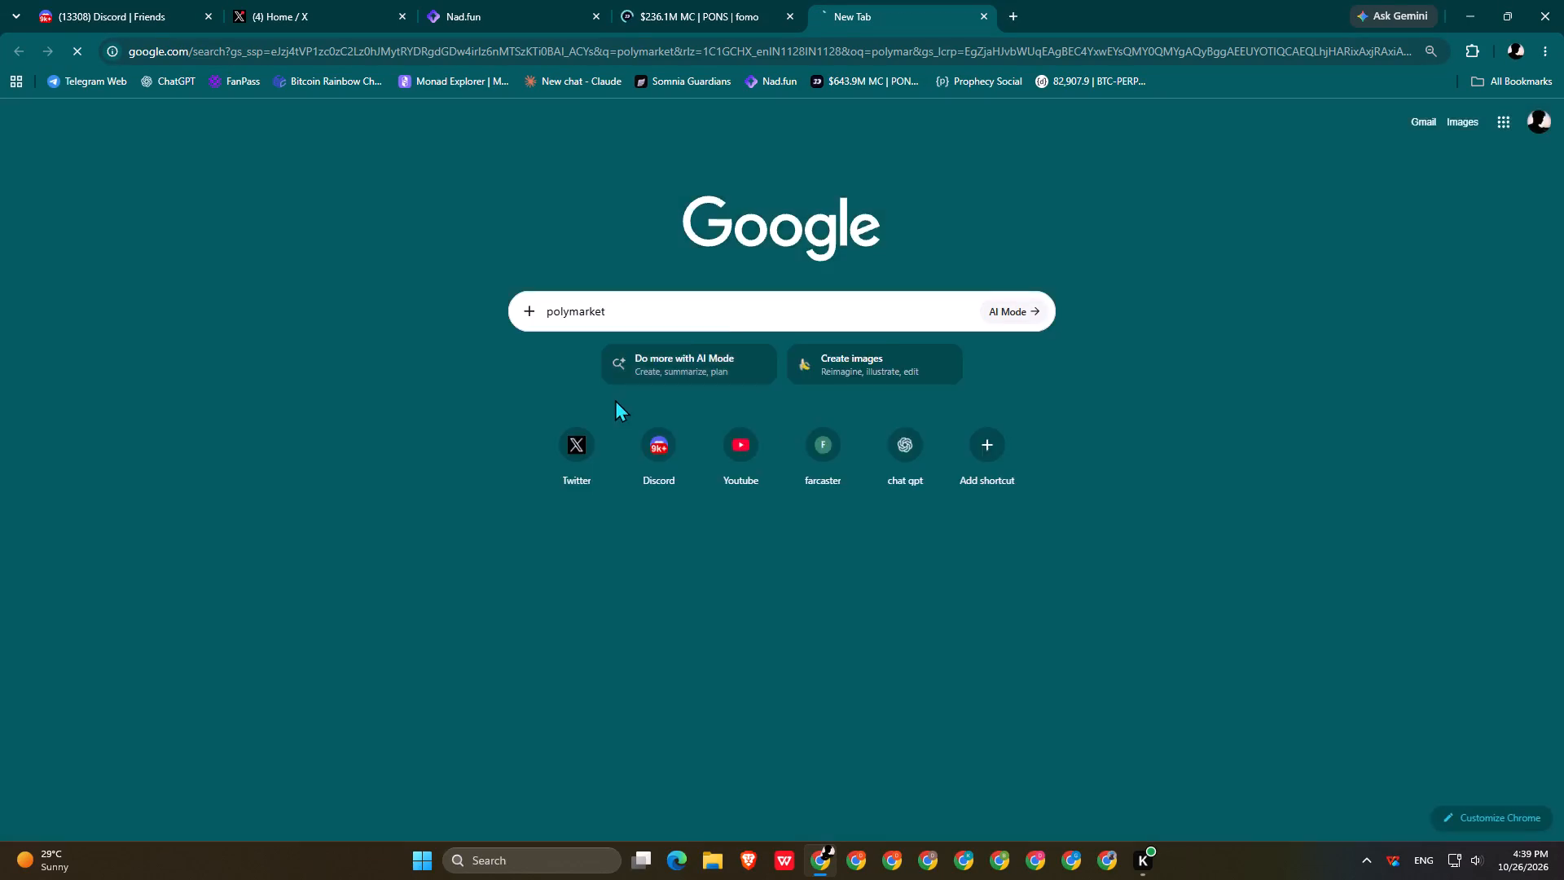
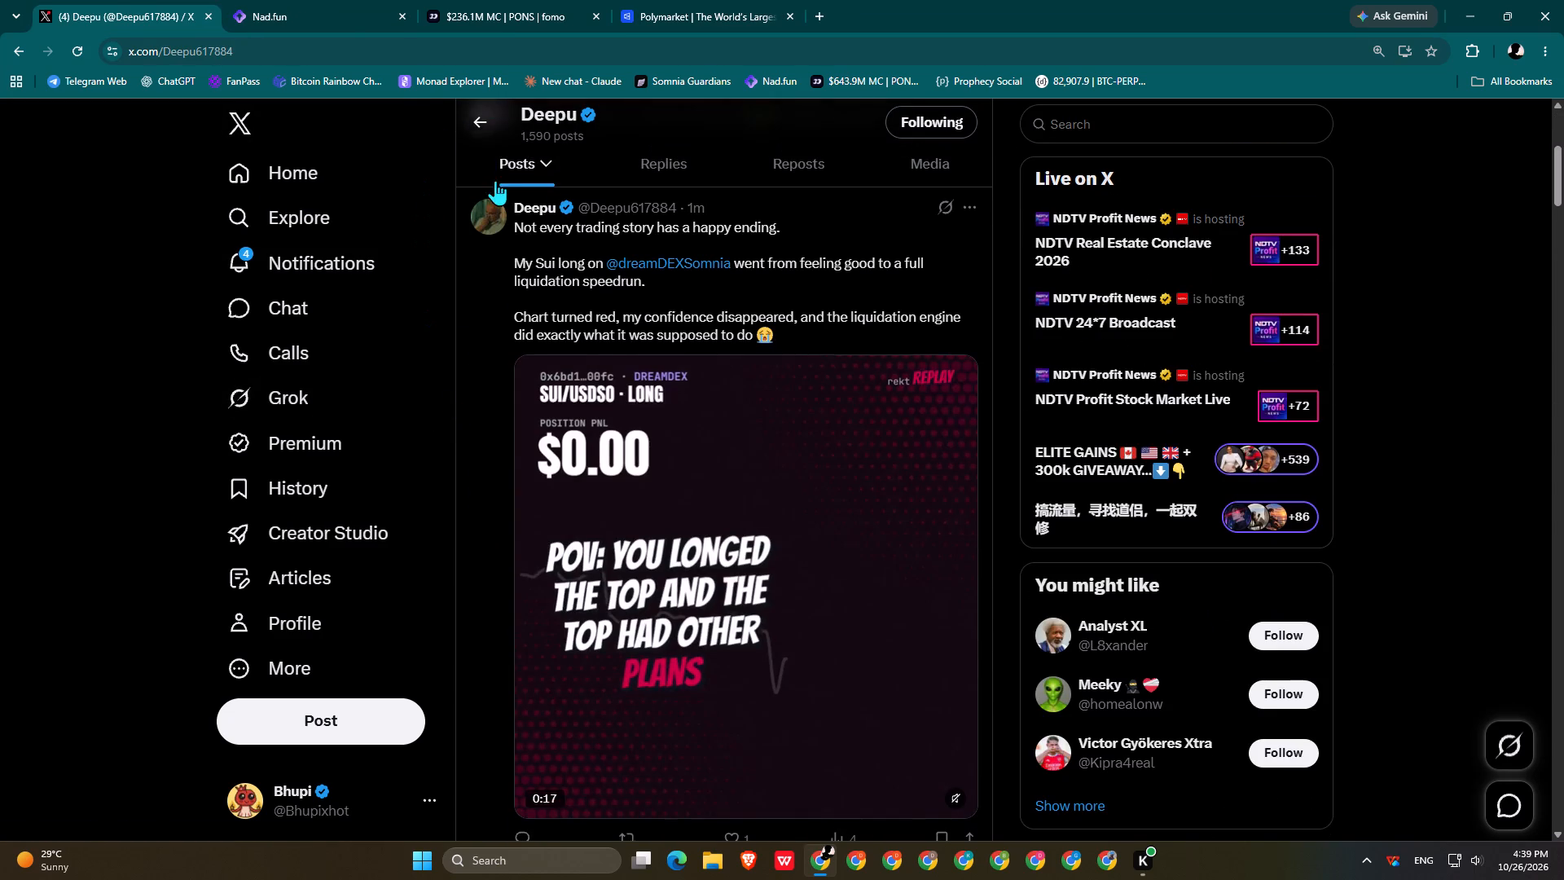
# Read through the Replies section of the open X profile.
pyautogui.click(618, 167)
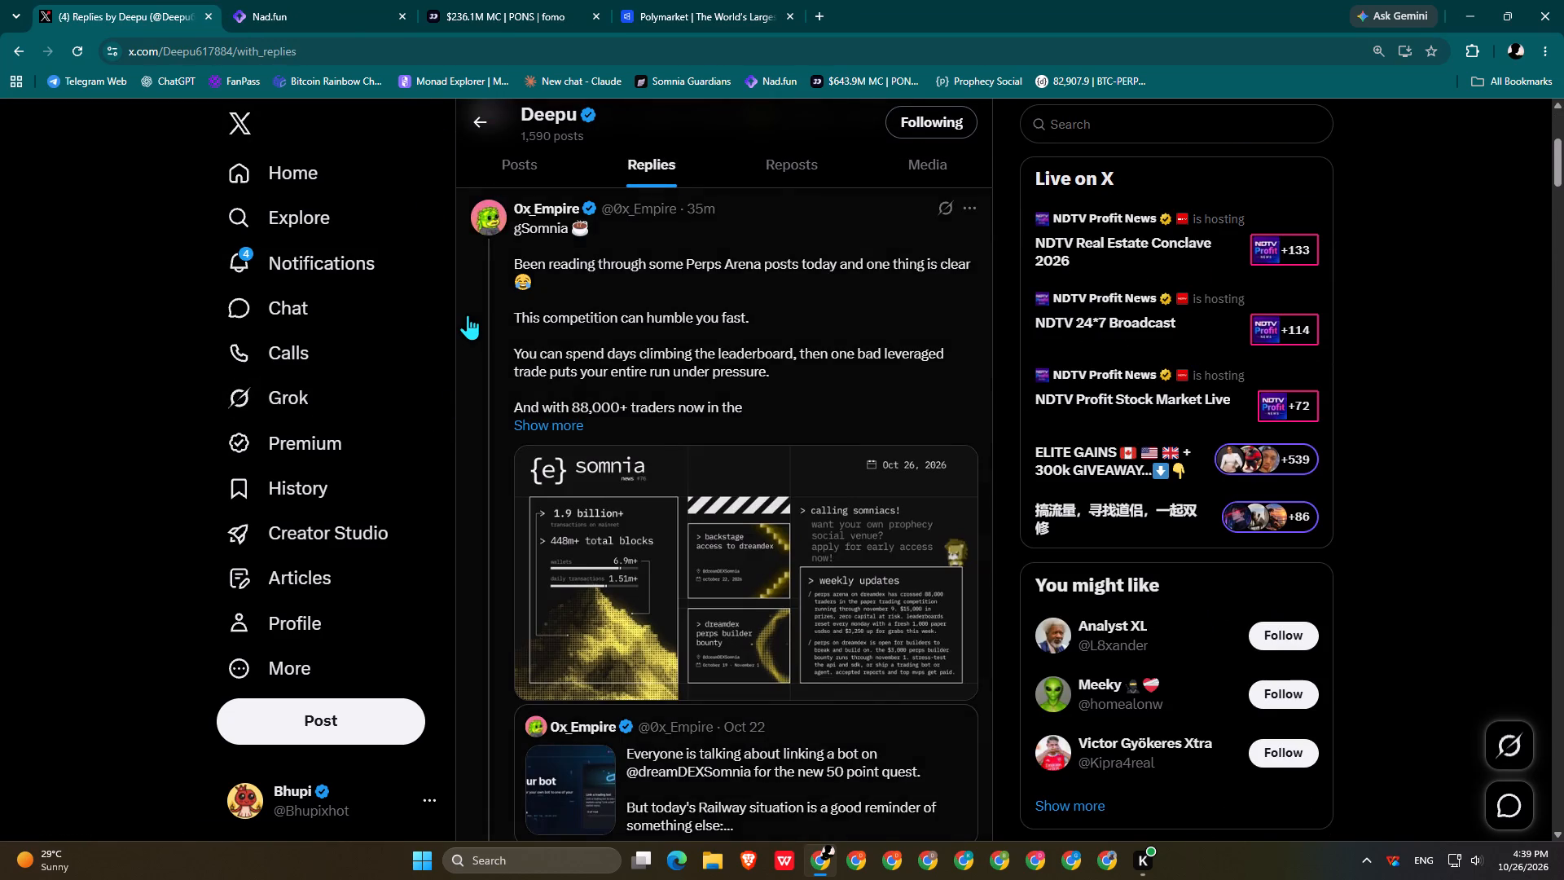
pyautogui.scroll(-7, 468, 315)
pyautogui.scroll(-7, 476, 416)
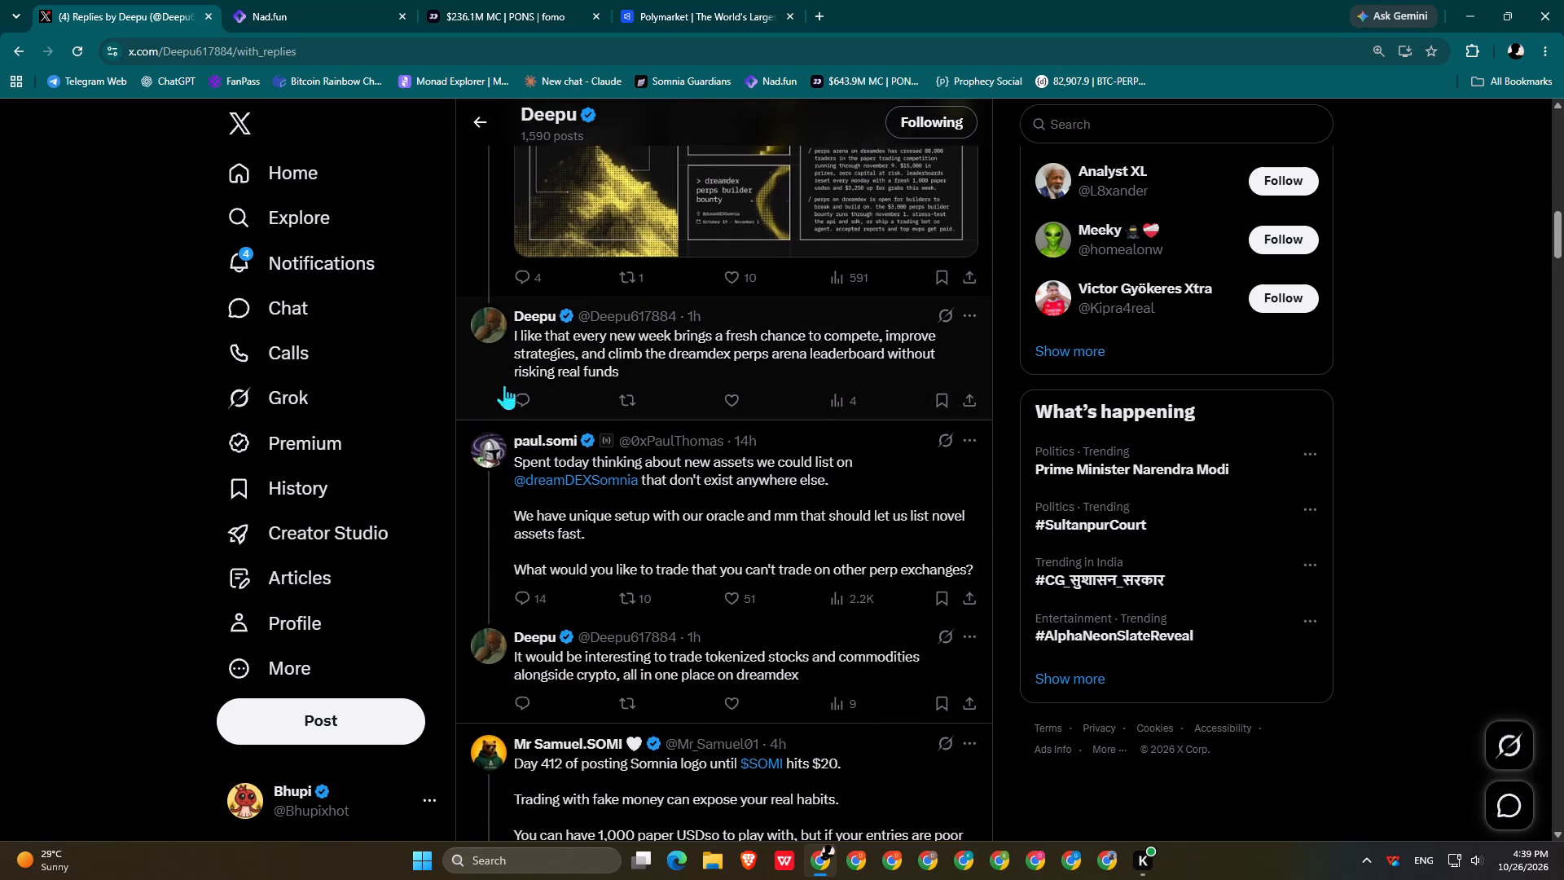
pyautogui.scroll(-12, 491, 407)
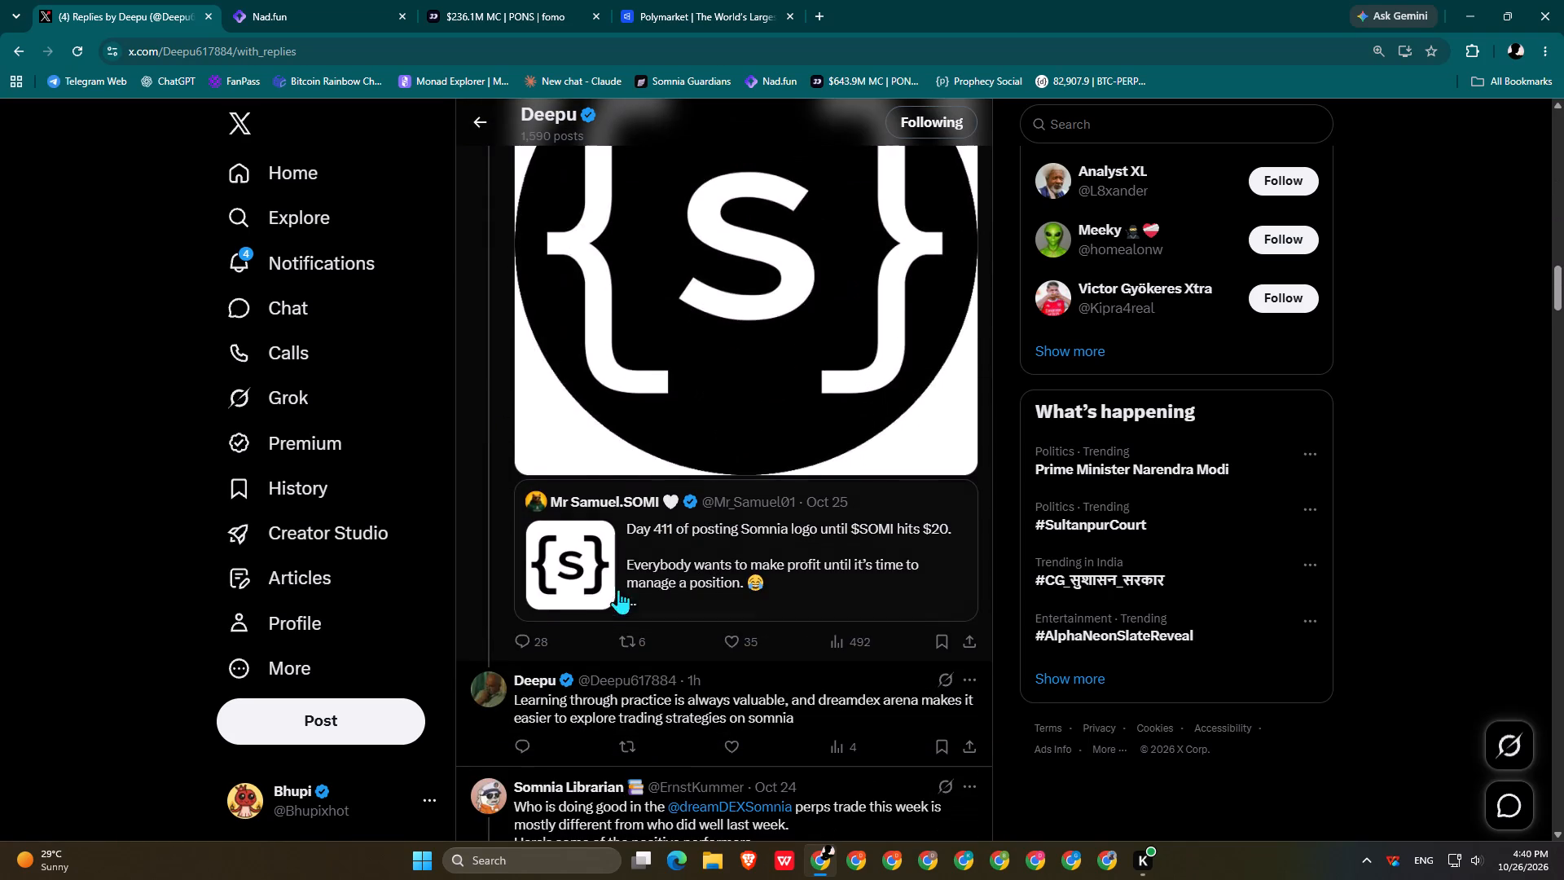
pyautogui.click(291, 264)
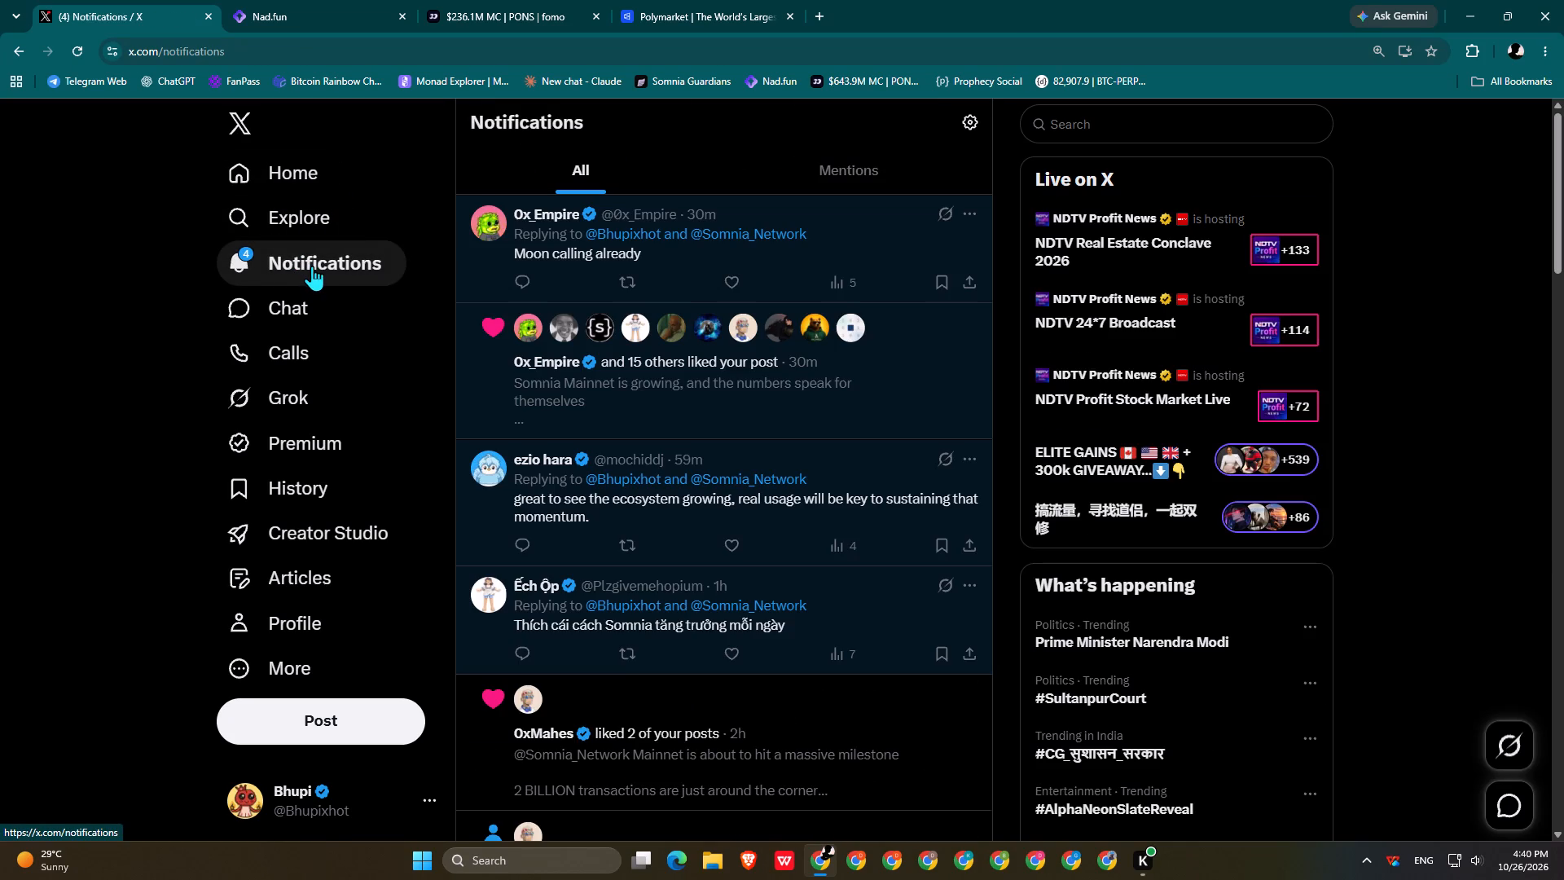
pyautogui.click(540, 391)
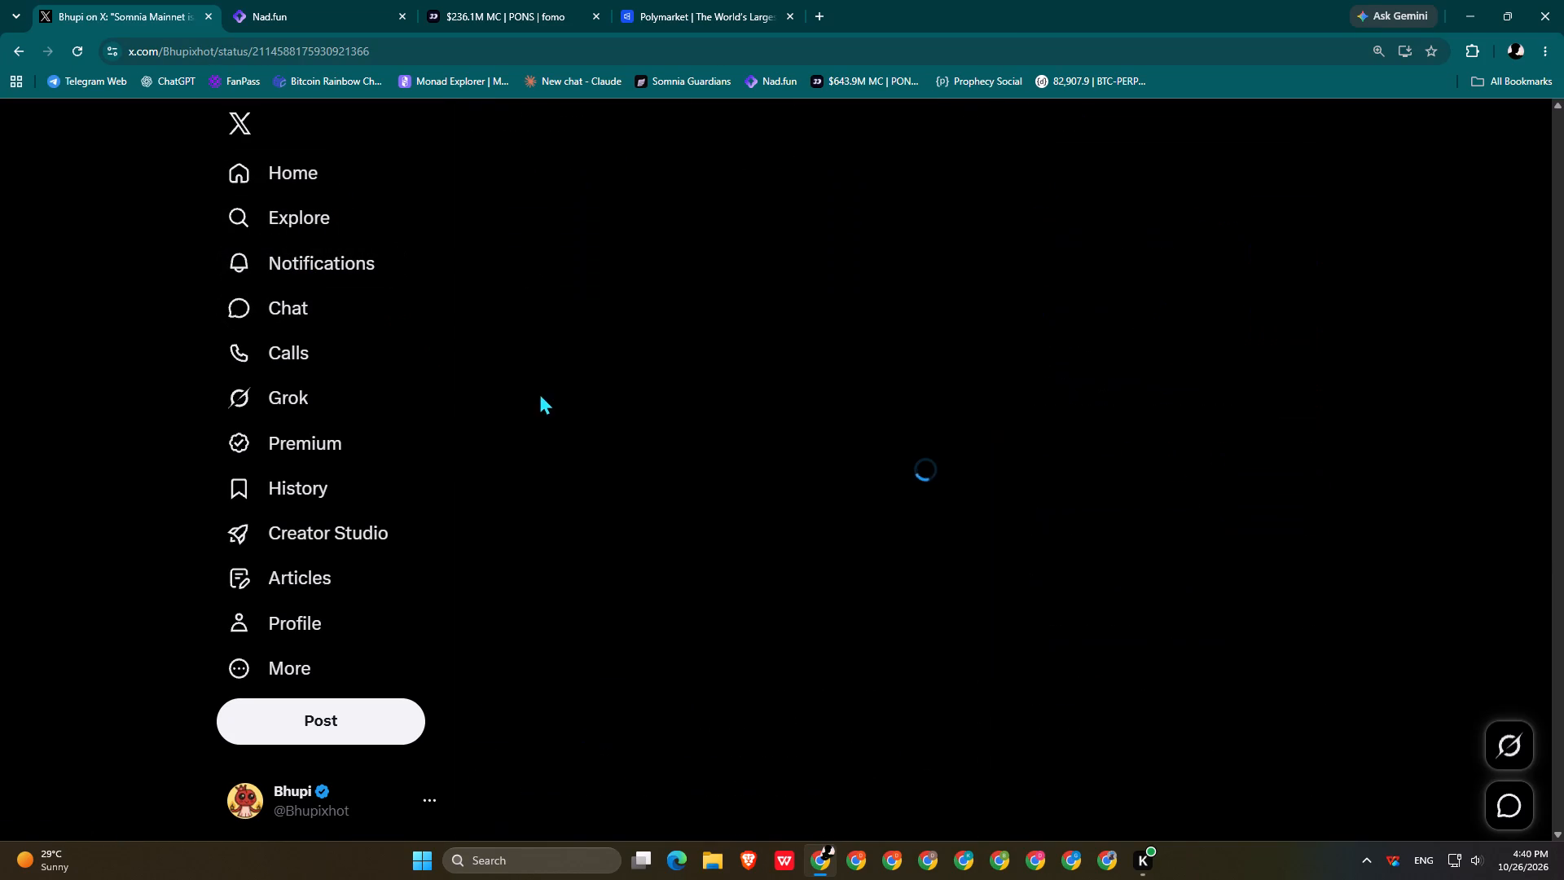
pyautogui.click(477, 129)
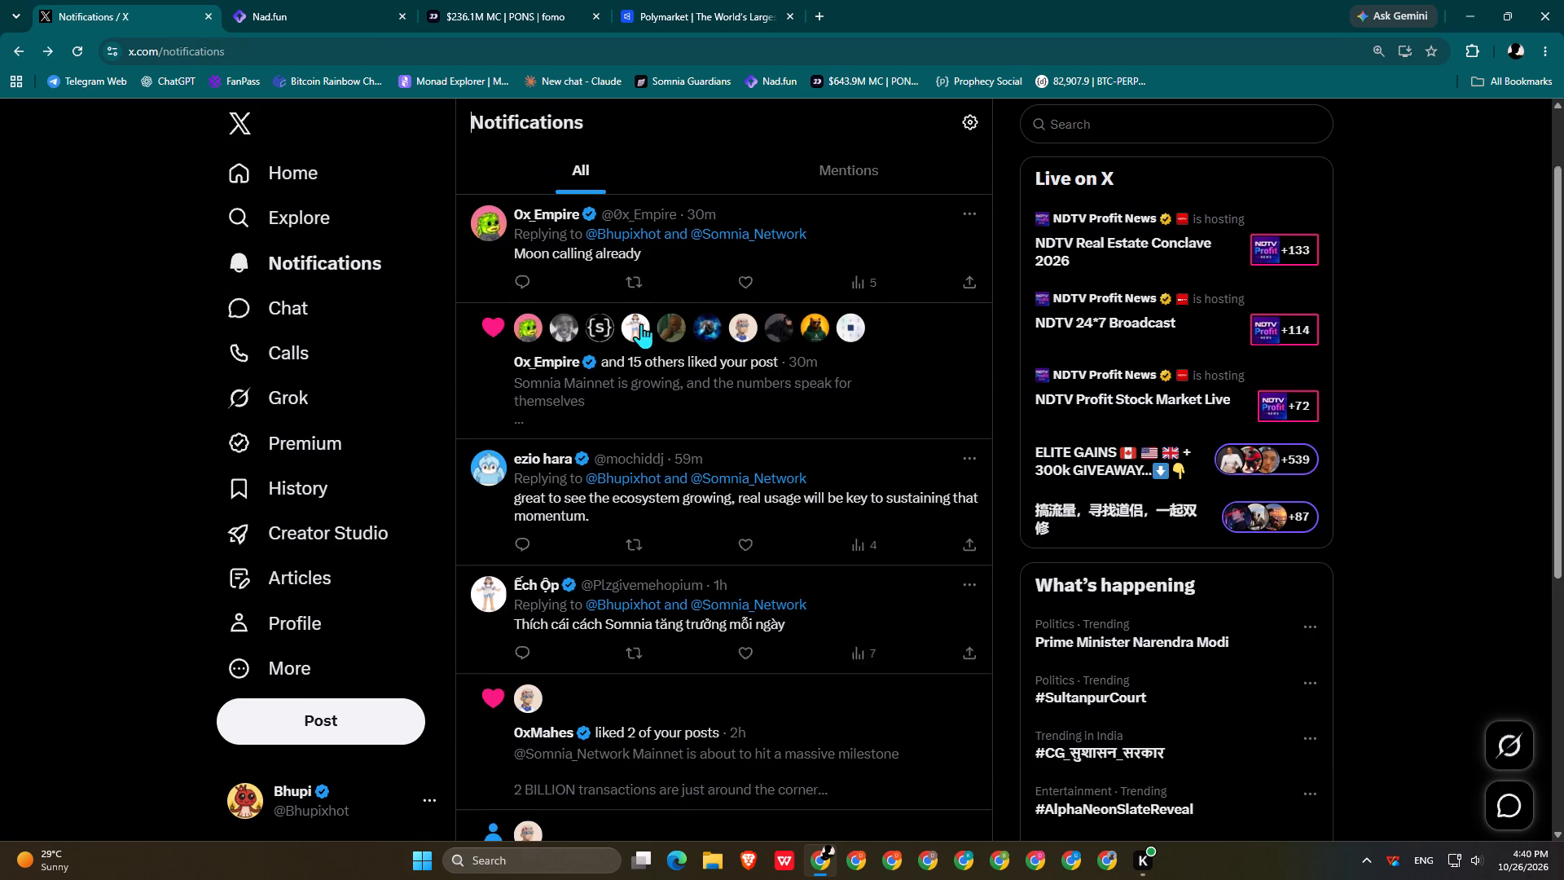
pyautogui.click(594, 328)
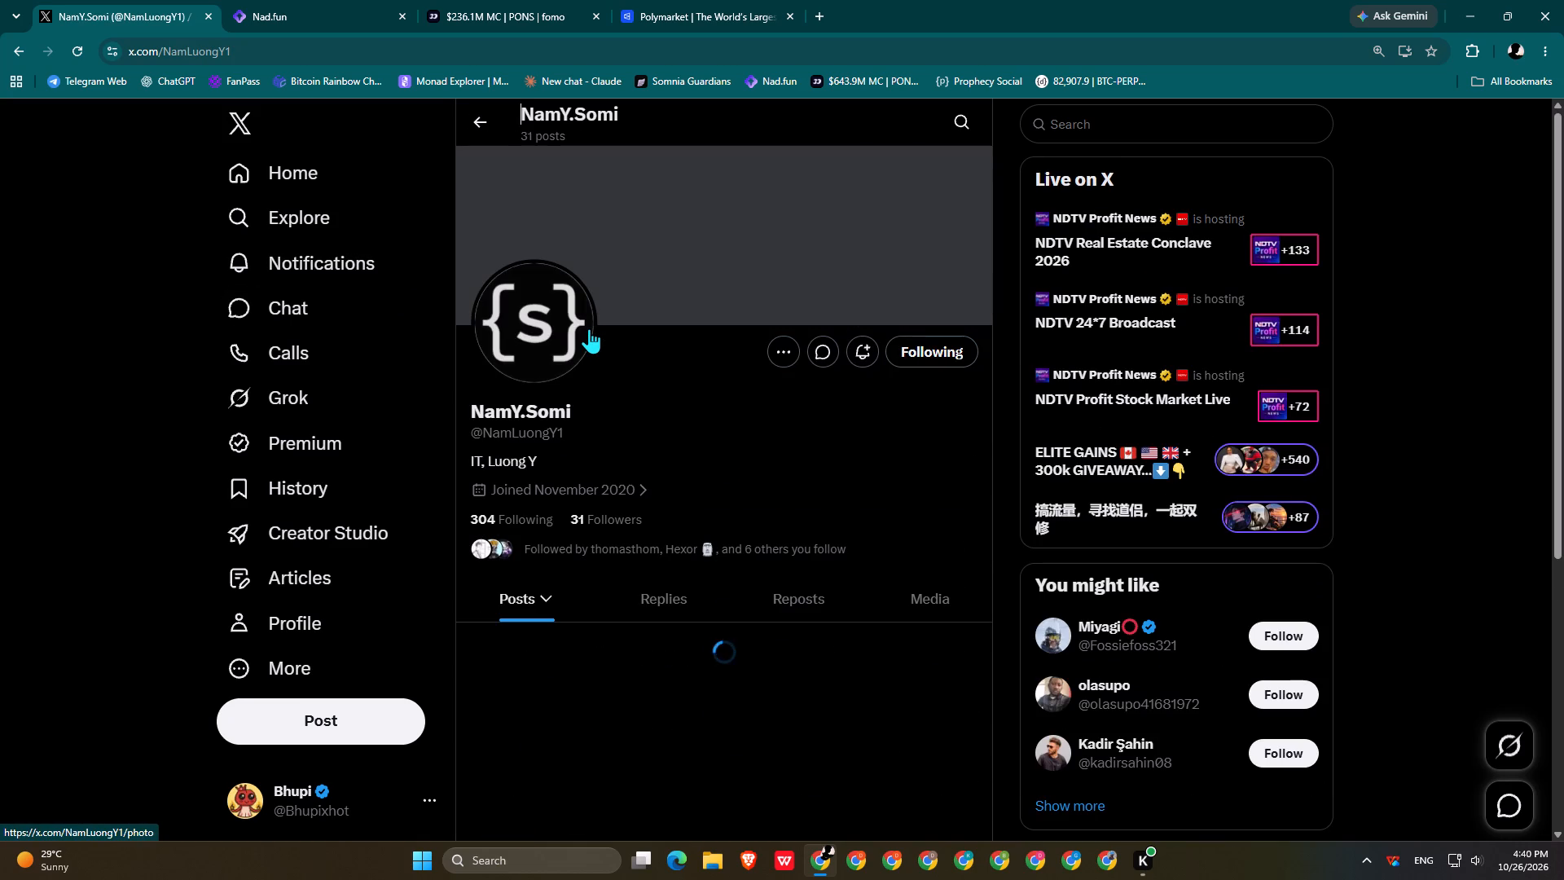
pyautogui.click(480, 121)
pyautogui.scroll(3, 446, 368)
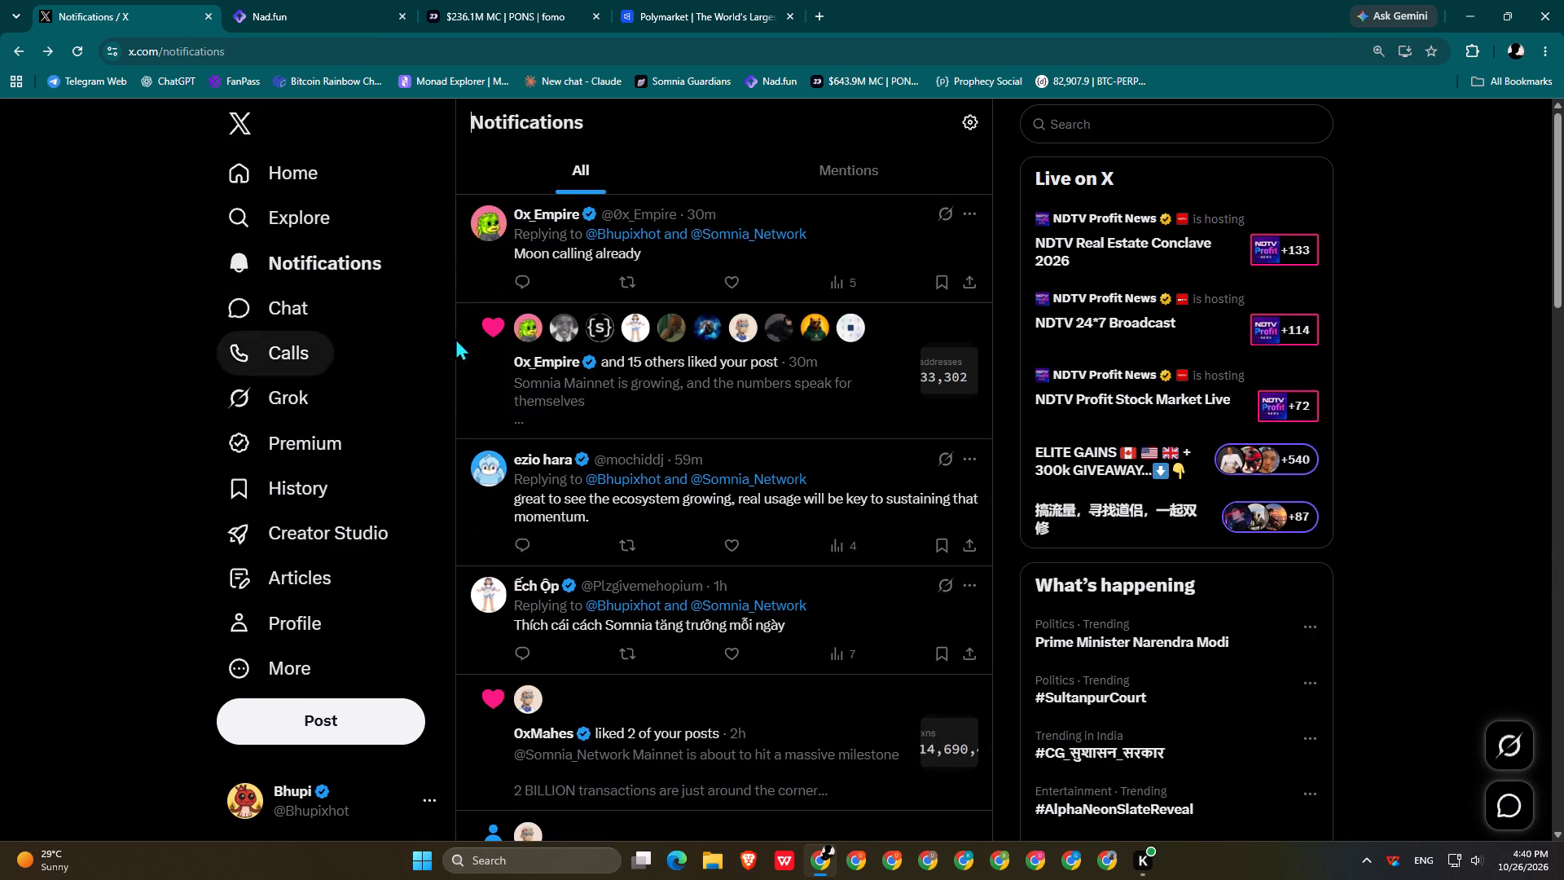
pyautogui.scroll(1, 455, 338)
# Close the X notifications page, leaving the Nad.fun page in view.
pyautogui.click(212, 6)
pyautogui.click(211, 18)
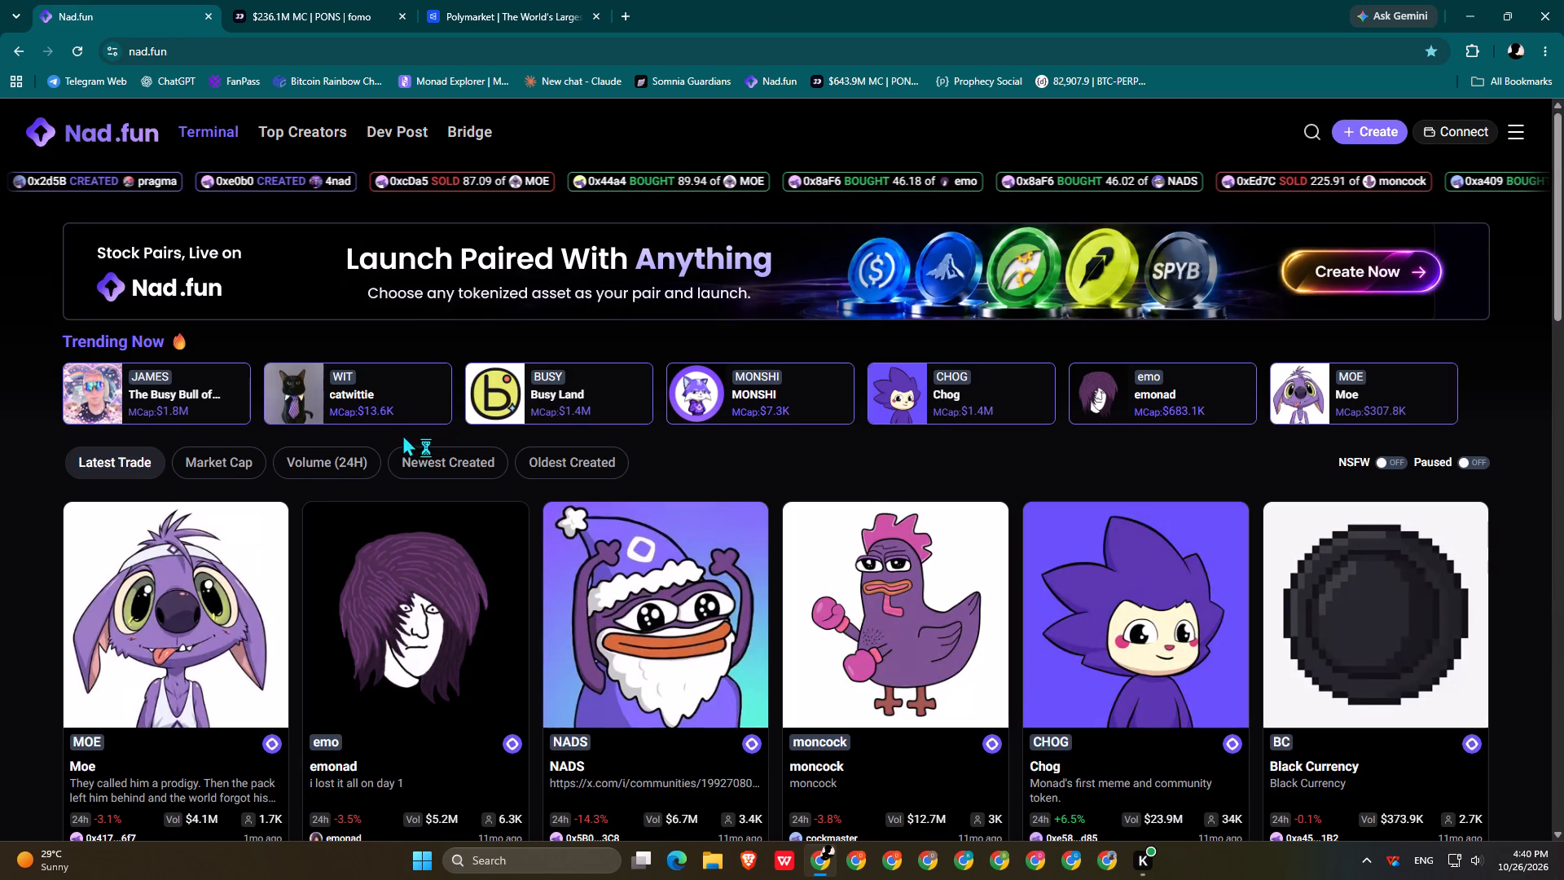
# Sort the Nad.fun token list by Market Cap.
pyautogui.scroll(-3, 323, 464)
pyautogui.click(229, 204)
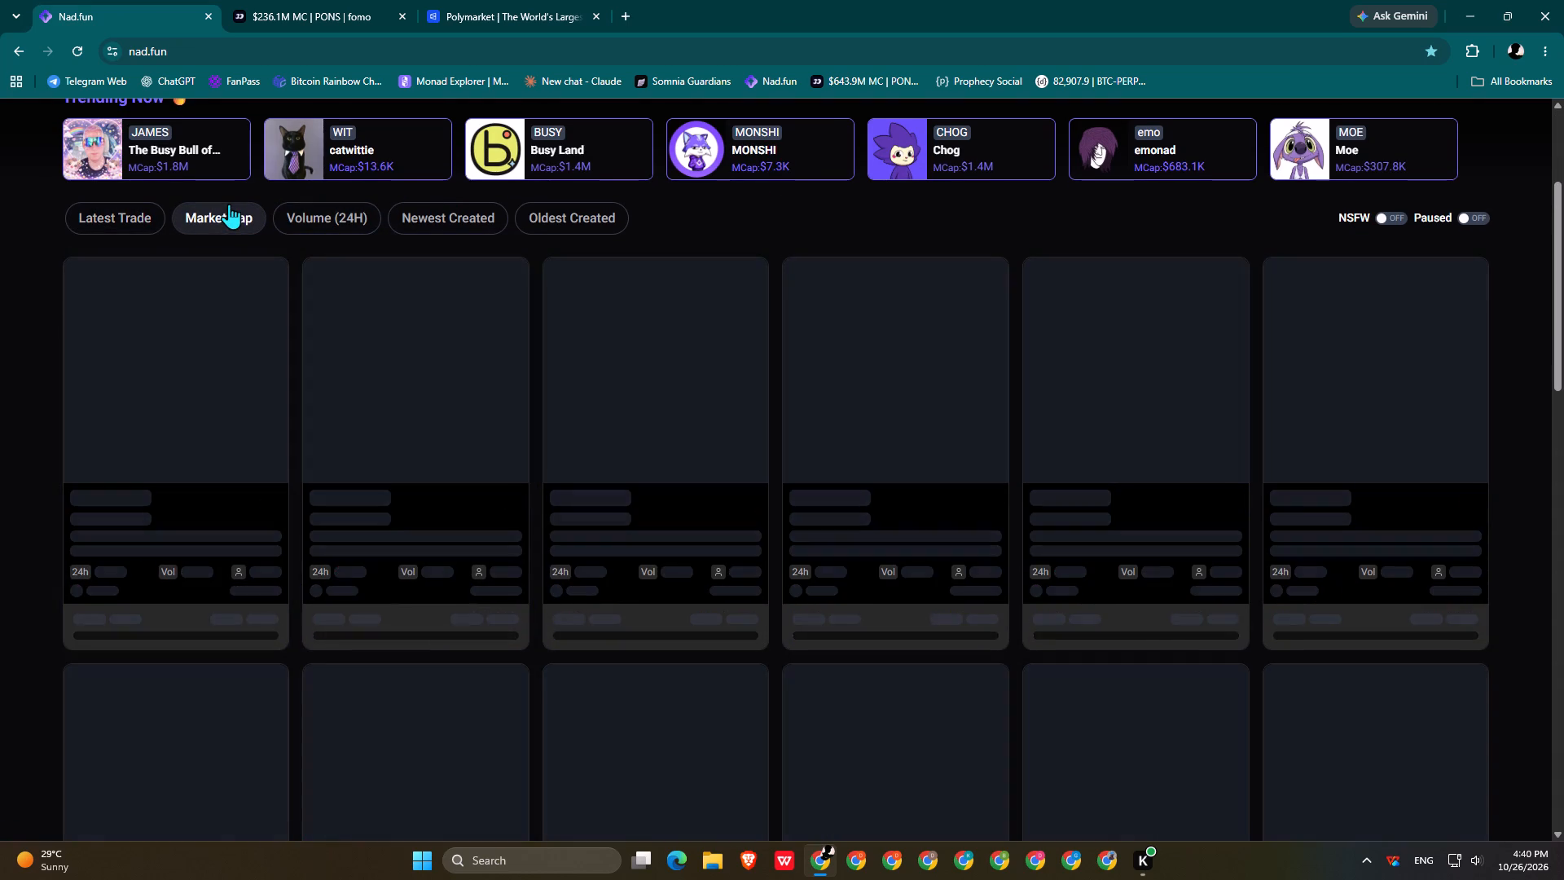
# Open the trending catwittie (WIT) token, examine its chart, holders and token information, and return to the token list.
pyautogui.click(399, 161)
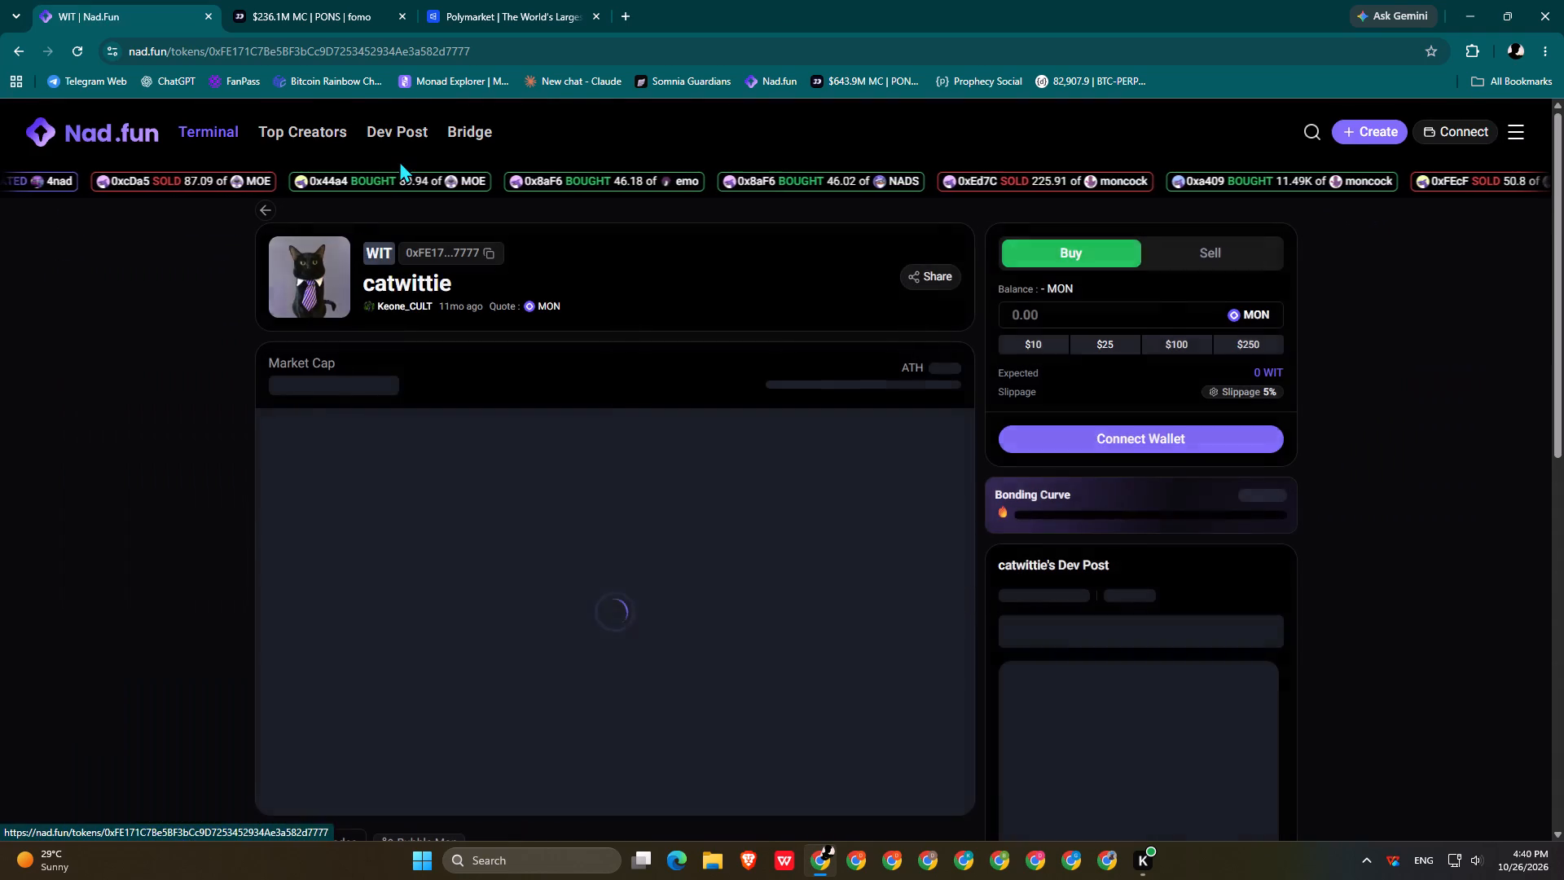
pyautogui.scroll(-3, 193, 460)
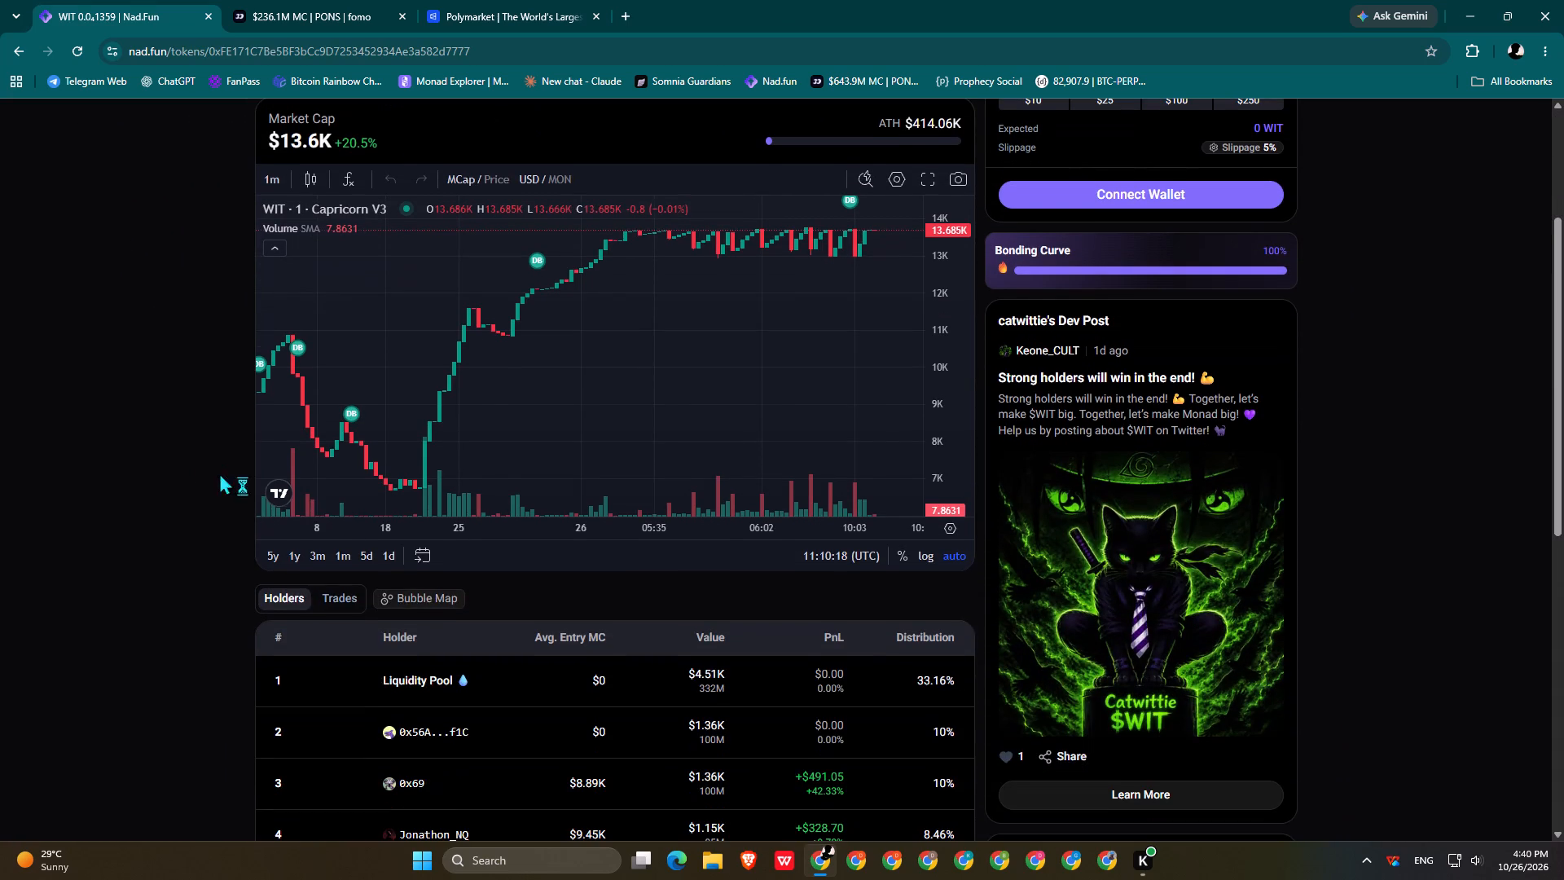
pyautogui.scroll(3, 216, 448)
pyautogui.scroll(-7, 216, 448)
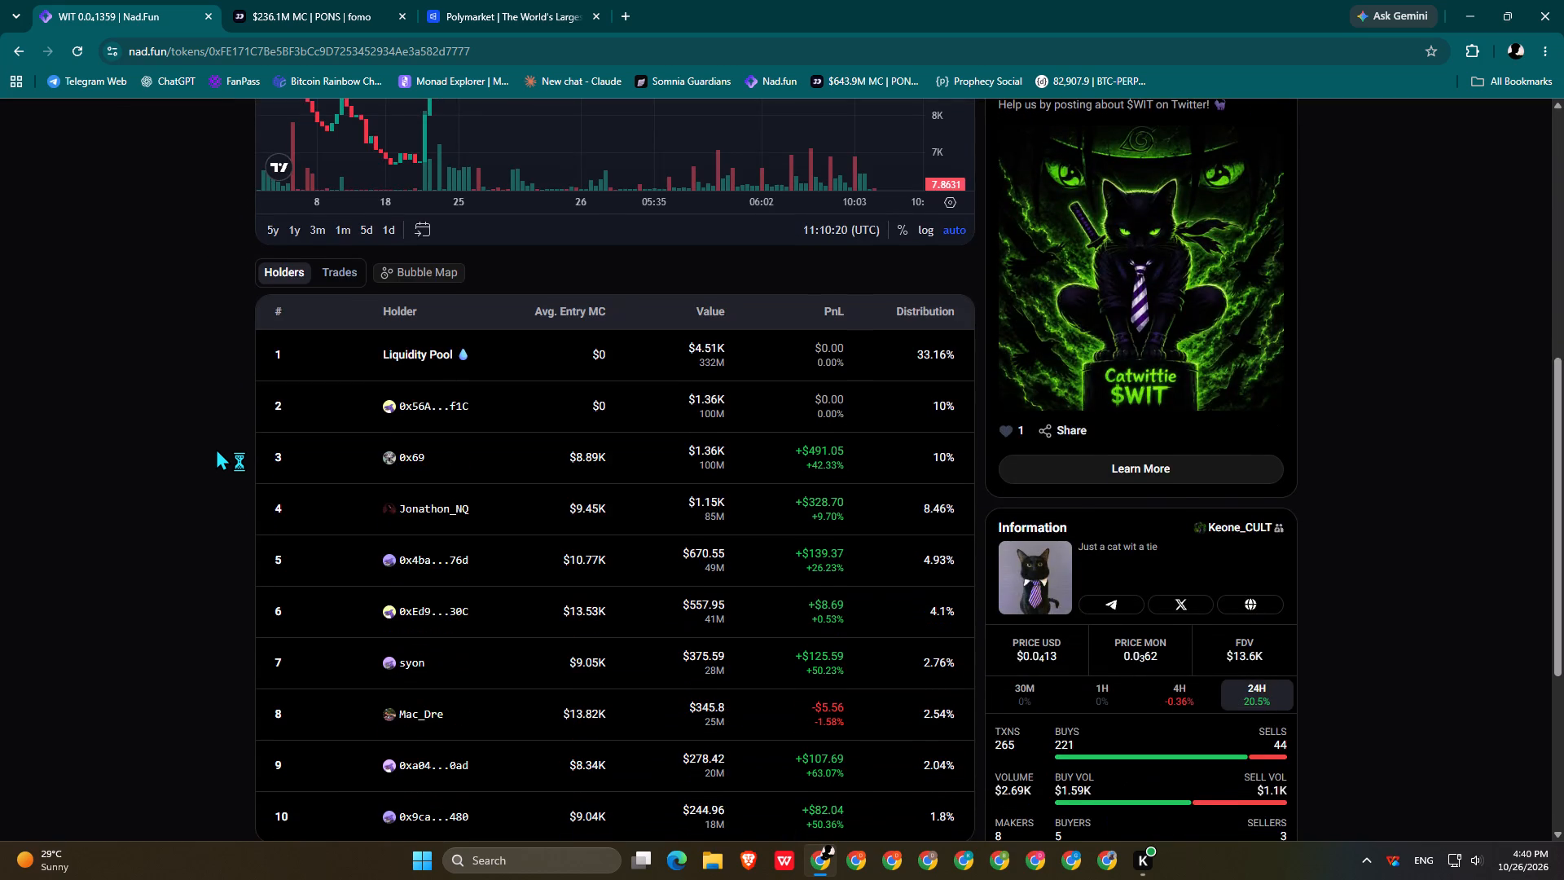
pyautogui.scroll(3, 216, 448)
pyautogui.scroll(-5, 216, 448)
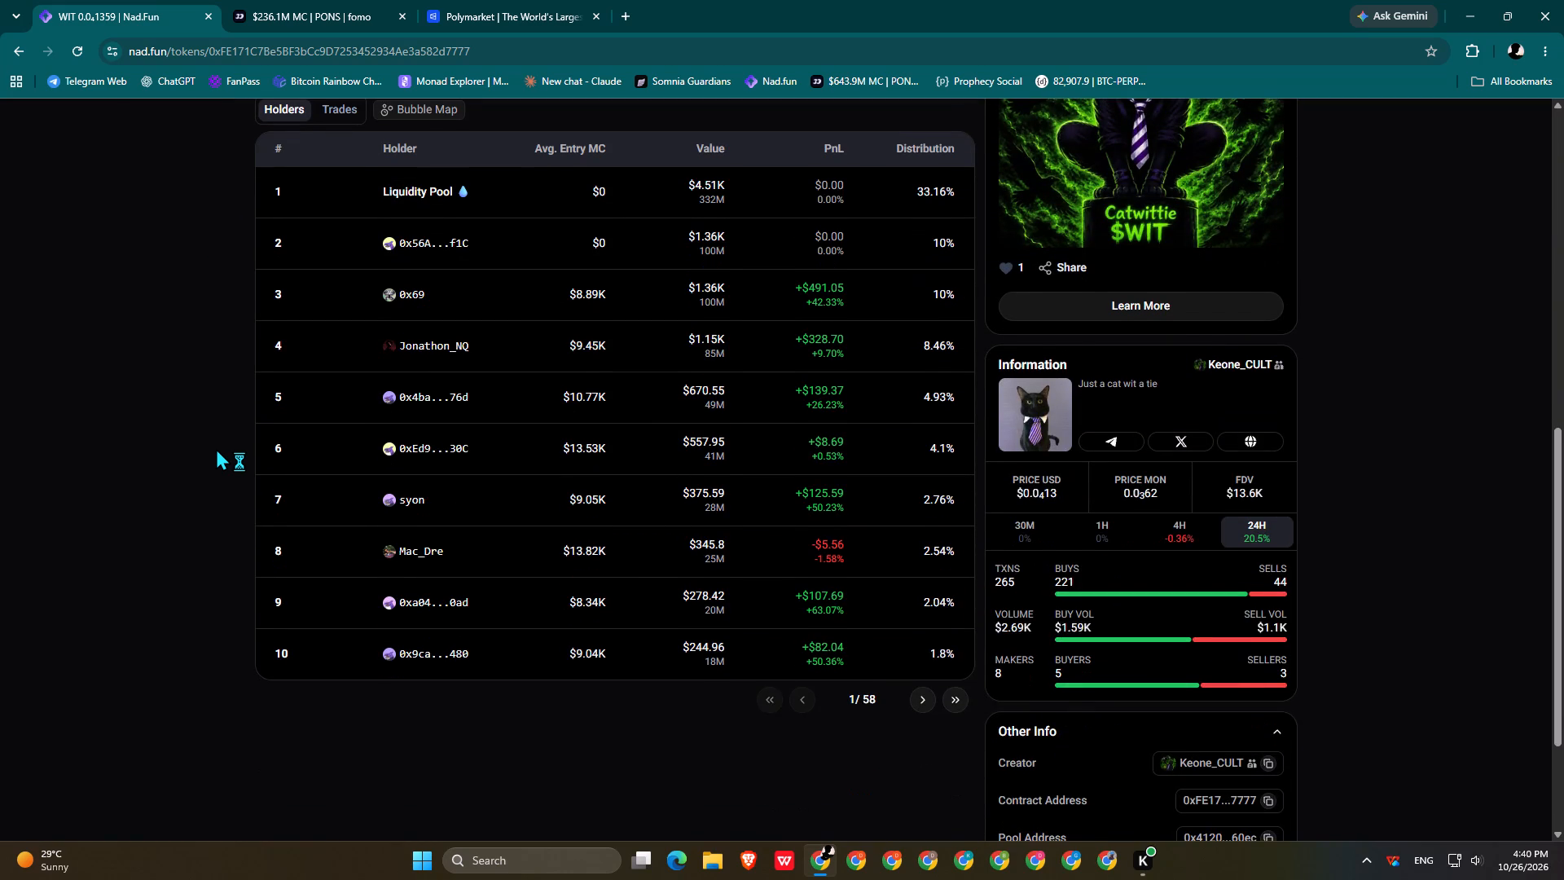
pyautogui.scroll(6, 216, 448)
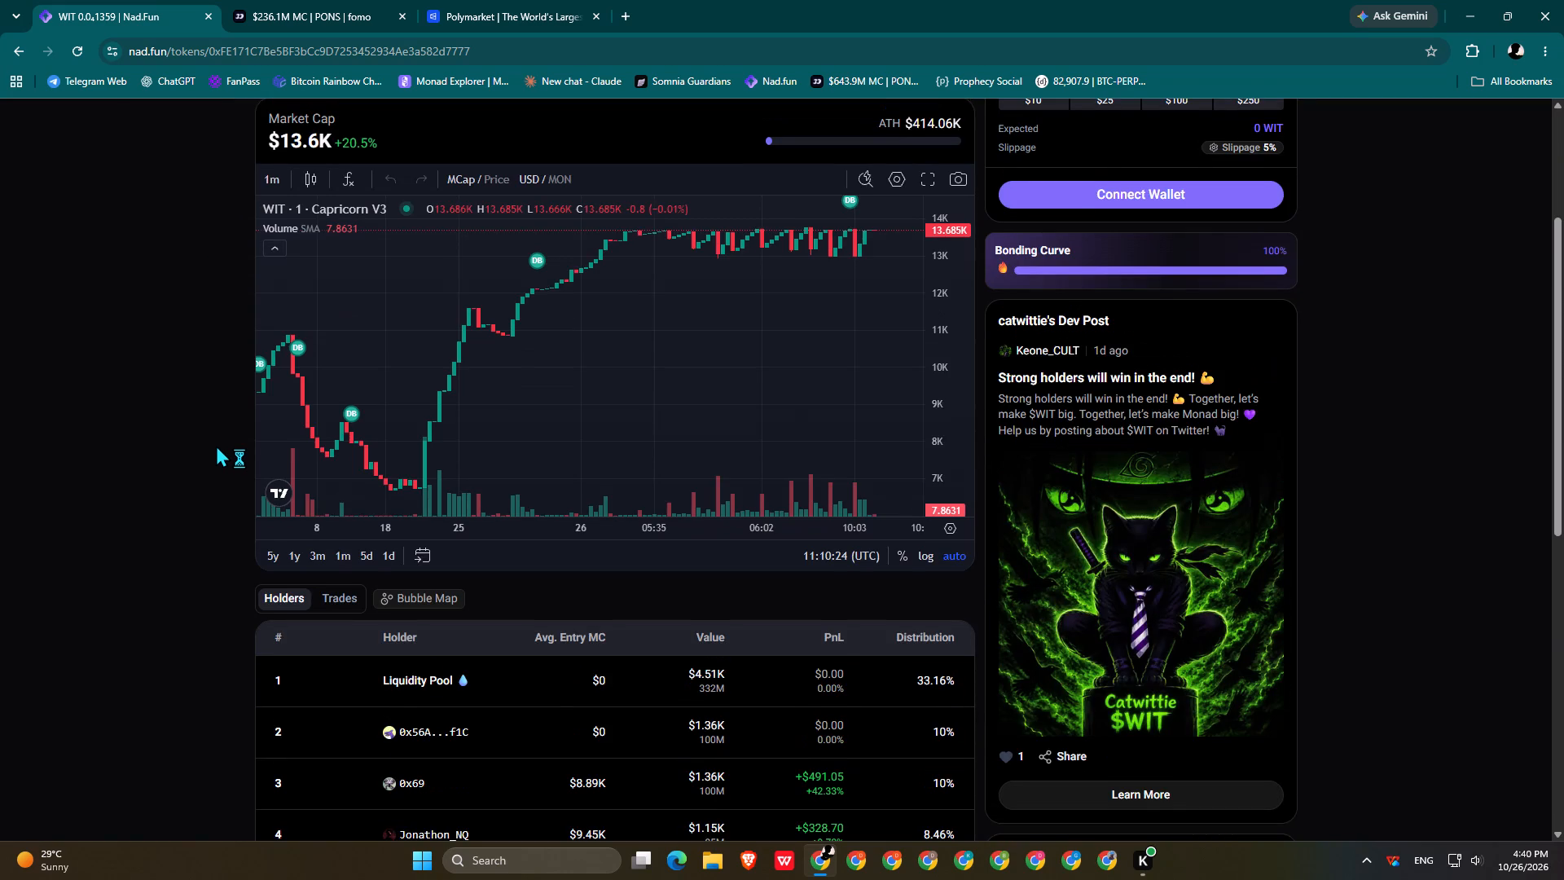
pyautogui.scroll(6, 216, 445)
pyautogui.click(257, 213)
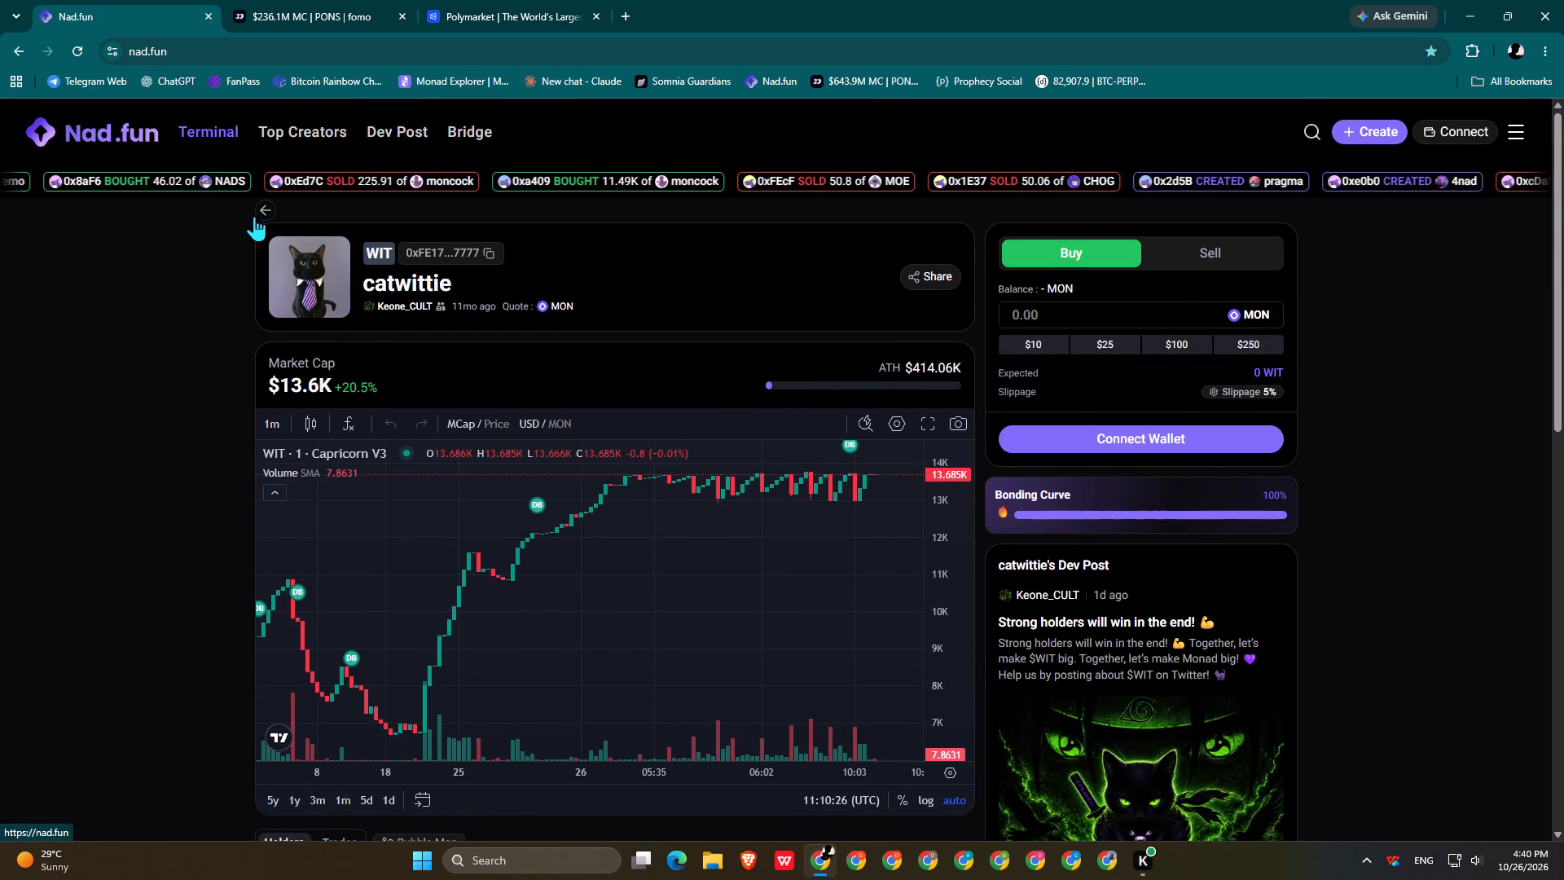
# Skim the tokens sorted by market cap and close the Nad.fun page.
pyautogui.scroll(-1, 573, 447)
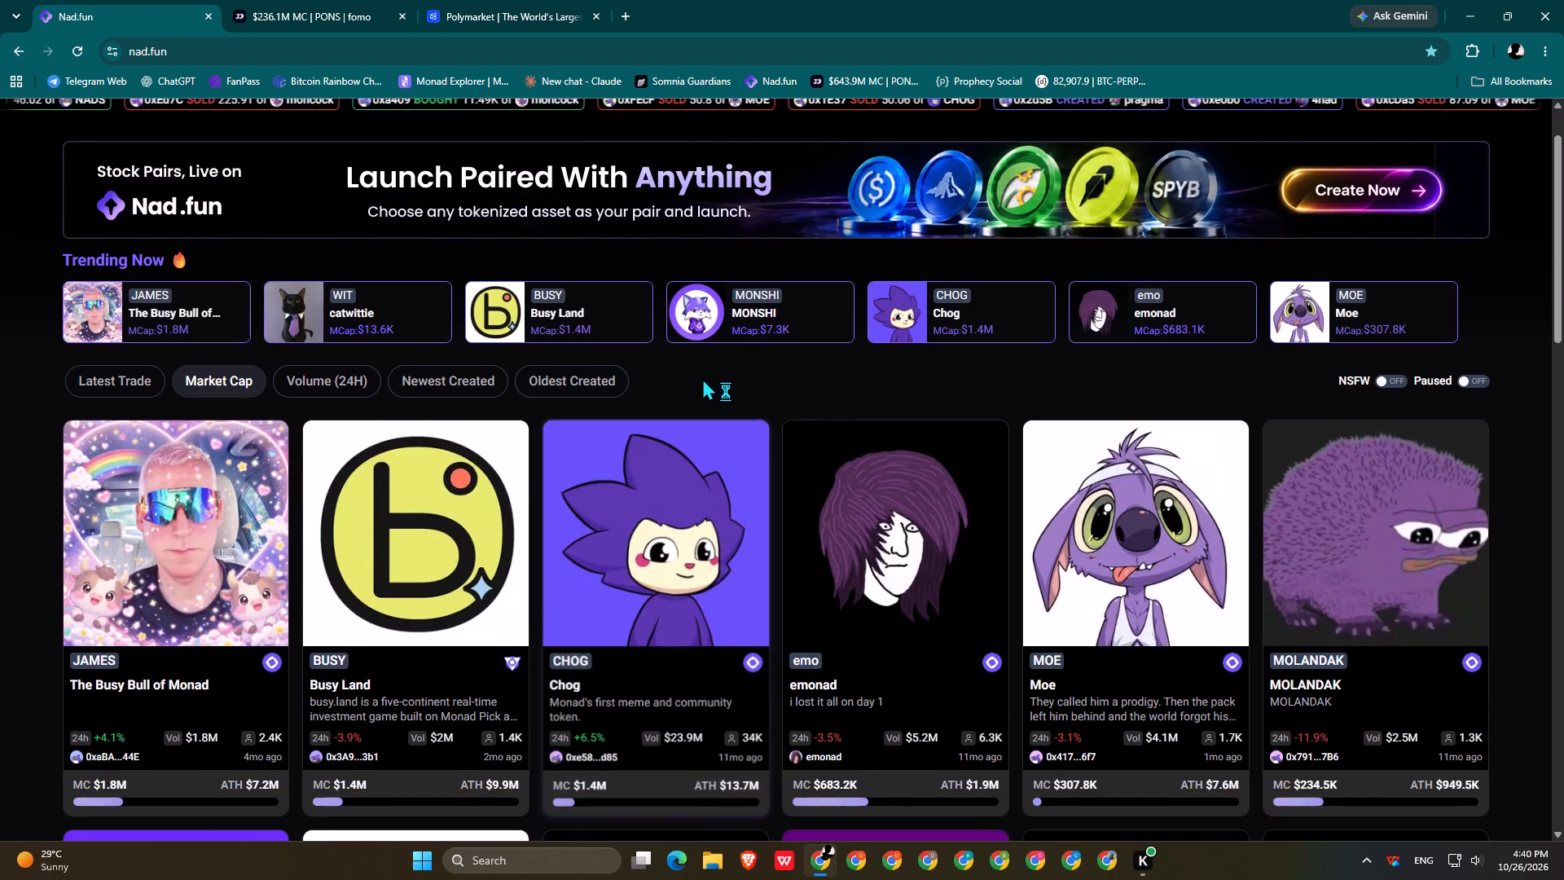
pyautogui.scroll(-3, 702, 377)
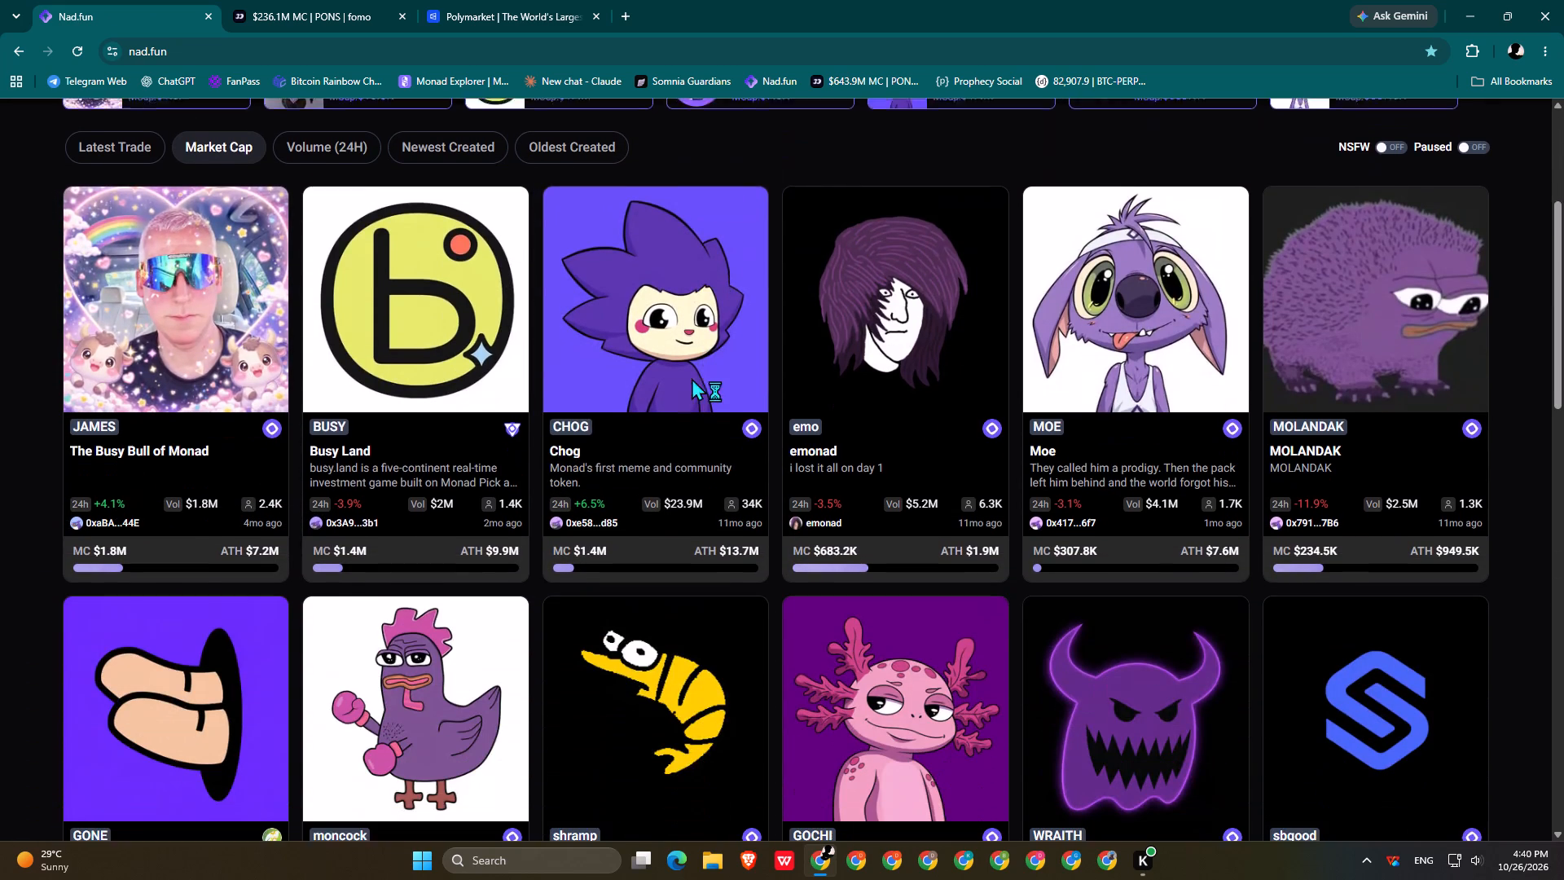
pyautogui.click(209, 10)
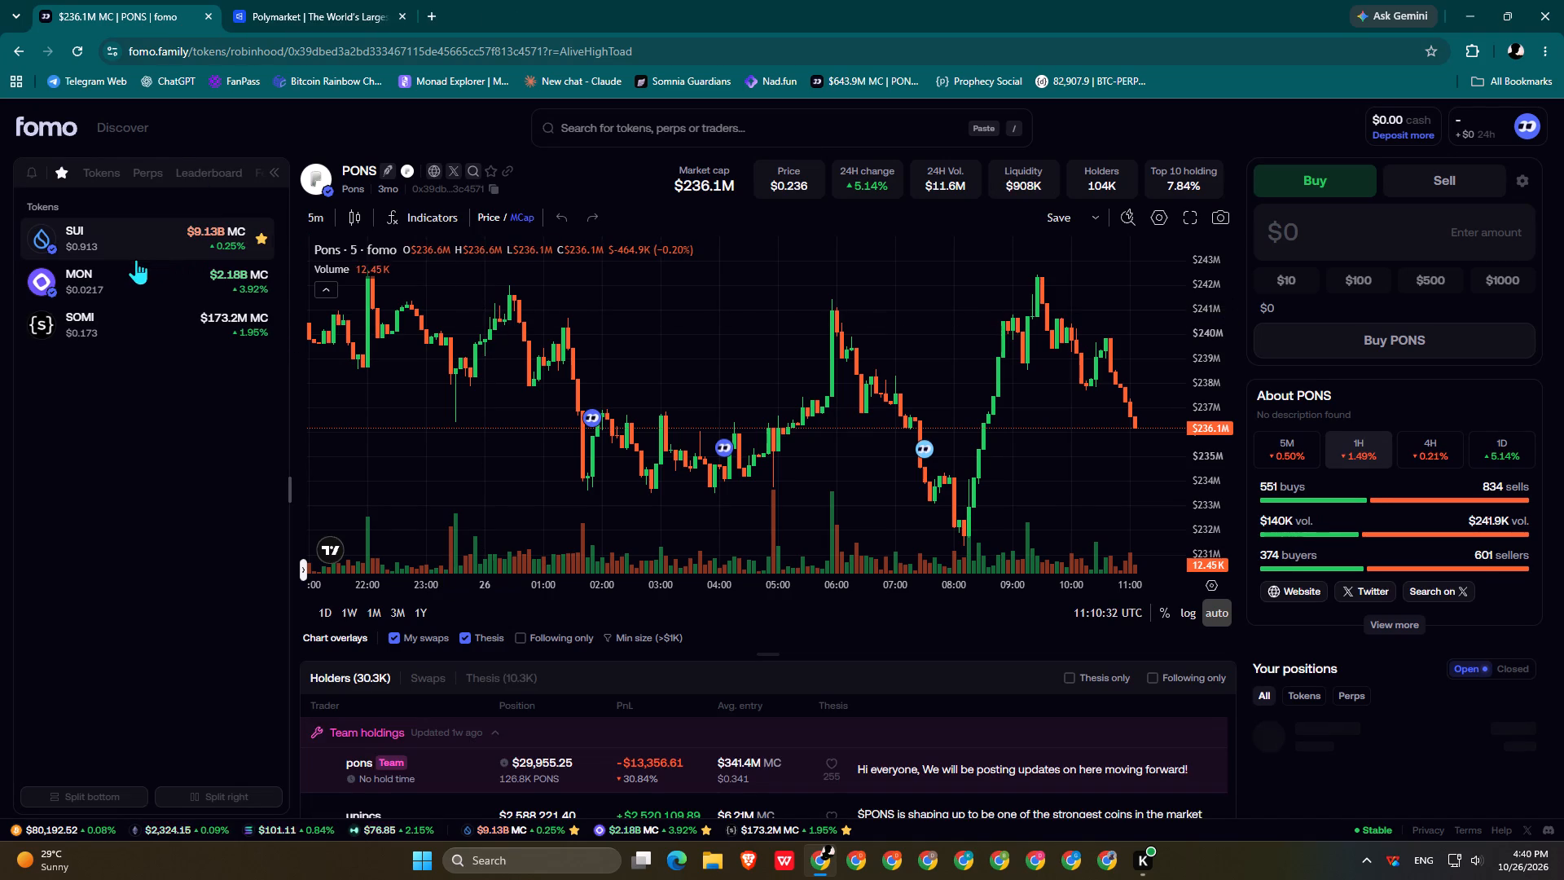
# View the price charts of the watchlisted tokens SUI, MON and SOMI on fomo.
pyautogui.click(133, 248)
pyautogui.click(128, 284)
pyautogui.click(127, 323)
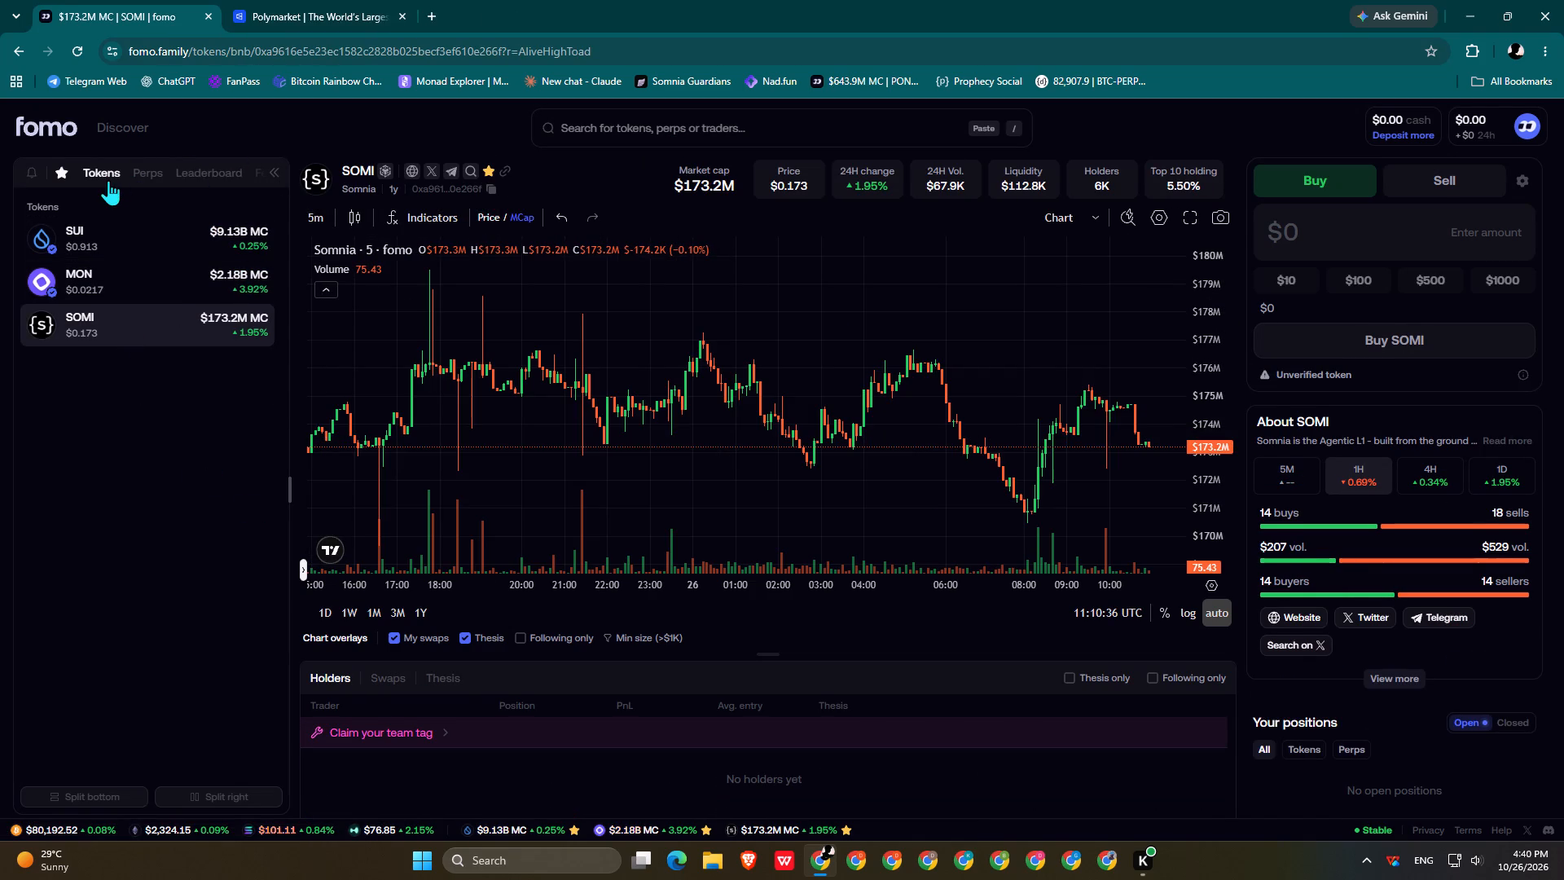
# Open the BTC perp on fomo and examine its chart and holders, briefly opening the top holder's position.
pyautogui.click(156, 174)
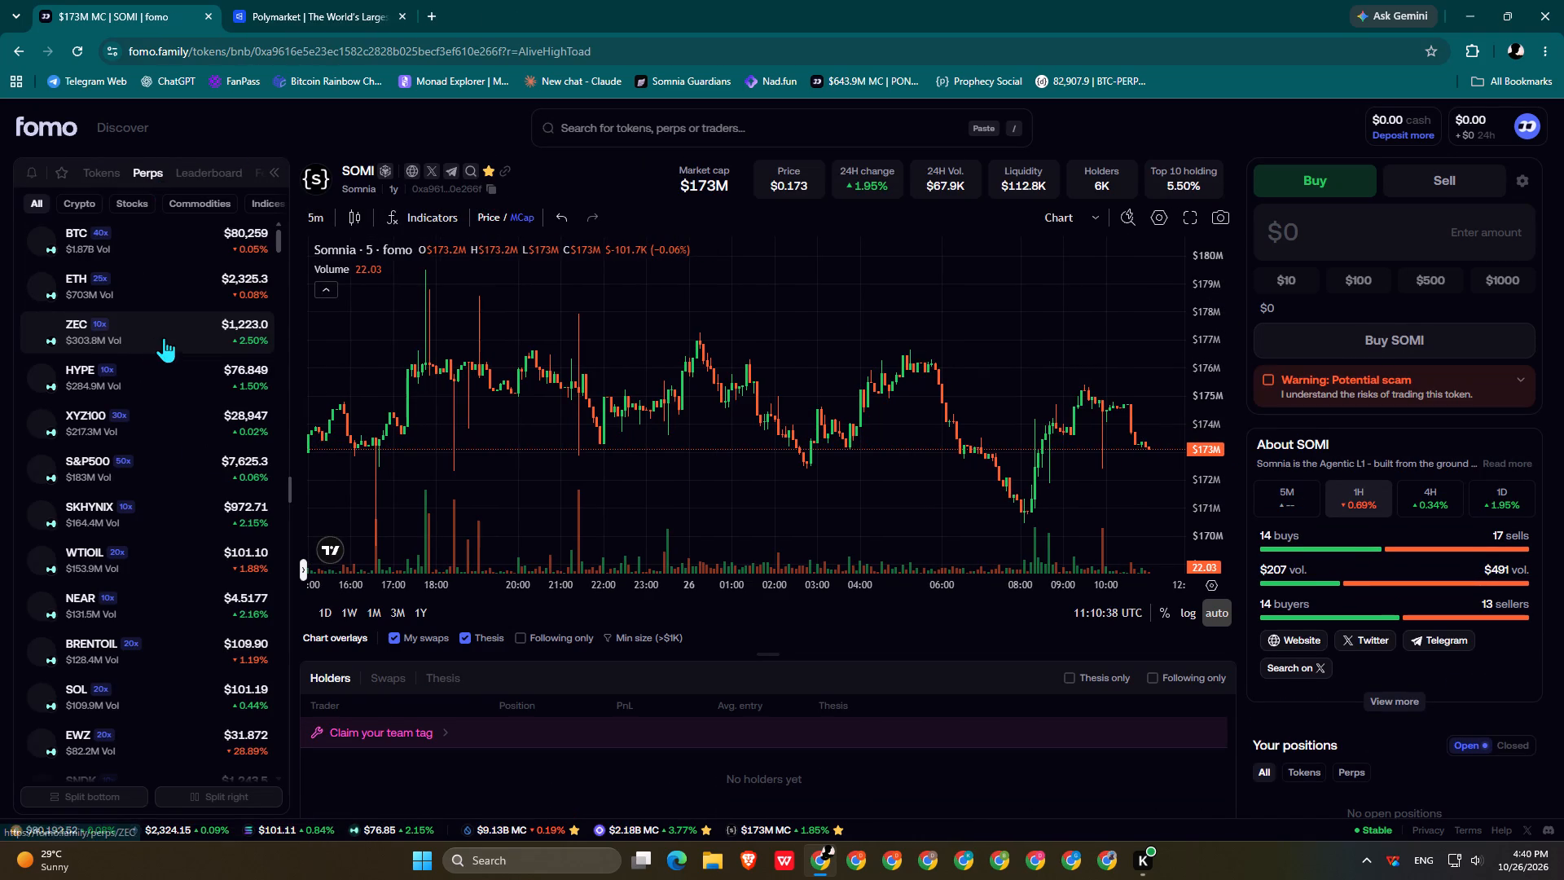
pyautogui.click(110, 249)
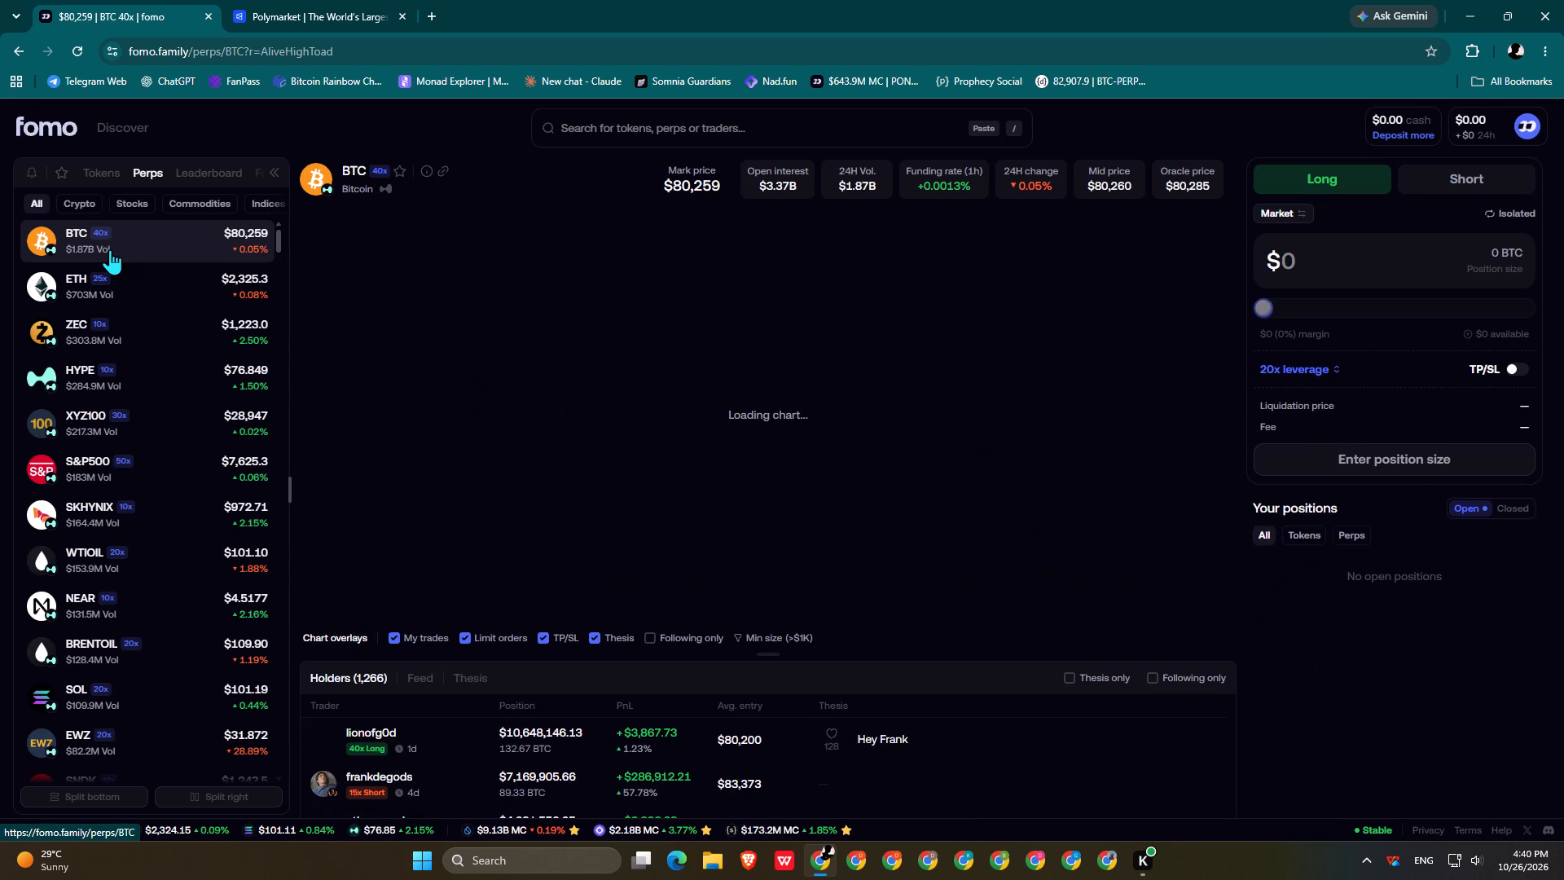
pyautogui.scroll(-1, 894, 516)
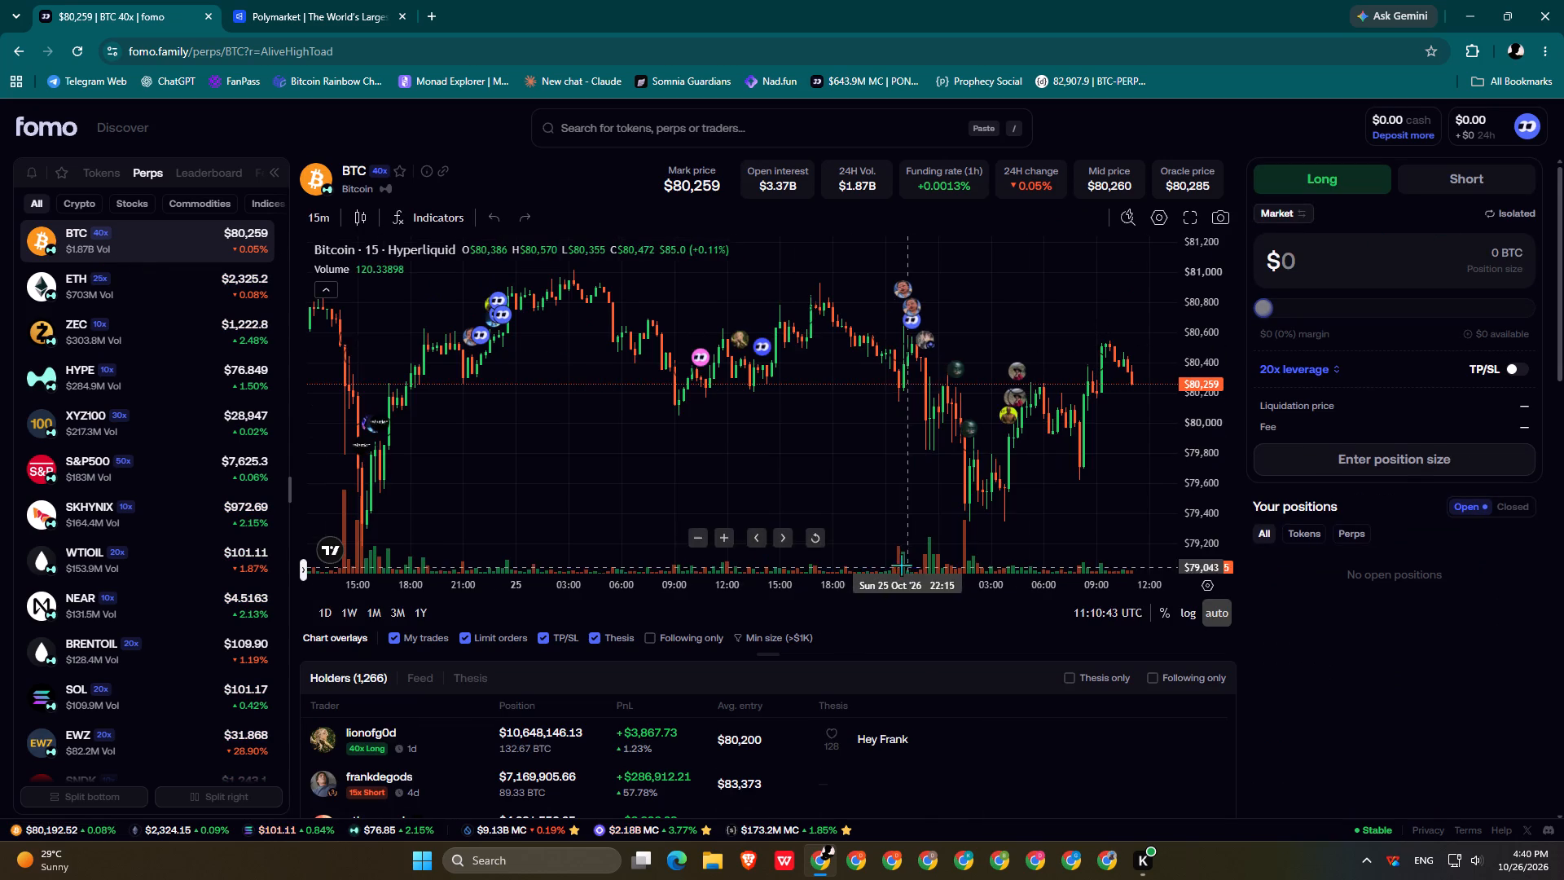
pyautogui.scroll(-2, 926, 666)
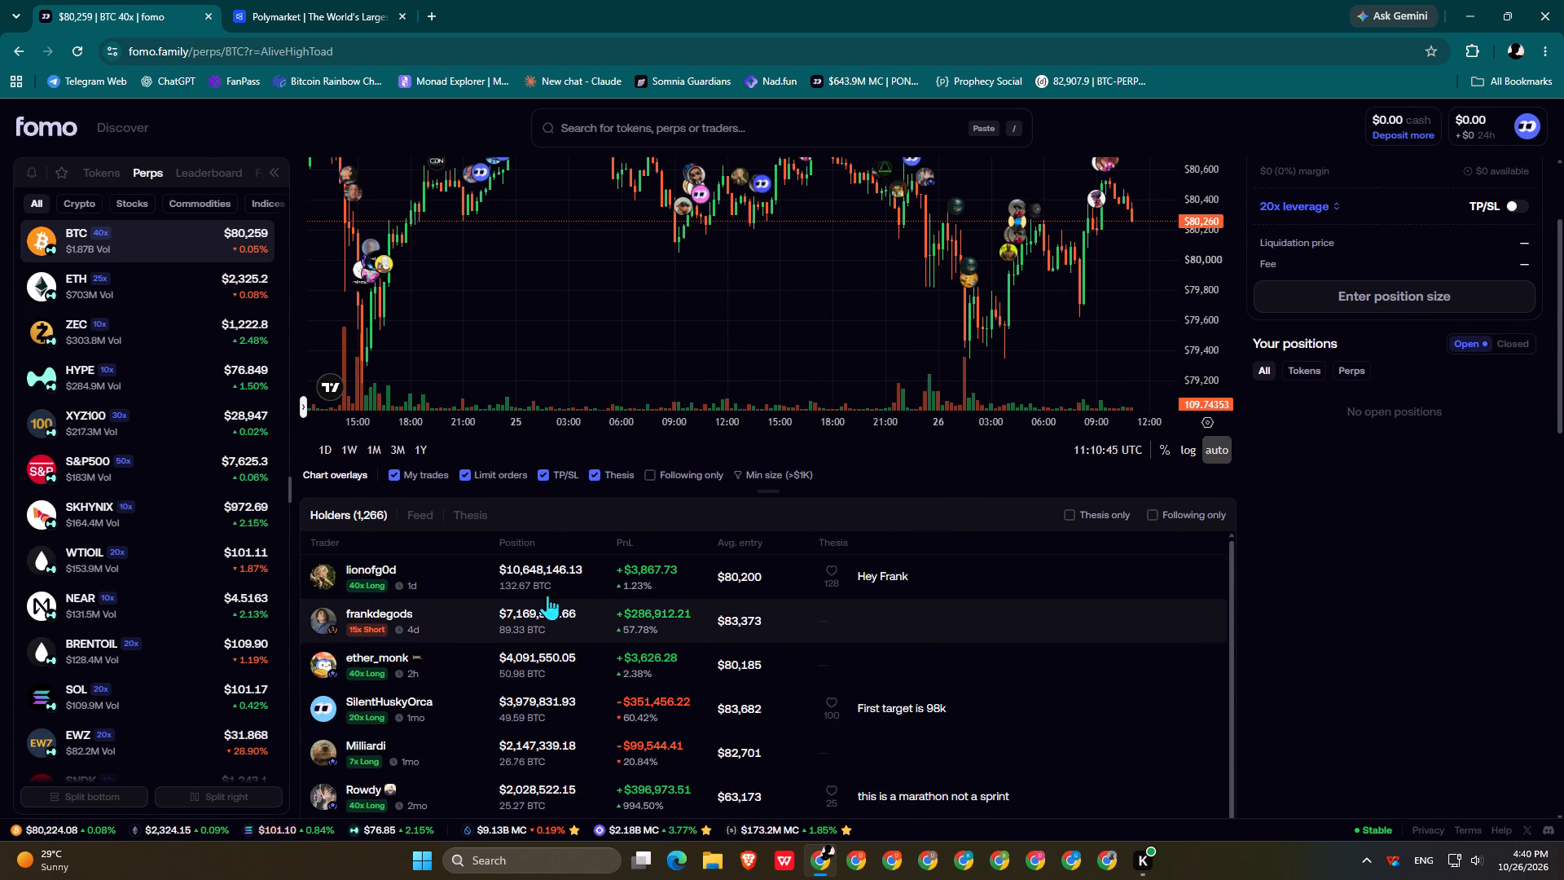
pyautogui.click(472, 578)
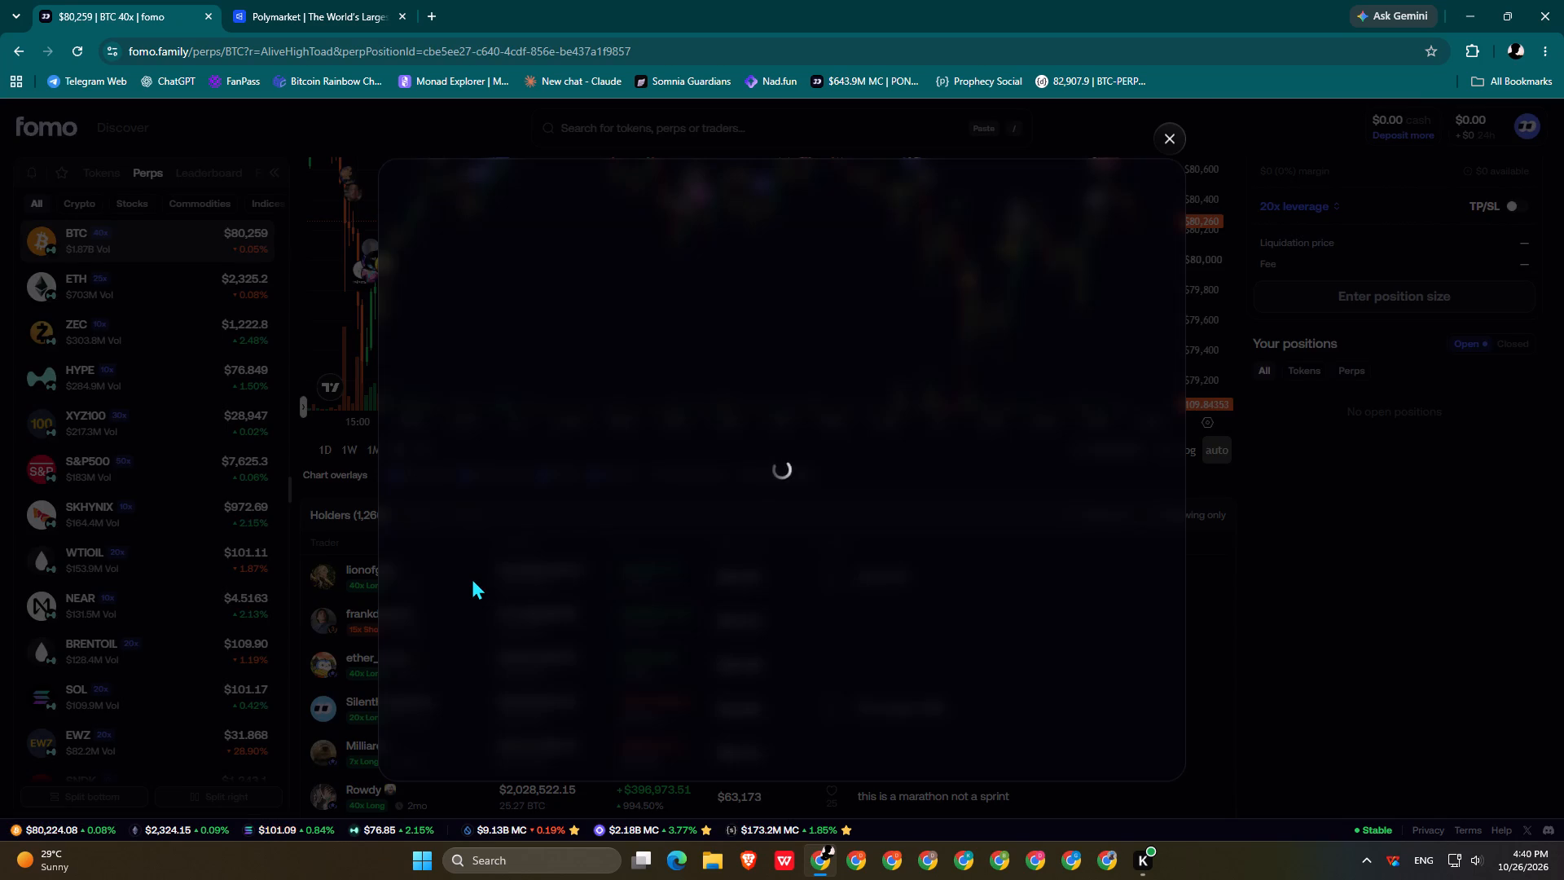
pyautogui.click(1175, 141)
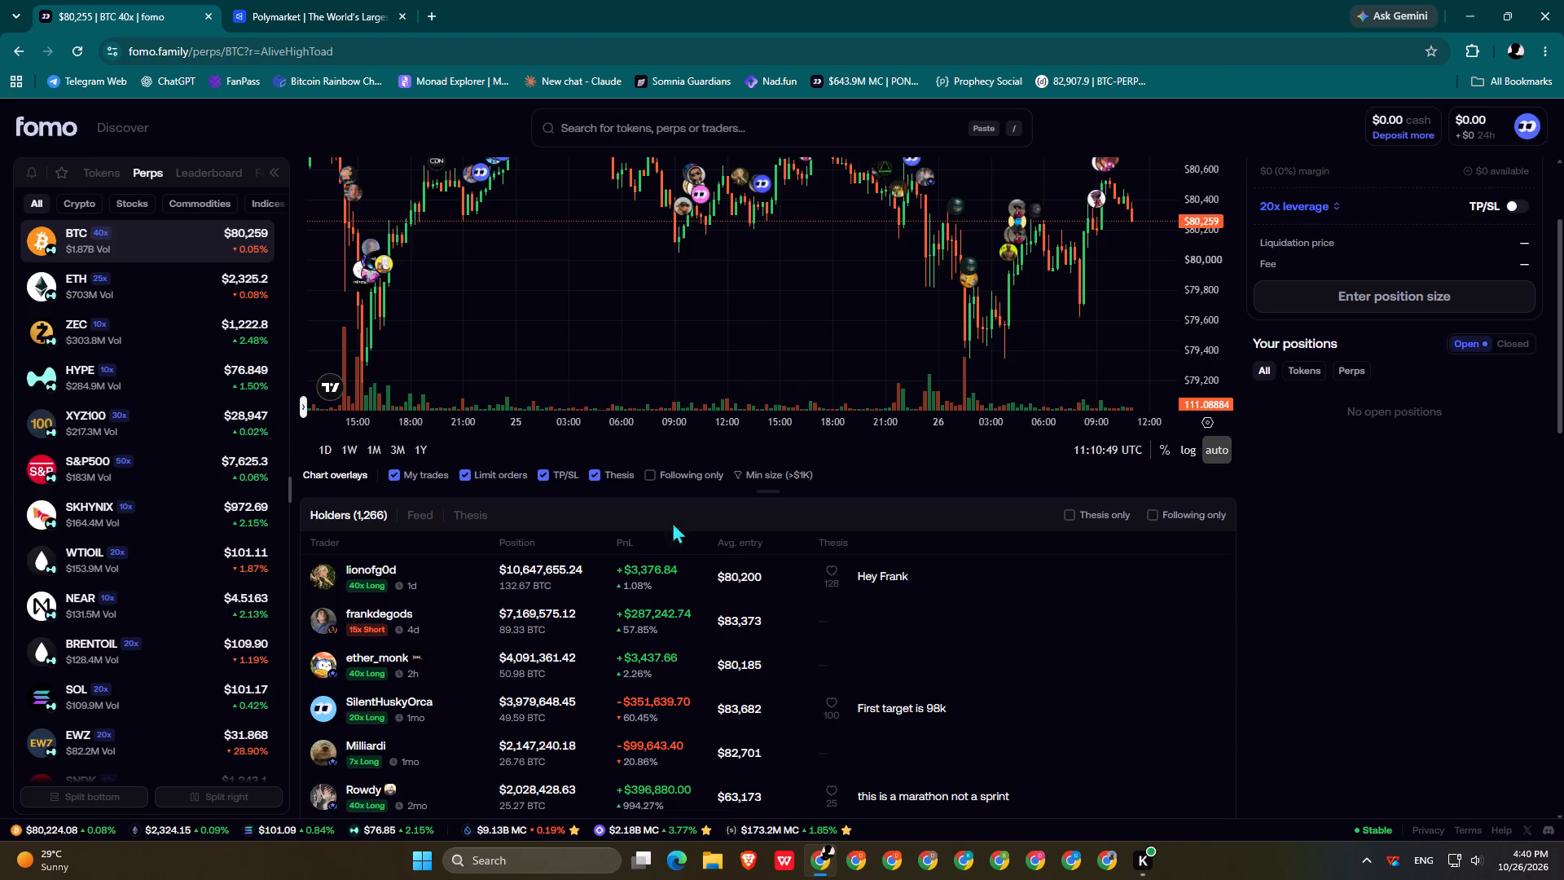
pyautogui.scroll(-1, 463, 610)
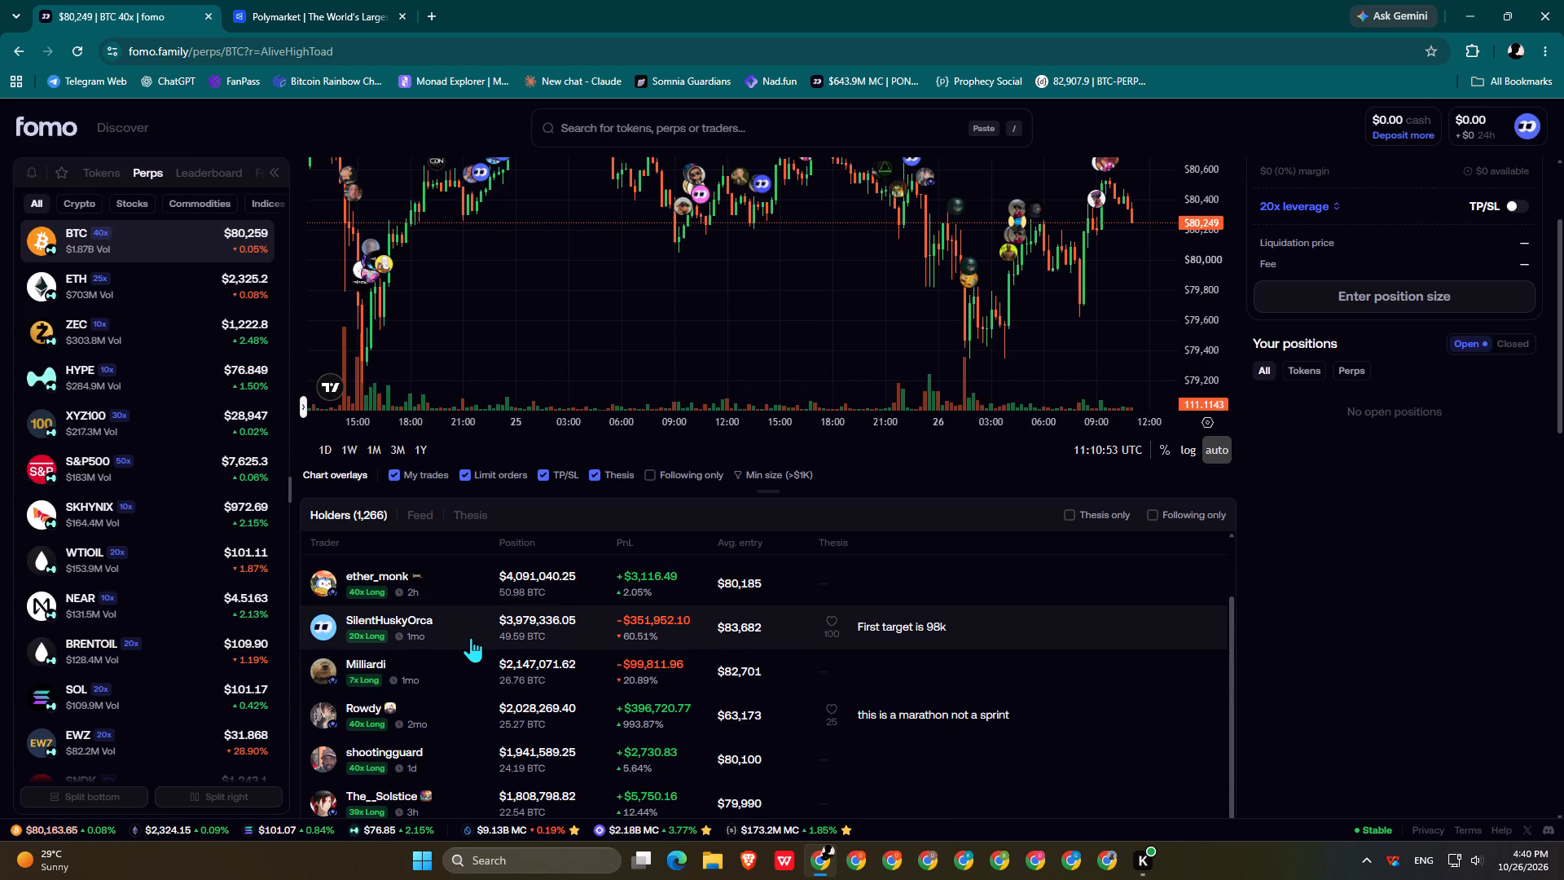
# Close the fomo page, leaving only Polymarket open.
pyautogui.click(209, 16)
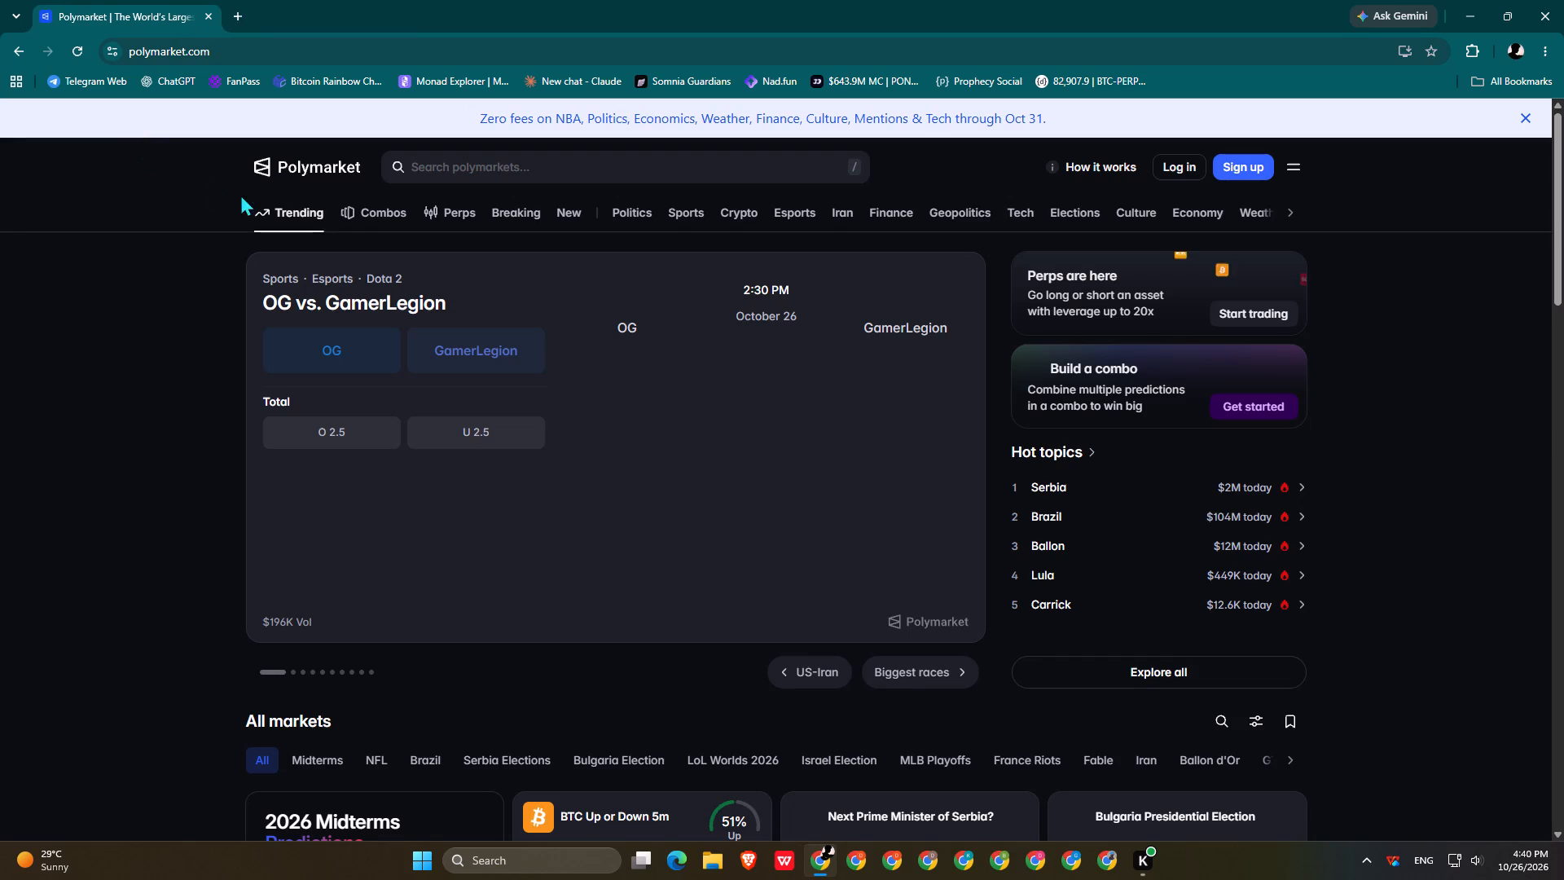
# Search Polymarket for bitcoin and open the market "What price will Bitcoin hit in October?".
pyautogui.click(491, 147)
pyautogui.click(490, 159)
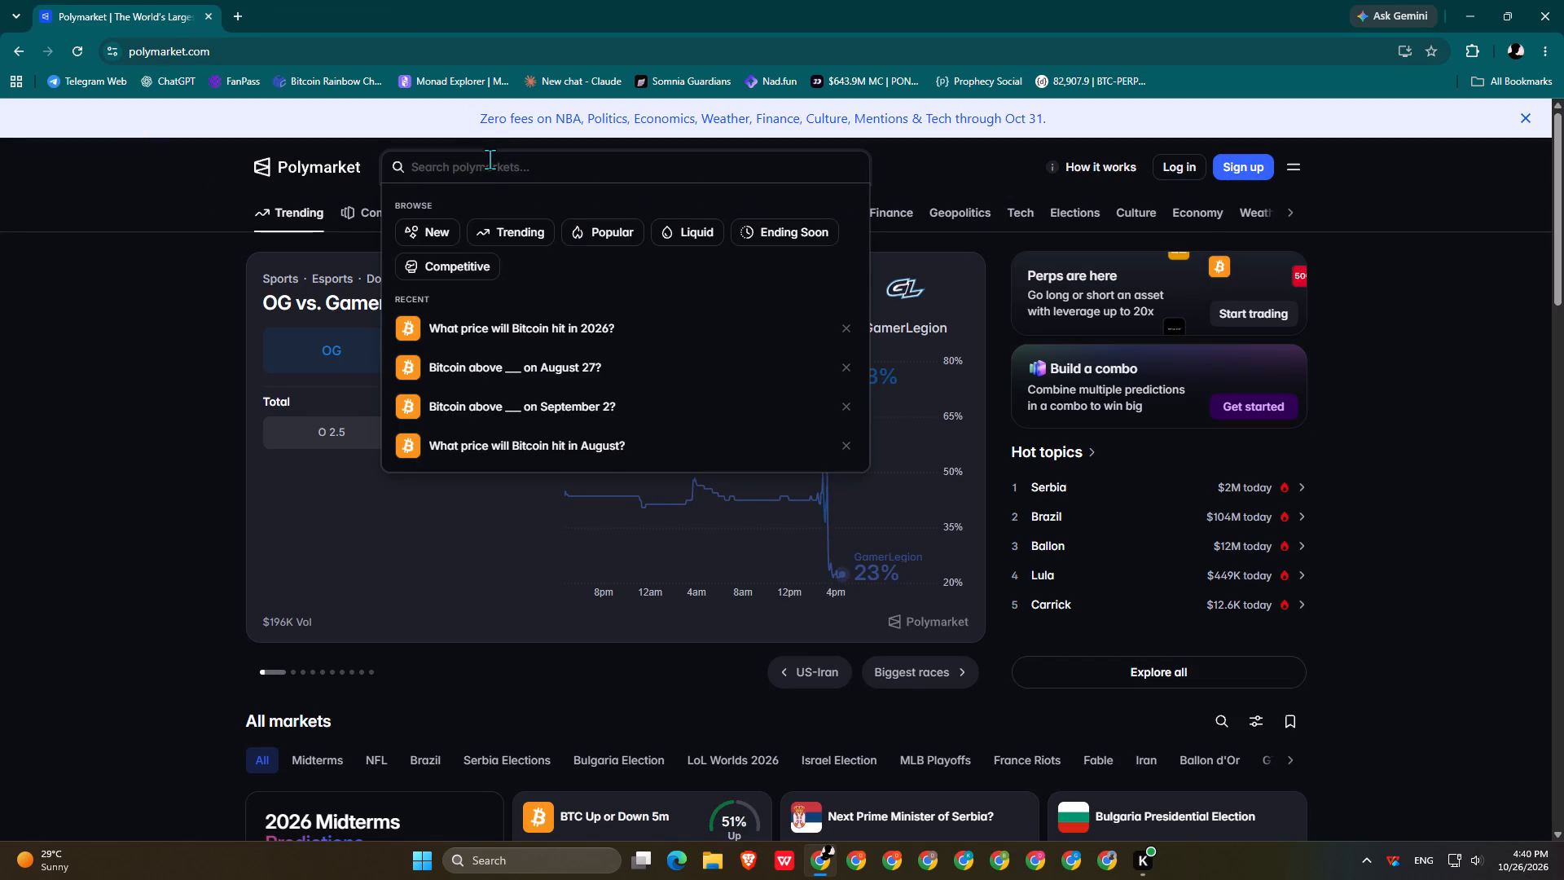
pyautogui.write('bitcoin')
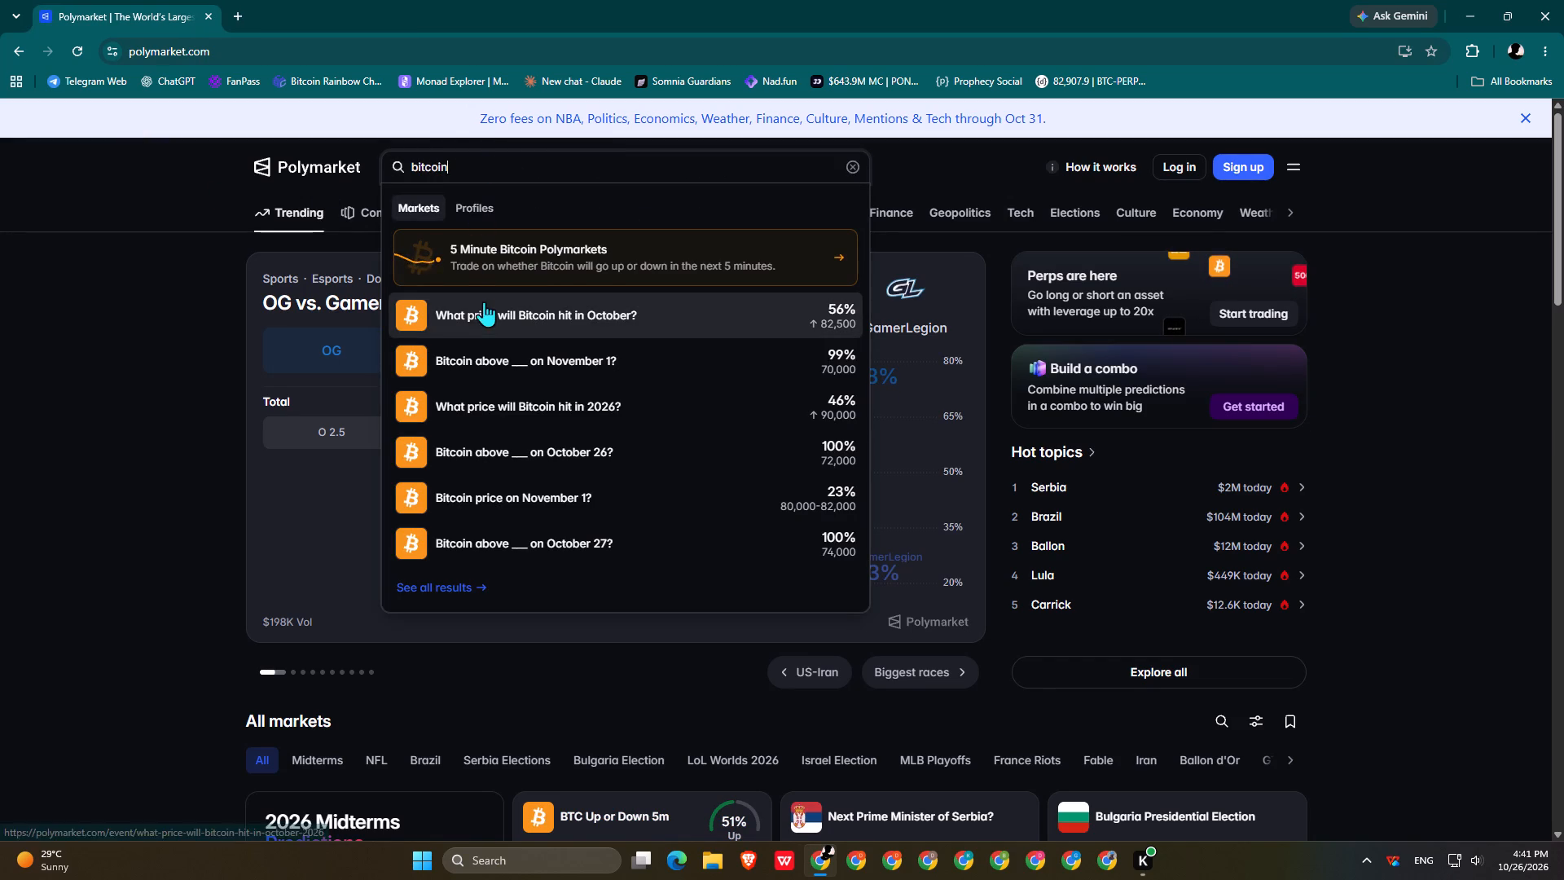
pyautogui.click(452, 321)
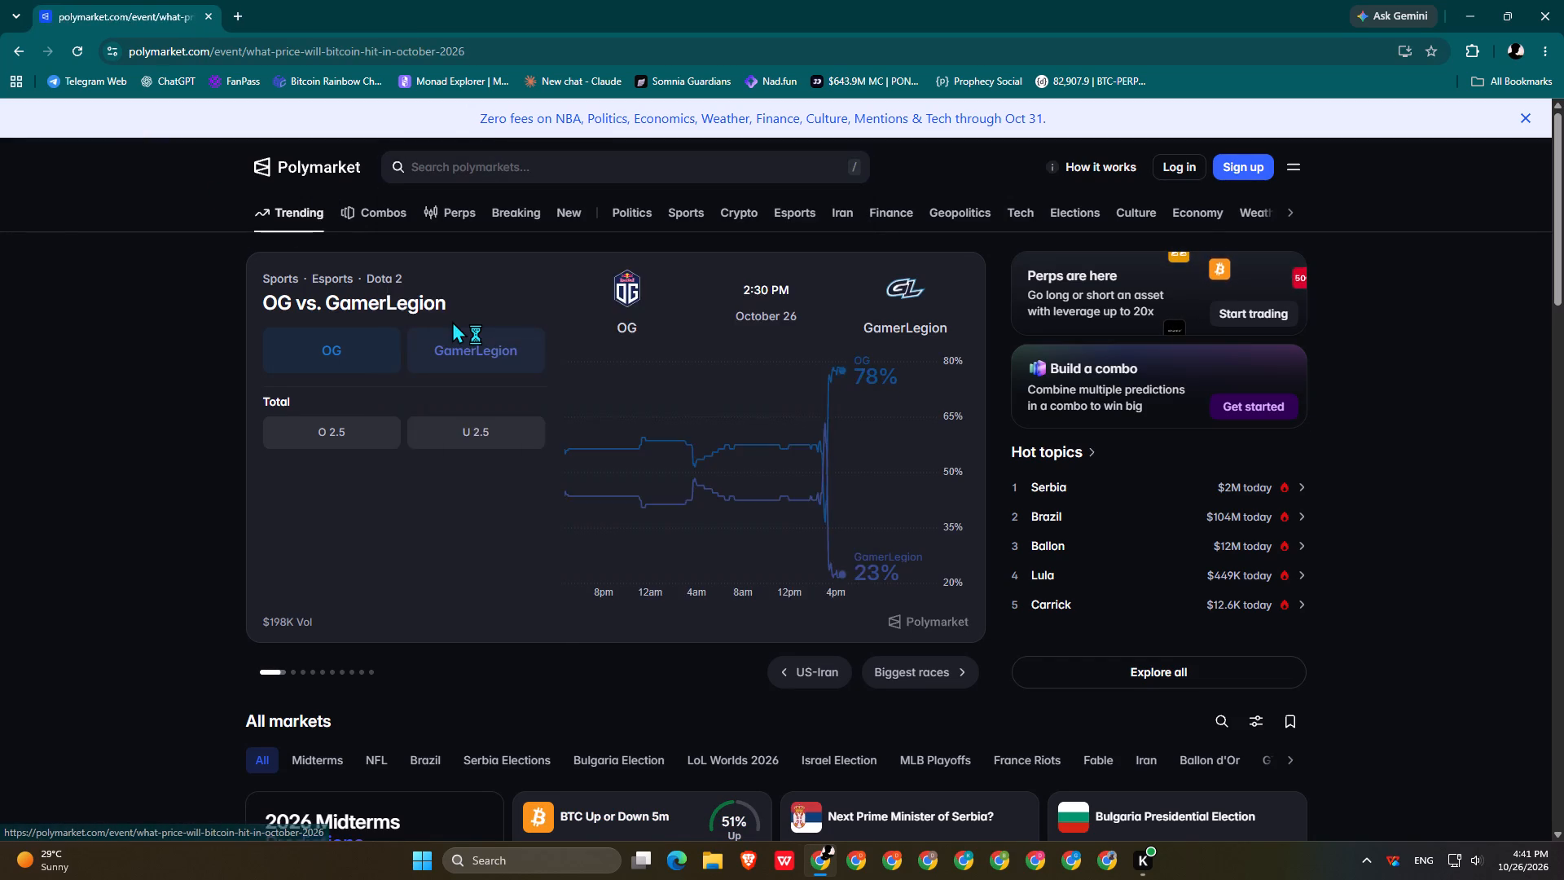
# Examine the price targets, odds and rules of the October Bitcoin market.
pyautogui.scroll(-5, 45, 377)
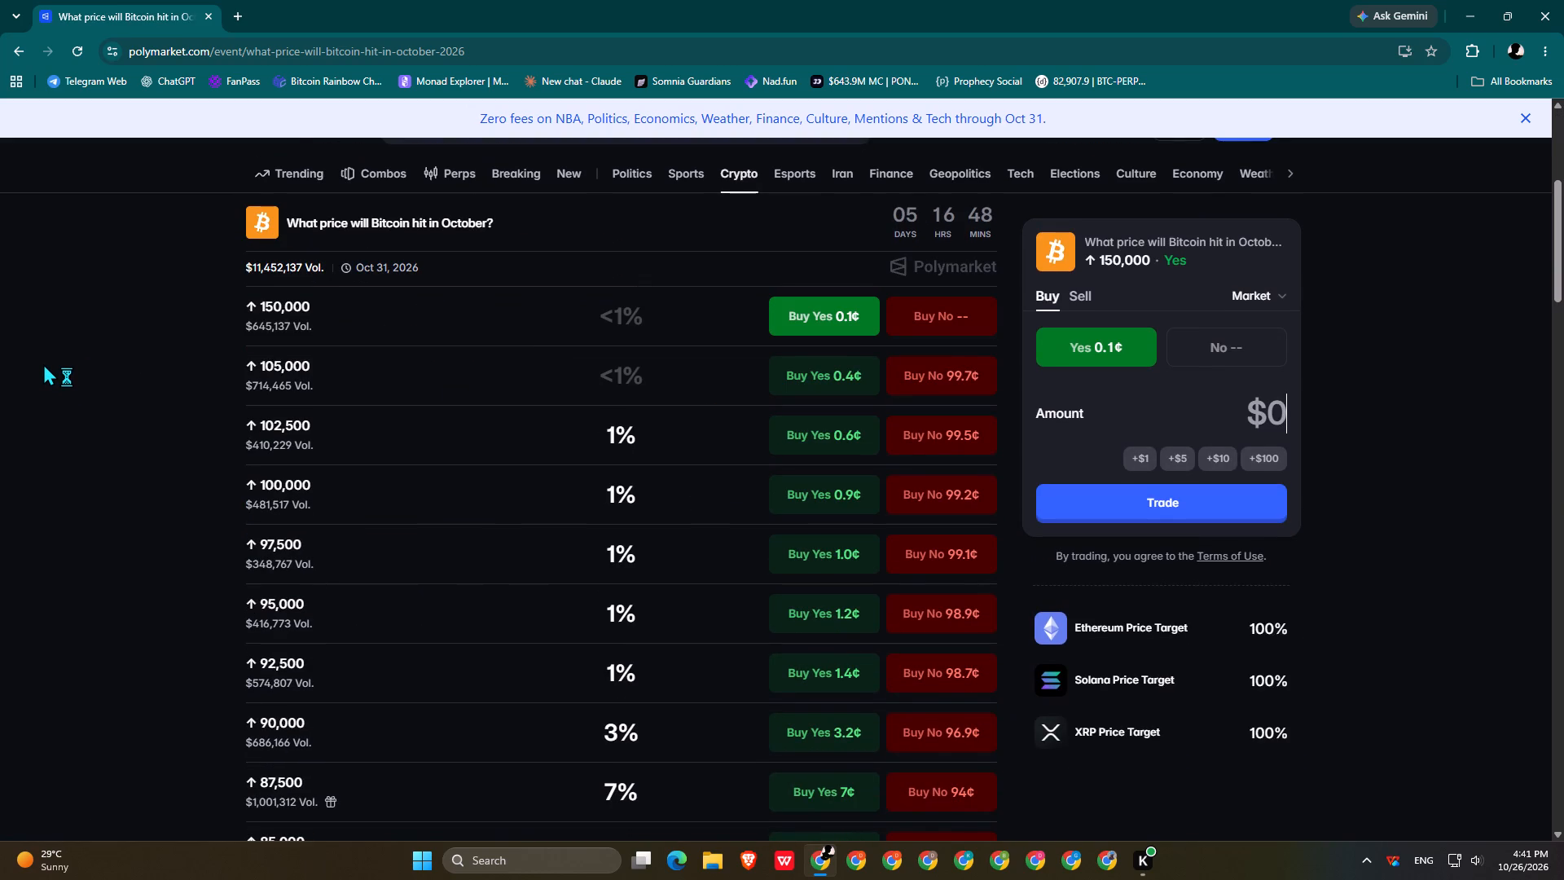
pyautogui.scroll(-2, 121, 390)
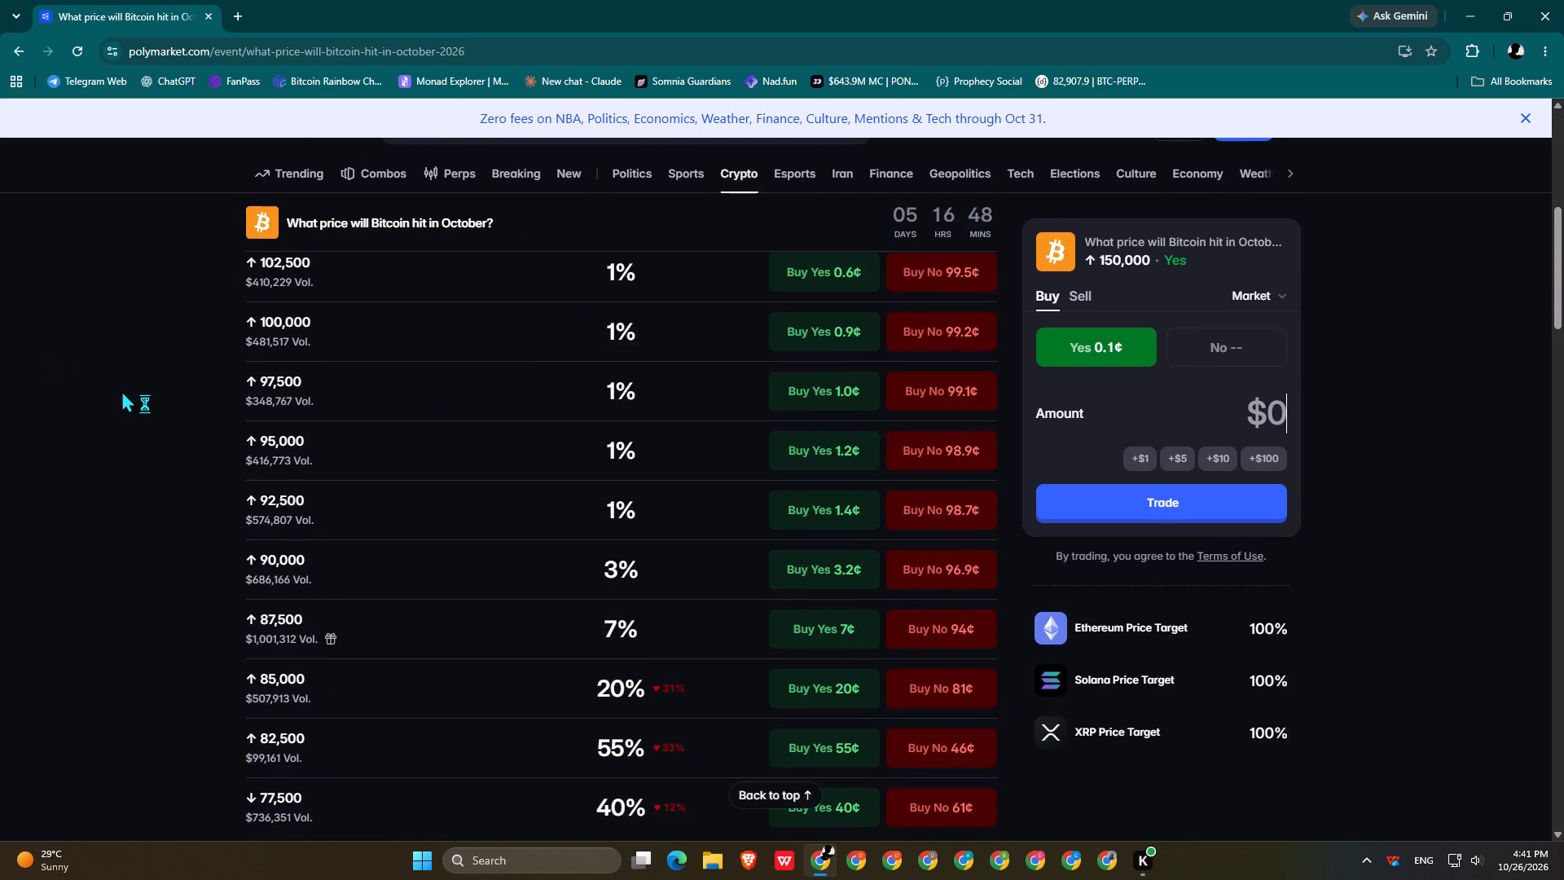
pyautogui.scroll(-1, 118, 403)
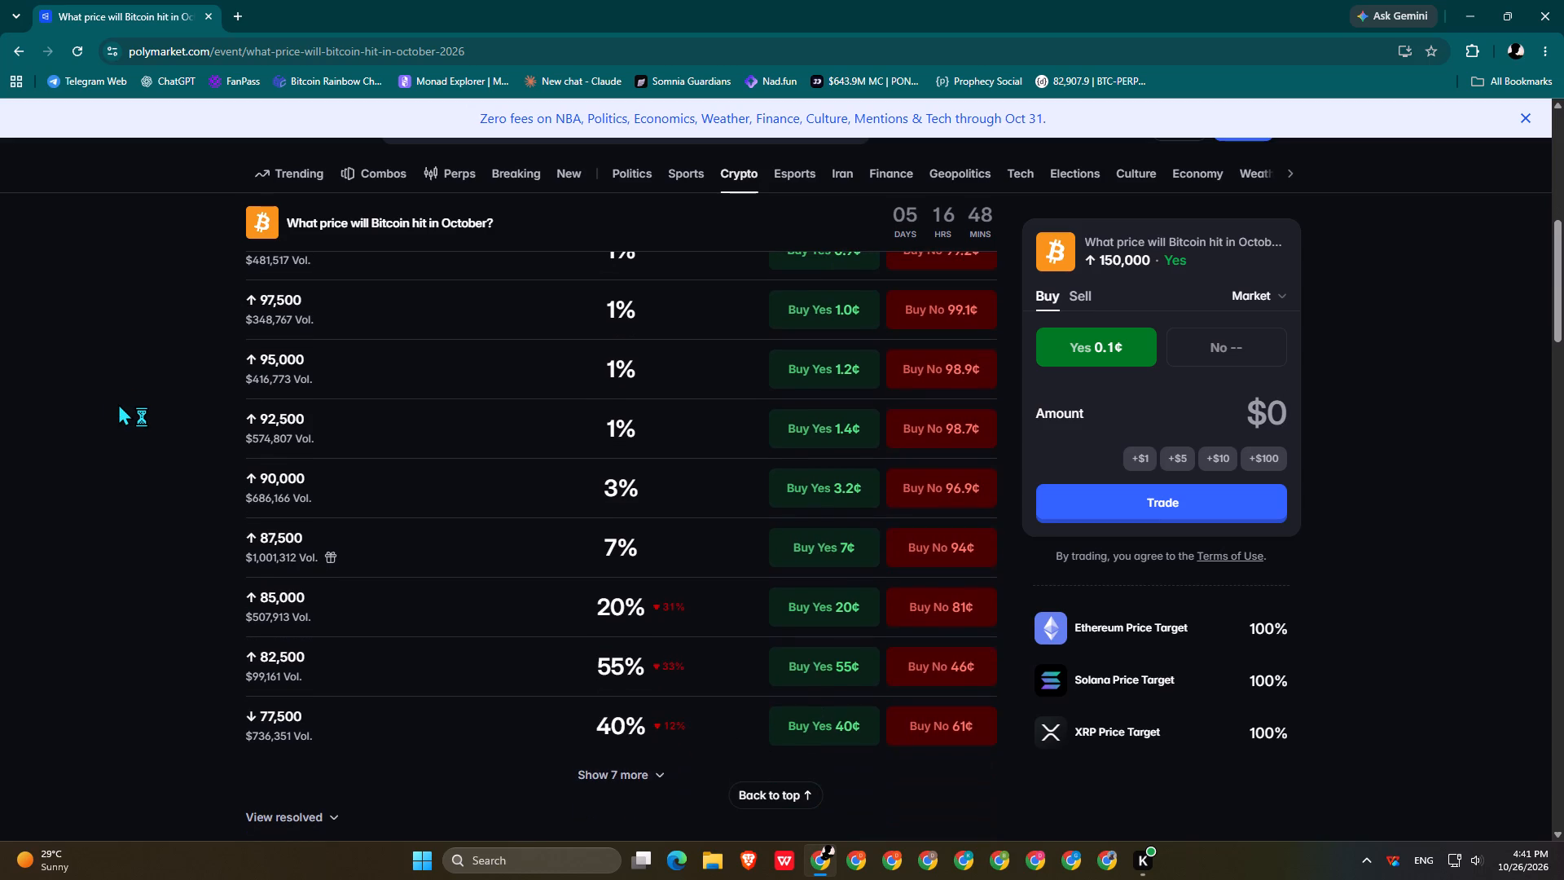
pyautogui.scroll(-2, 125, 400)
pyautogui.scroll(2, 127, 397)
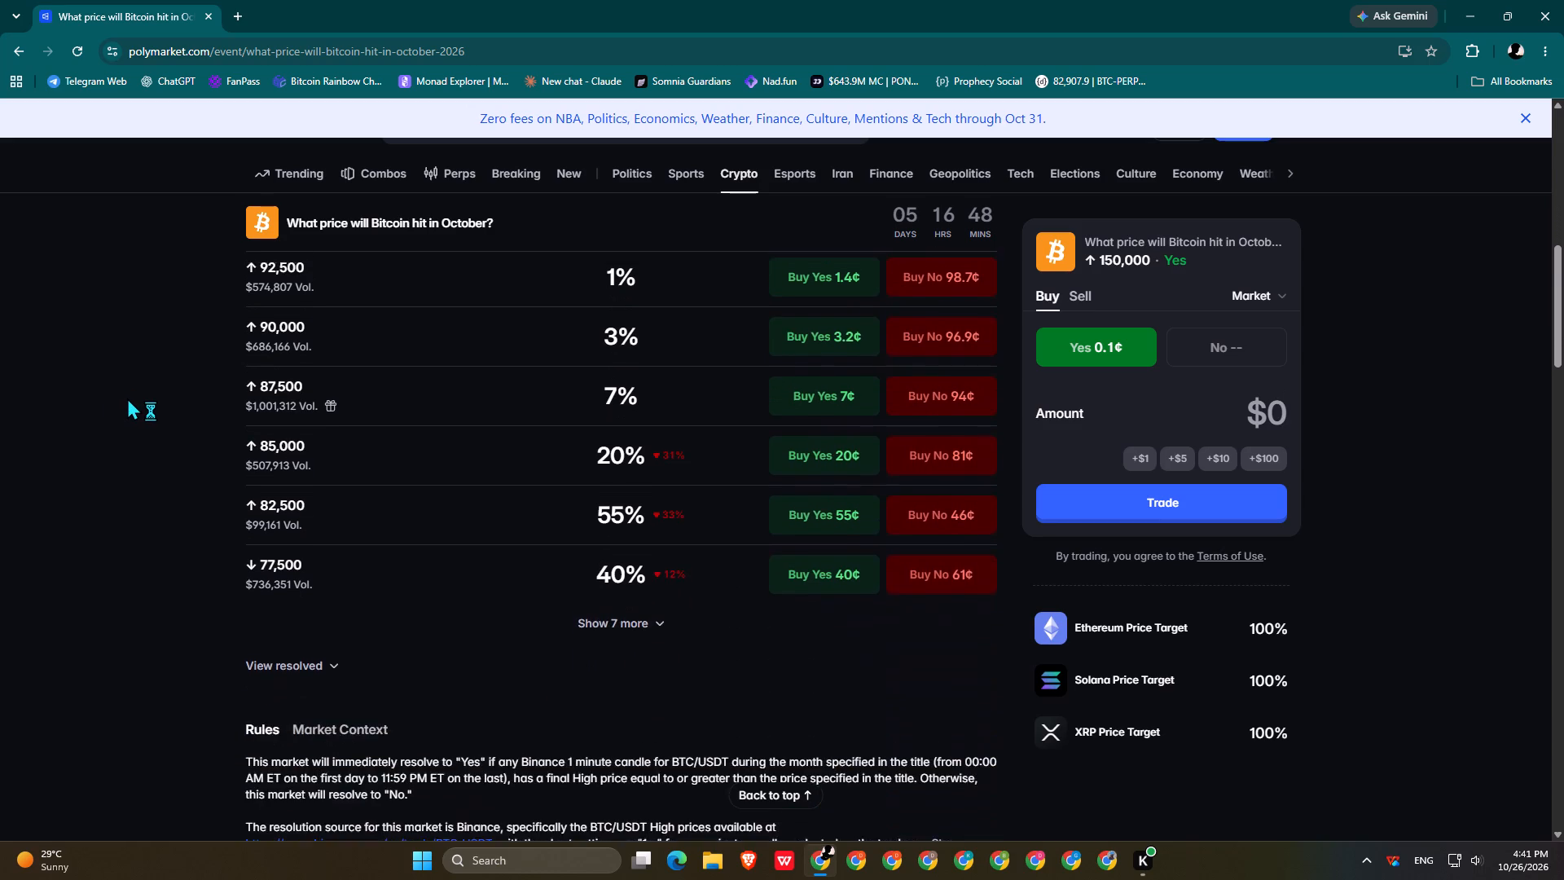
# Check the potential payout of a $1 Yes bet on the 90,000 and 105,000 targets of the October Bitcoin market.
pyautogui.scroll(4, 127, 398)
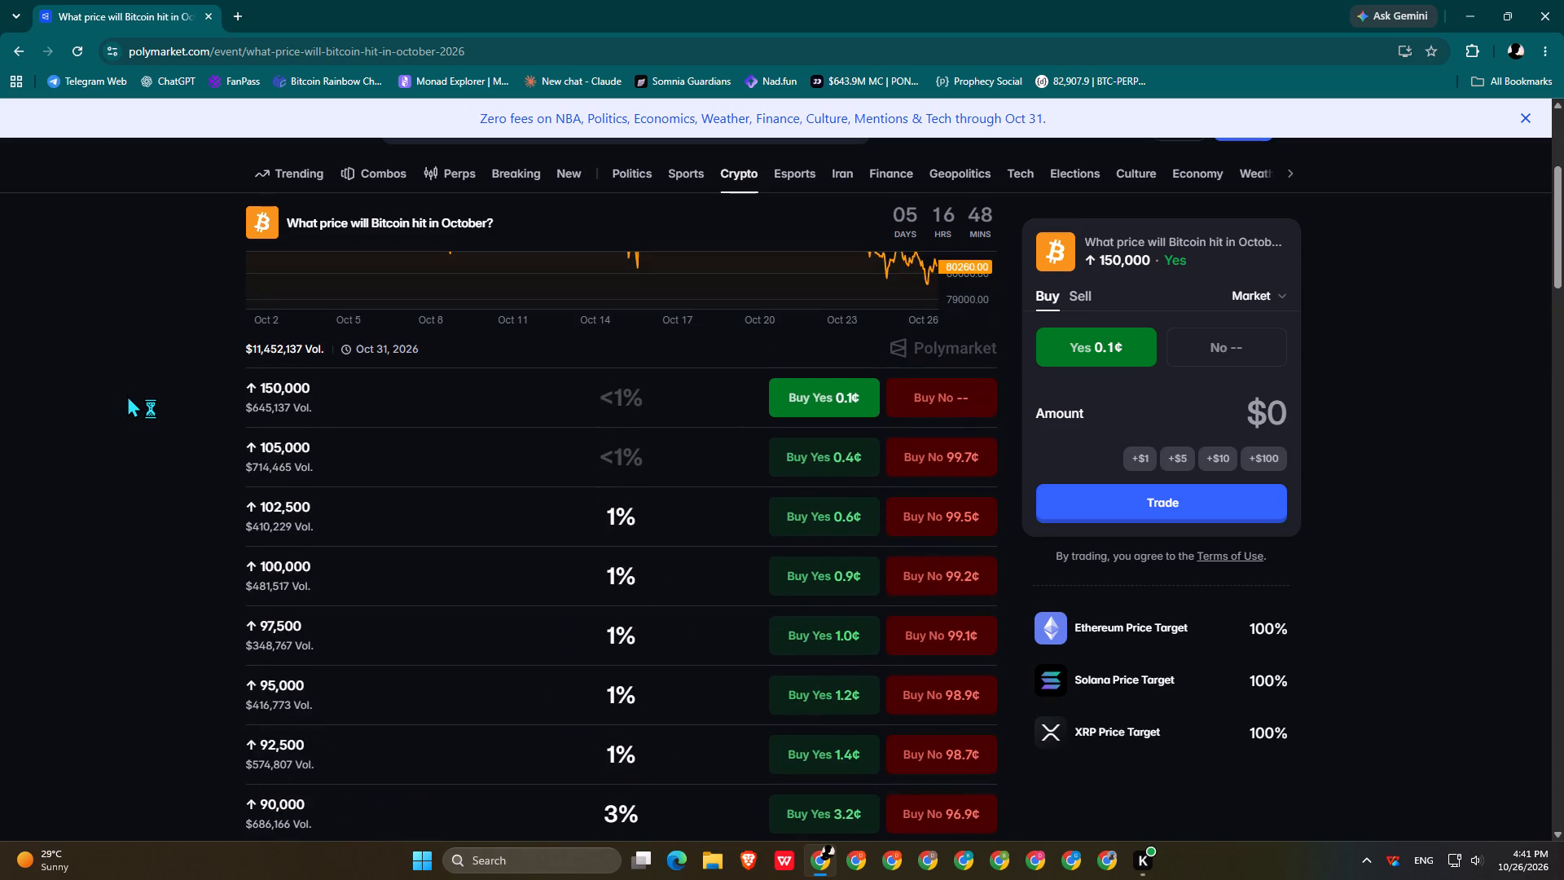
pyautogui.scroll(5, 126, 387)
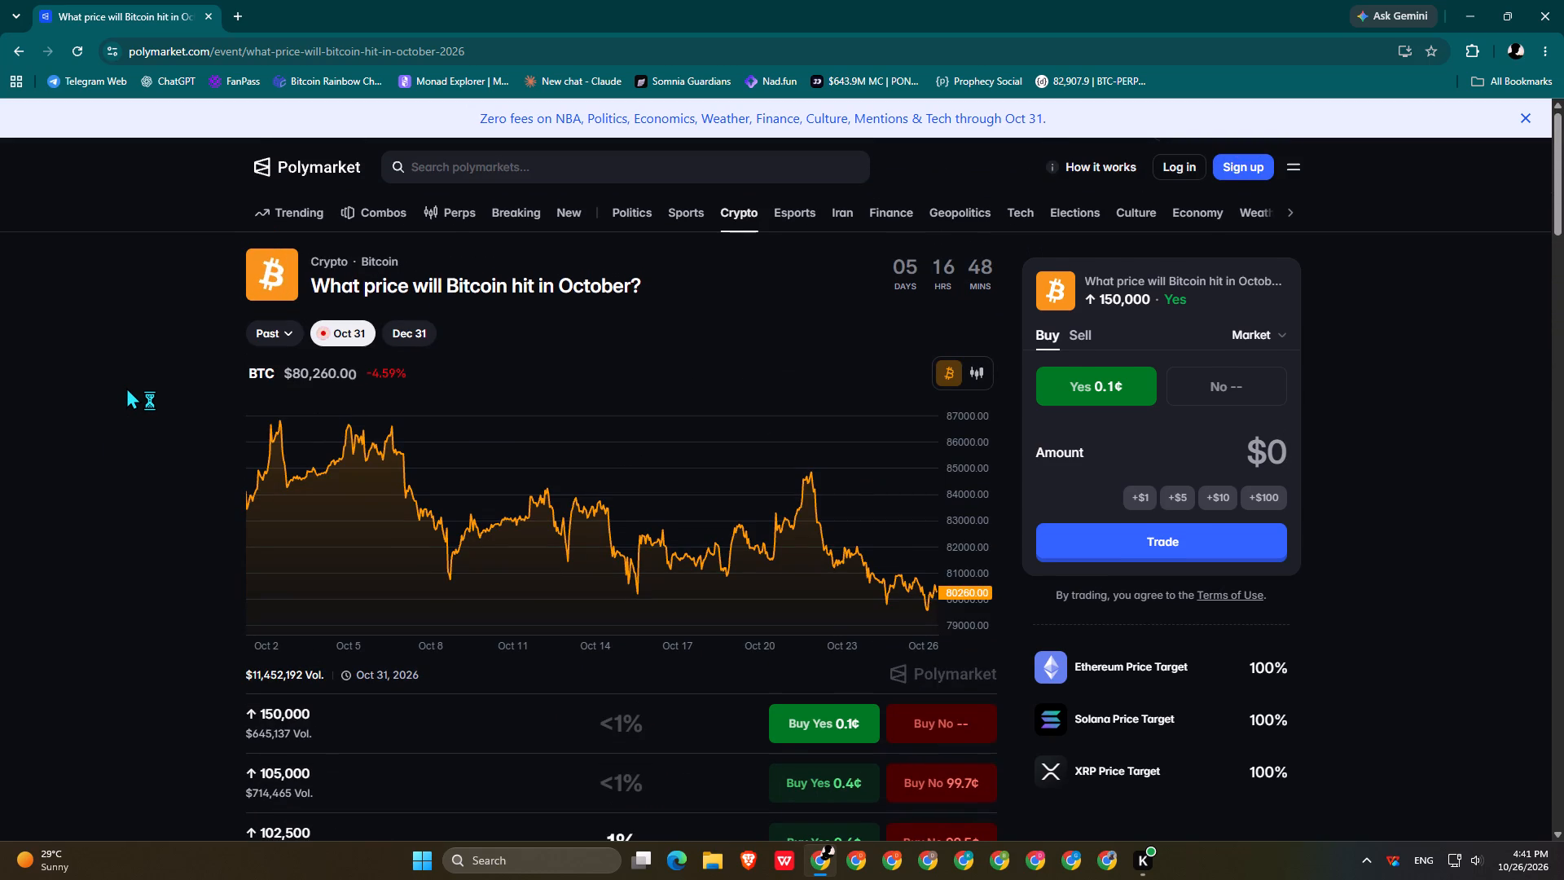
pyautogui.scroll(-6, 126, 387)
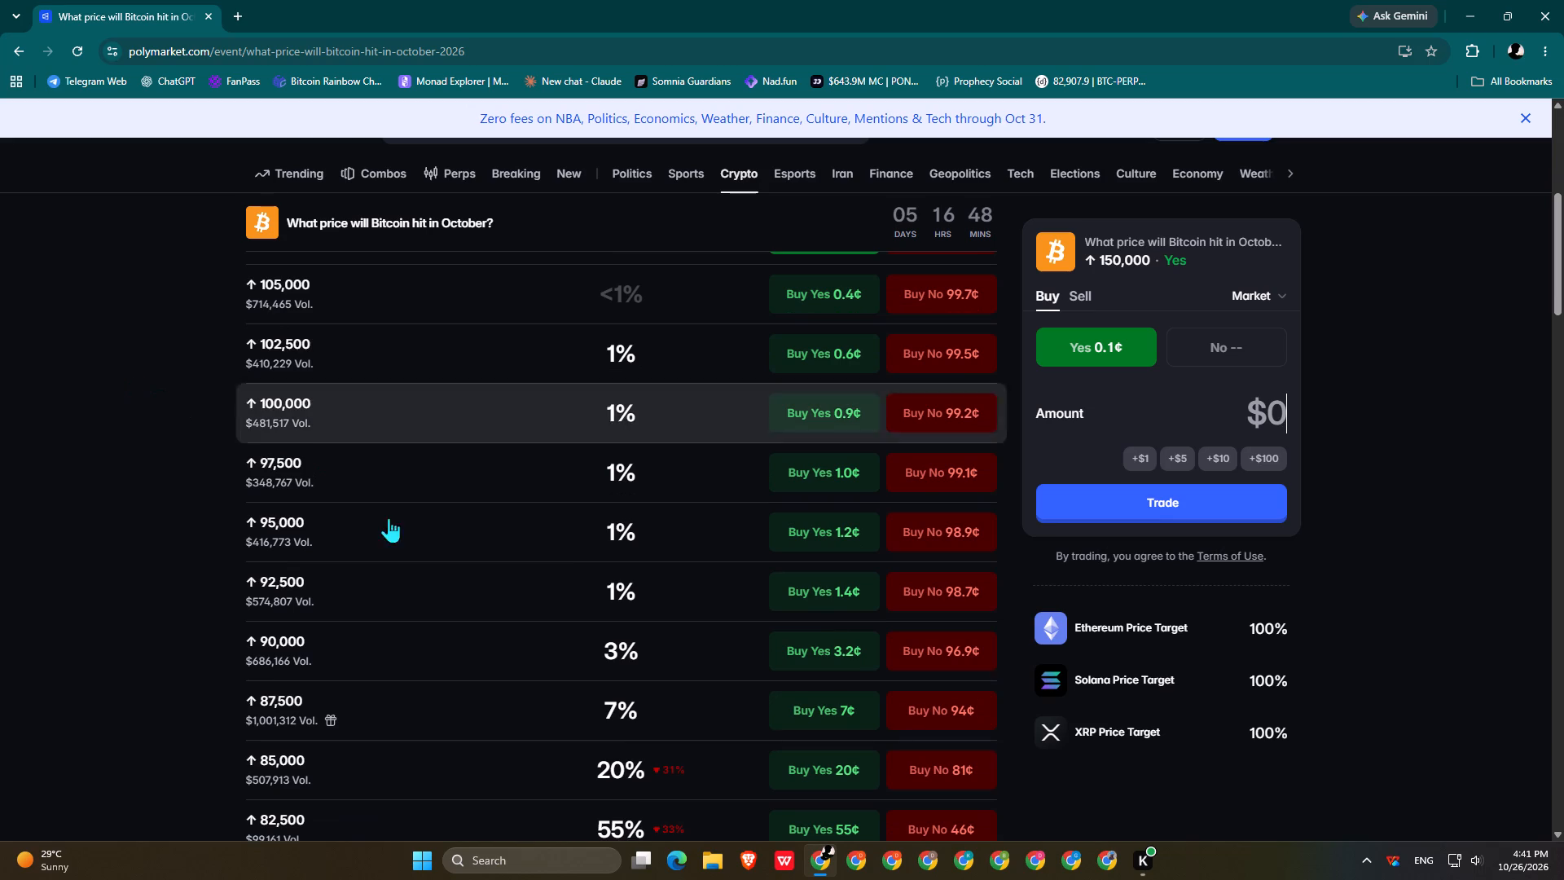
pyautogui.click(792, 655)
pyautogui.press('1')
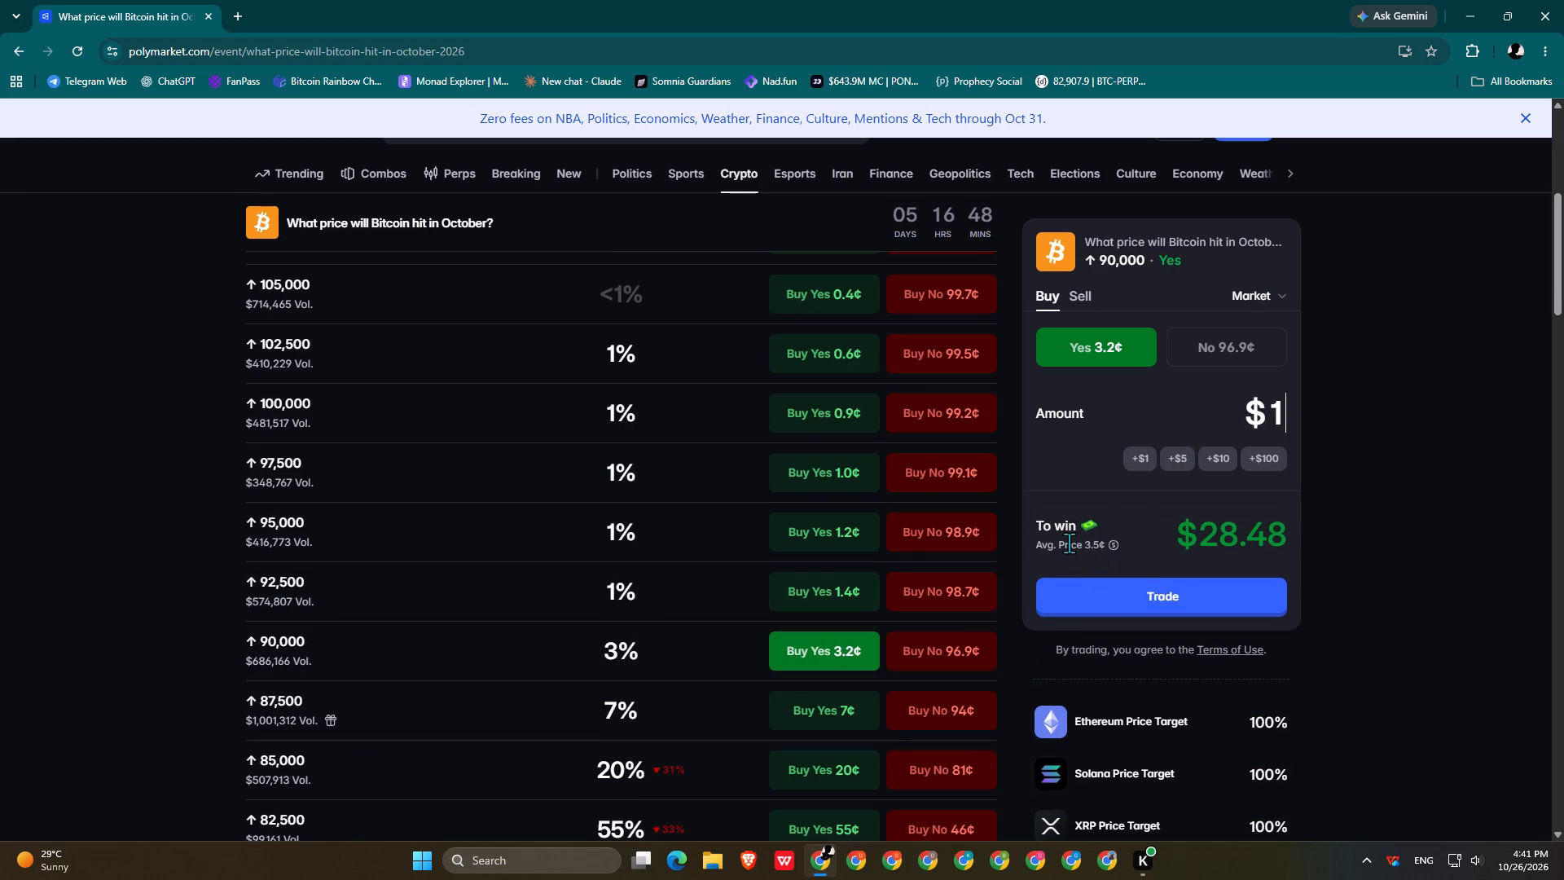
pyautogui.press('BackSpace')
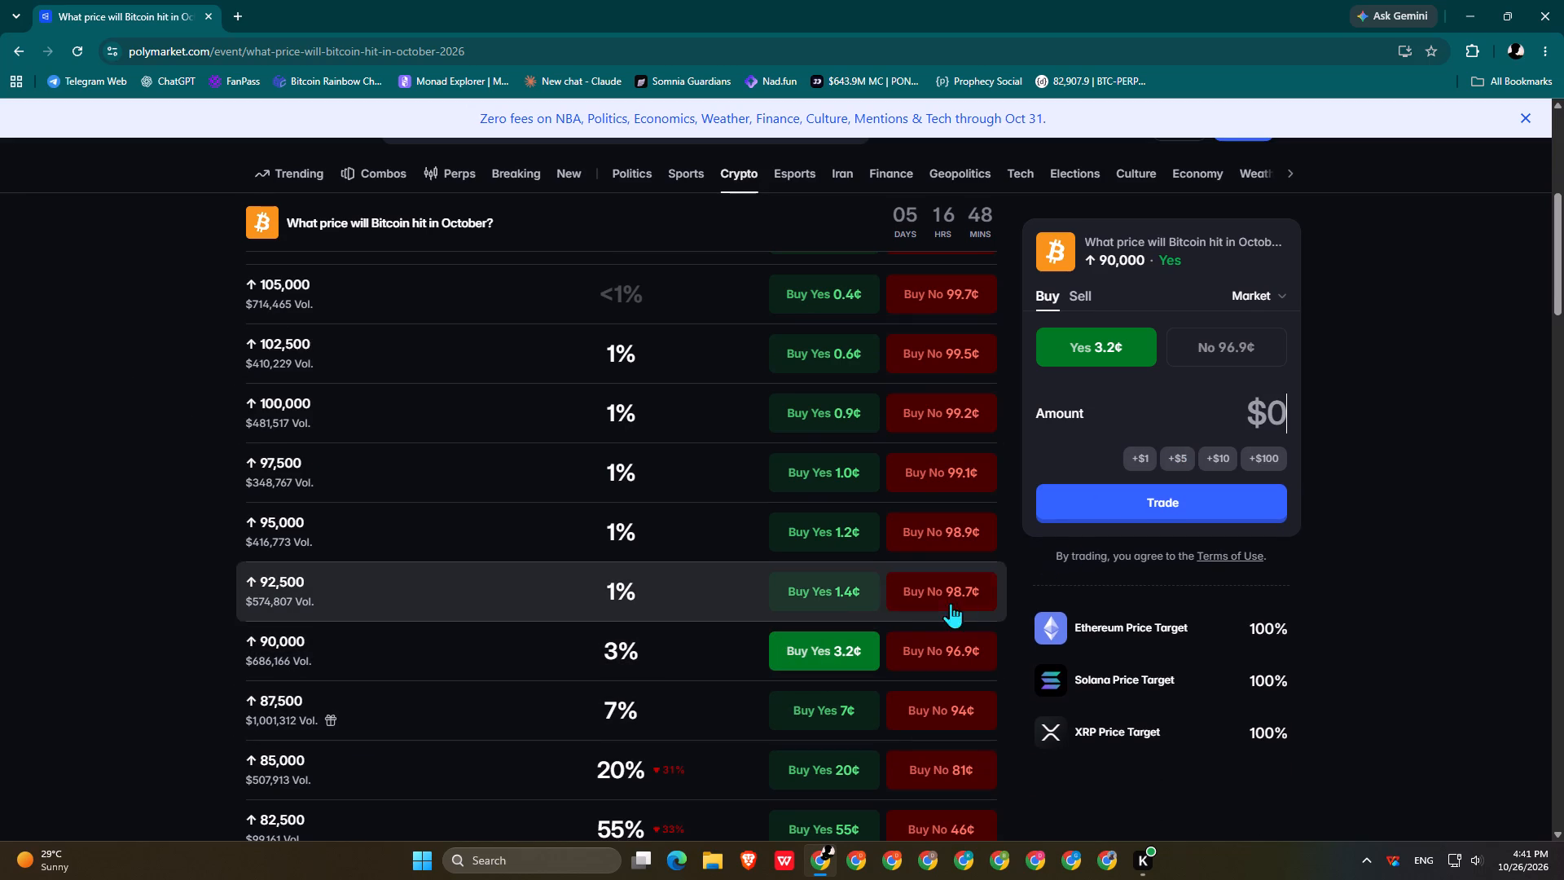
pyautogui.click(802, 301)
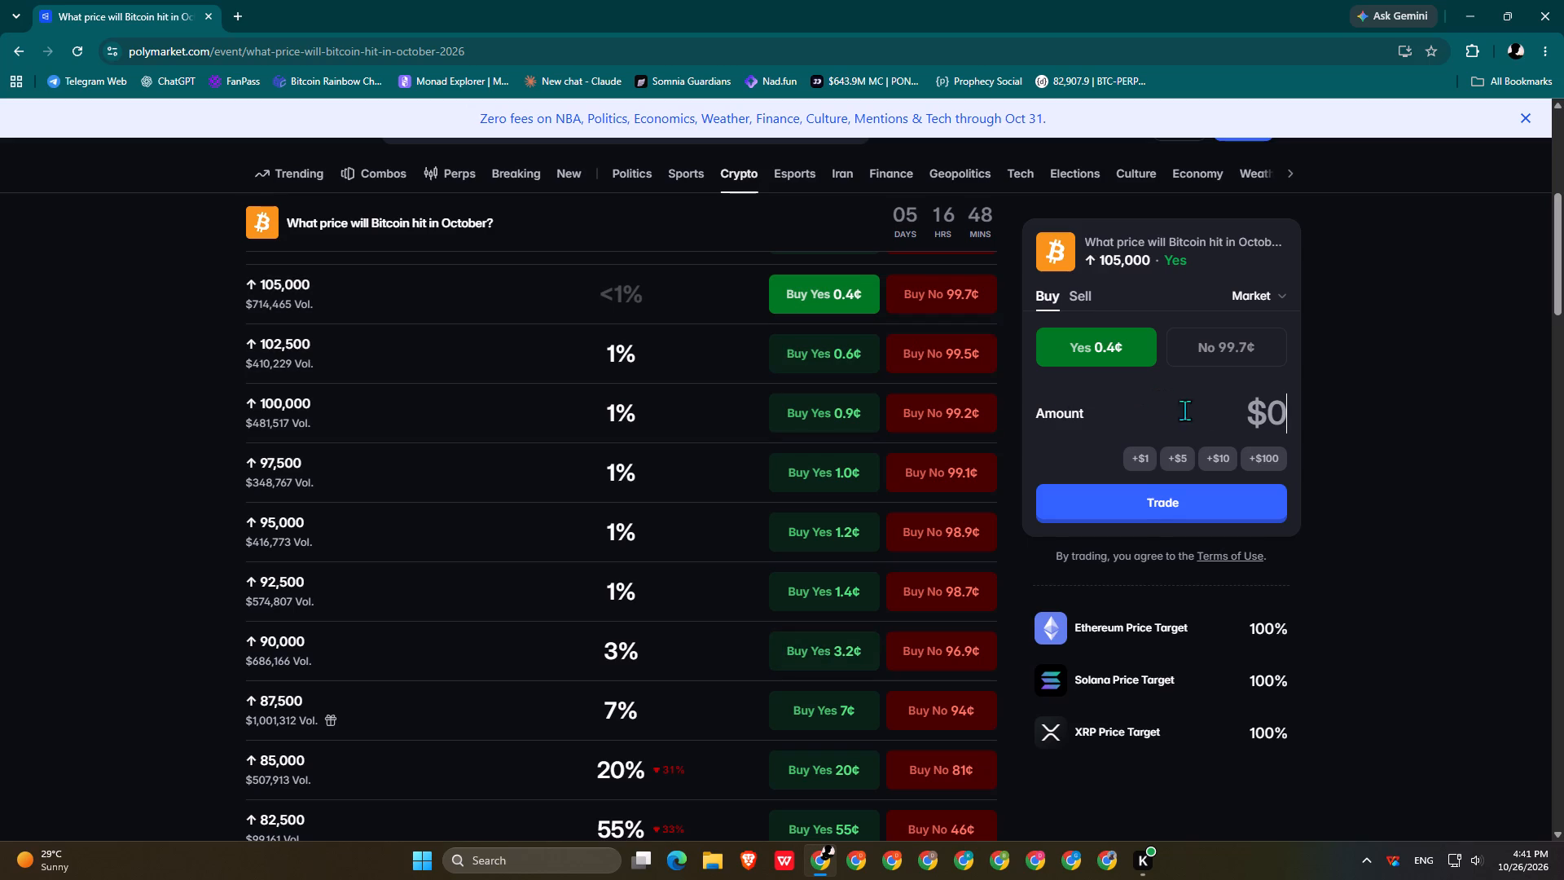
pyautogui.click(1228, 417)
pyautogui.press('1')
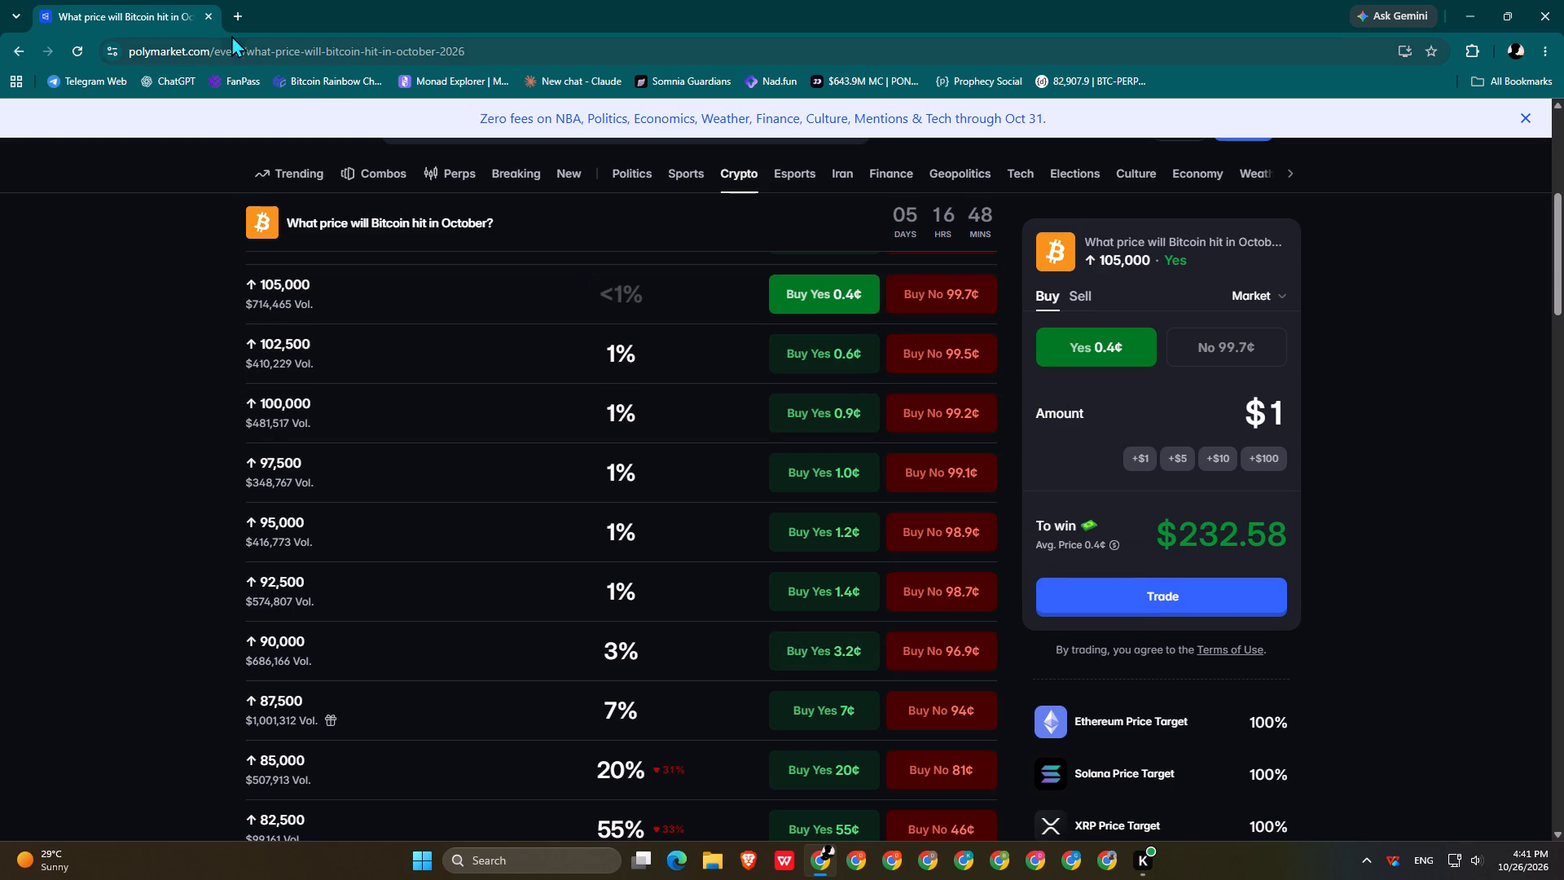
# Close the Polymarket page.
pyautogui.click(205, 20)
# Switch to WPS Office and create a blank slide presentation.
pyautogui.doubleClick(96, 293)
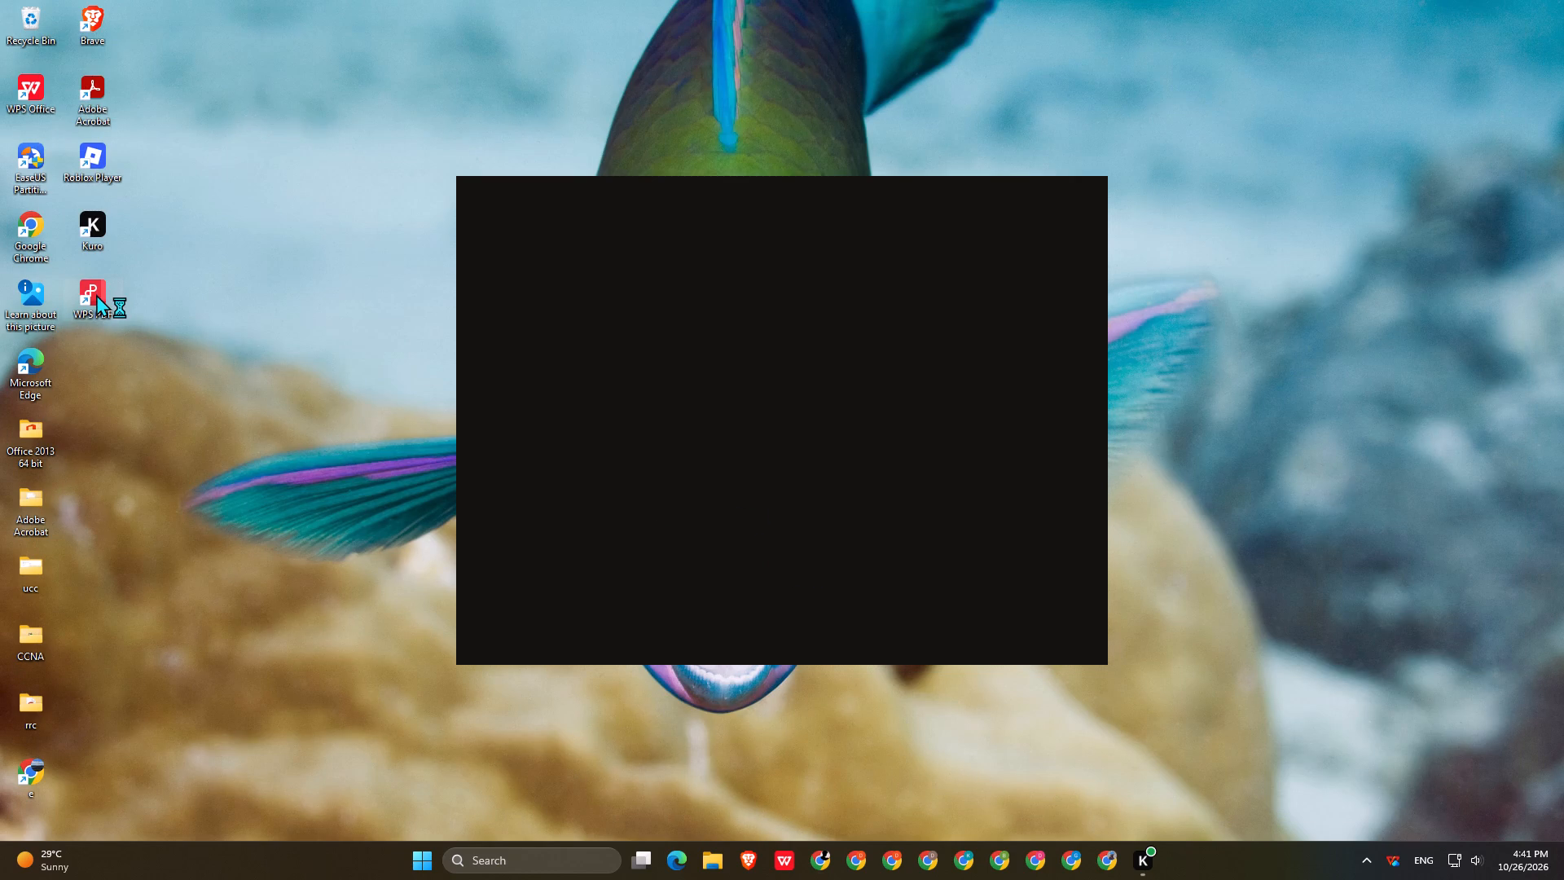
pyautogui.click(784, 879)
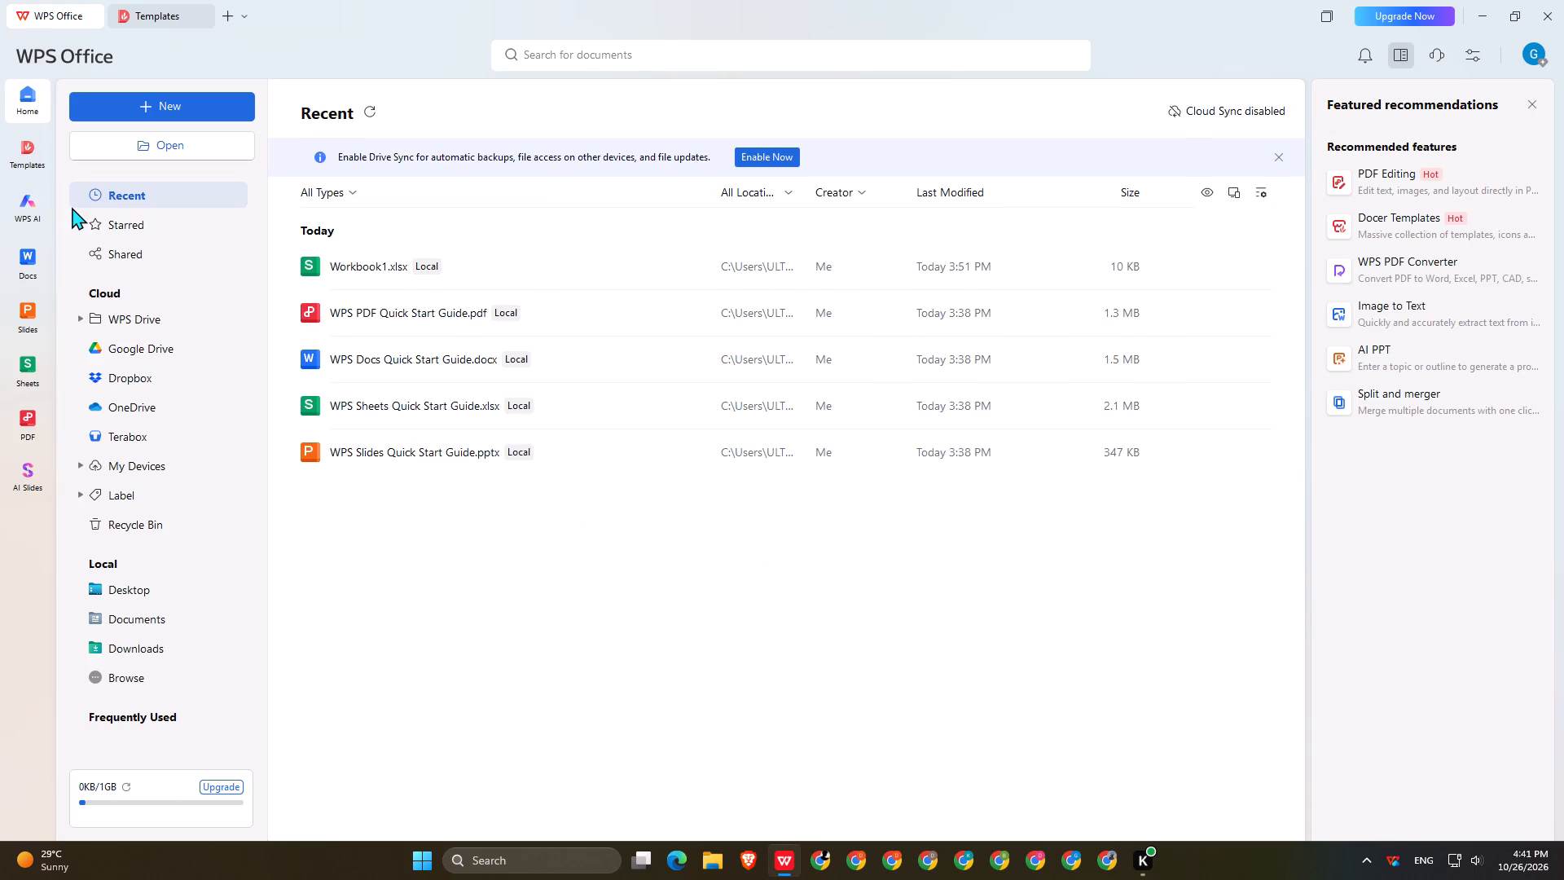
pyautogui.click(26, 207)
pyautogui.click(22, 271)
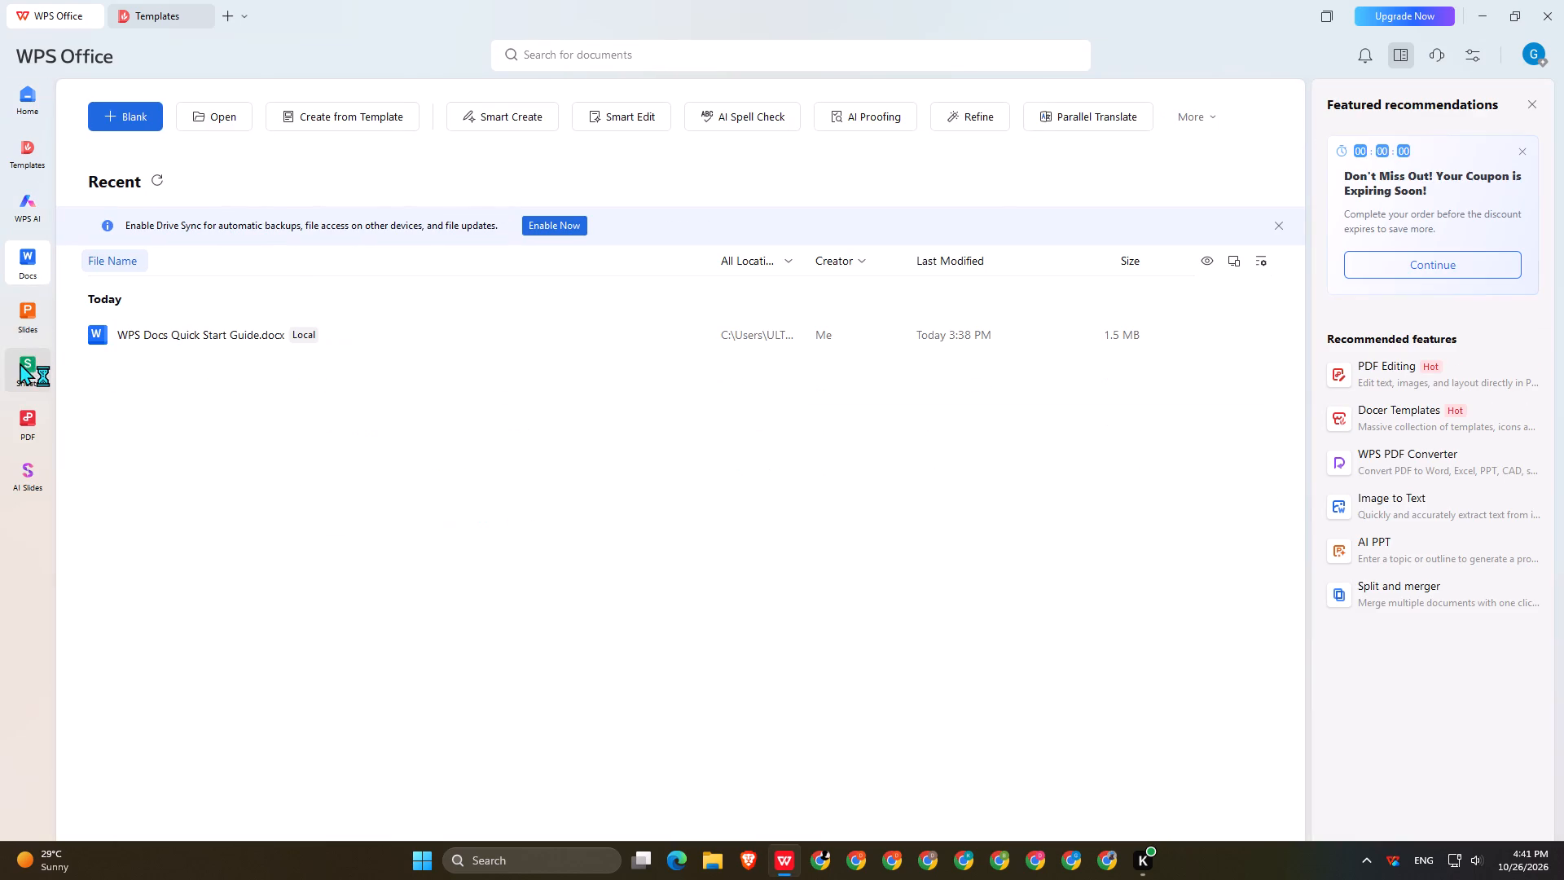
pyautogui.click(20, 338)
pyautogui.click(20, 310)
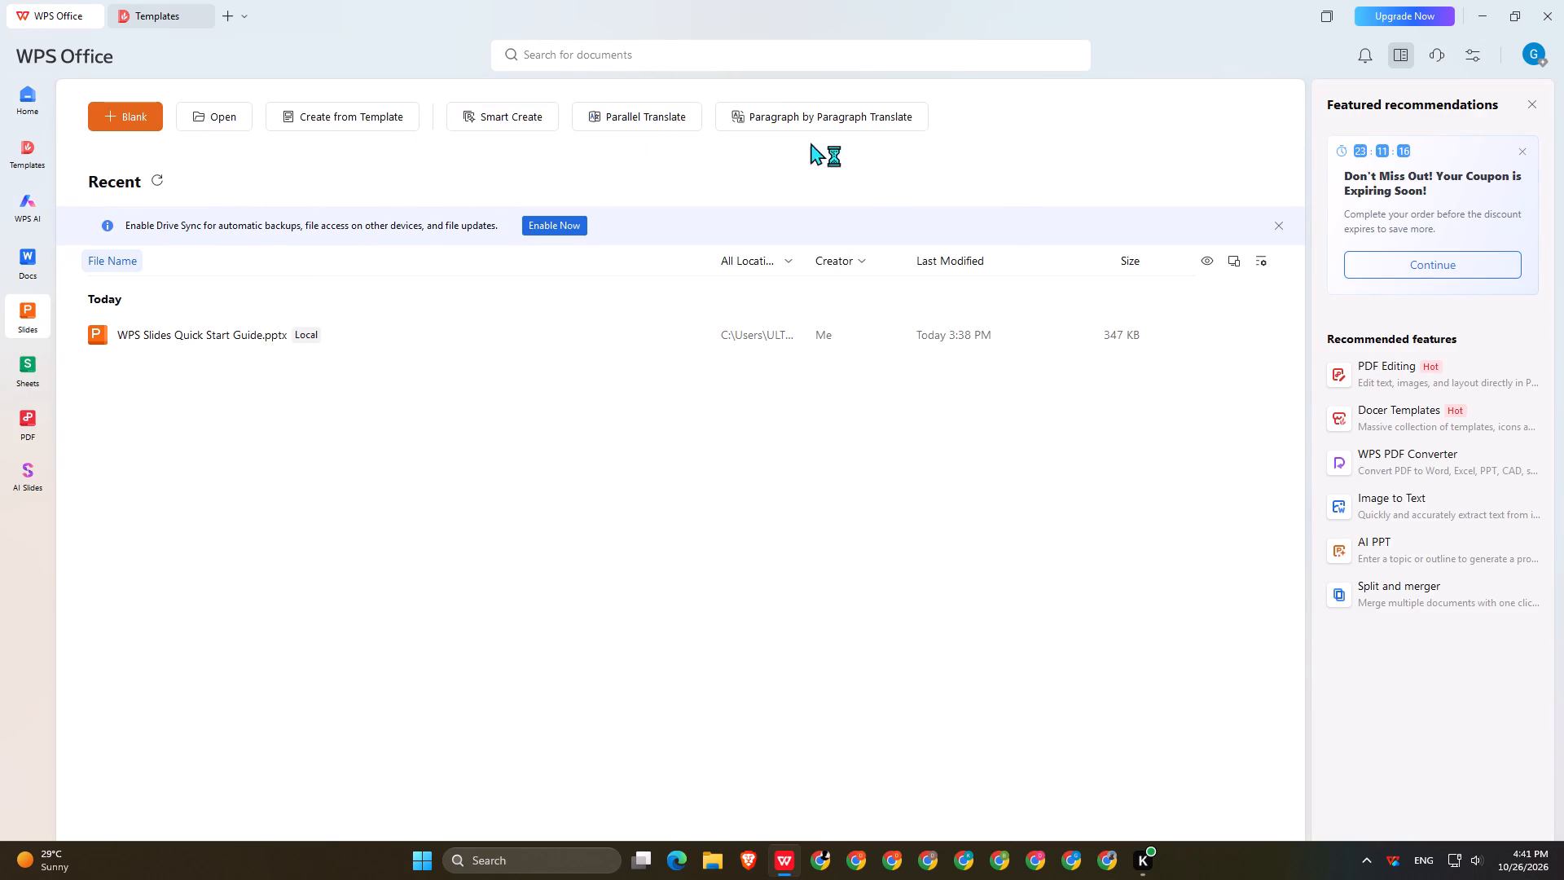
pyautogui.click(133, 112)
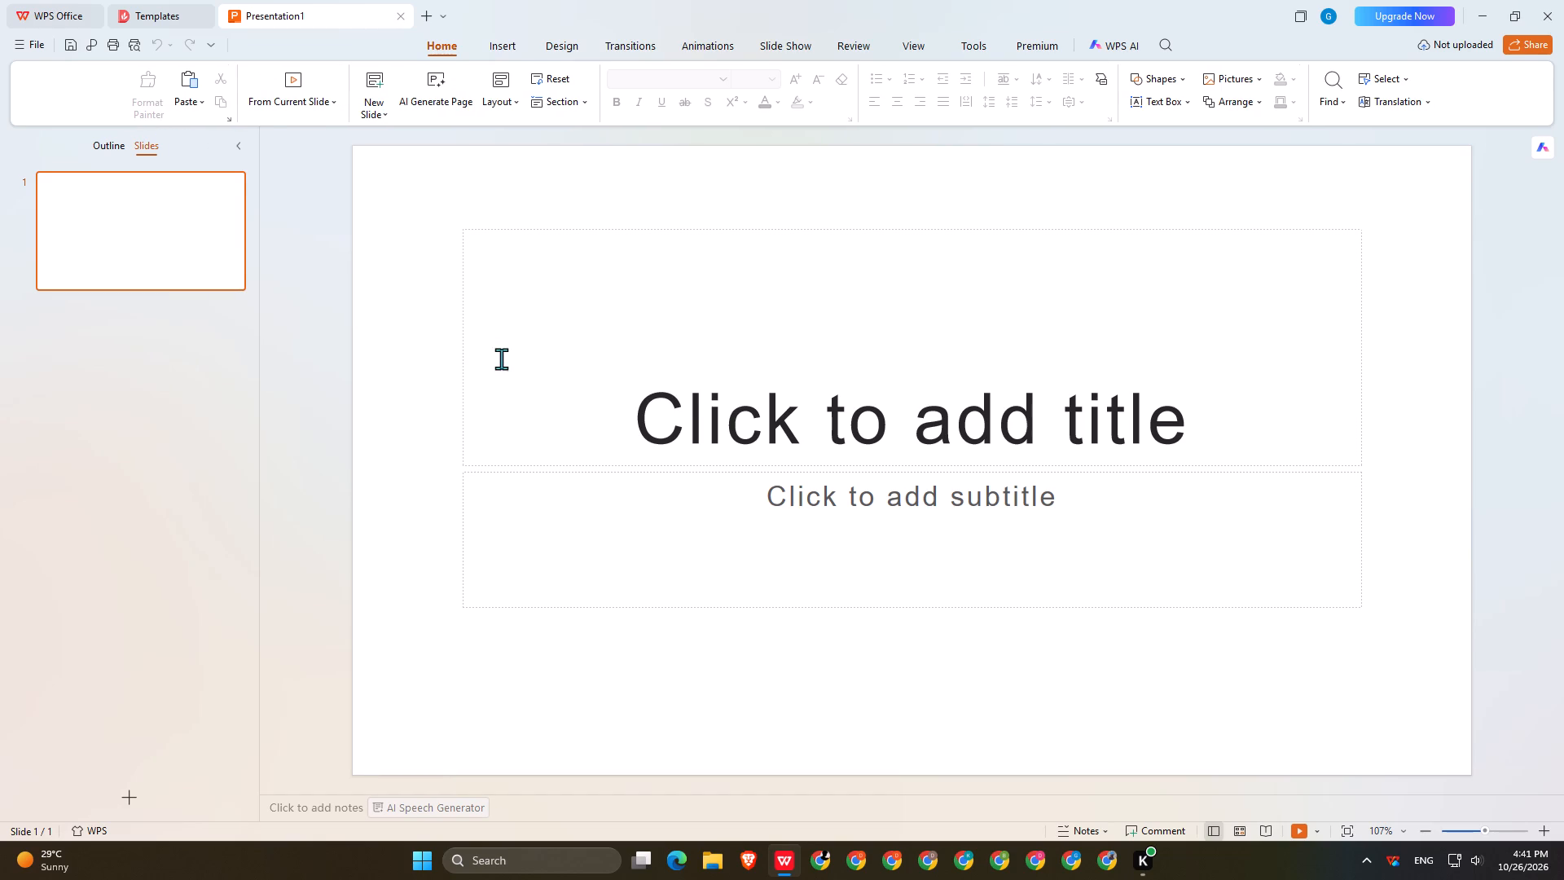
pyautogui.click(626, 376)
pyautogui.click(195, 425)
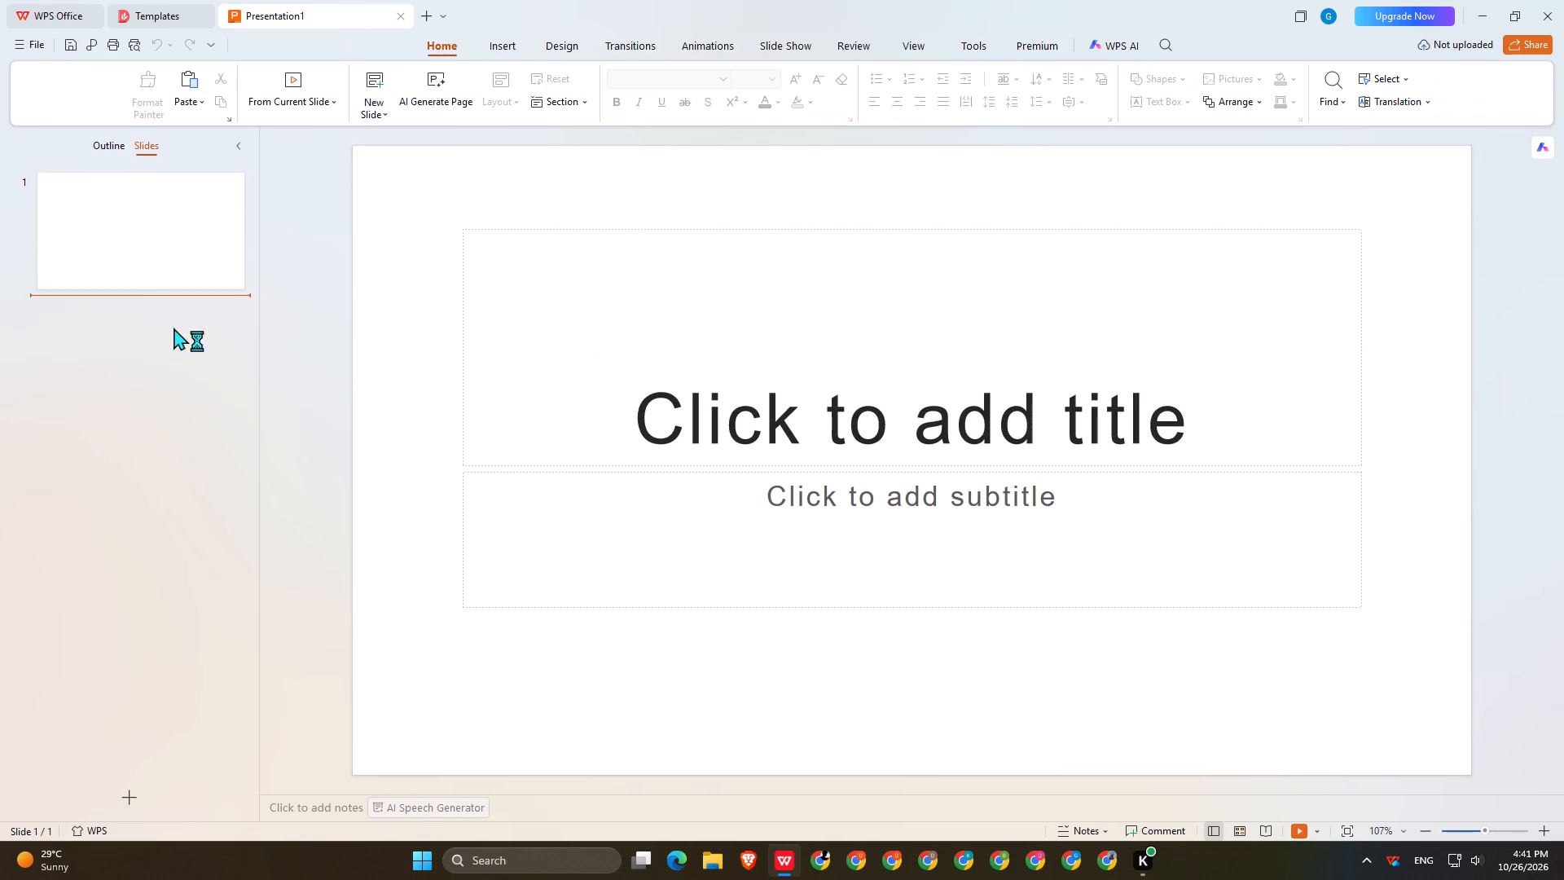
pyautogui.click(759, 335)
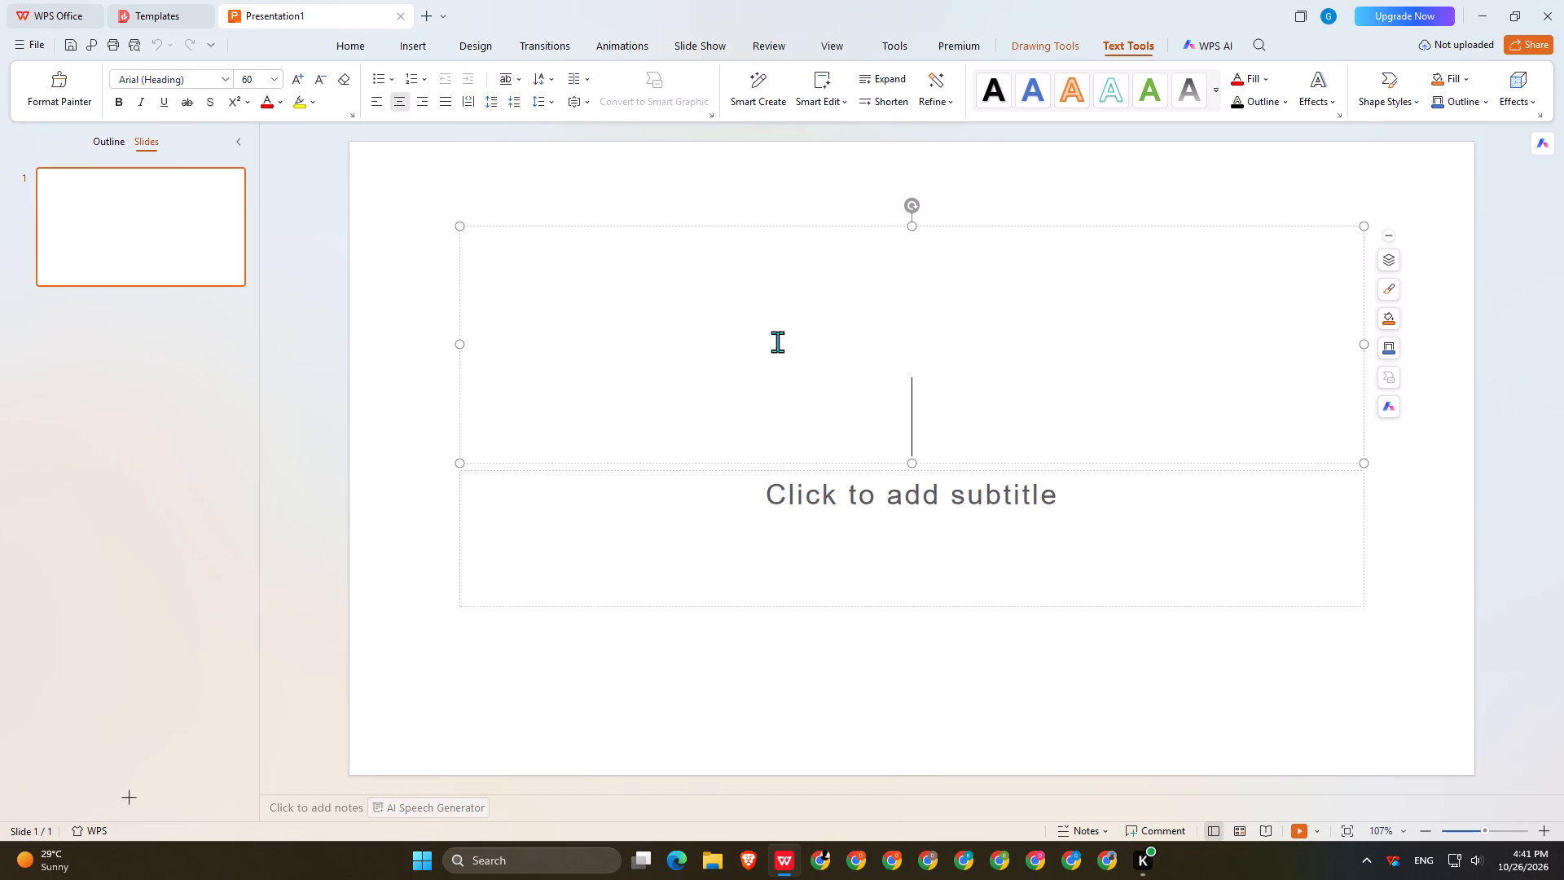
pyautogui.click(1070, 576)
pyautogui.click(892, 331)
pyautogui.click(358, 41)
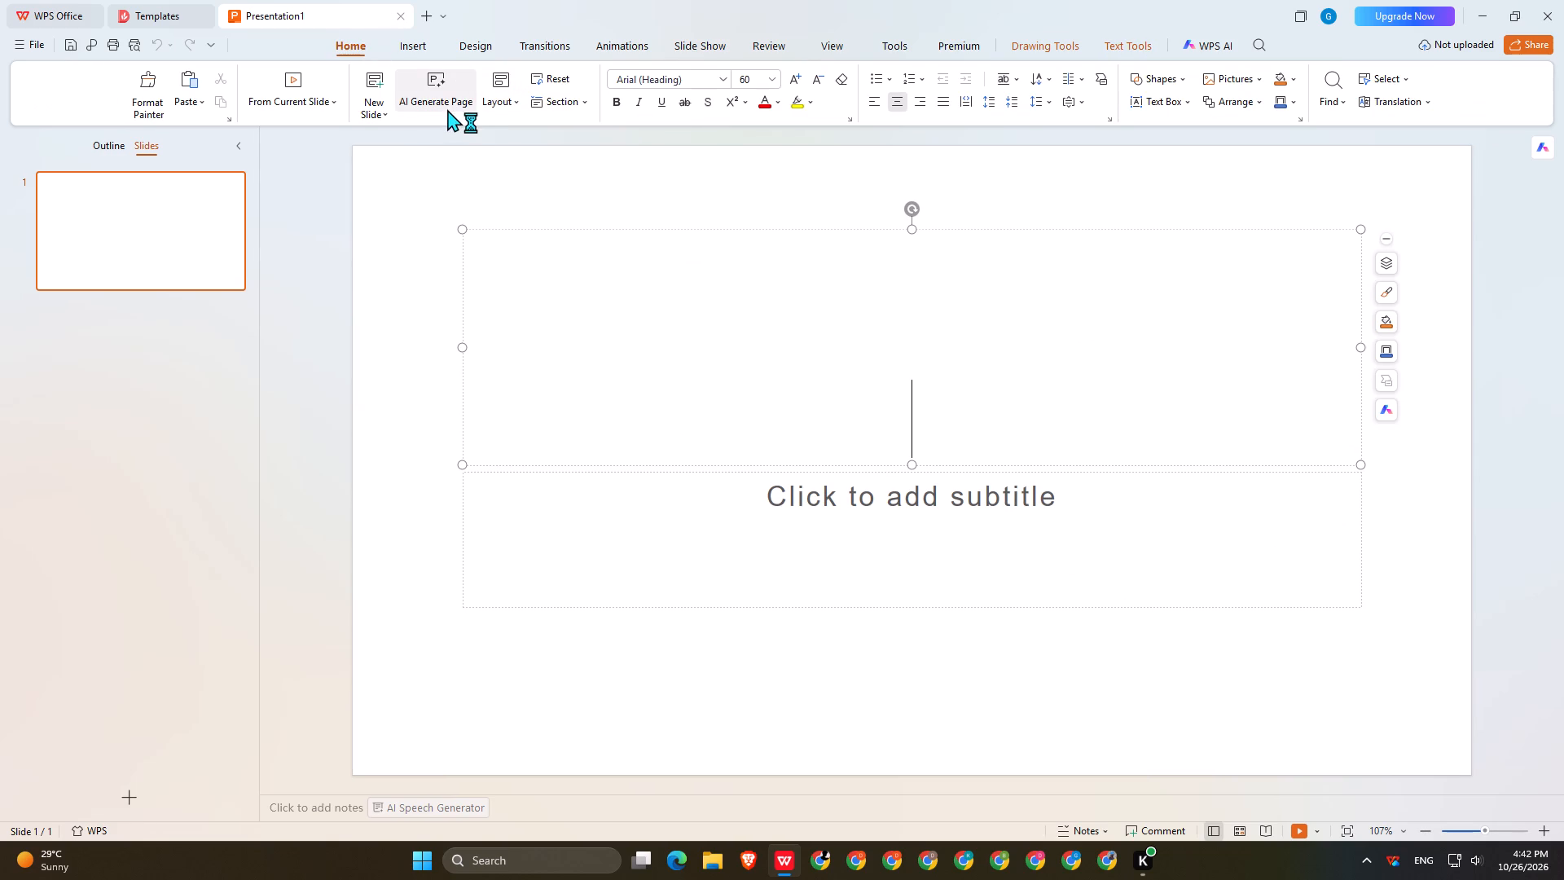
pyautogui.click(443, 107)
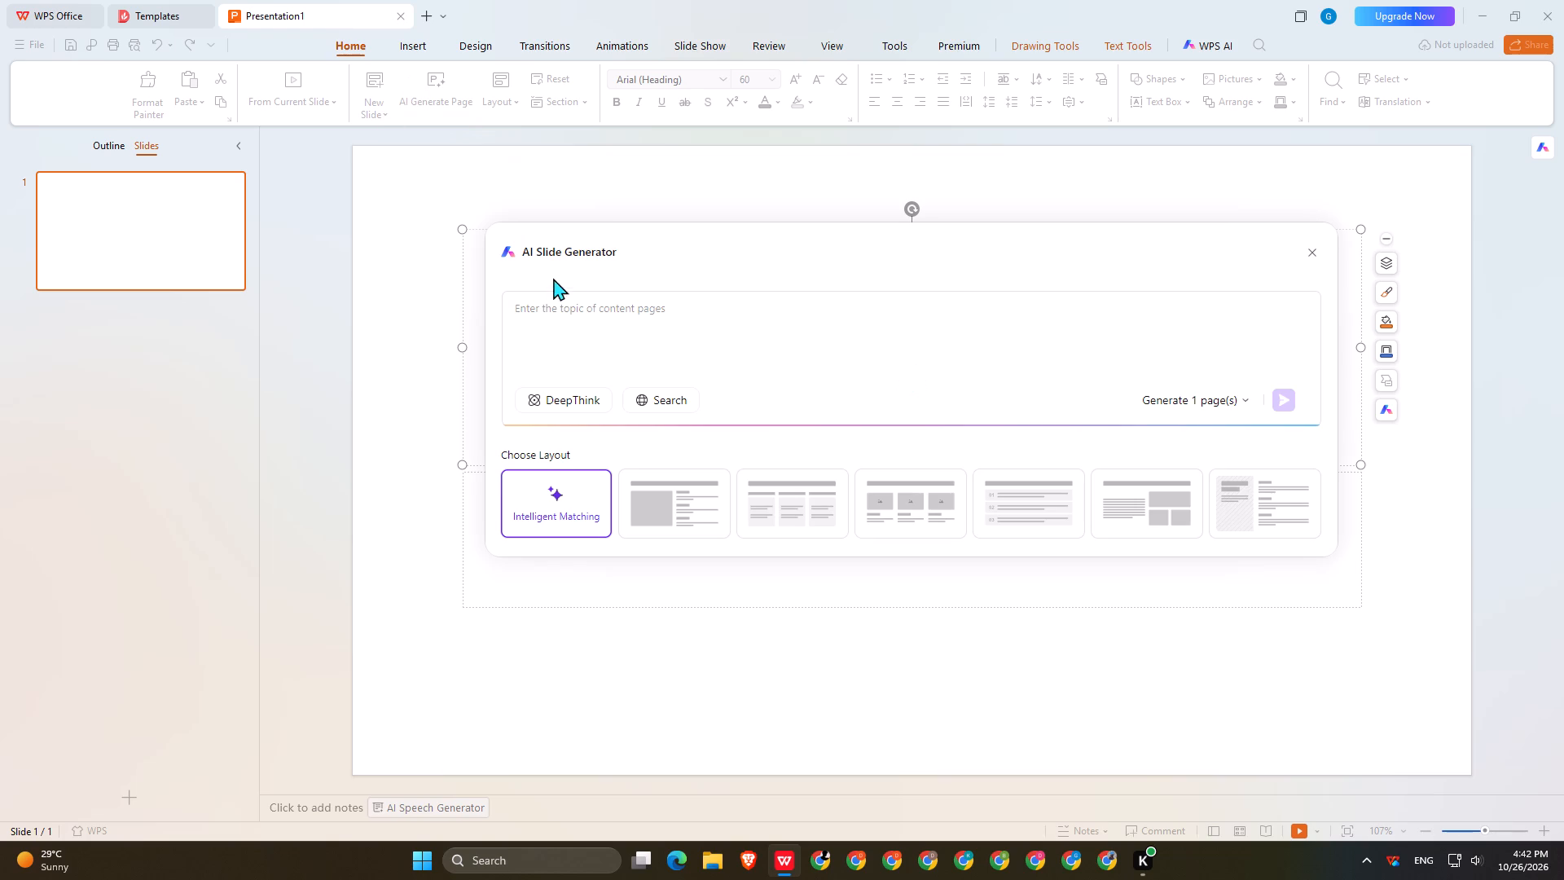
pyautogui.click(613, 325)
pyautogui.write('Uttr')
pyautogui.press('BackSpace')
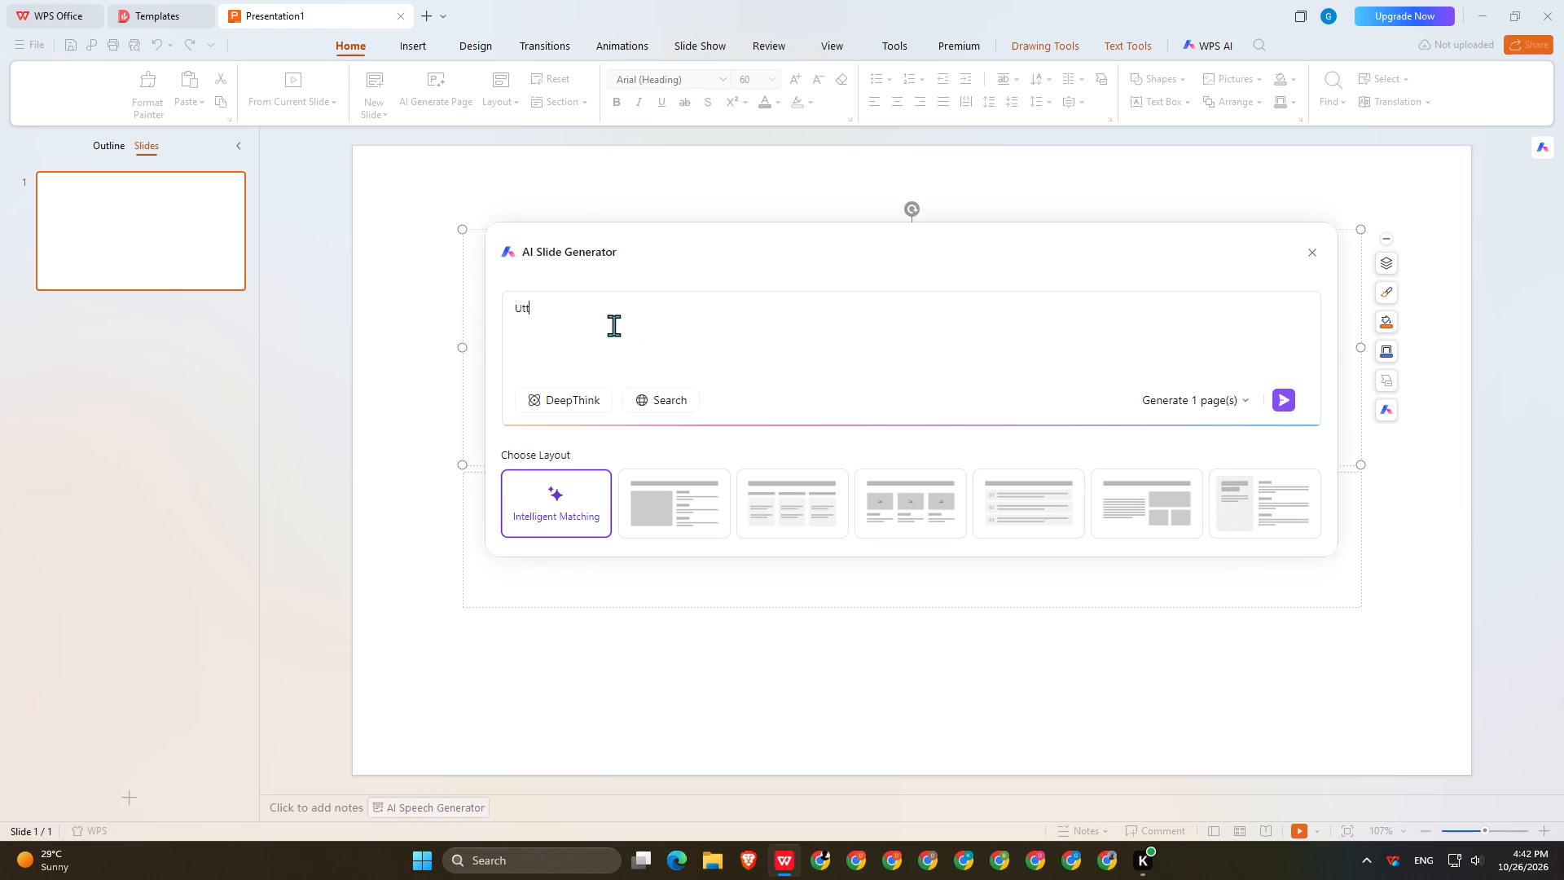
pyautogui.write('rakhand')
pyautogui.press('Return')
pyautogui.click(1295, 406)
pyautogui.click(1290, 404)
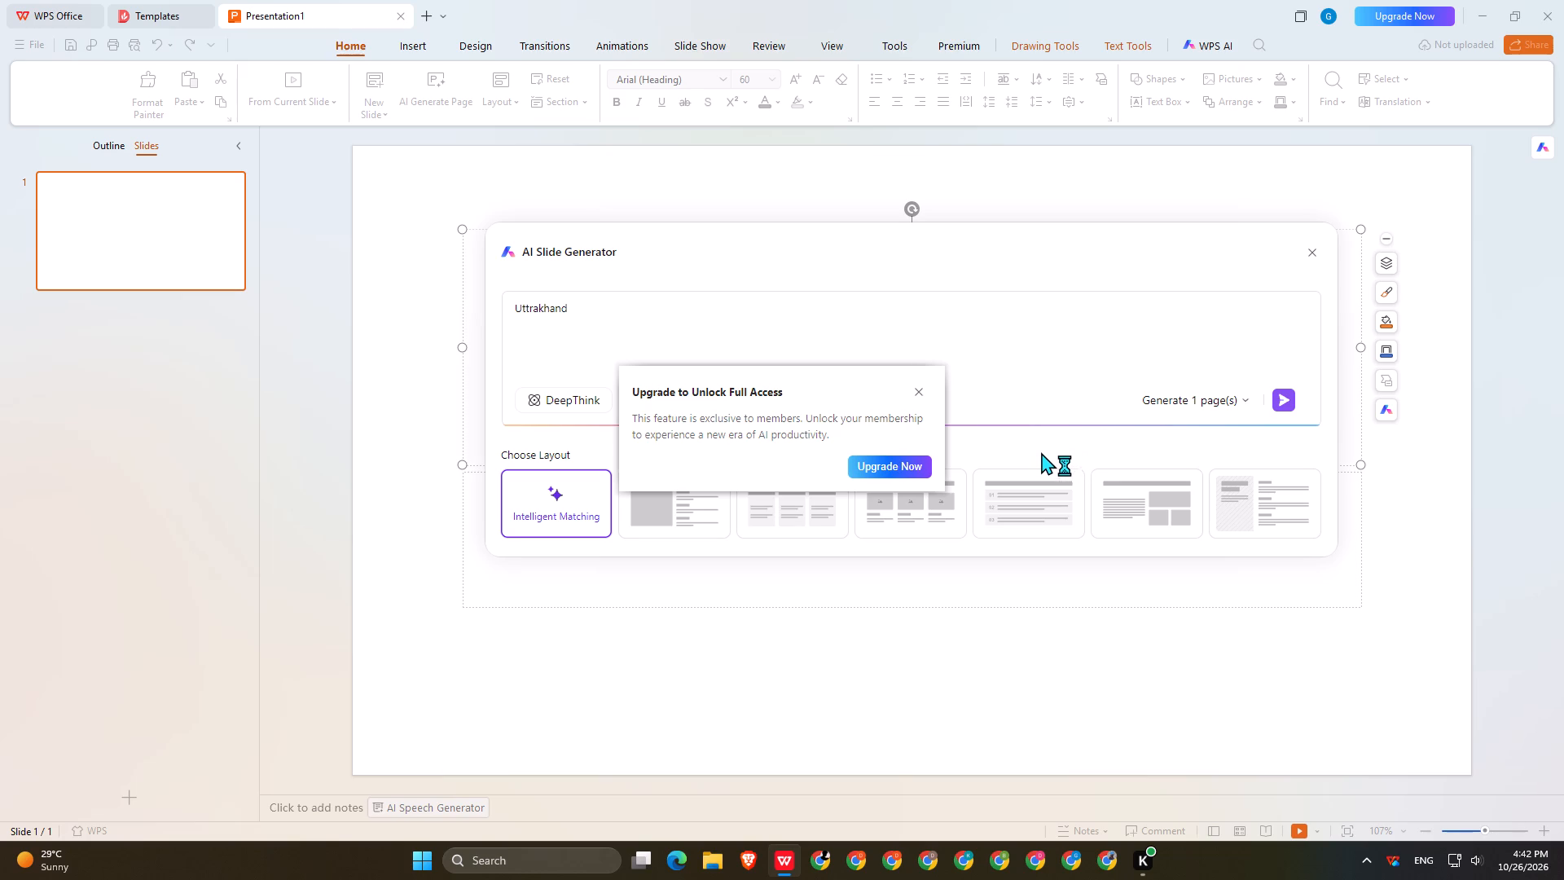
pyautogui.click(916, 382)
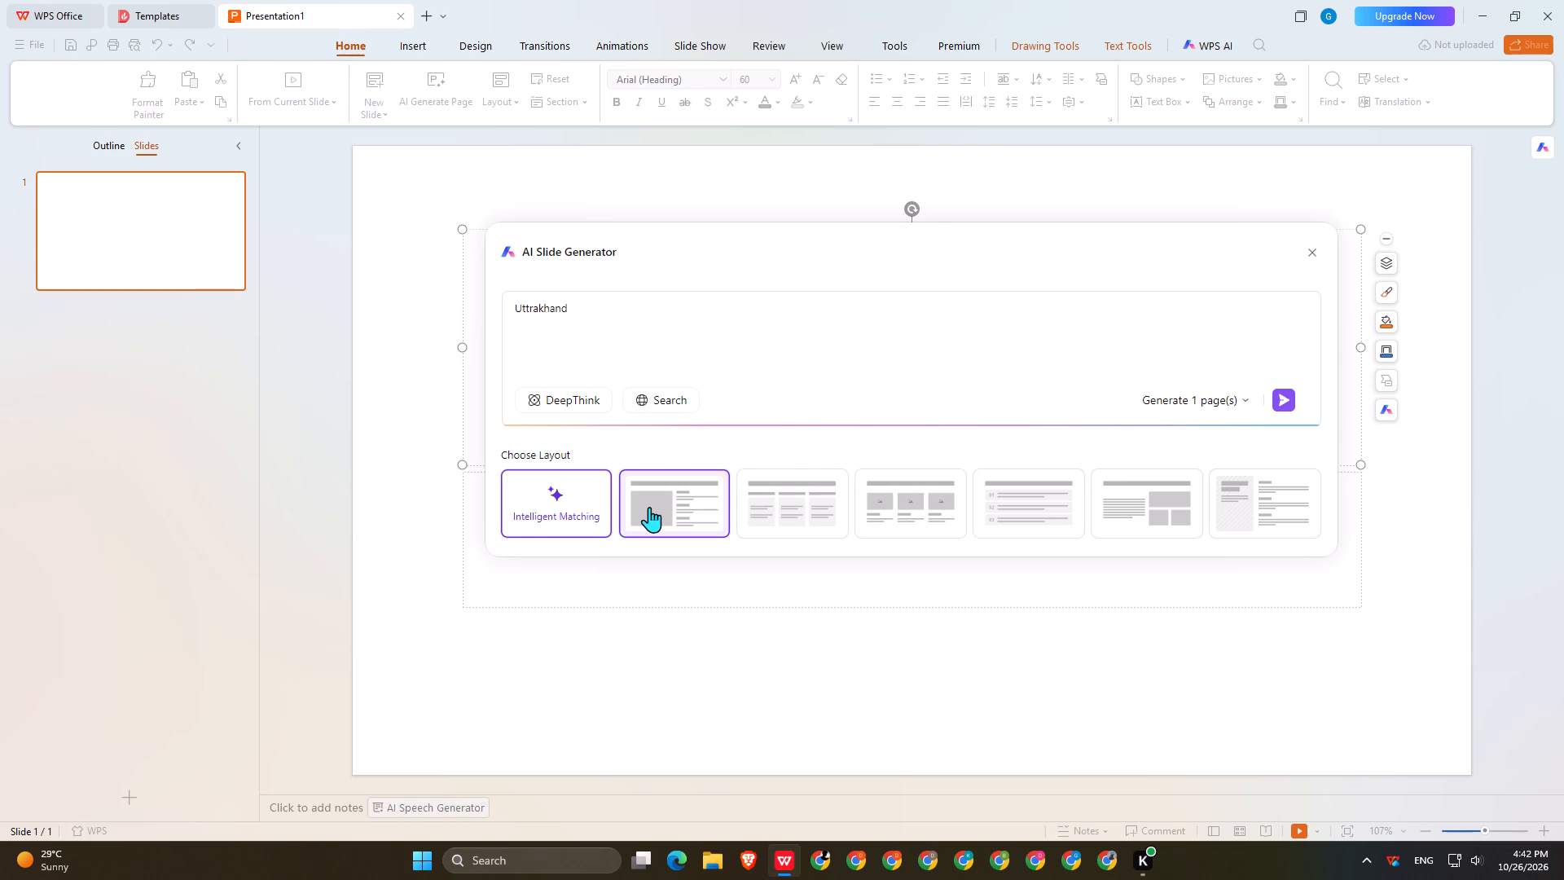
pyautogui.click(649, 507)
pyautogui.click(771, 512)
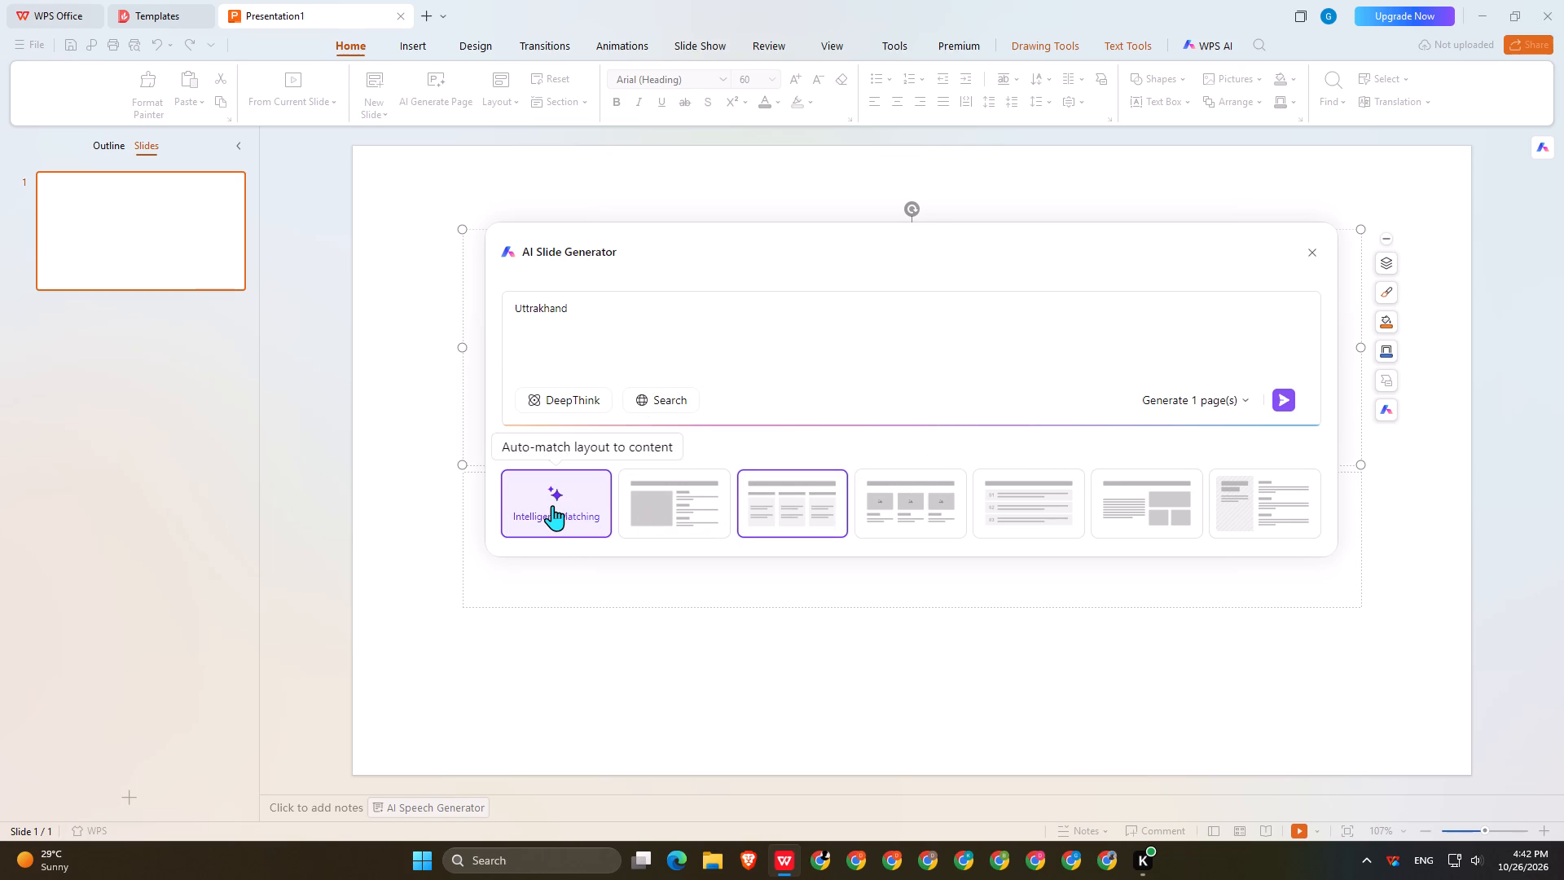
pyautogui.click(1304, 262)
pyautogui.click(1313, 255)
# Enter "UTTRAKHAND" as the title of the first slide.
pyautogui.click(959, 423)
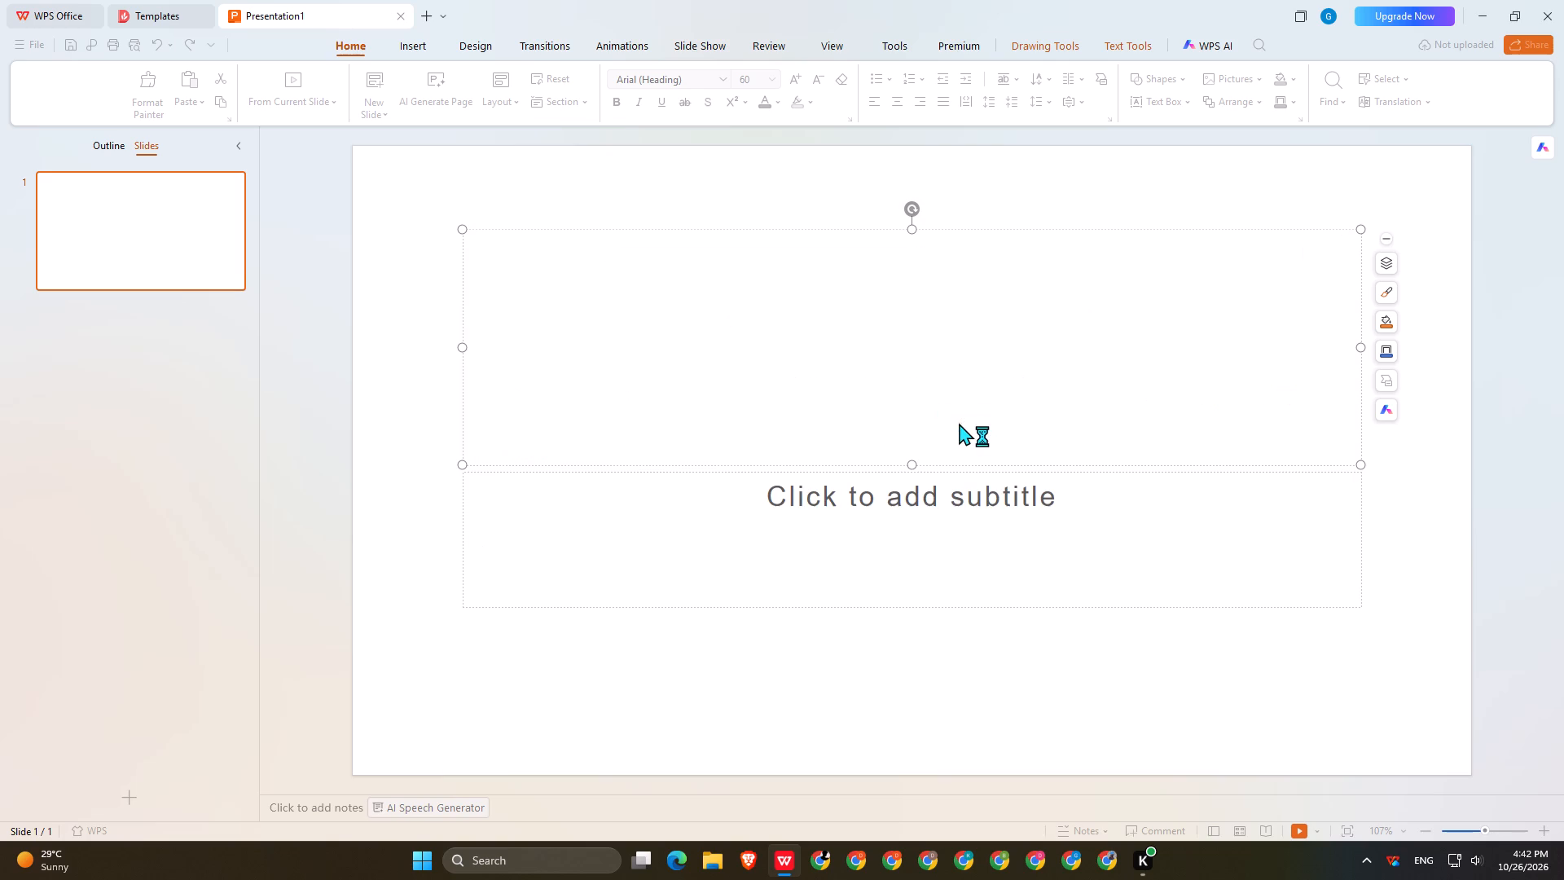
pyautogui.click(733, 363)
pyautogui.click(823, 552)
pyautogui.click(825, 395)
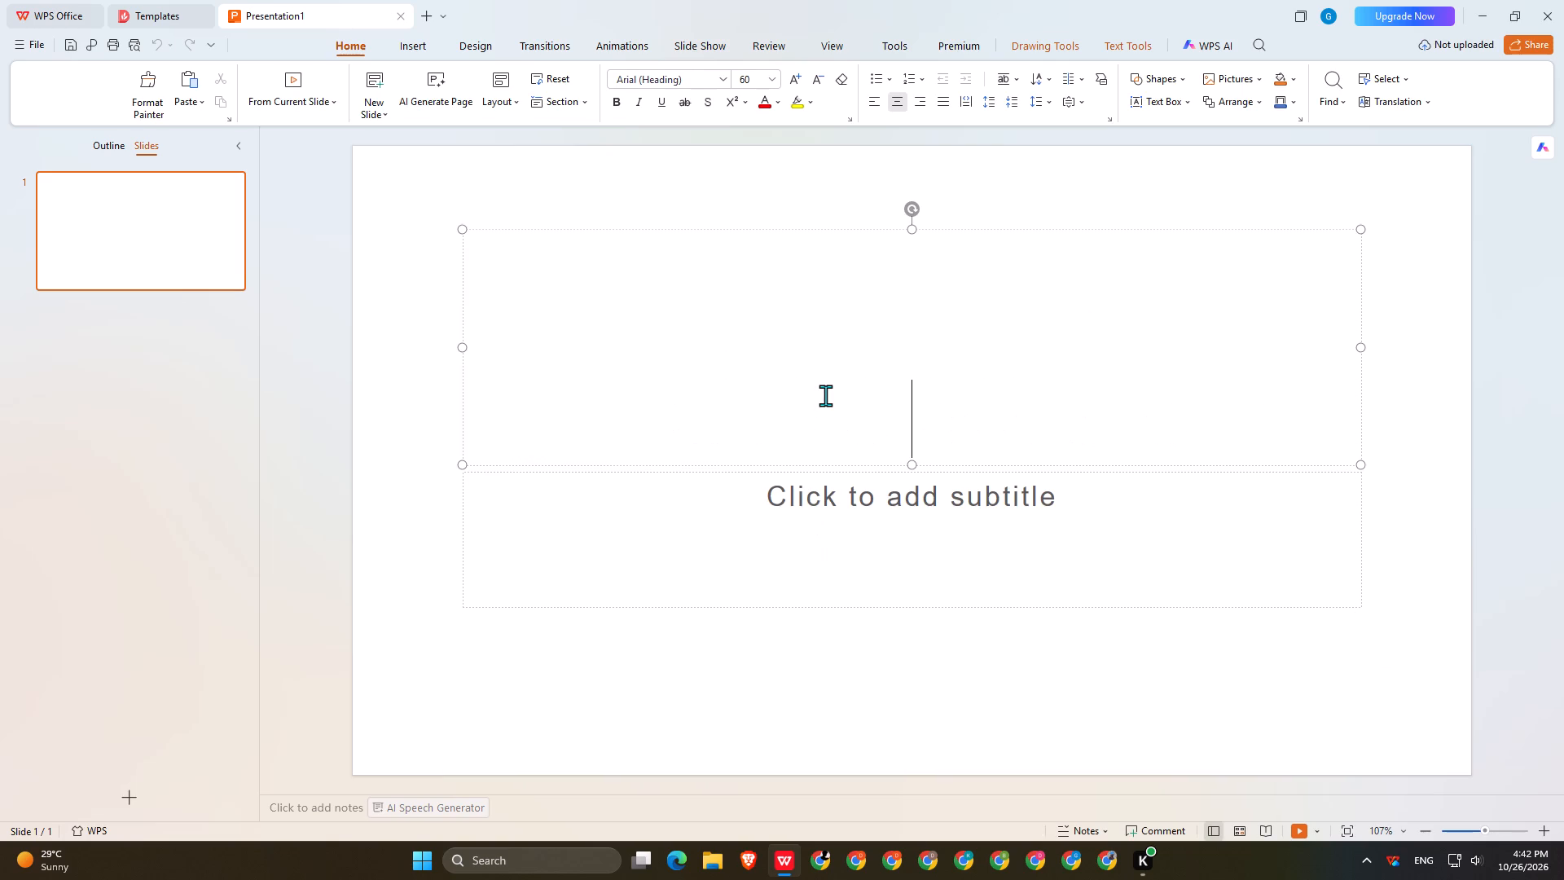
pyautogui.press('u')
pyautogui.press('BackSpace')
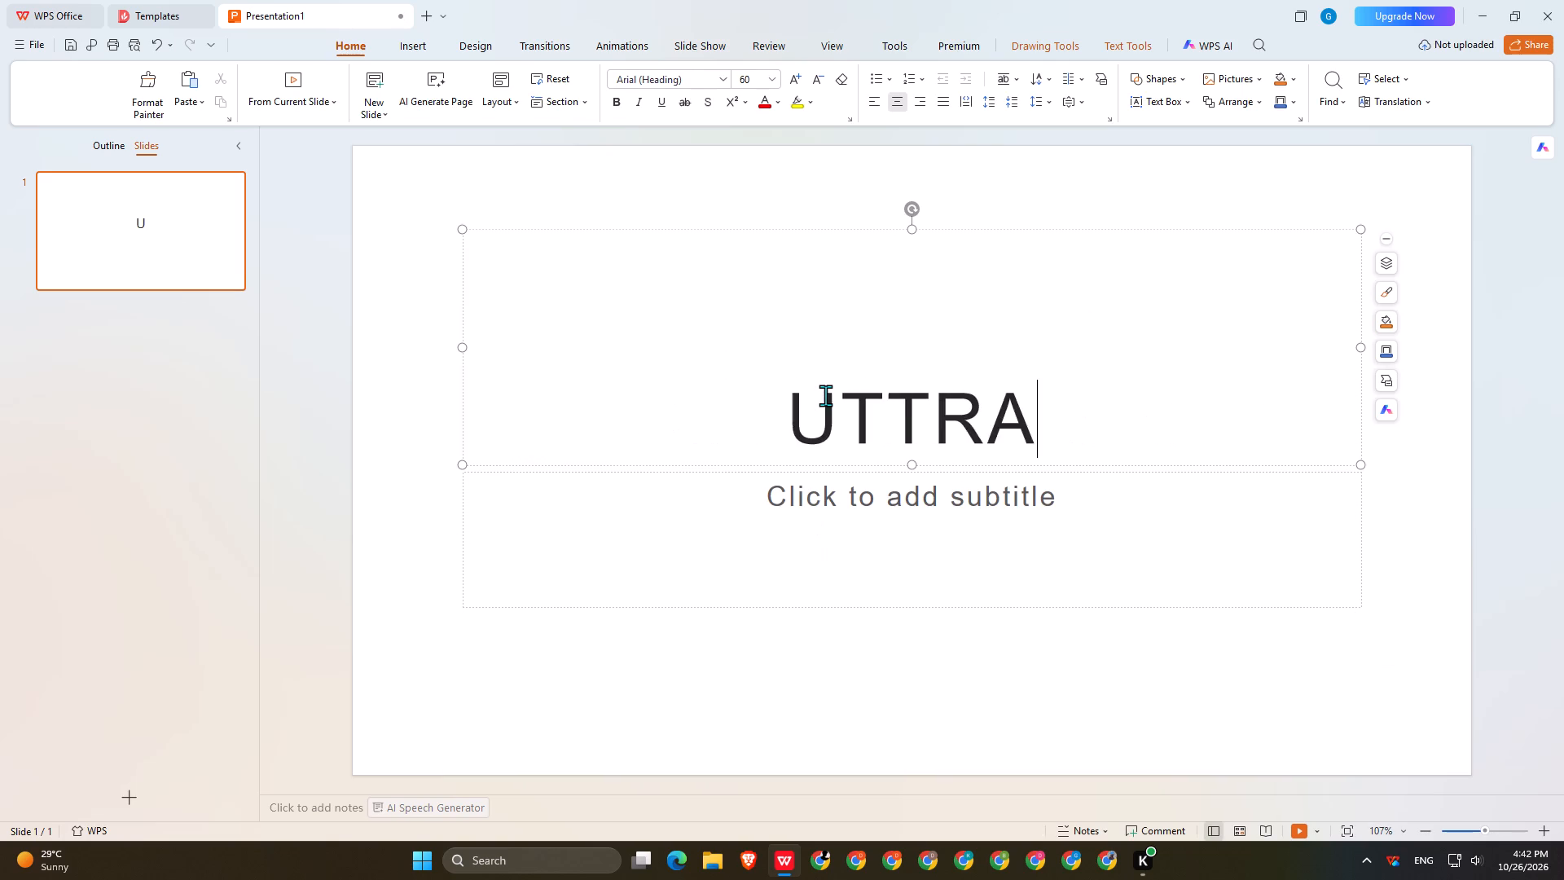
# Enter "THE LAND OF GODS" as the subtitle of the first slide.
pyautogui.click(818, 491)
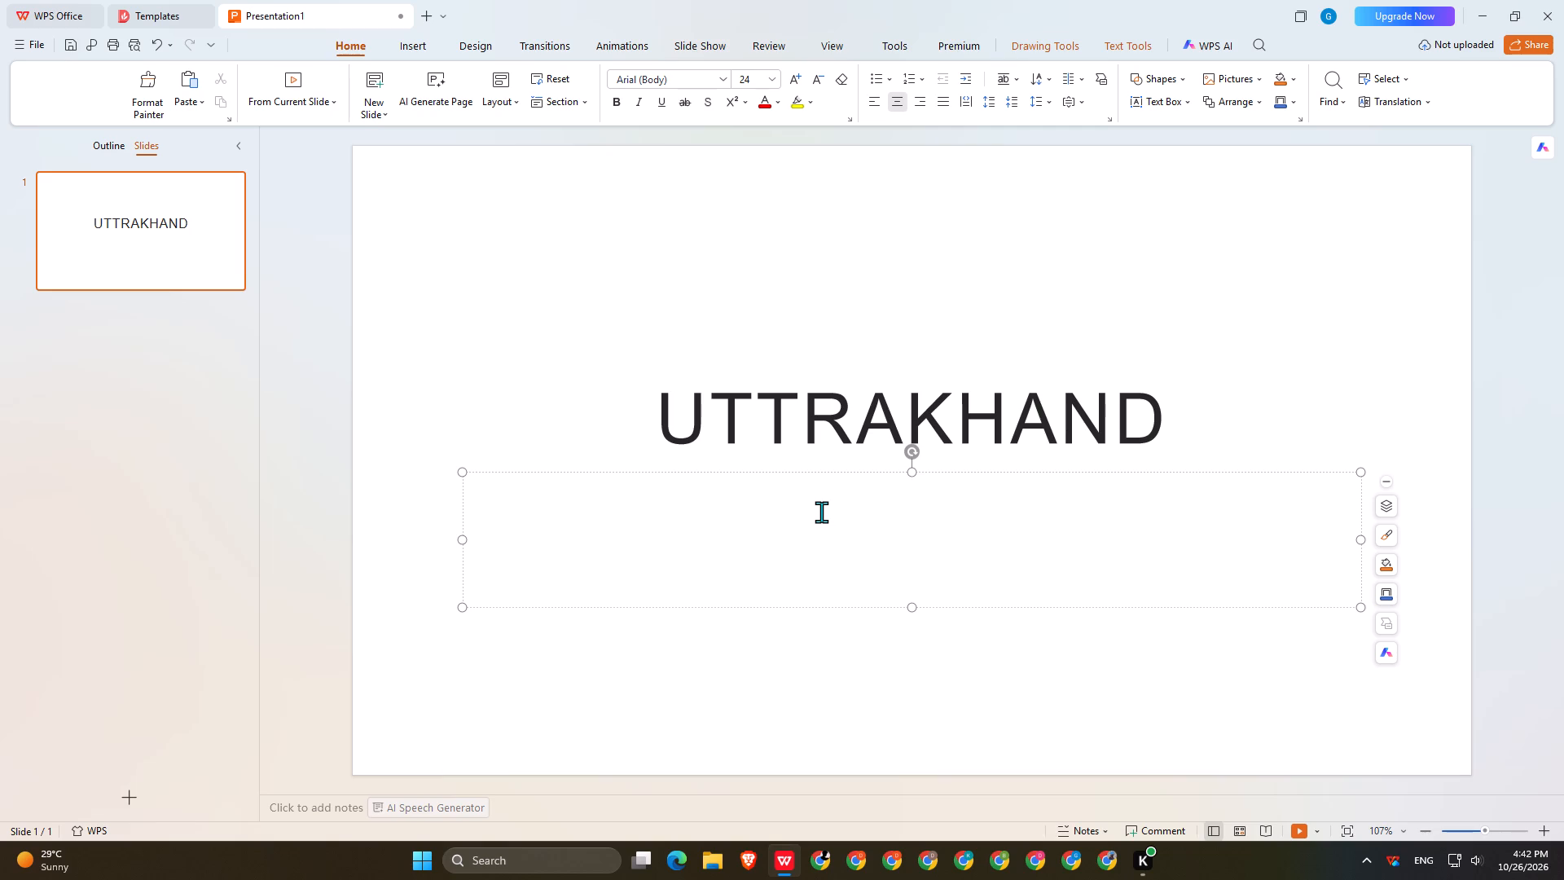
pyautogui.click(819, 517)
pyautogui.click(812, 379)
pyautogui.click(859, 522)
pyautogui.hotkey('shift', 'y')
pyautogui.press('BackSpace')
pyautogui.hotkey('shift', 't')
pyautogui.press('BackSpace')
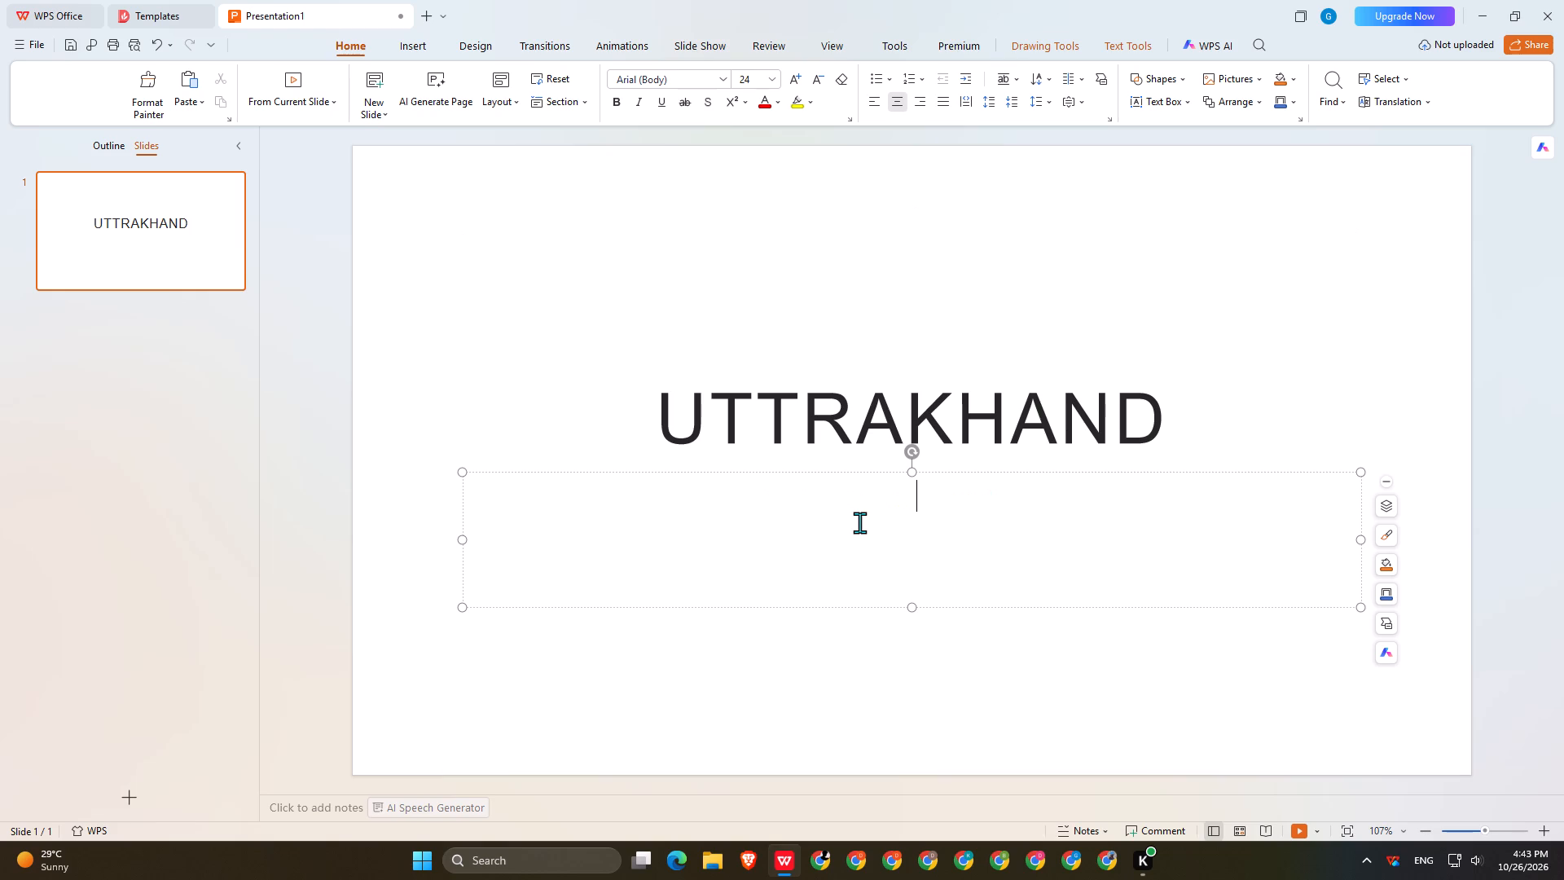
pyautogui.press('t')
pyautogui.press('BackSpace')
pyautogui.hotkey('shift', 't')
pyautogui.press('h')
pyautogui.write('HE')
pyautogui.press('space')
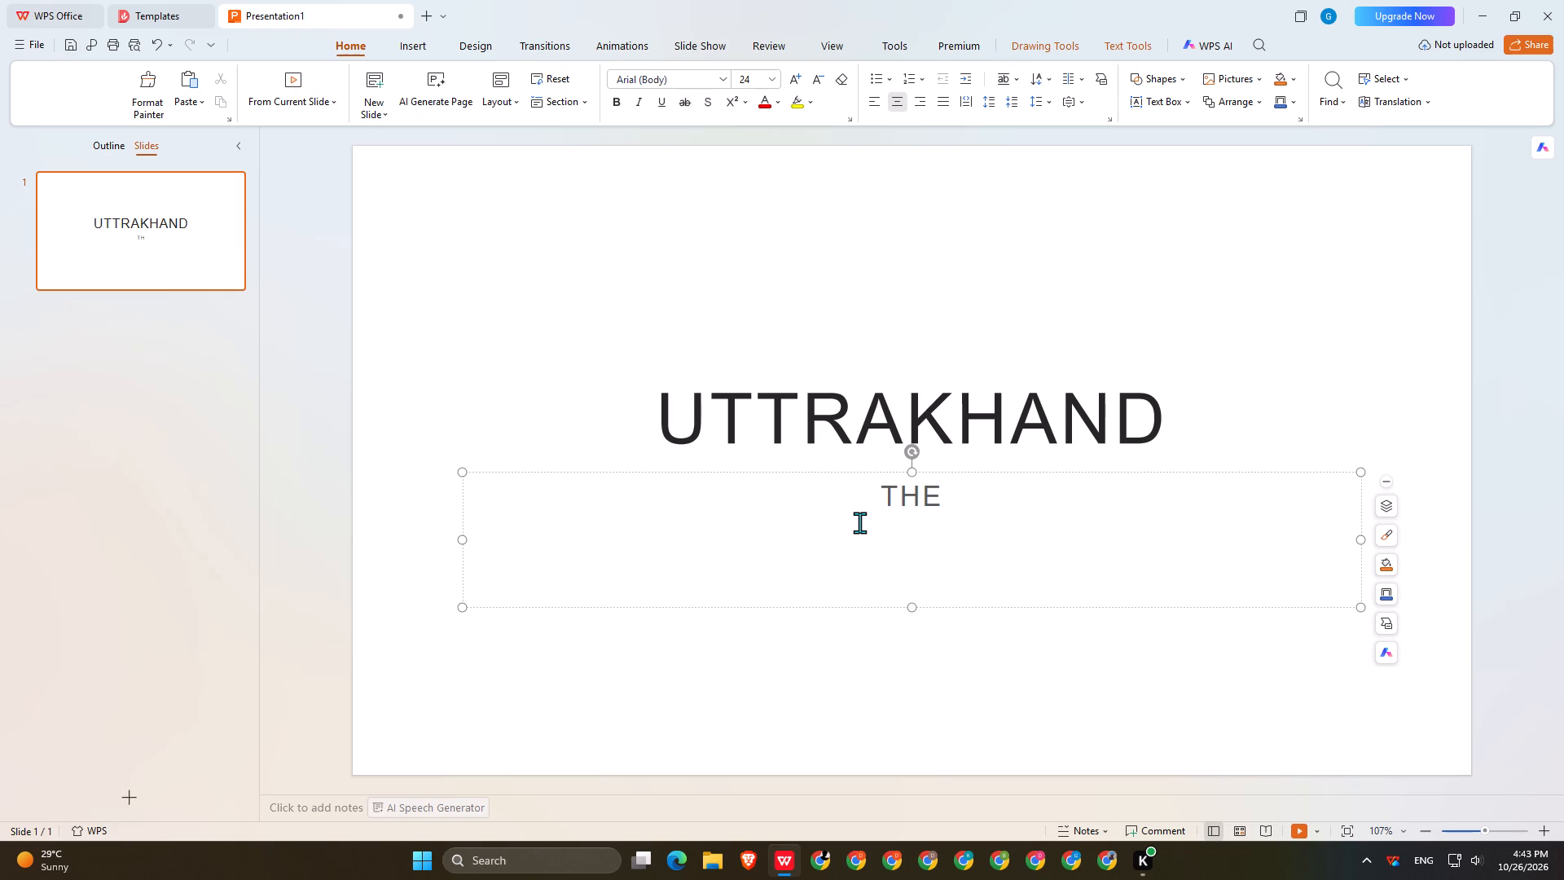
pyautogui.write('LAND OF G')
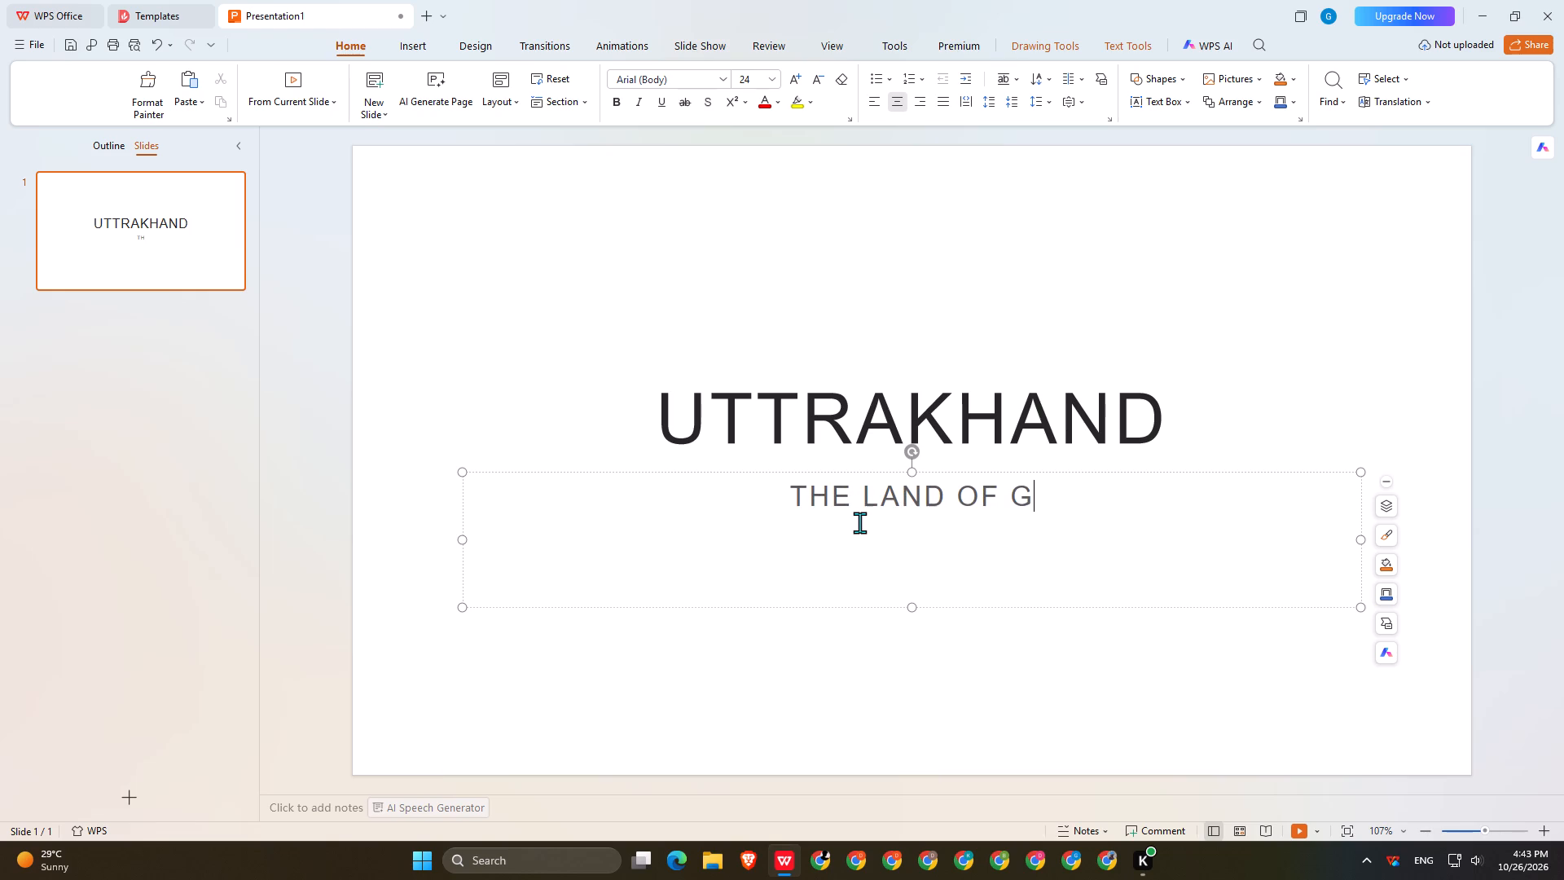
pyautogui.write('ODS')
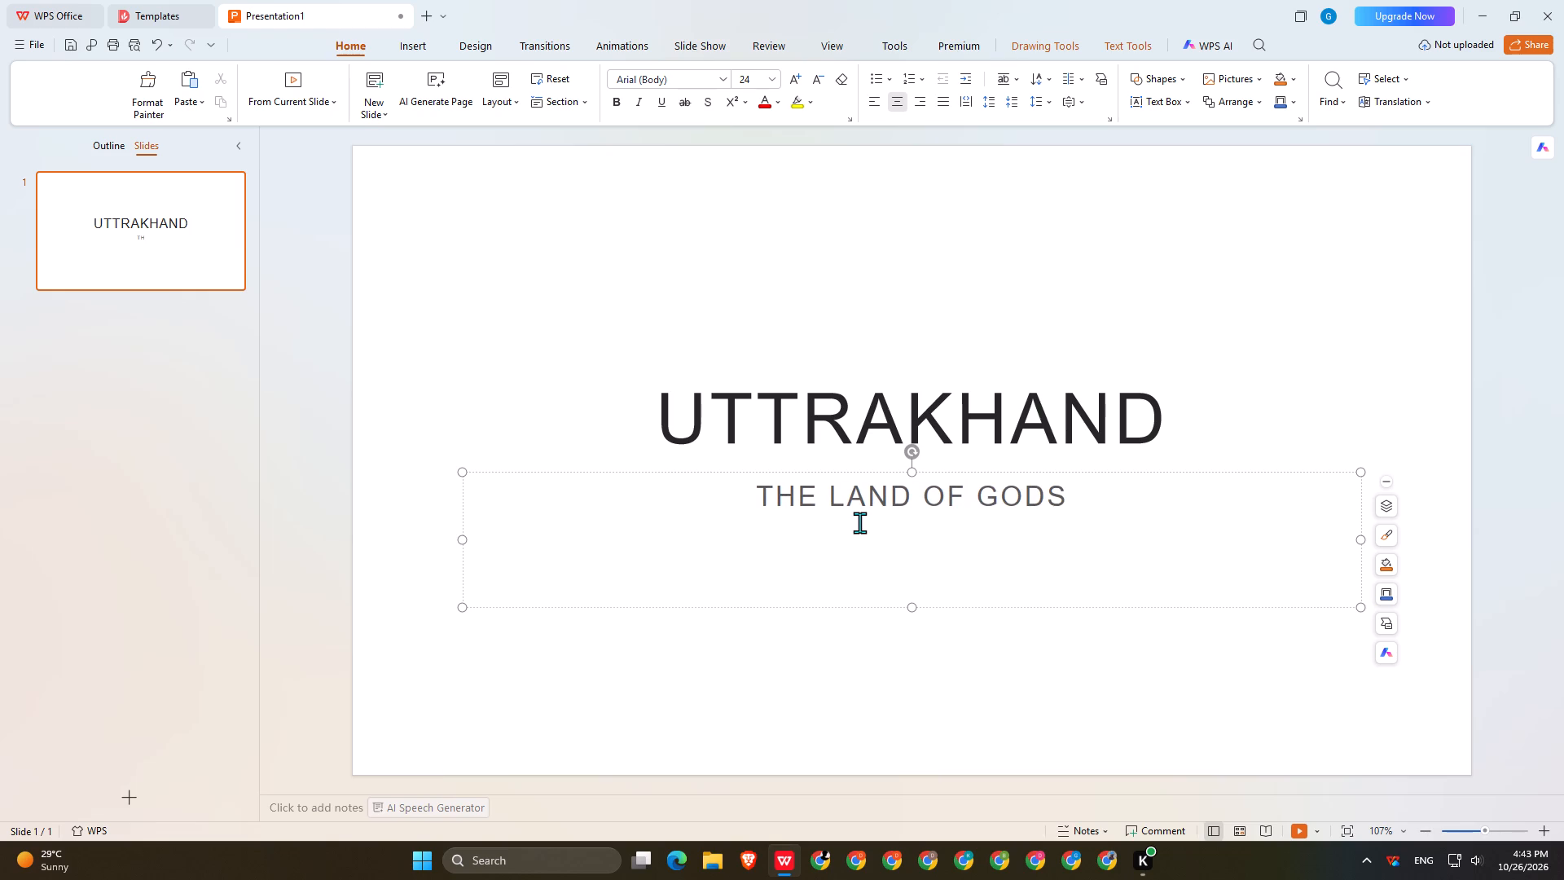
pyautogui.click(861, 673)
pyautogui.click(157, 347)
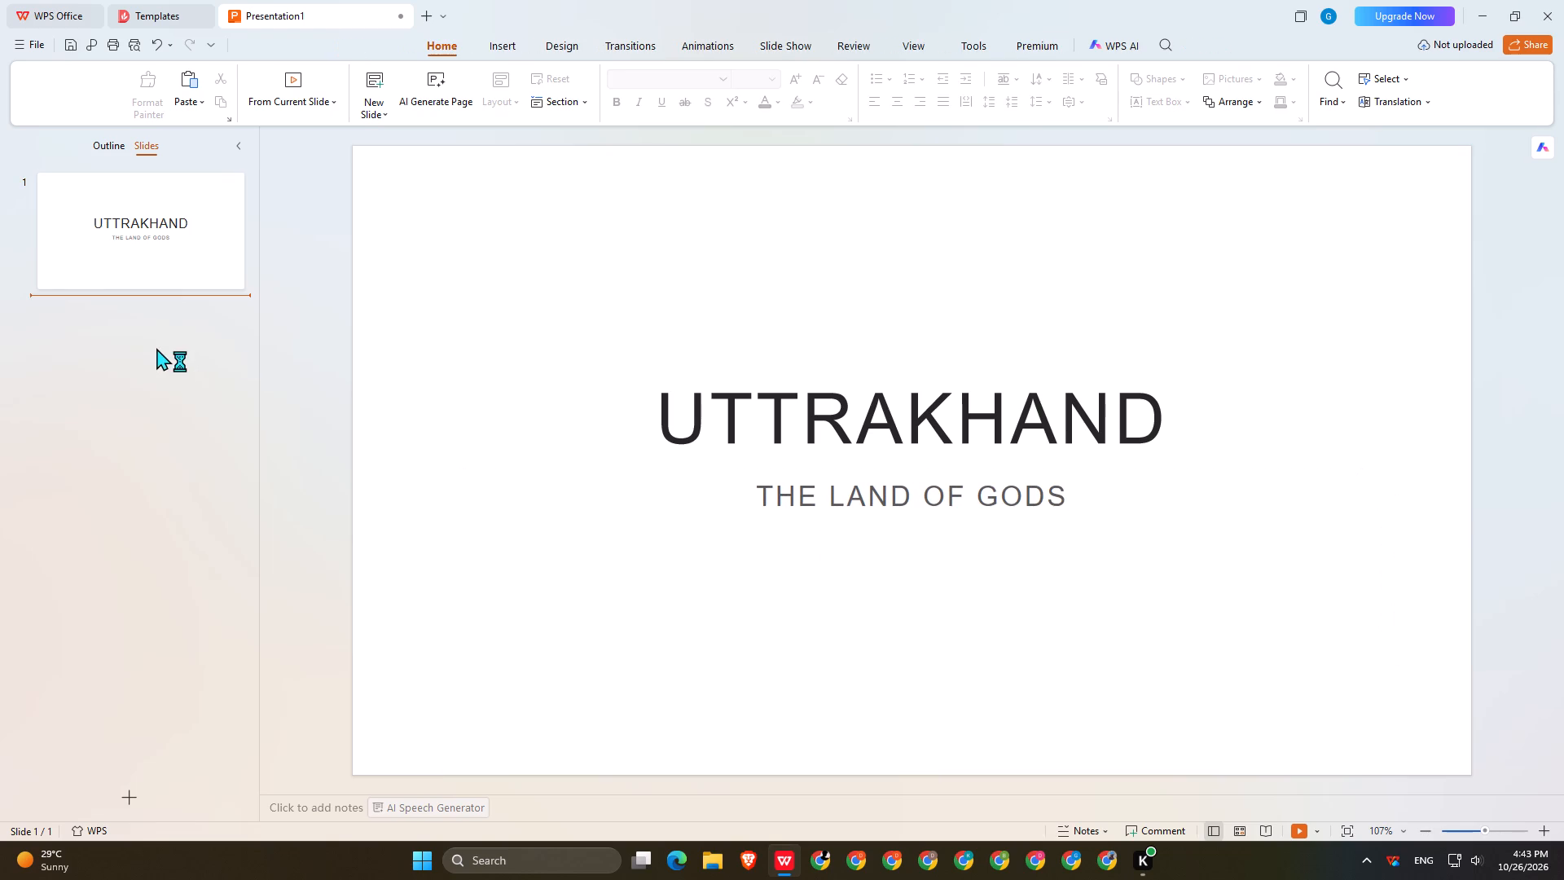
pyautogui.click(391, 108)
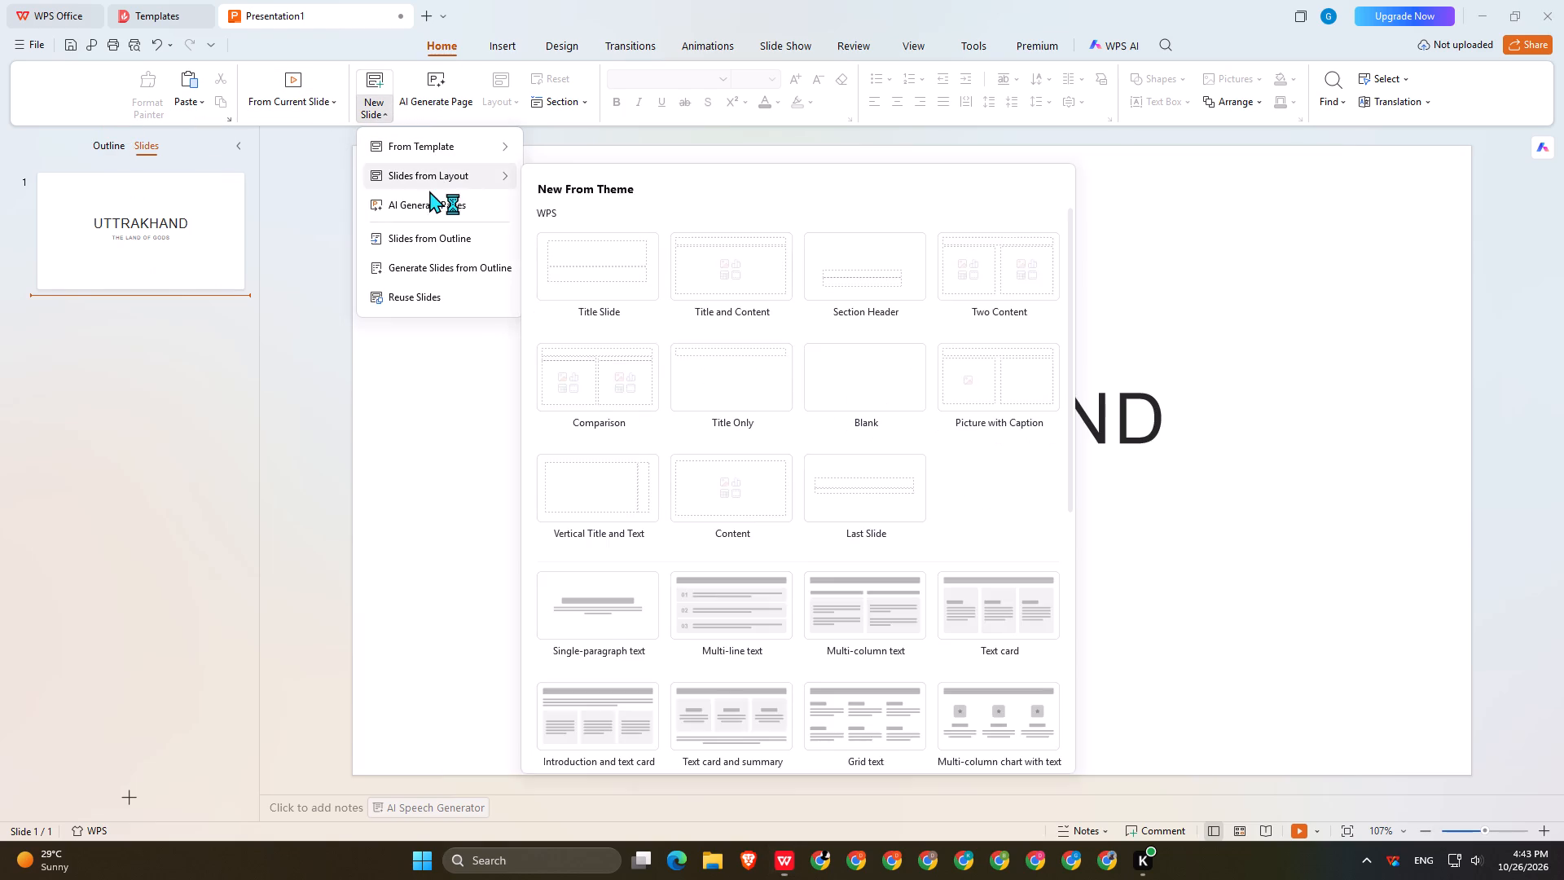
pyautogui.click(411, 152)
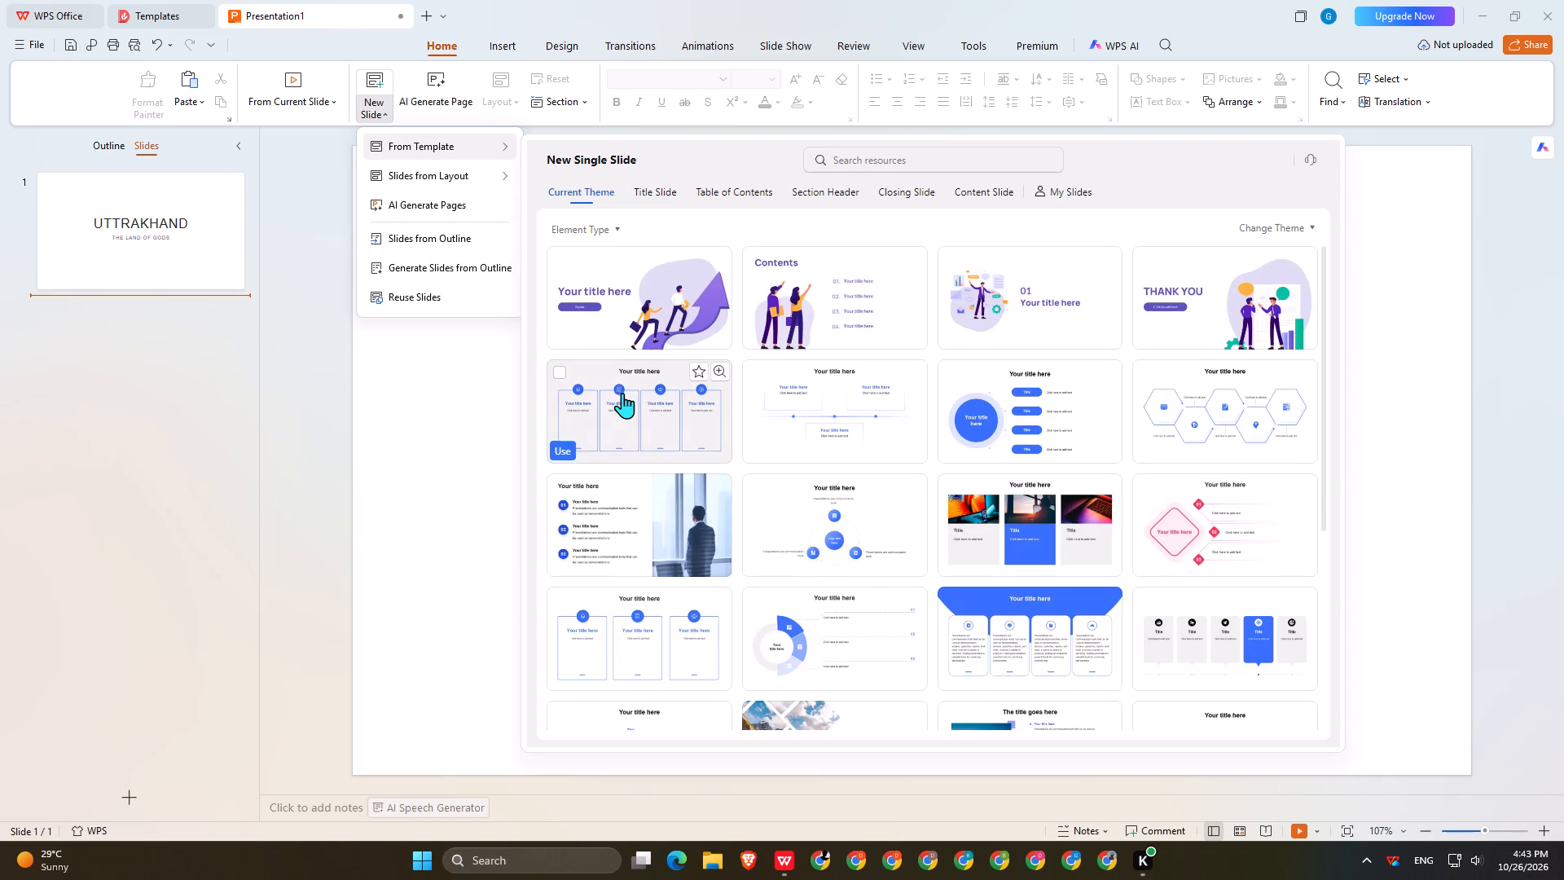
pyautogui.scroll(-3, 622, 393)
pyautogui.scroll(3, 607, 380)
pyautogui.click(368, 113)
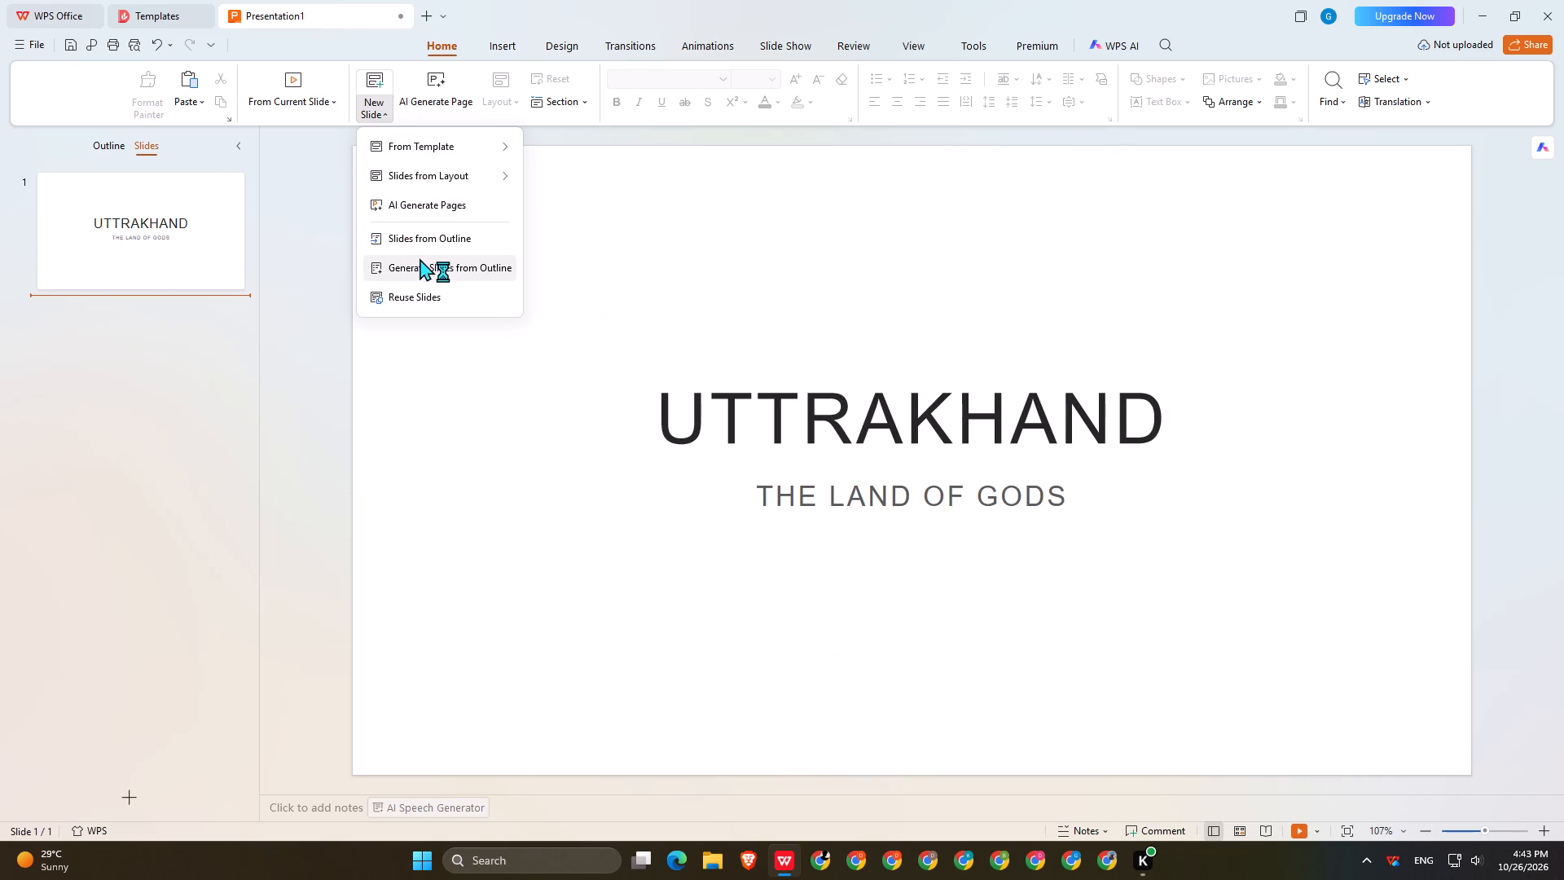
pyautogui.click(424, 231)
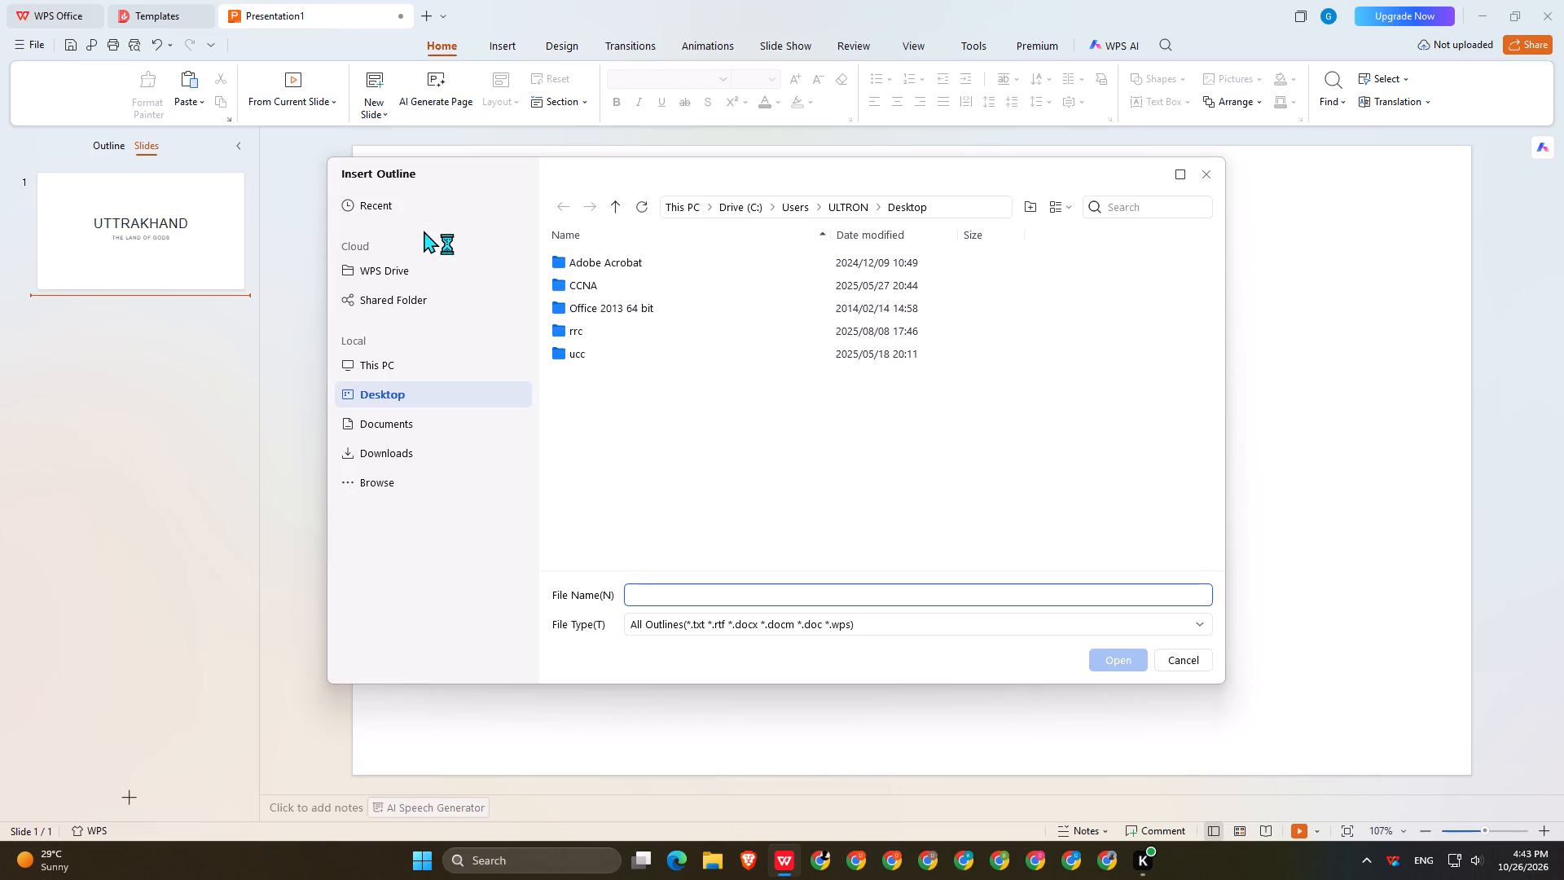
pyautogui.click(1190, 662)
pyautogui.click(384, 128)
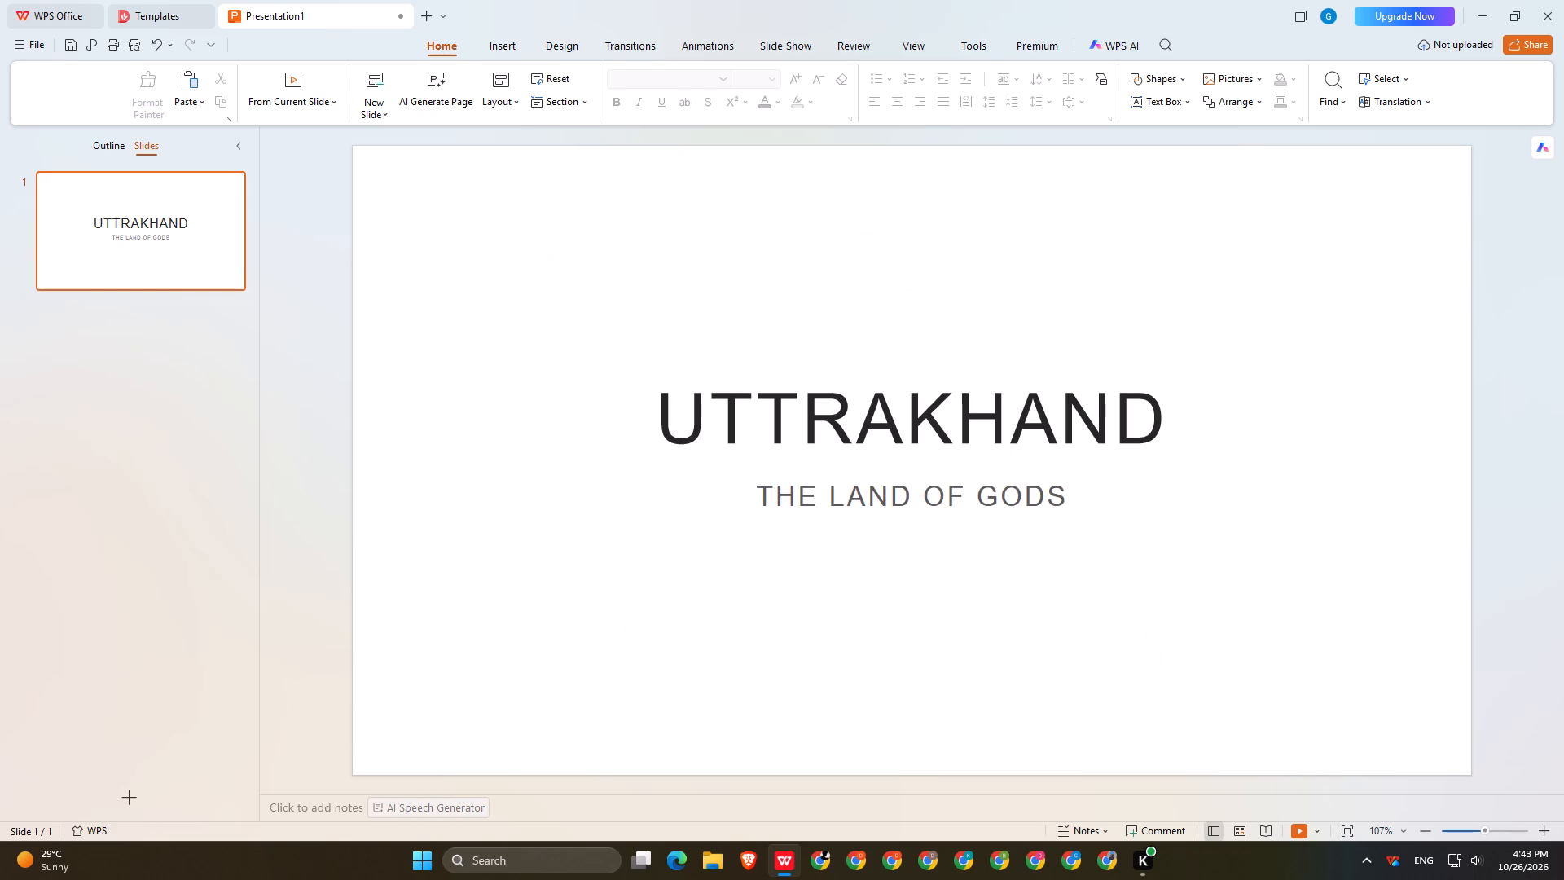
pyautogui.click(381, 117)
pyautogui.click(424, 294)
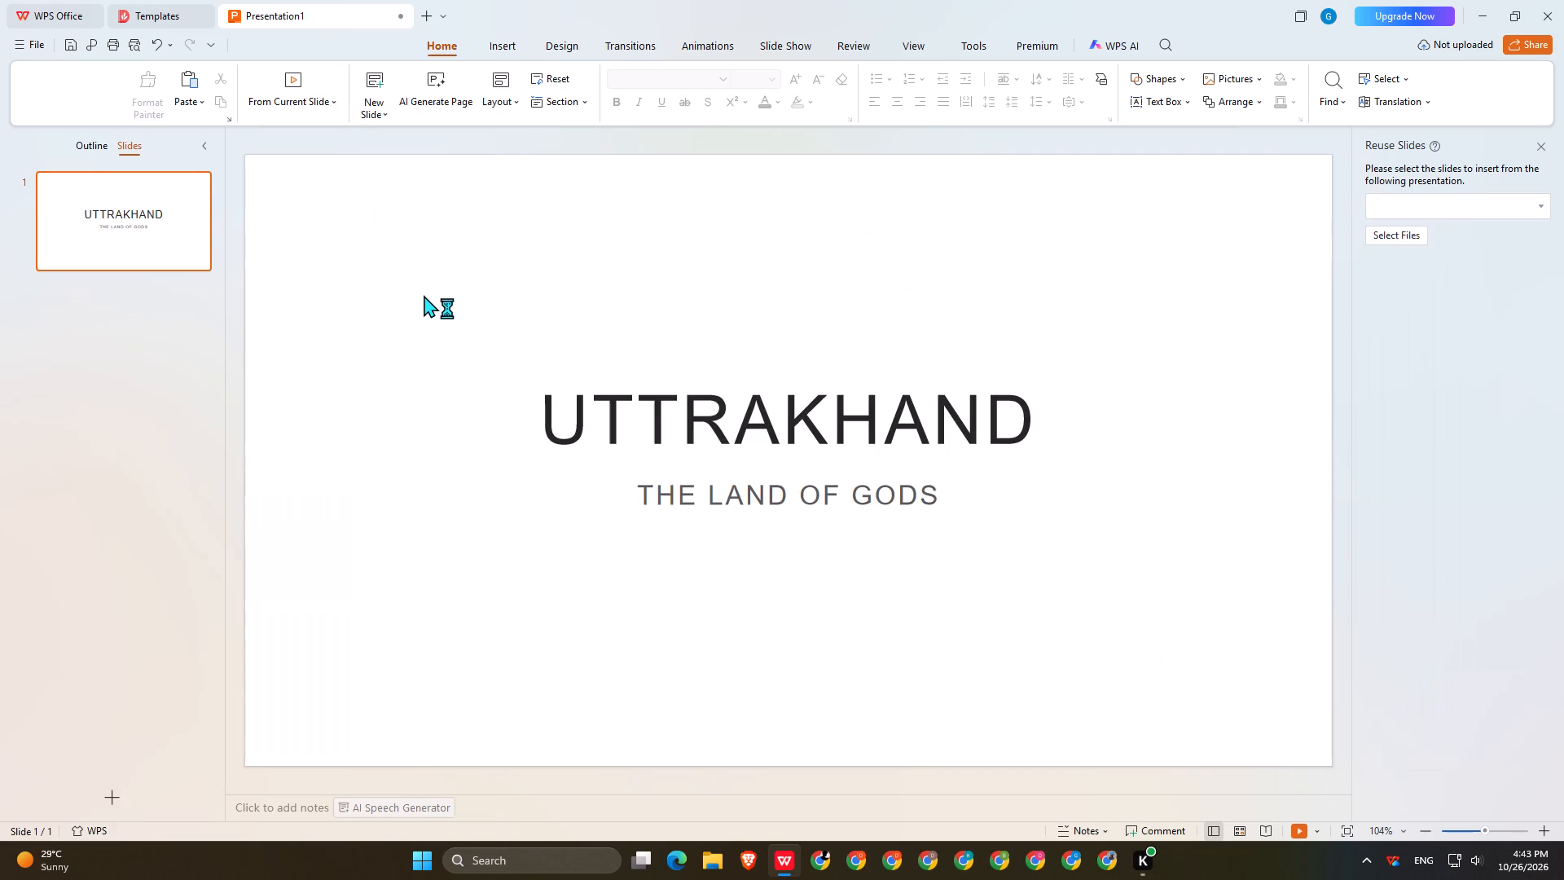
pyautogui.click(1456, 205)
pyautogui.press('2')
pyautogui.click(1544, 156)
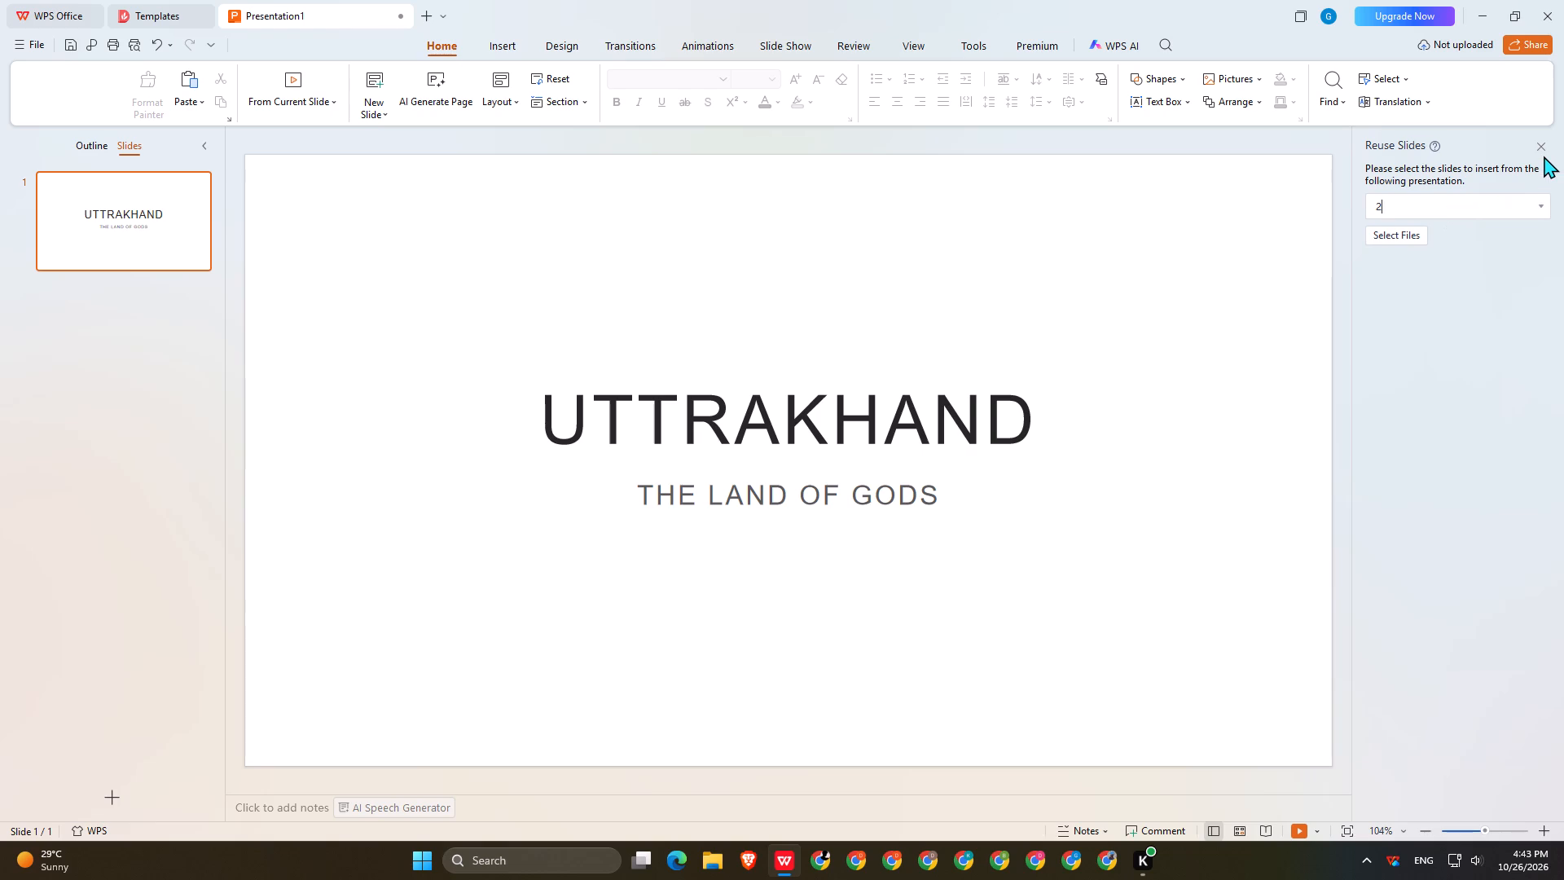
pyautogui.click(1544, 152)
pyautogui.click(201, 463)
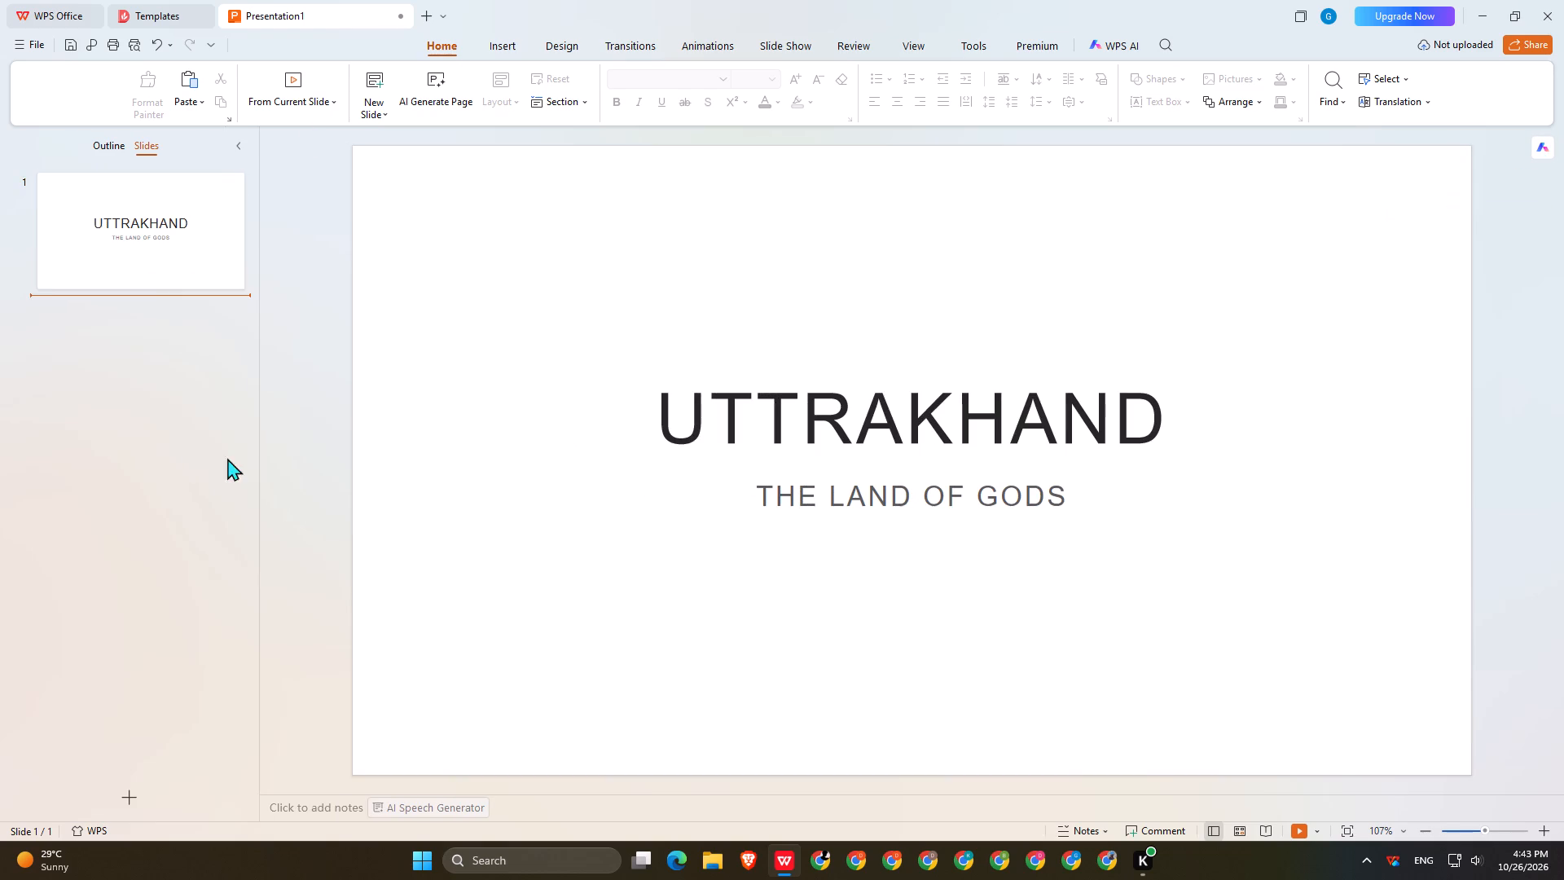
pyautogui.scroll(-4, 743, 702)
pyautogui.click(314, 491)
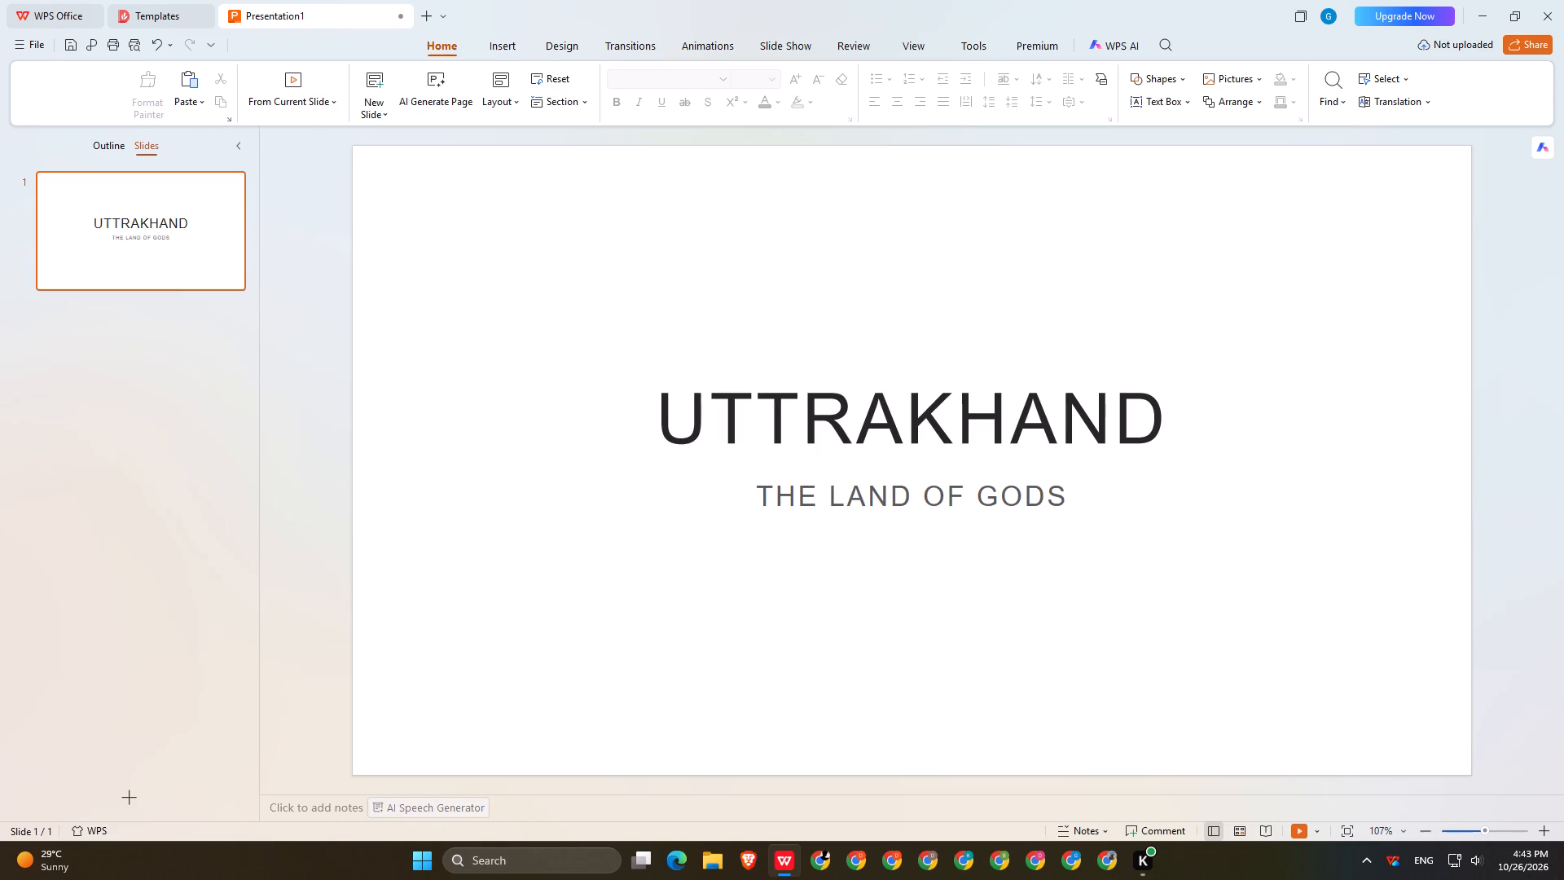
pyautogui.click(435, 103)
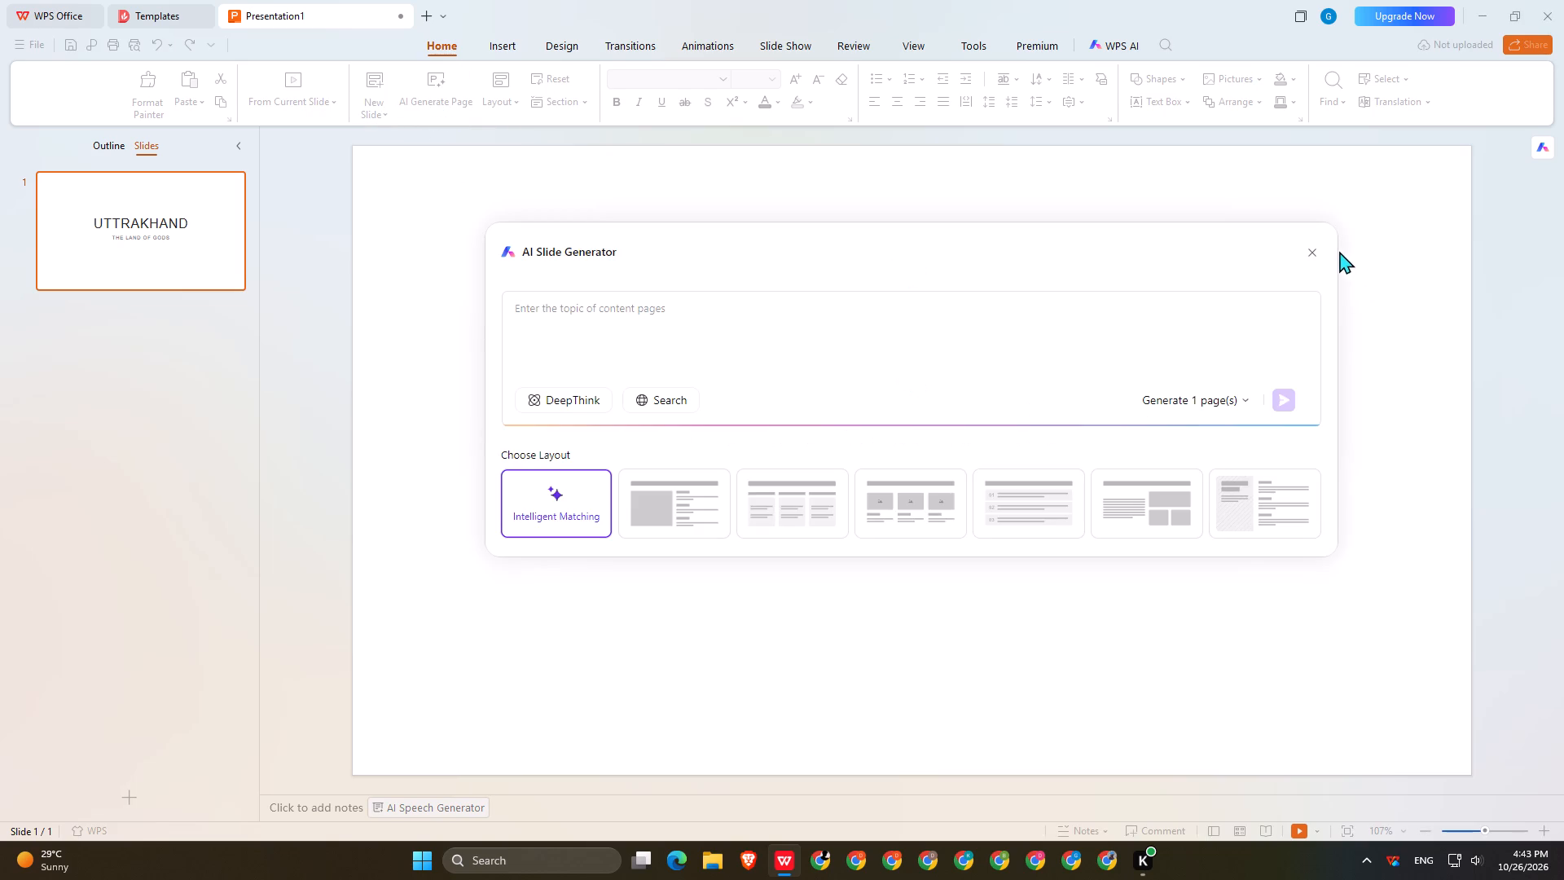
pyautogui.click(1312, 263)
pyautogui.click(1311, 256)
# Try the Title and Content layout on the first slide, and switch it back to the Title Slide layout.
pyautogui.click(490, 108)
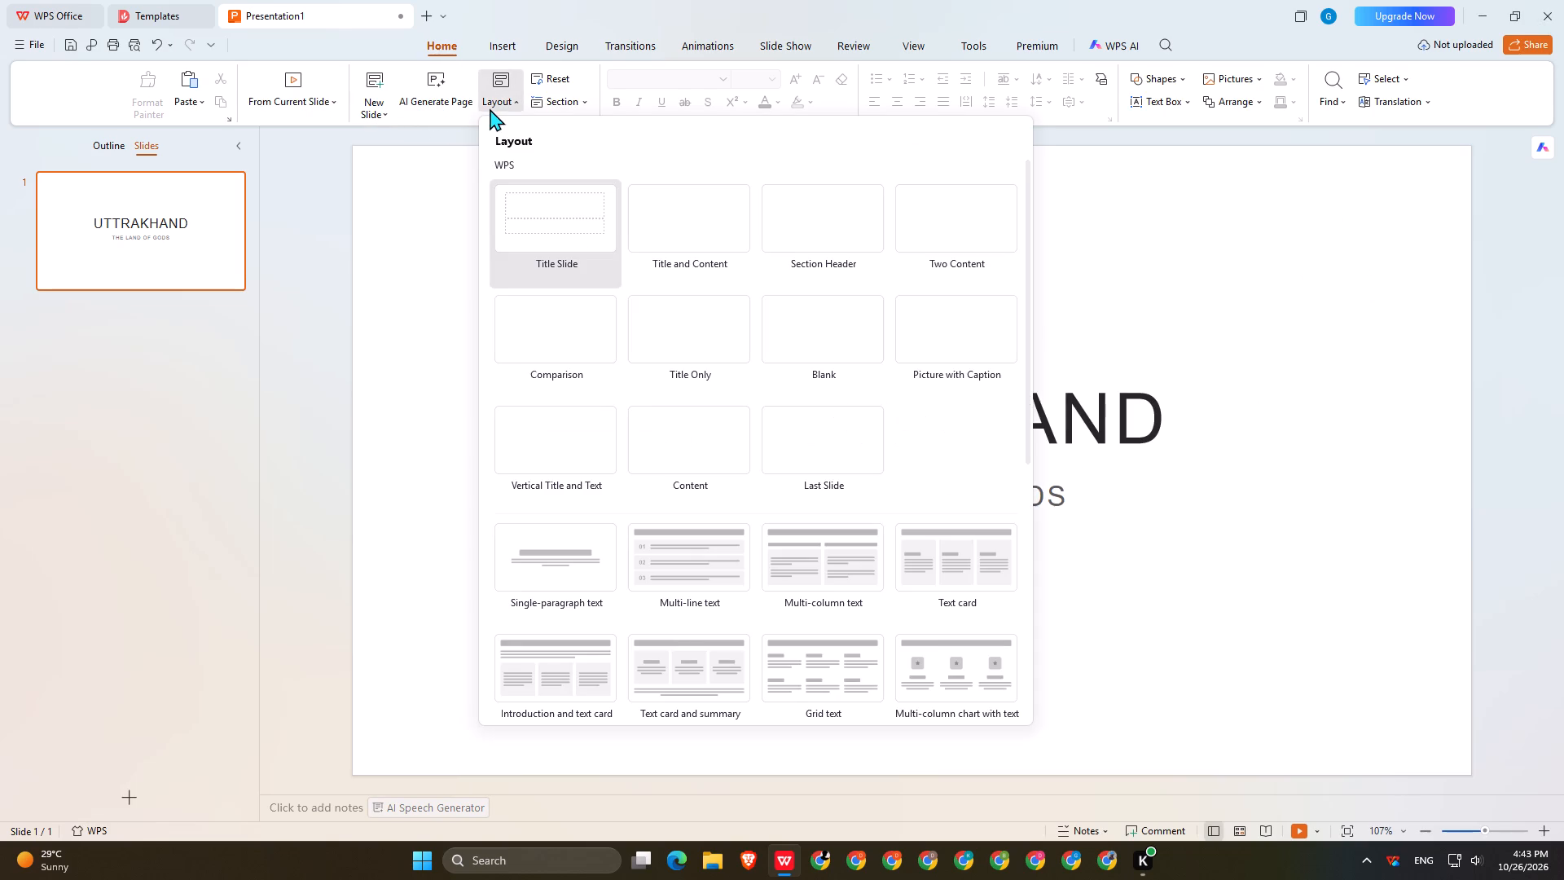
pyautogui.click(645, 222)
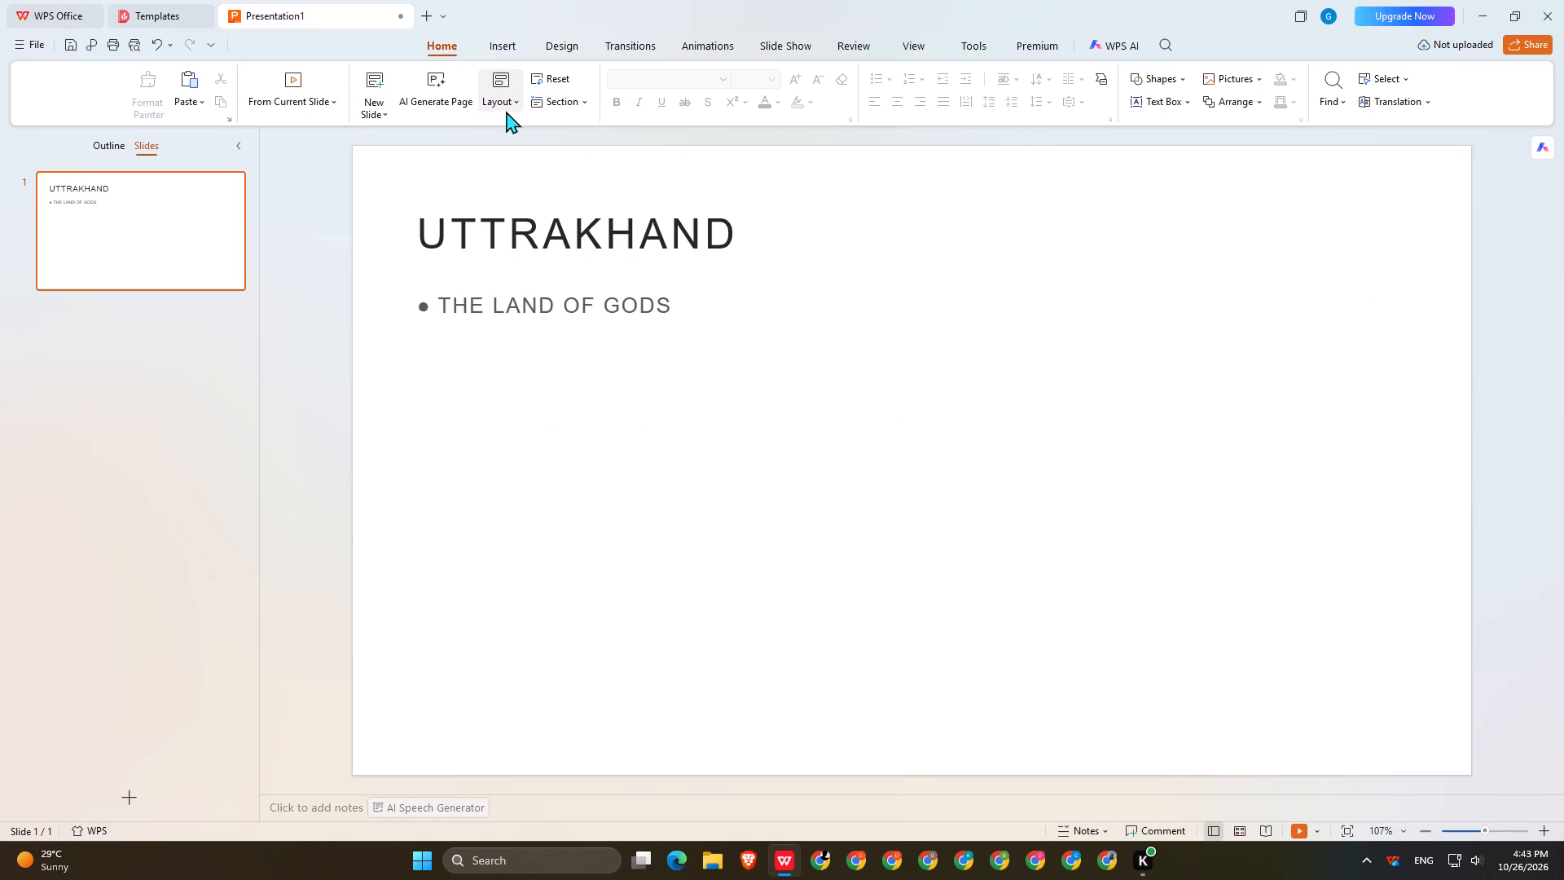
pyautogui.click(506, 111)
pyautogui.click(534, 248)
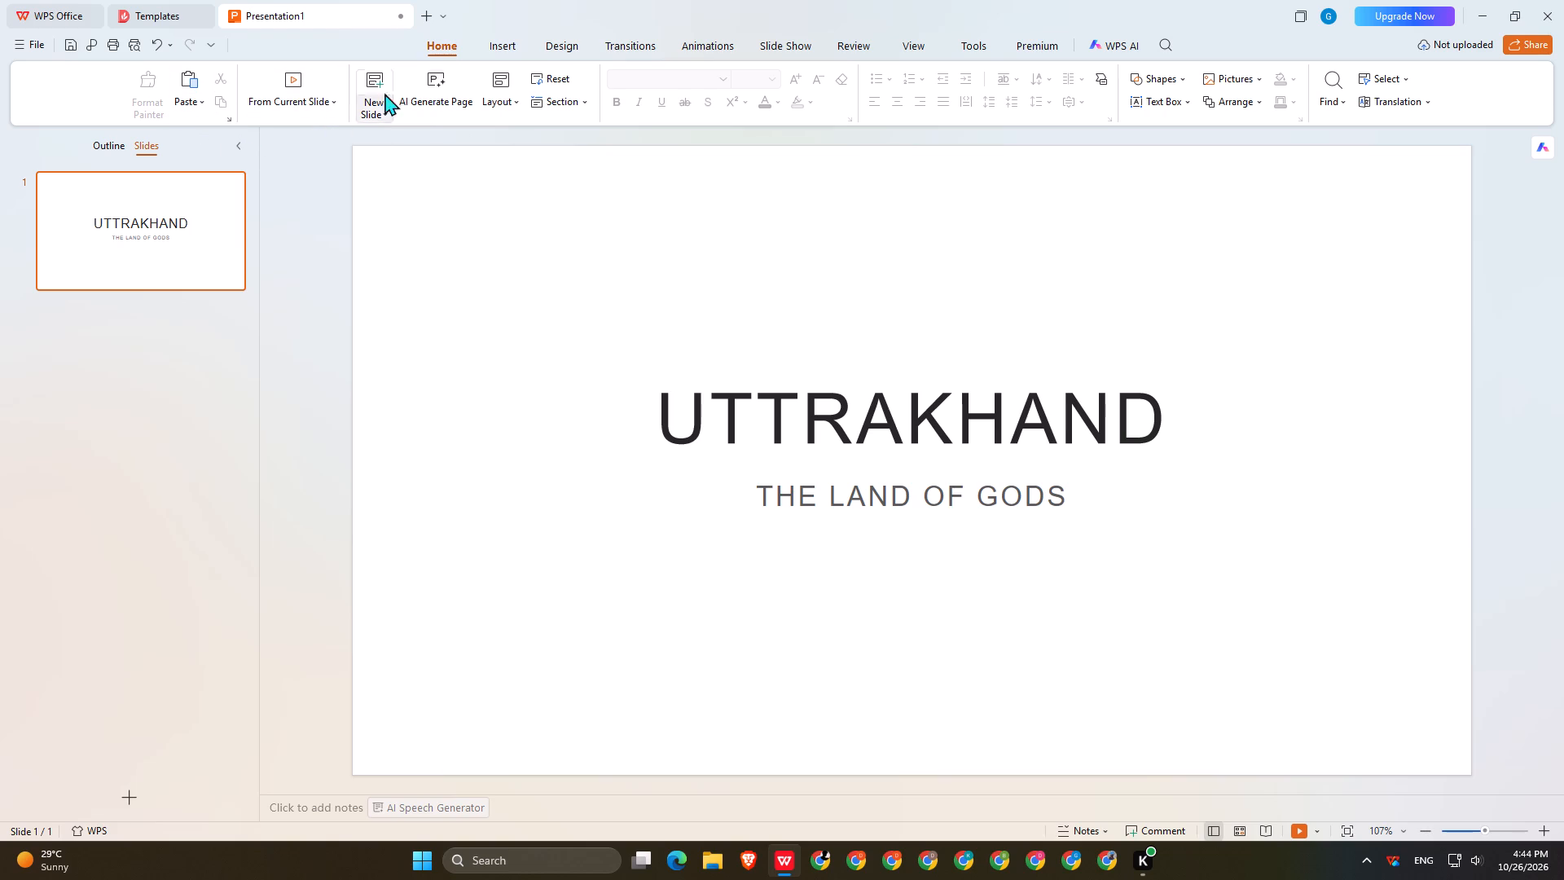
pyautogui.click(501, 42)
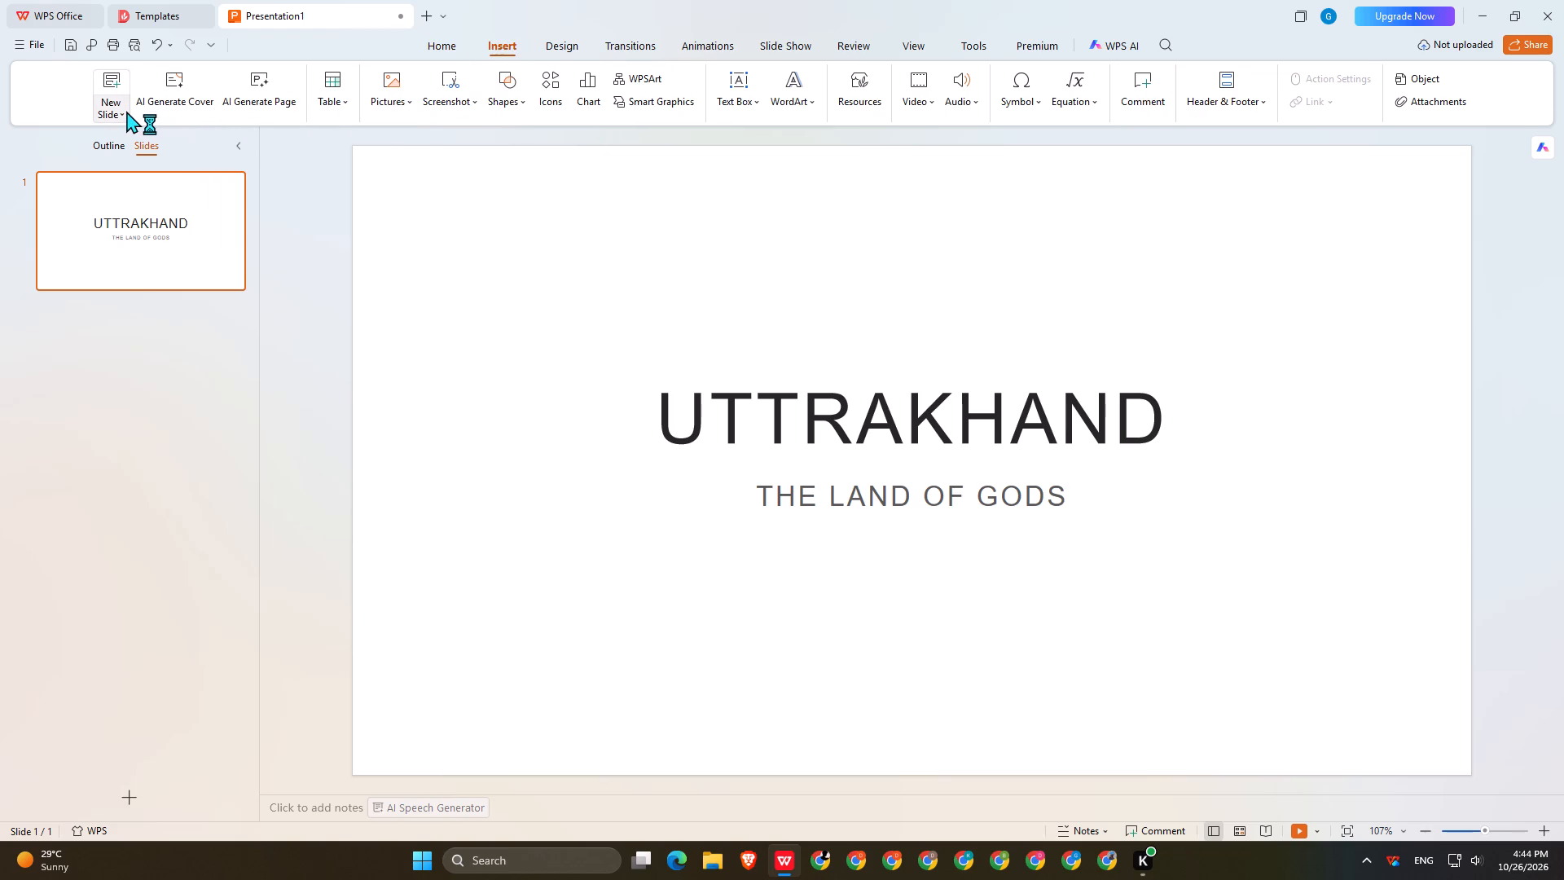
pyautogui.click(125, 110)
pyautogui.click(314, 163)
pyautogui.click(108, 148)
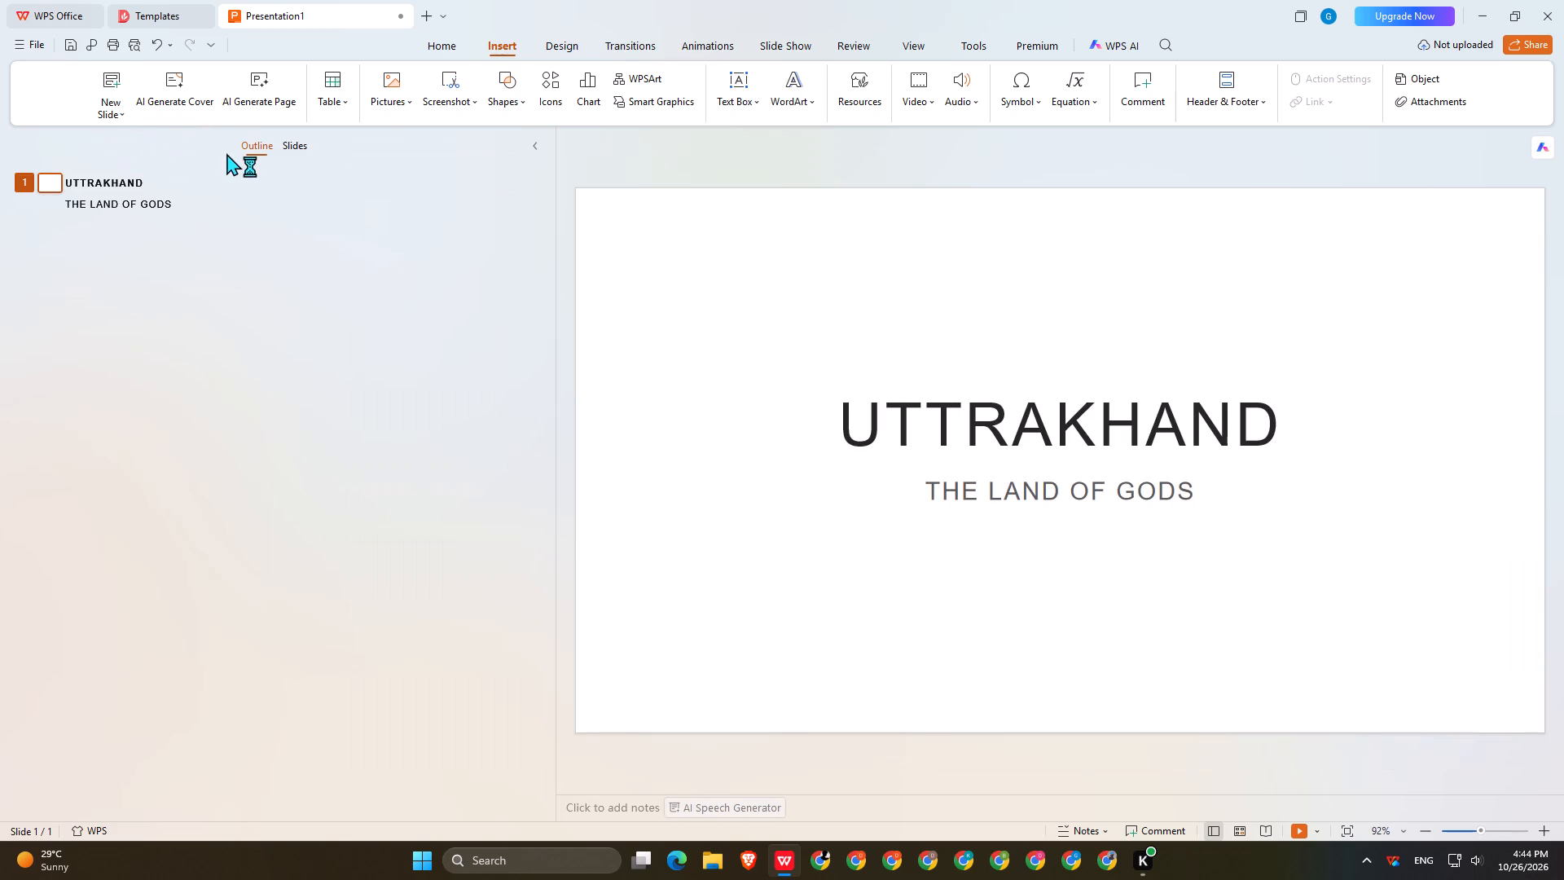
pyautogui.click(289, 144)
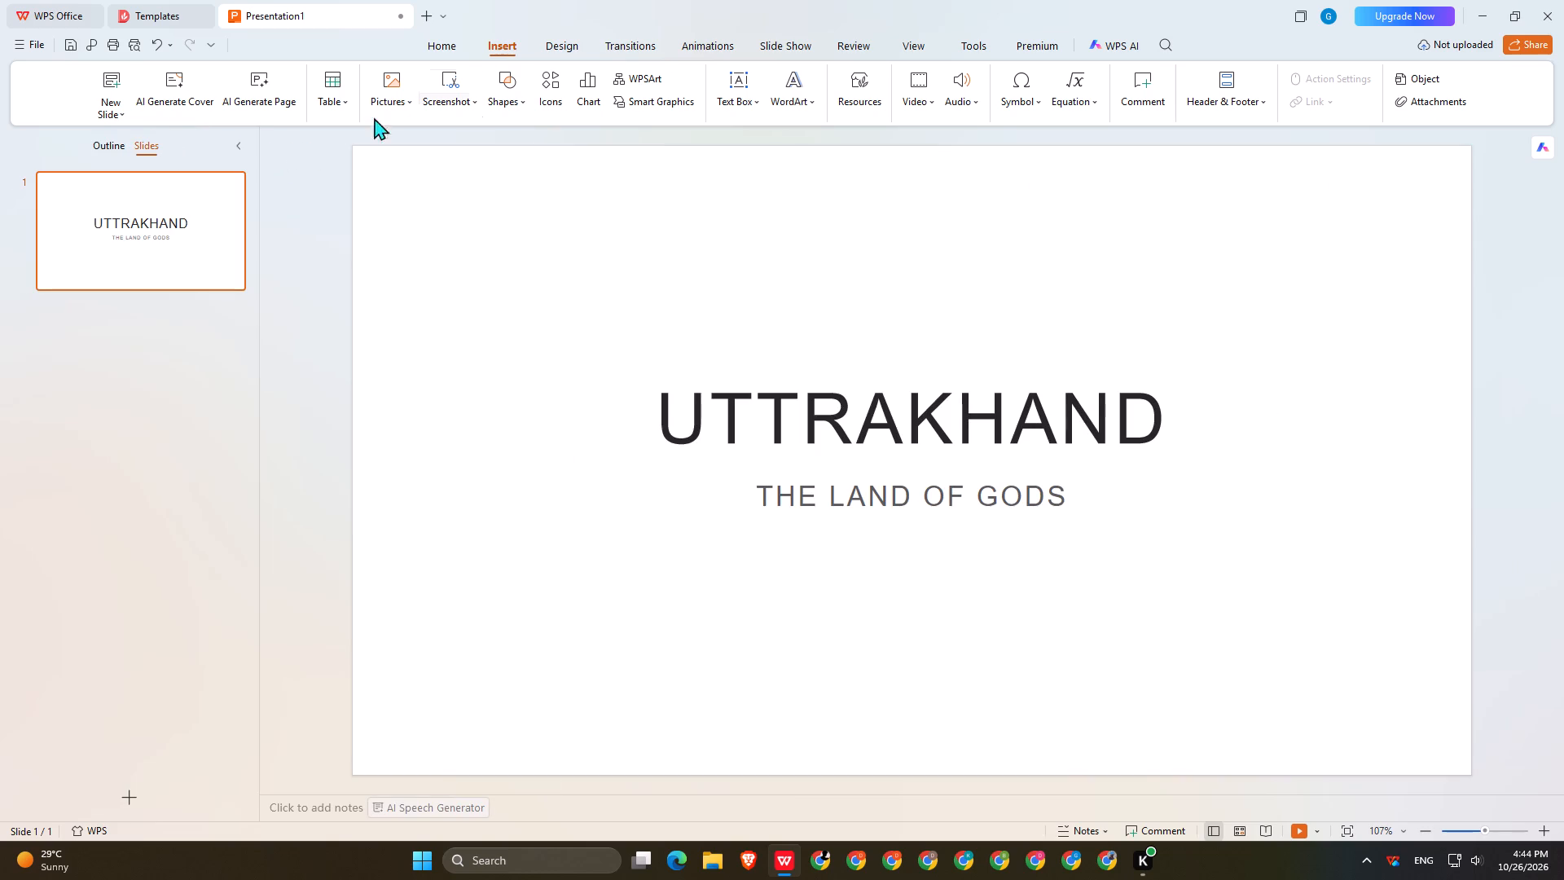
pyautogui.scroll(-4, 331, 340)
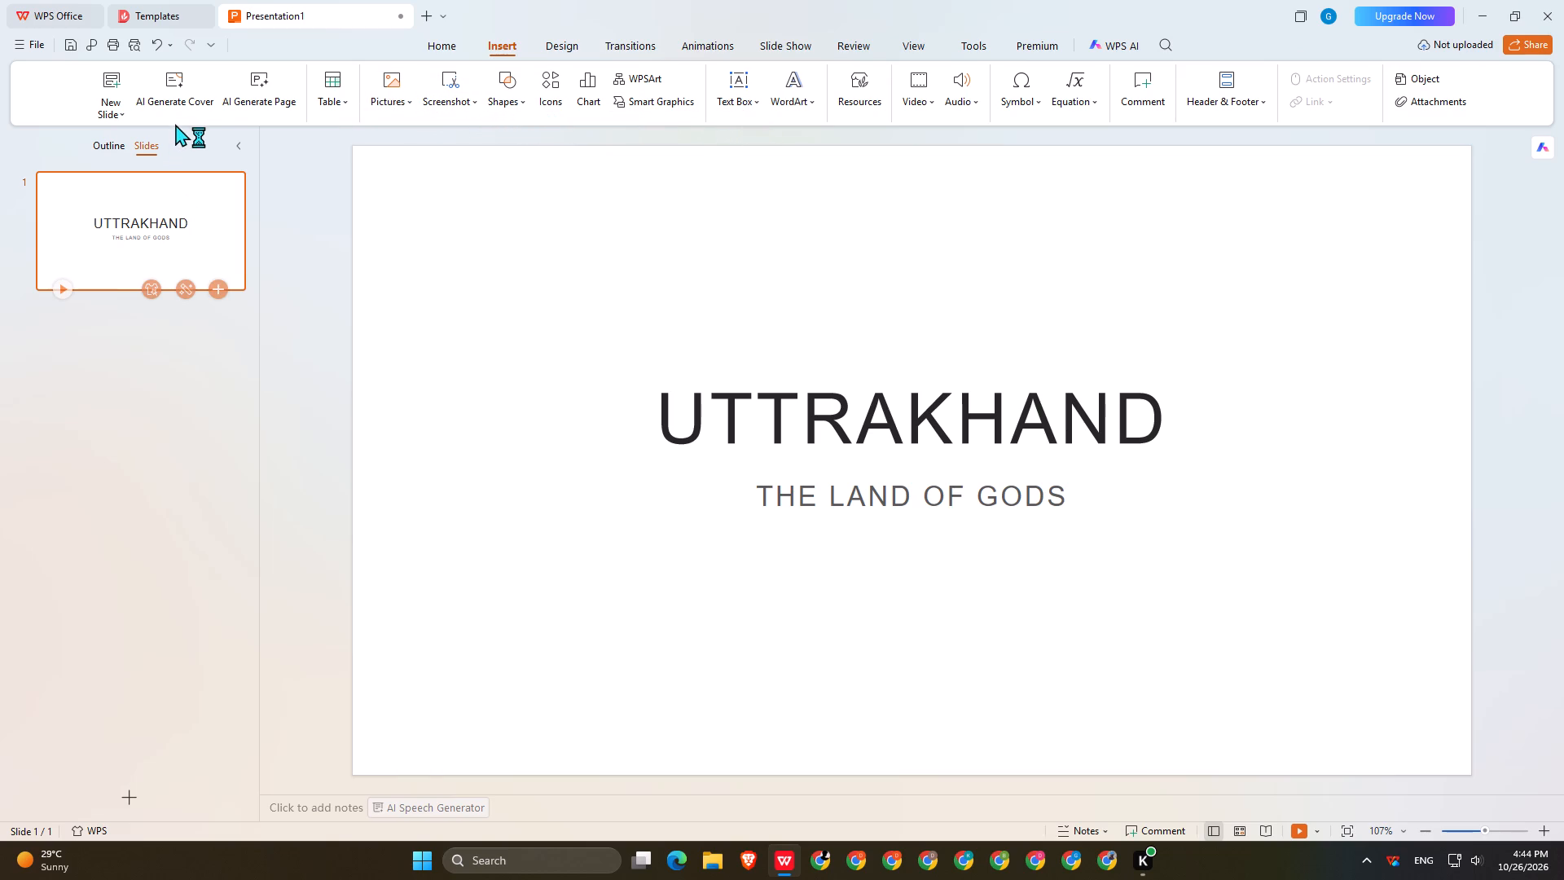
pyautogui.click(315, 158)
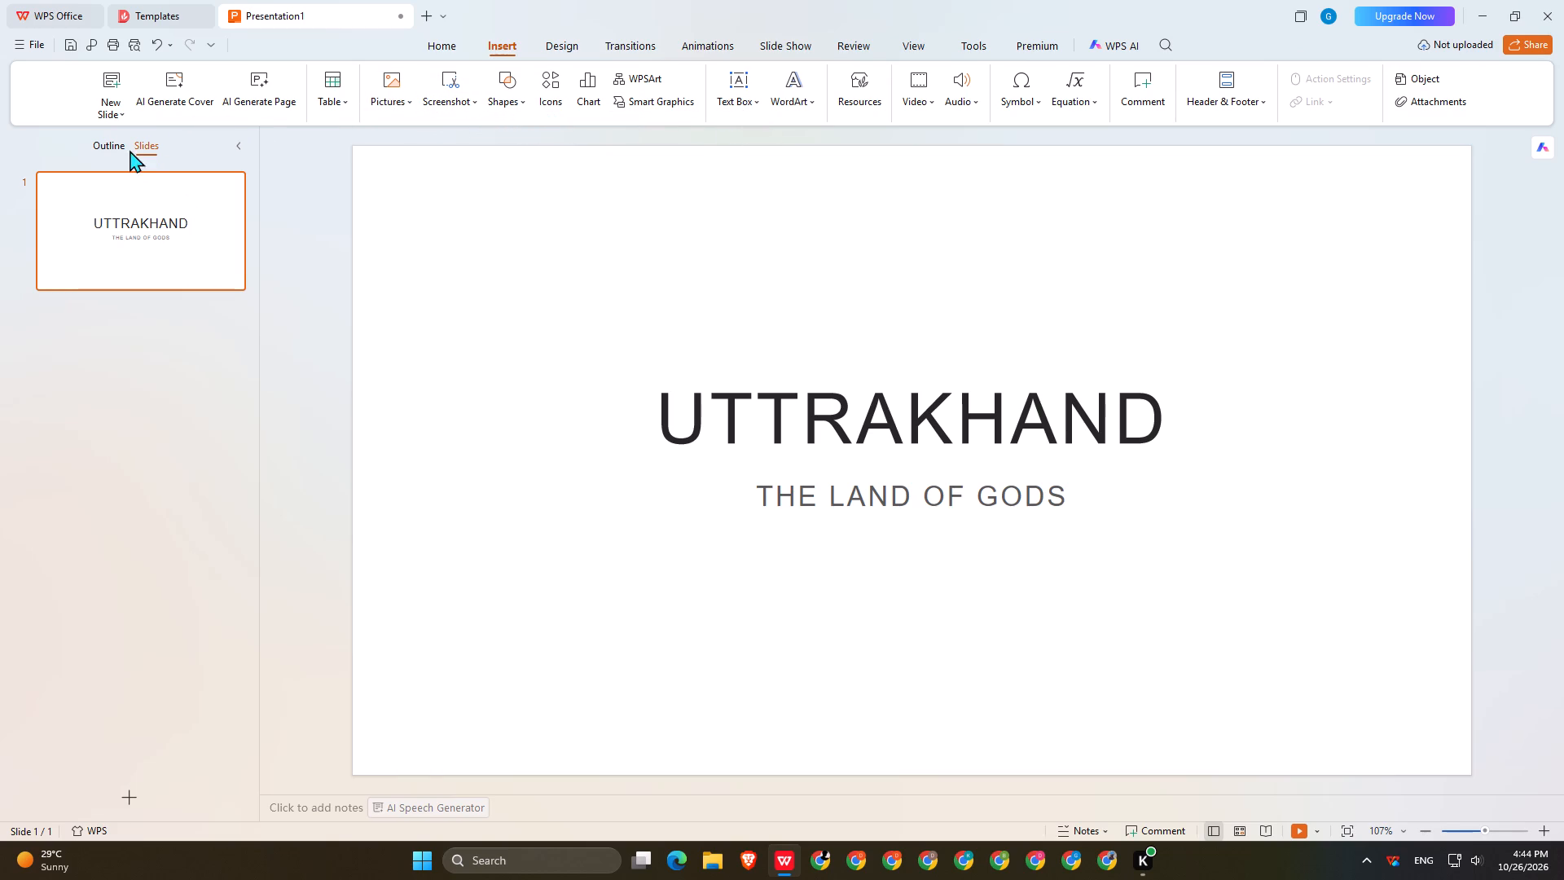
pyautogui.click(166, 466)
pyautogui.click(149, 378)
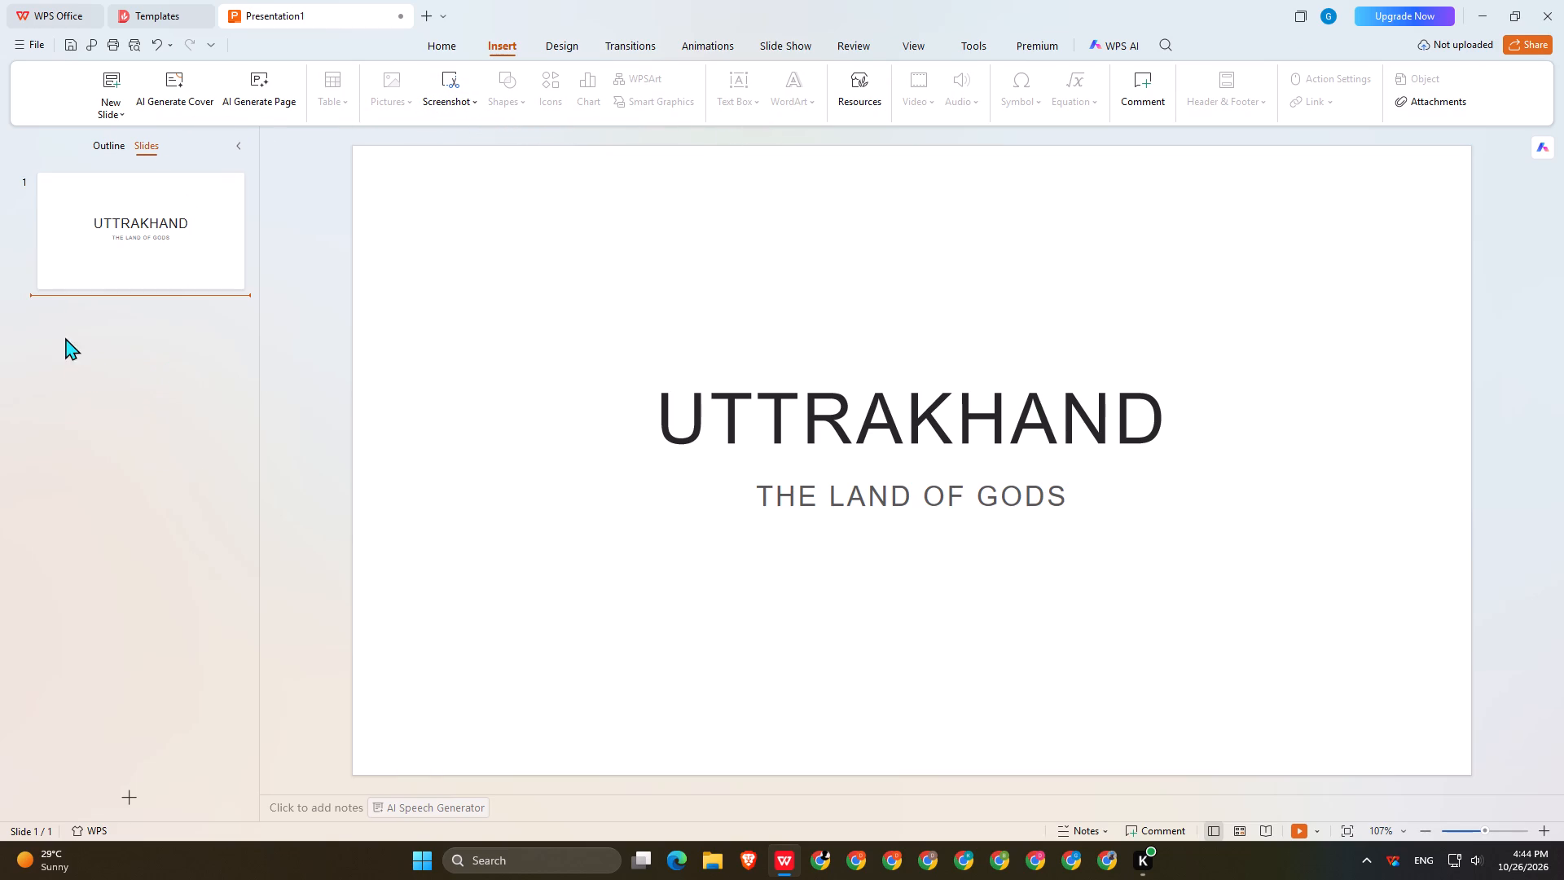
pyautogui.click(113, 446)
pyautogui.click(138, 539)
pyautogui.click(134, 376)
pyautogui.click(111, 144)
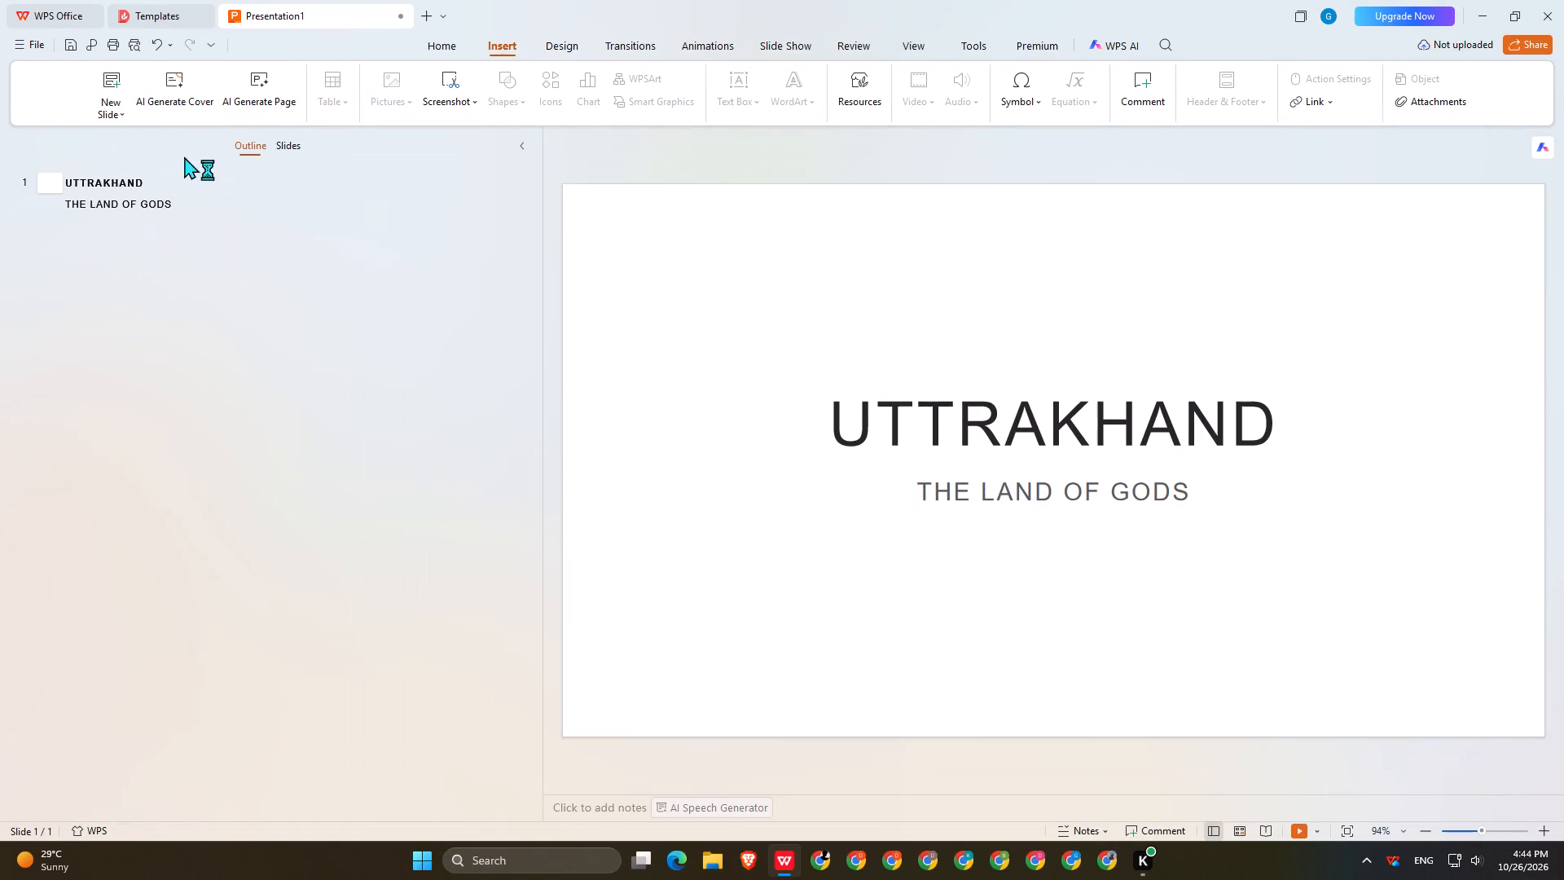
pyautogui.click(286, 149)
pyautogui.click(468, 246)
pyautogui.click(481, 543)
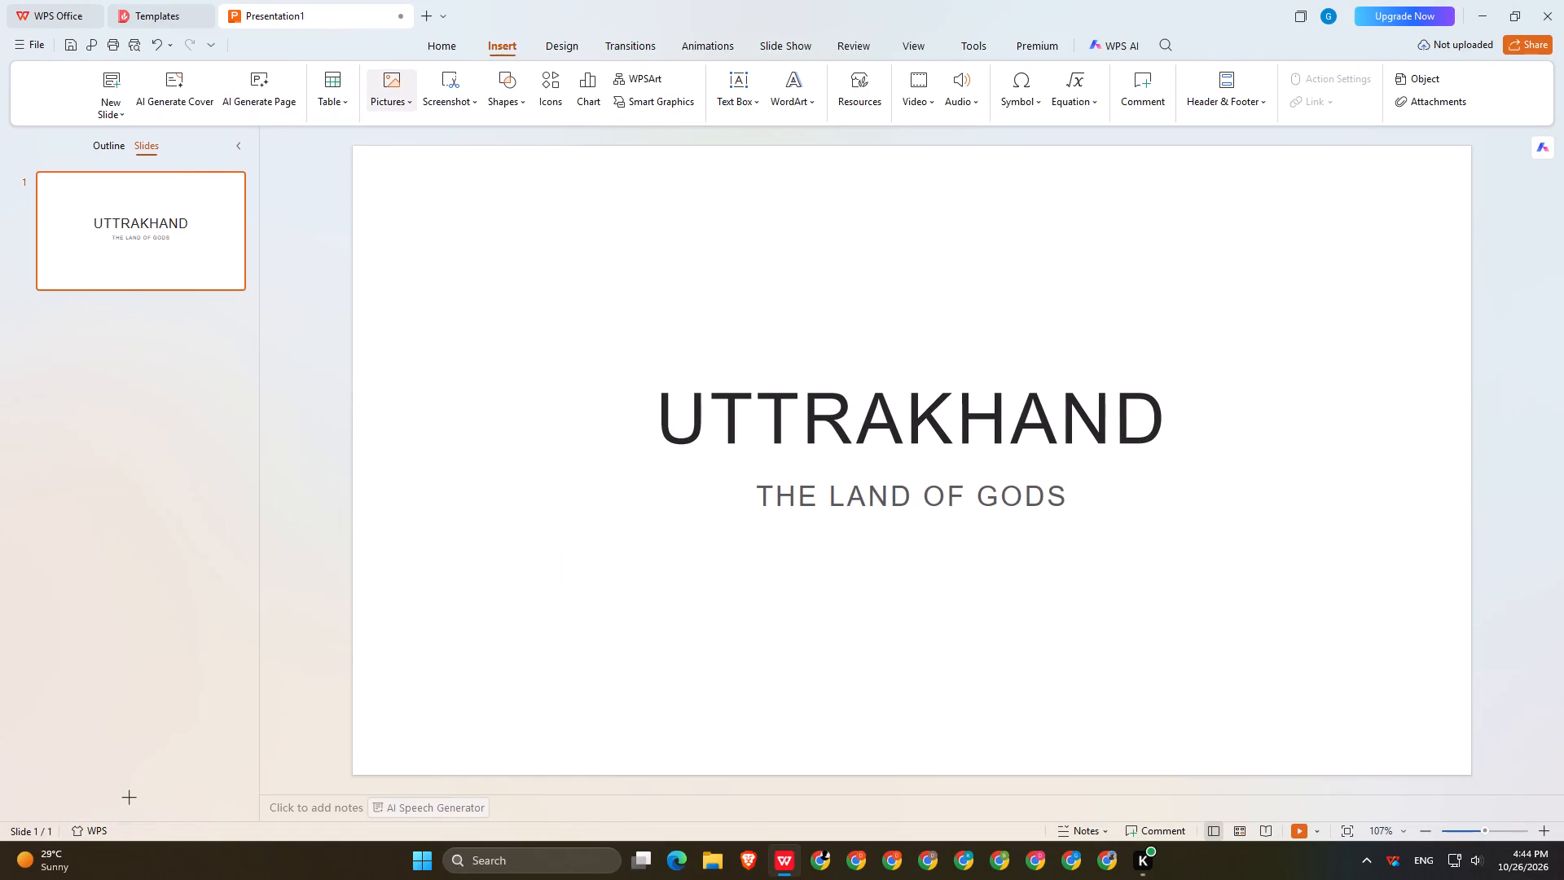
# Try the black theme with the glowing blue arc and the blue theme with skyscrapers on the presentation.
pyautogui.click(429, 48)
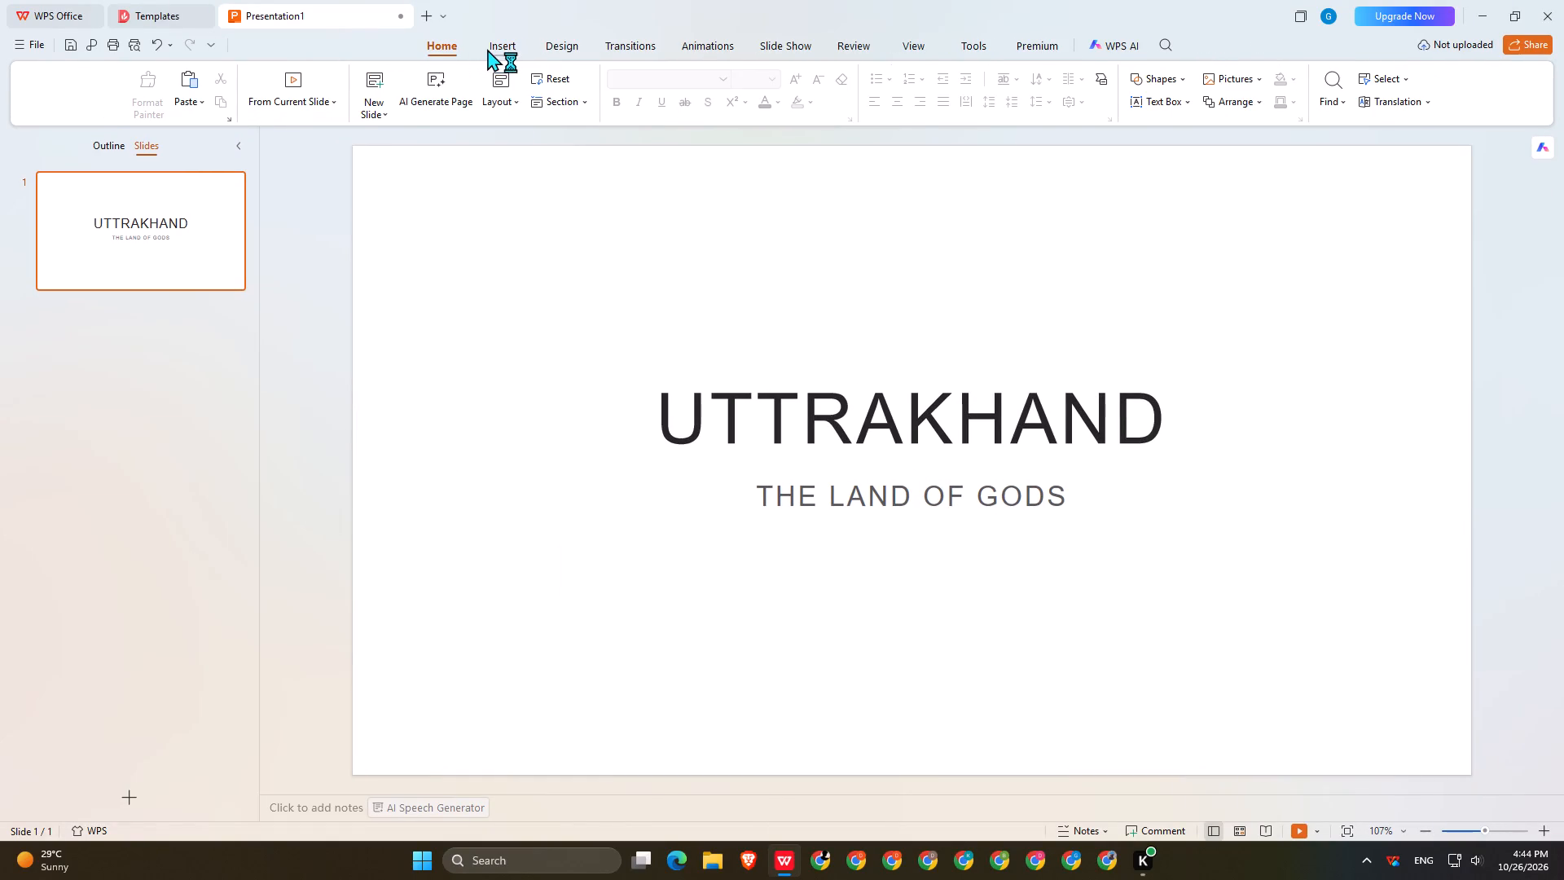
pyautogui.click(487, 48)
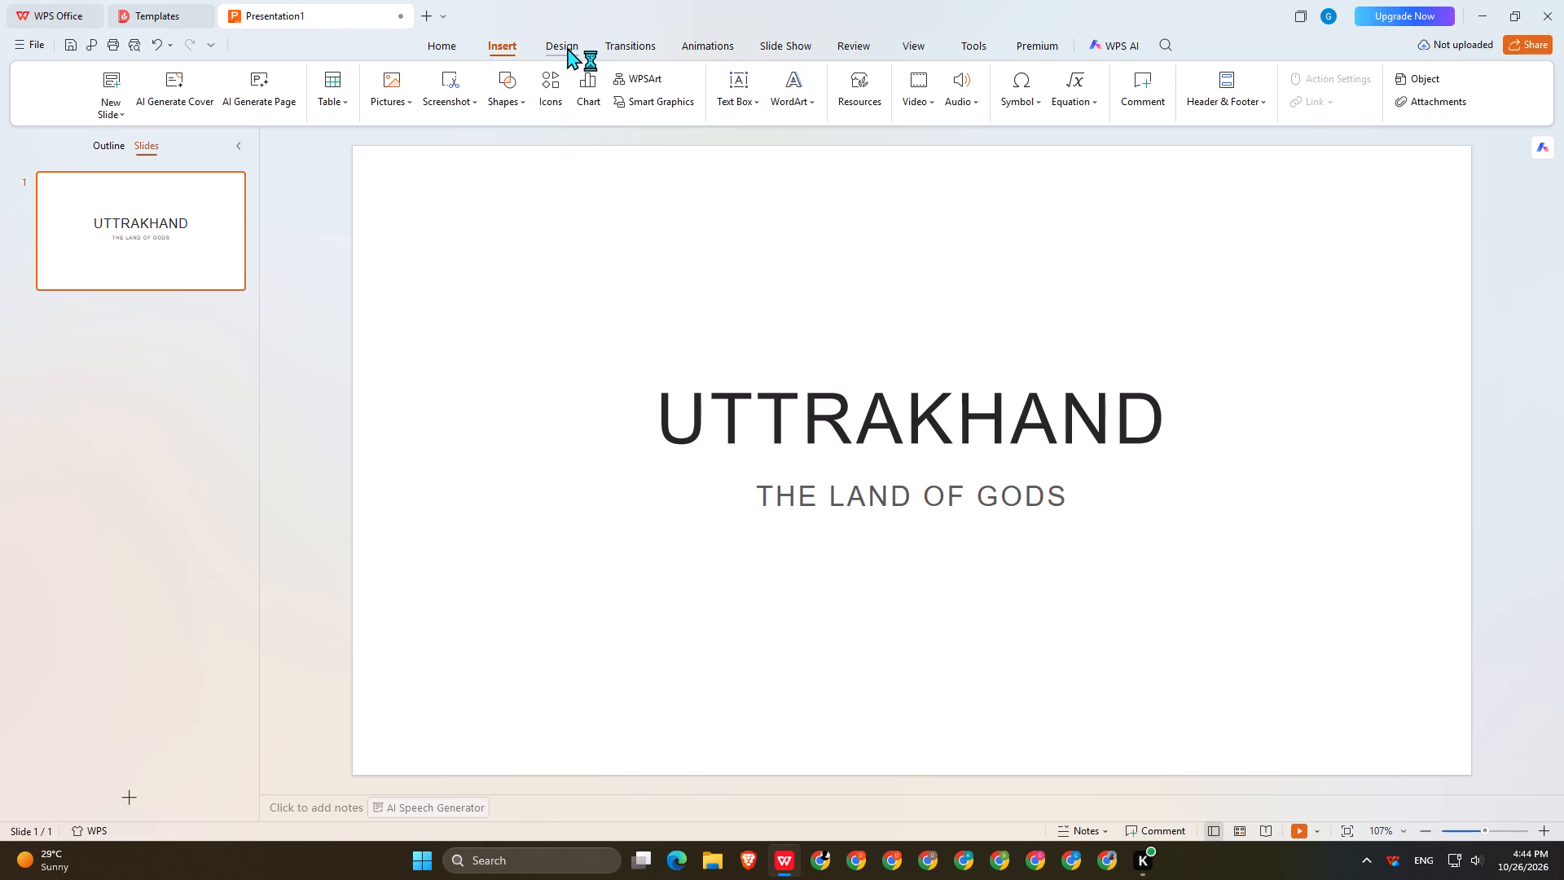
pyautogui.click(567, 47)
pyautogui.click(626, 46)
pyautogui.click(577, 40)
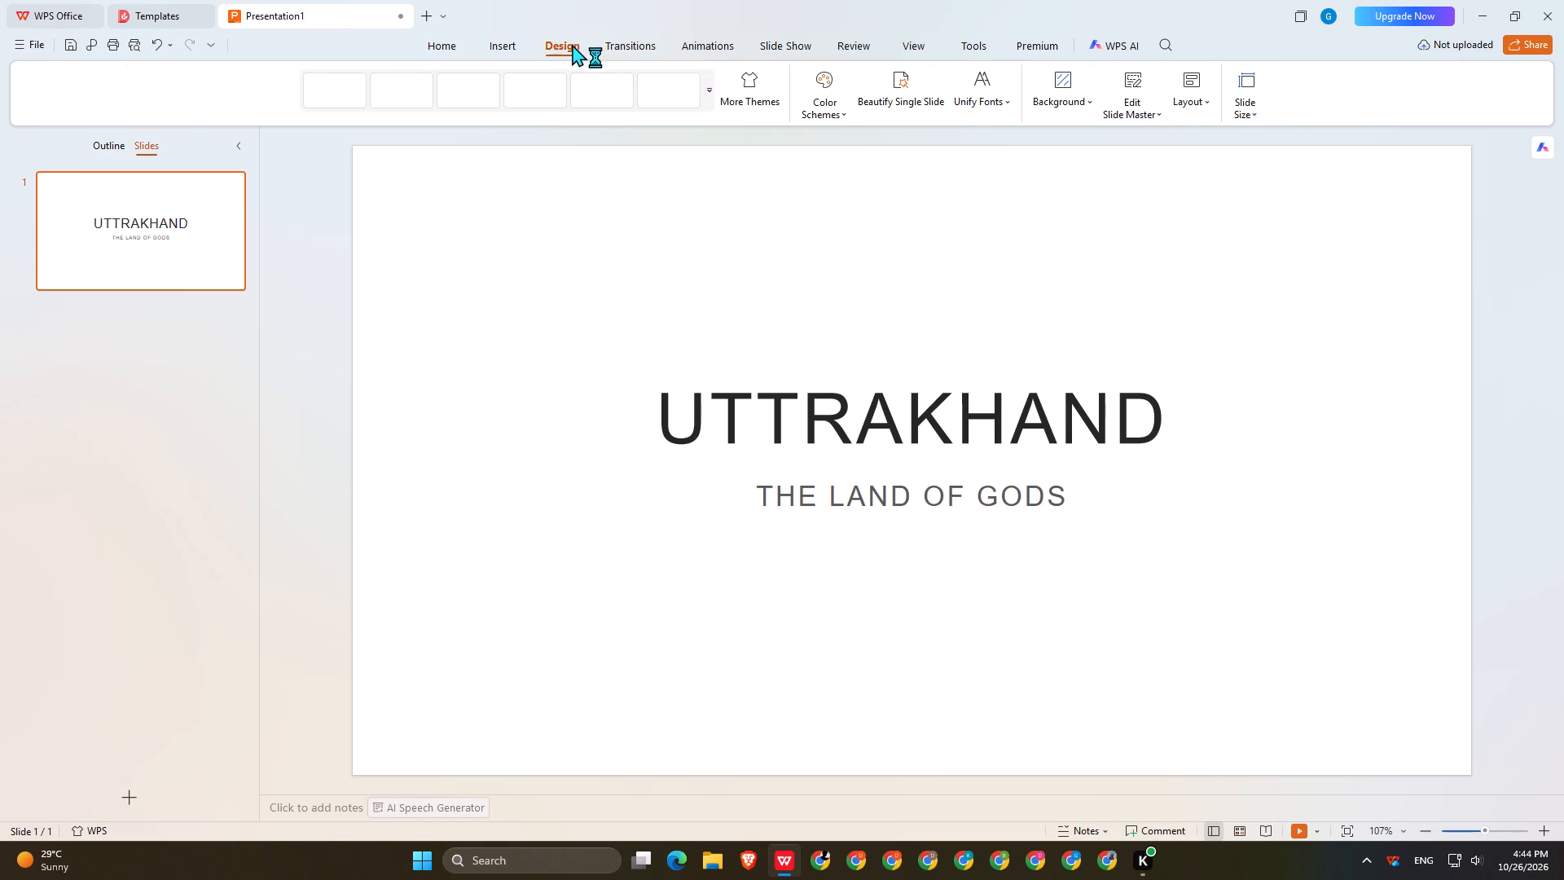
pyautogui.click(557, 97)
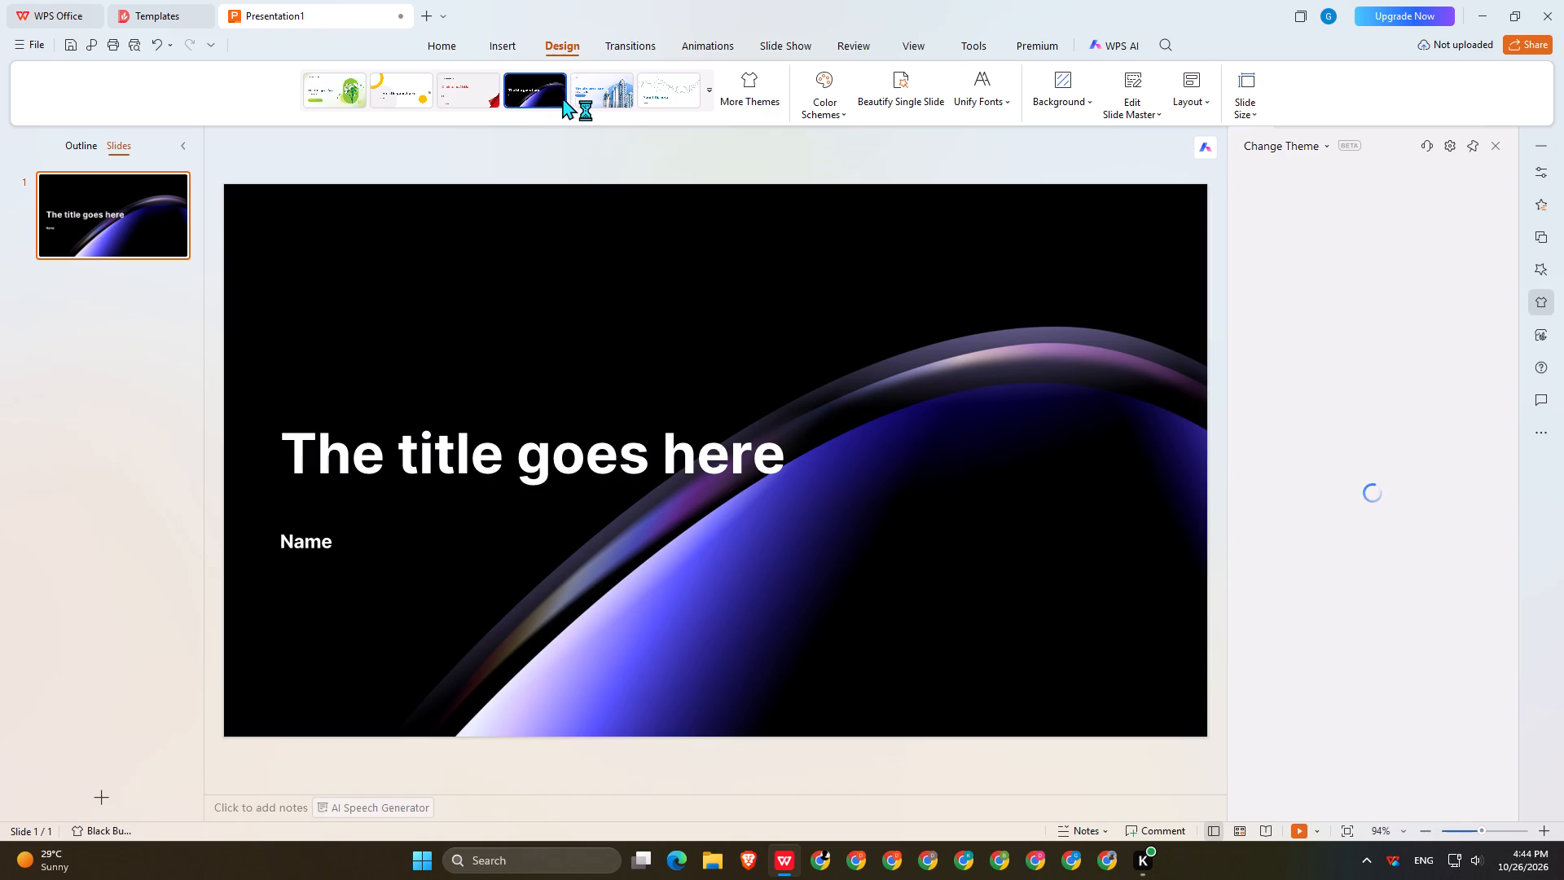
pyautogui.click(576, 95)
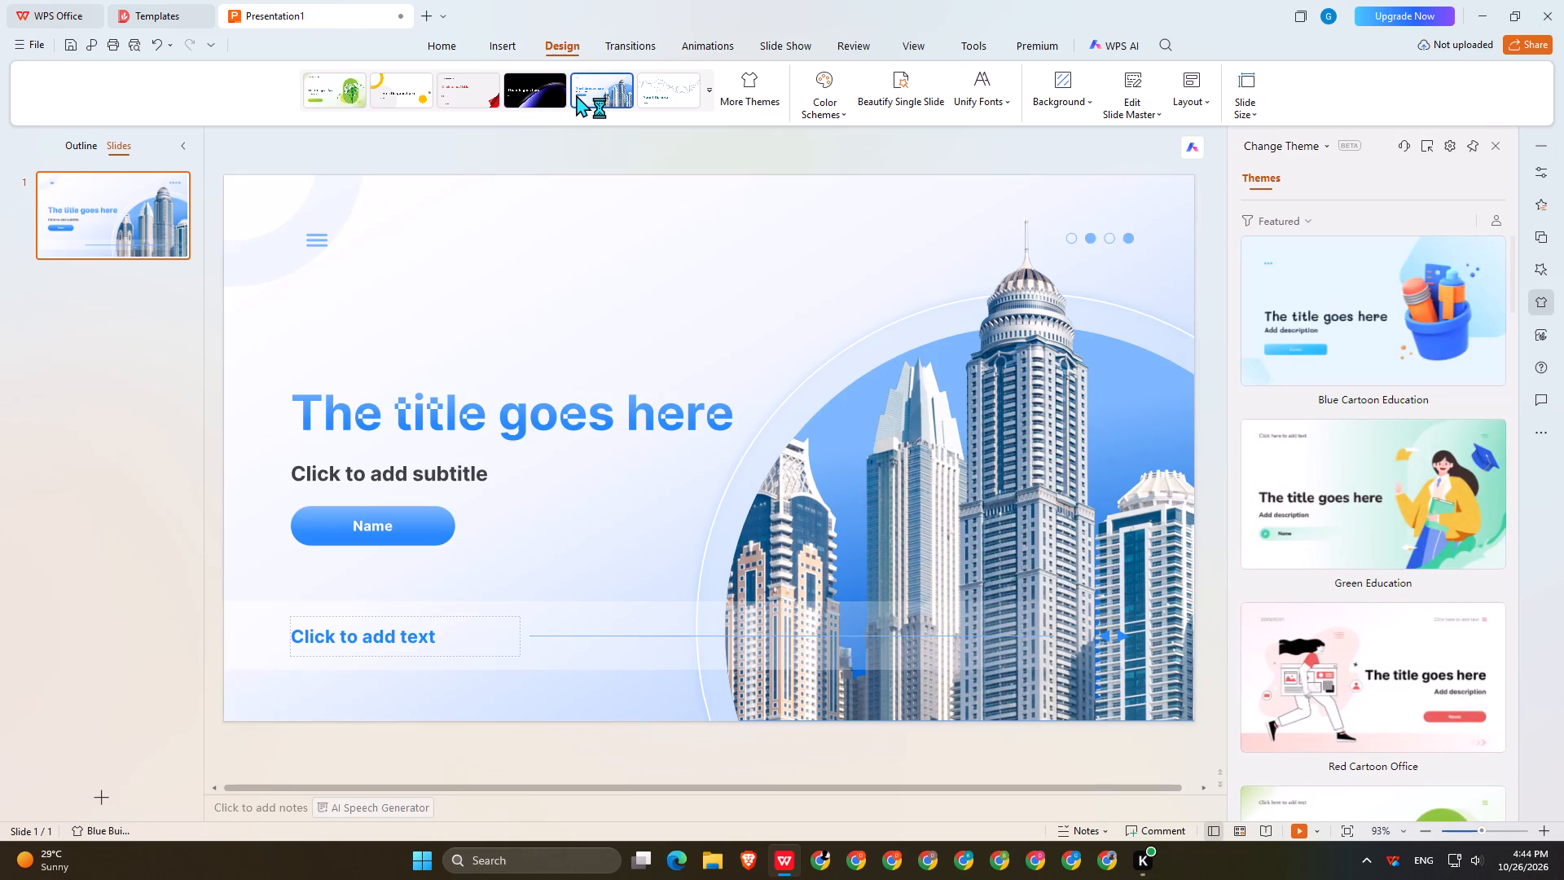
# Apply the white theme with thin teal wavy lines to the presentation.
pyautogui.click(660, 94)
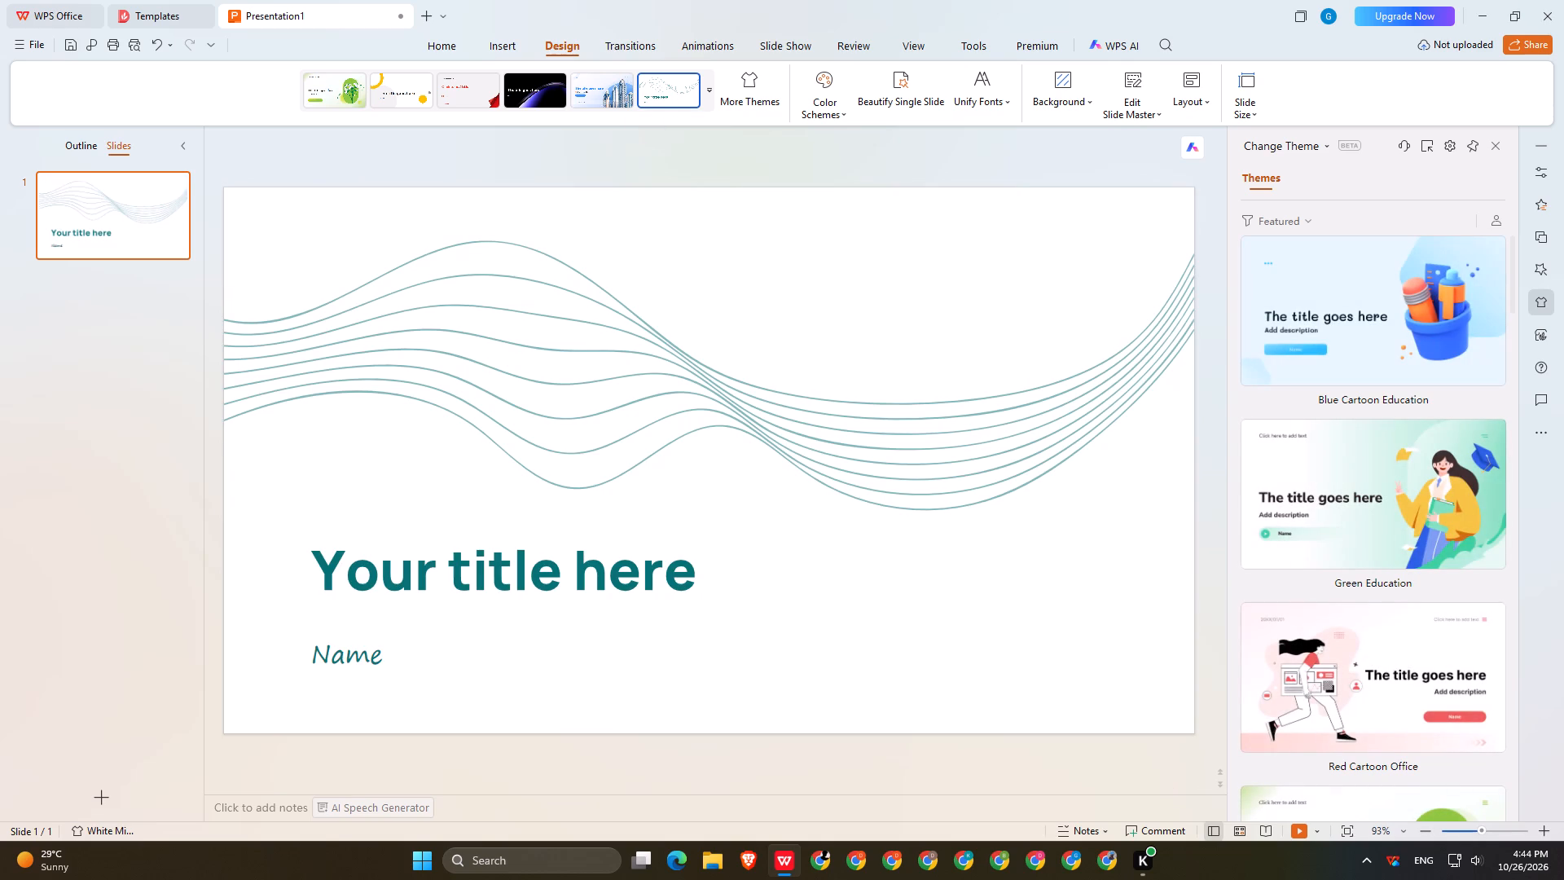
# Enter "UTTRAKHAND" as the themed slide's title and "THE LAND OF GODS" in the Name placeholder below it.
pyautogui.click(419, 571)
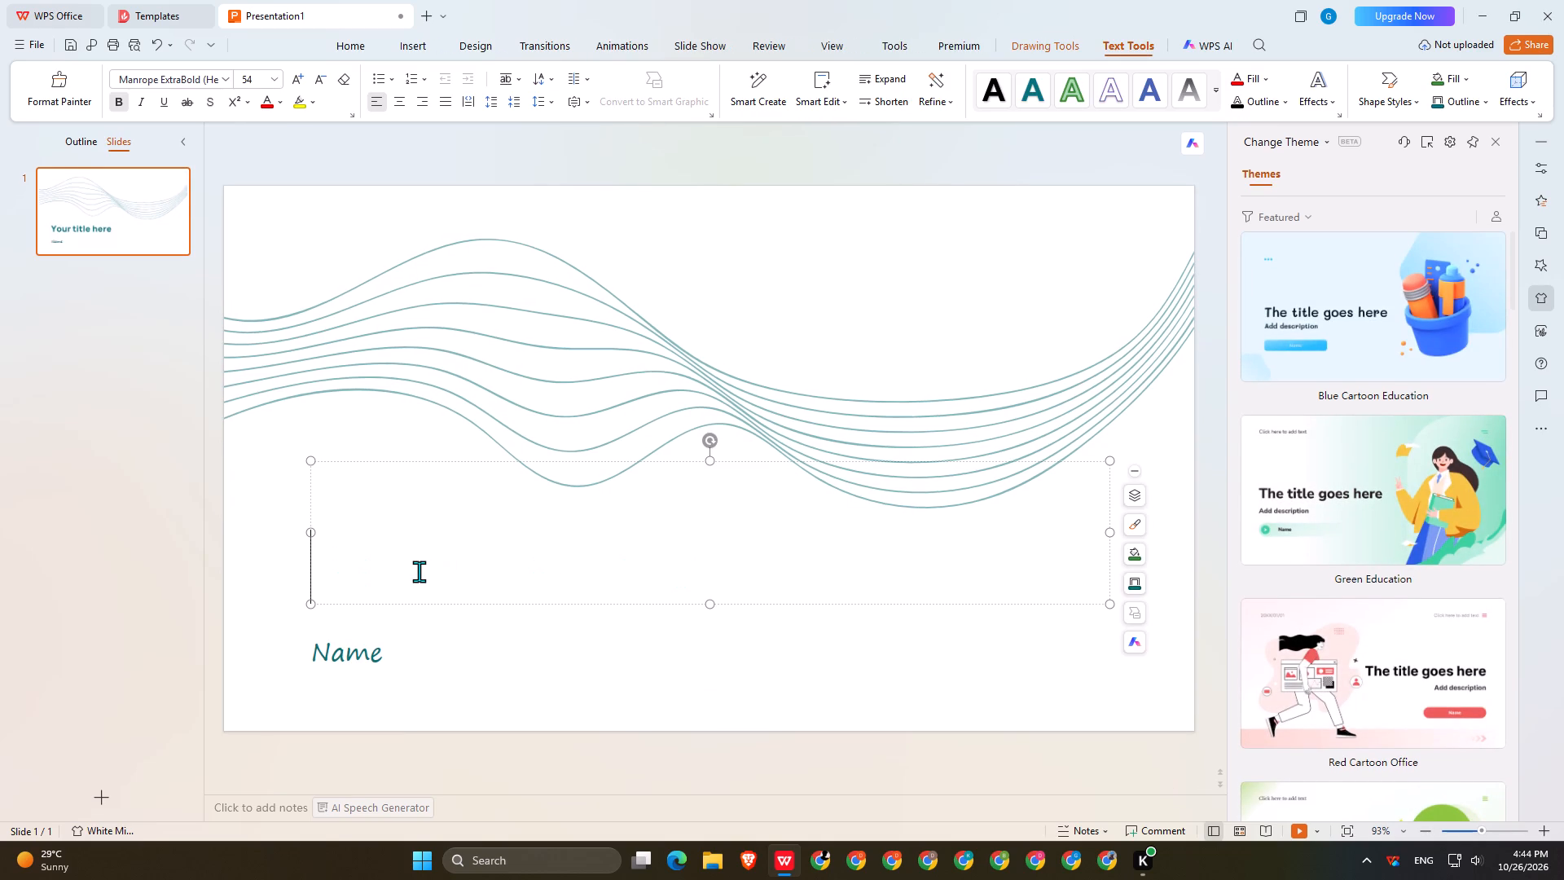
pyautogui.write('UTTRAKHAND')
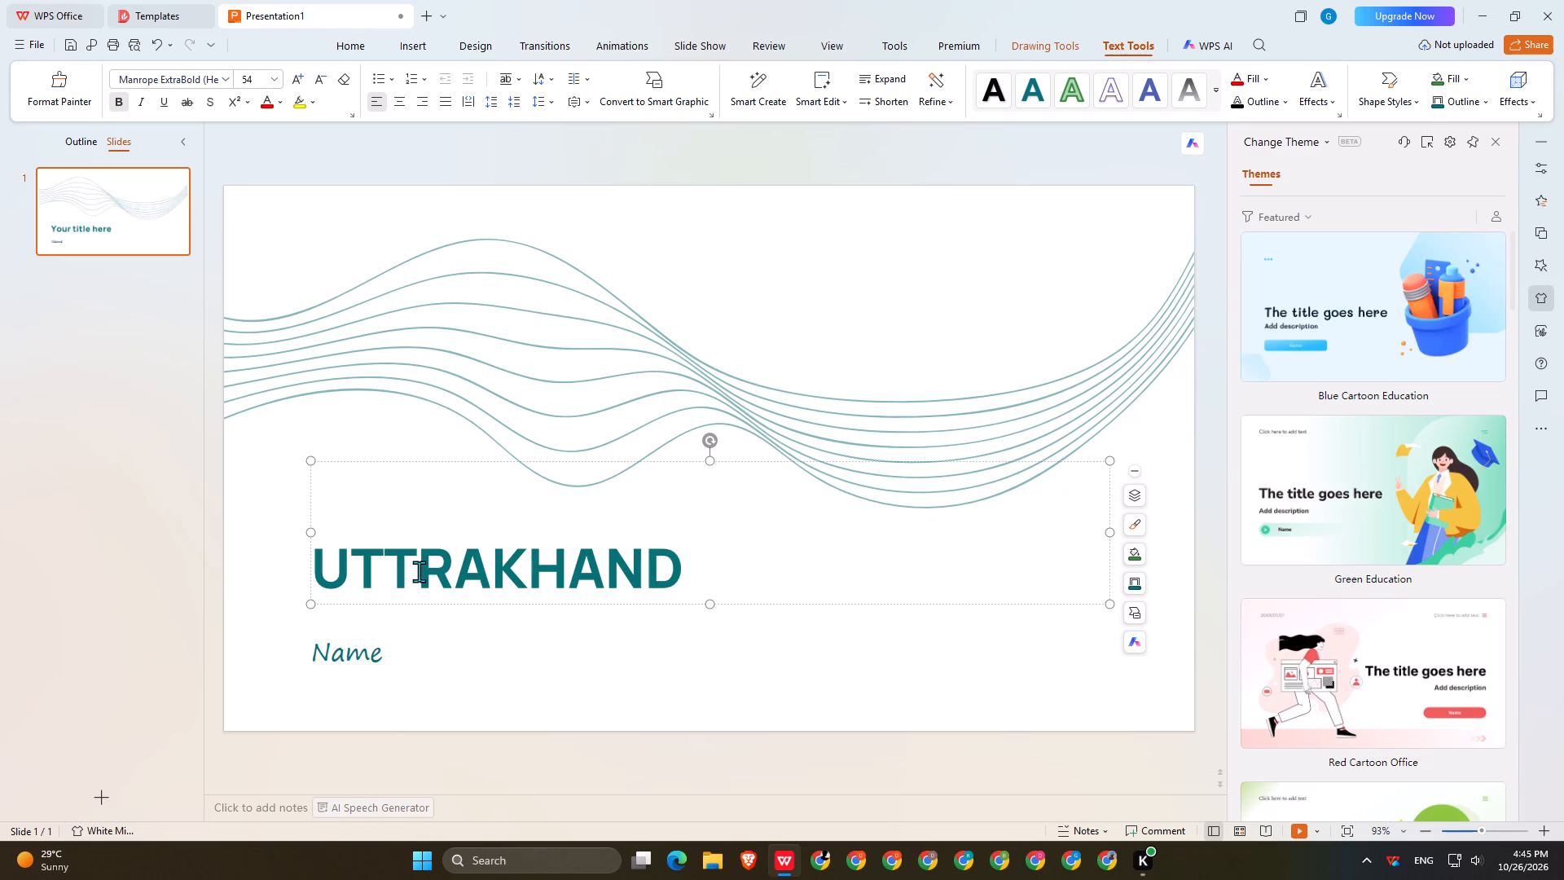
pyautogui.click(370, 657)
pyautogui.write('THE LAND OF GODS')
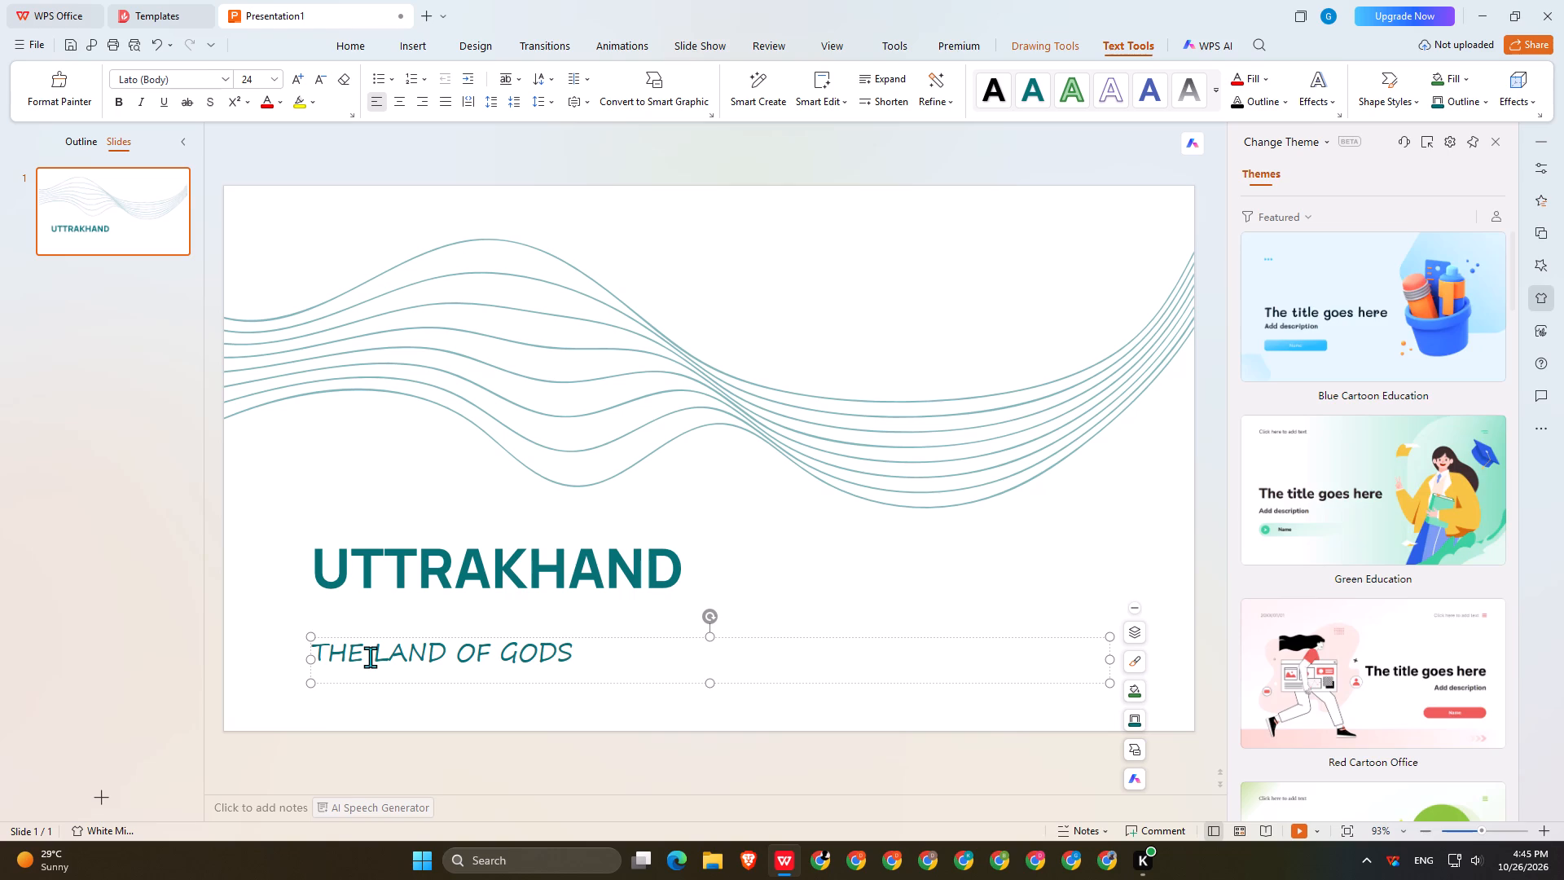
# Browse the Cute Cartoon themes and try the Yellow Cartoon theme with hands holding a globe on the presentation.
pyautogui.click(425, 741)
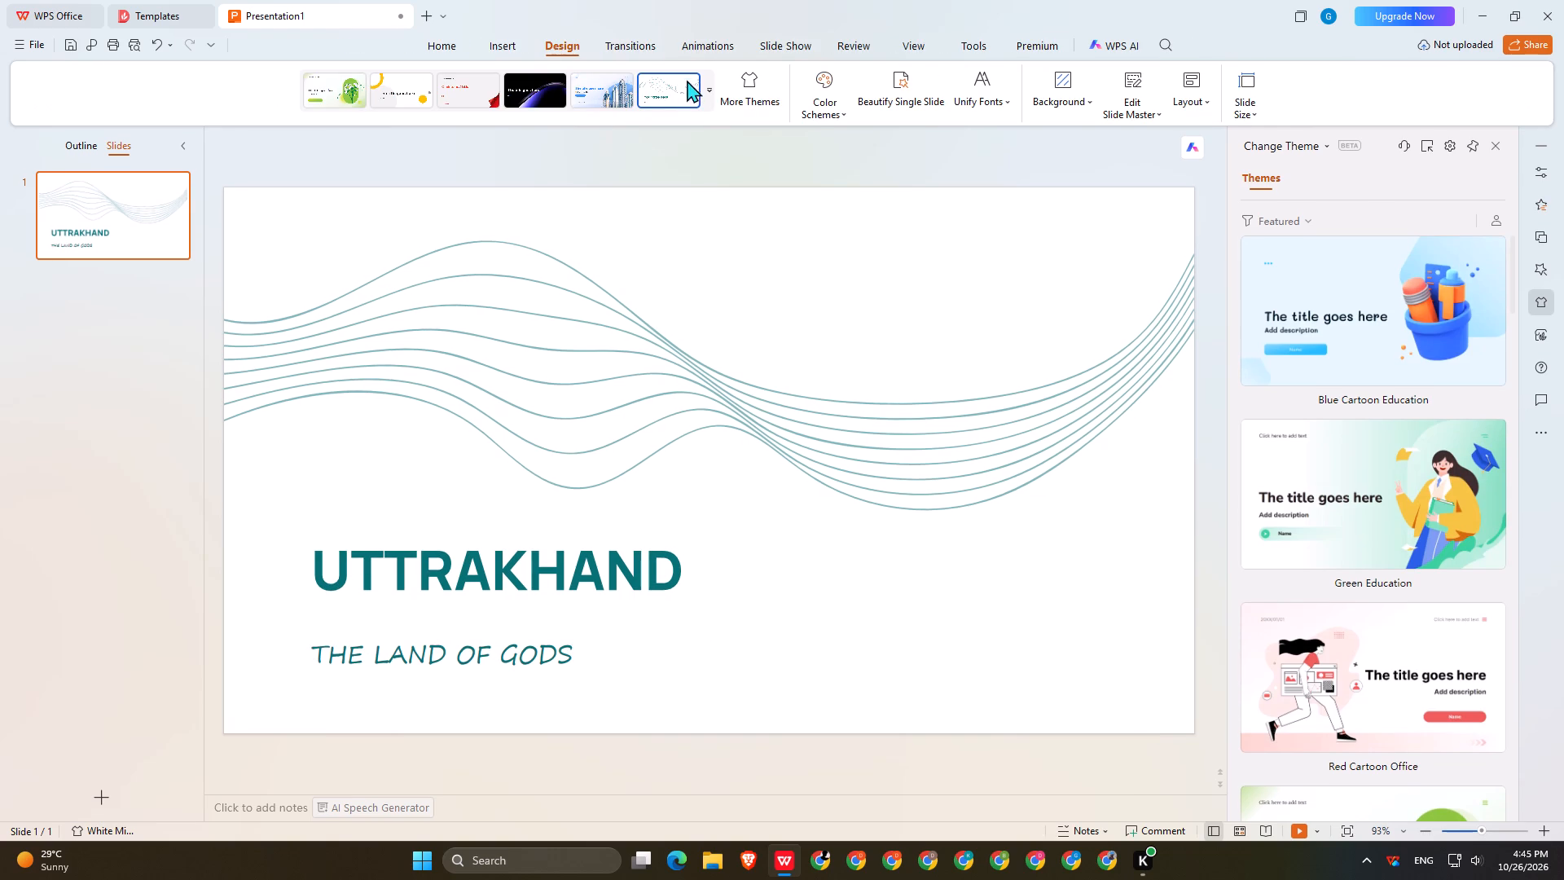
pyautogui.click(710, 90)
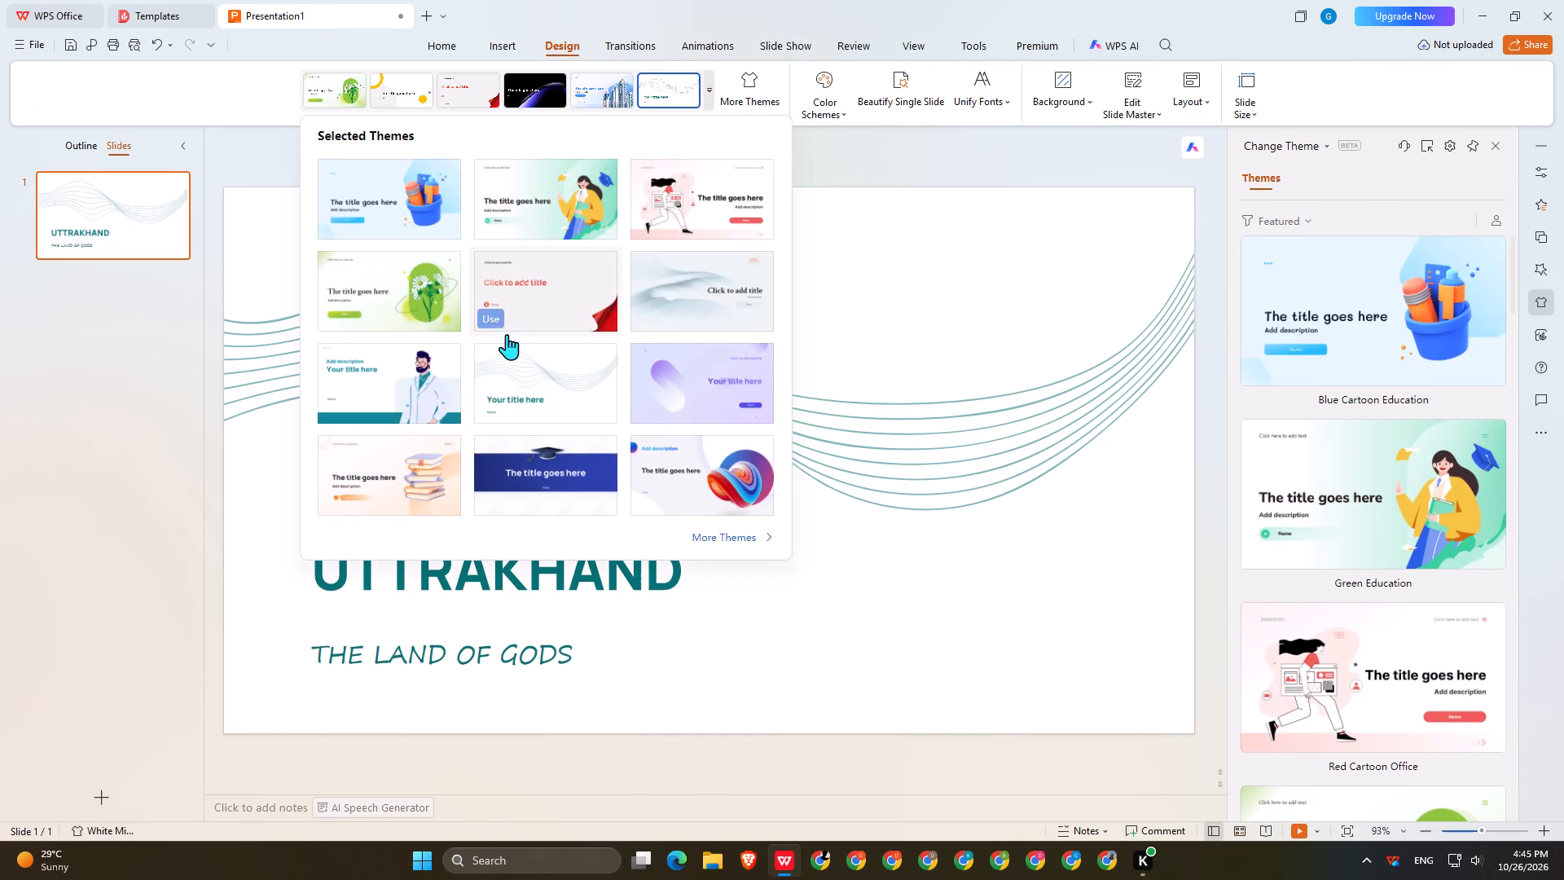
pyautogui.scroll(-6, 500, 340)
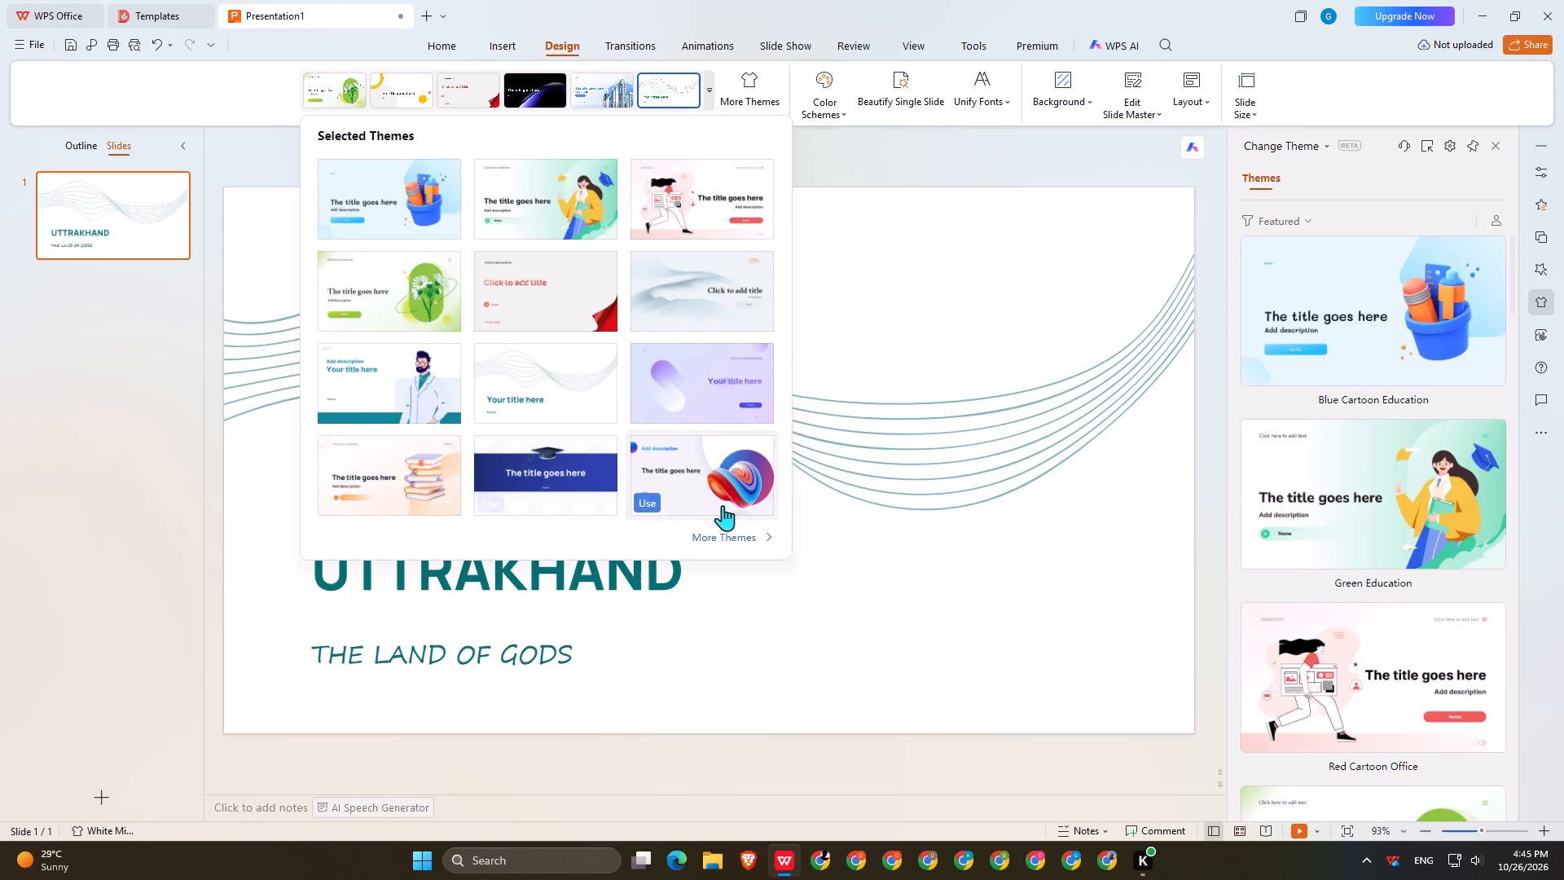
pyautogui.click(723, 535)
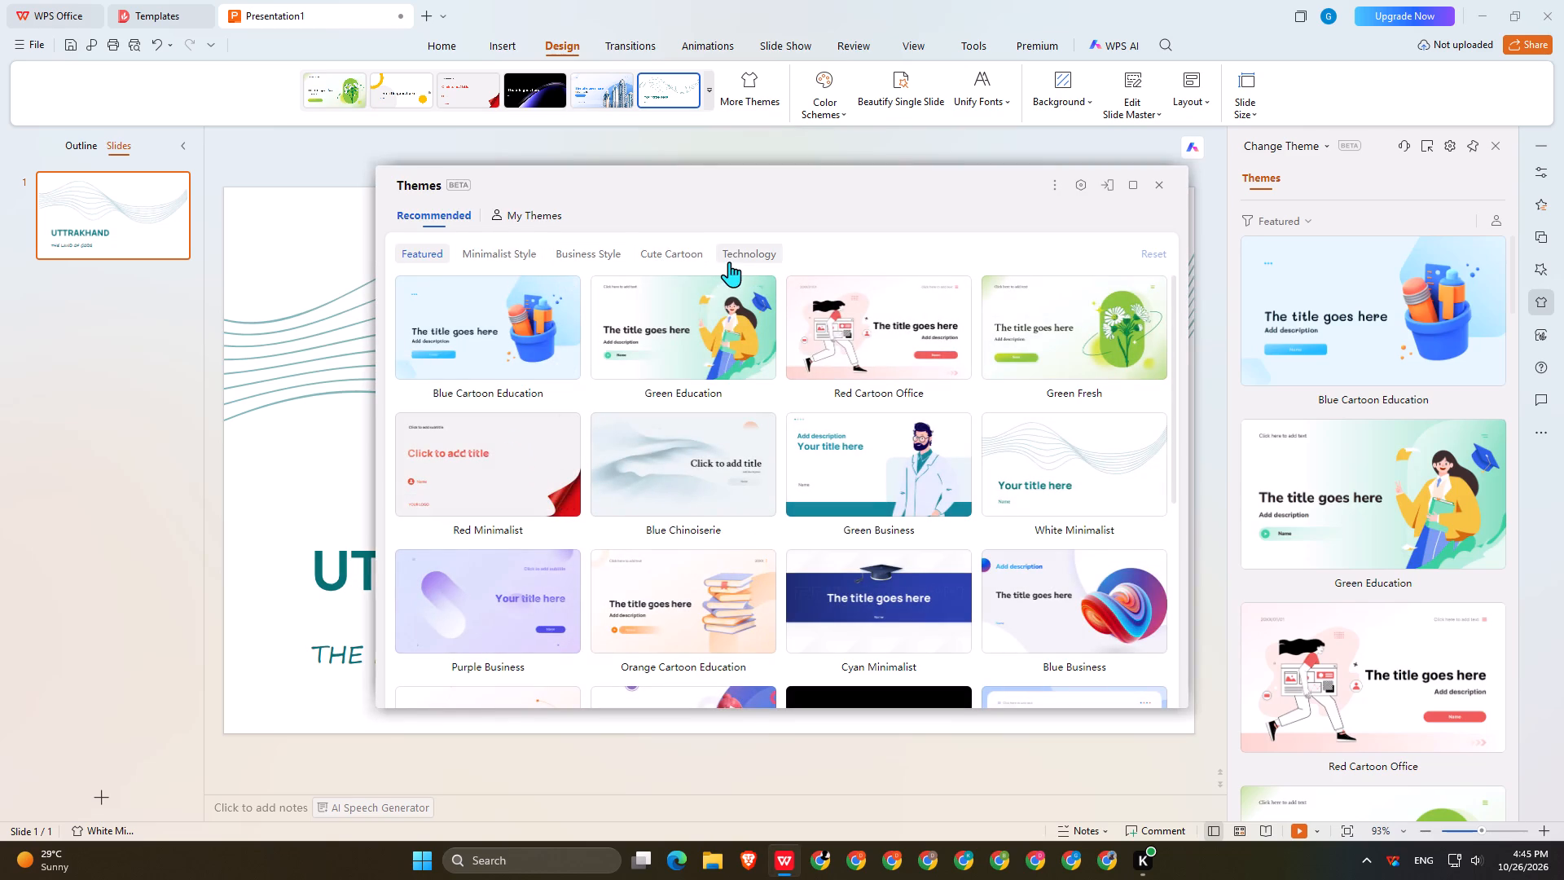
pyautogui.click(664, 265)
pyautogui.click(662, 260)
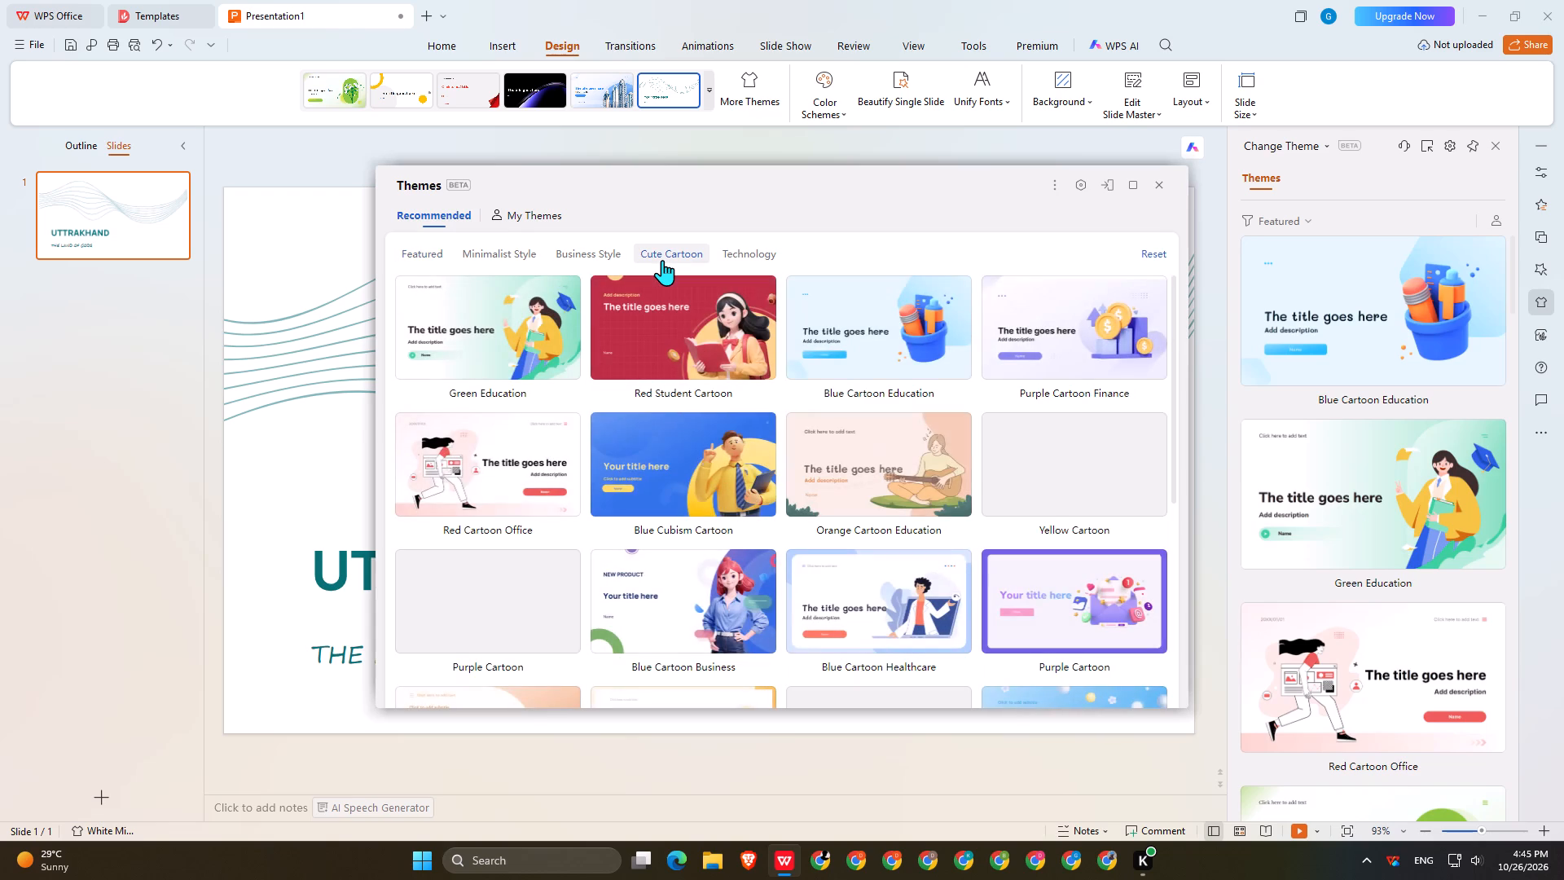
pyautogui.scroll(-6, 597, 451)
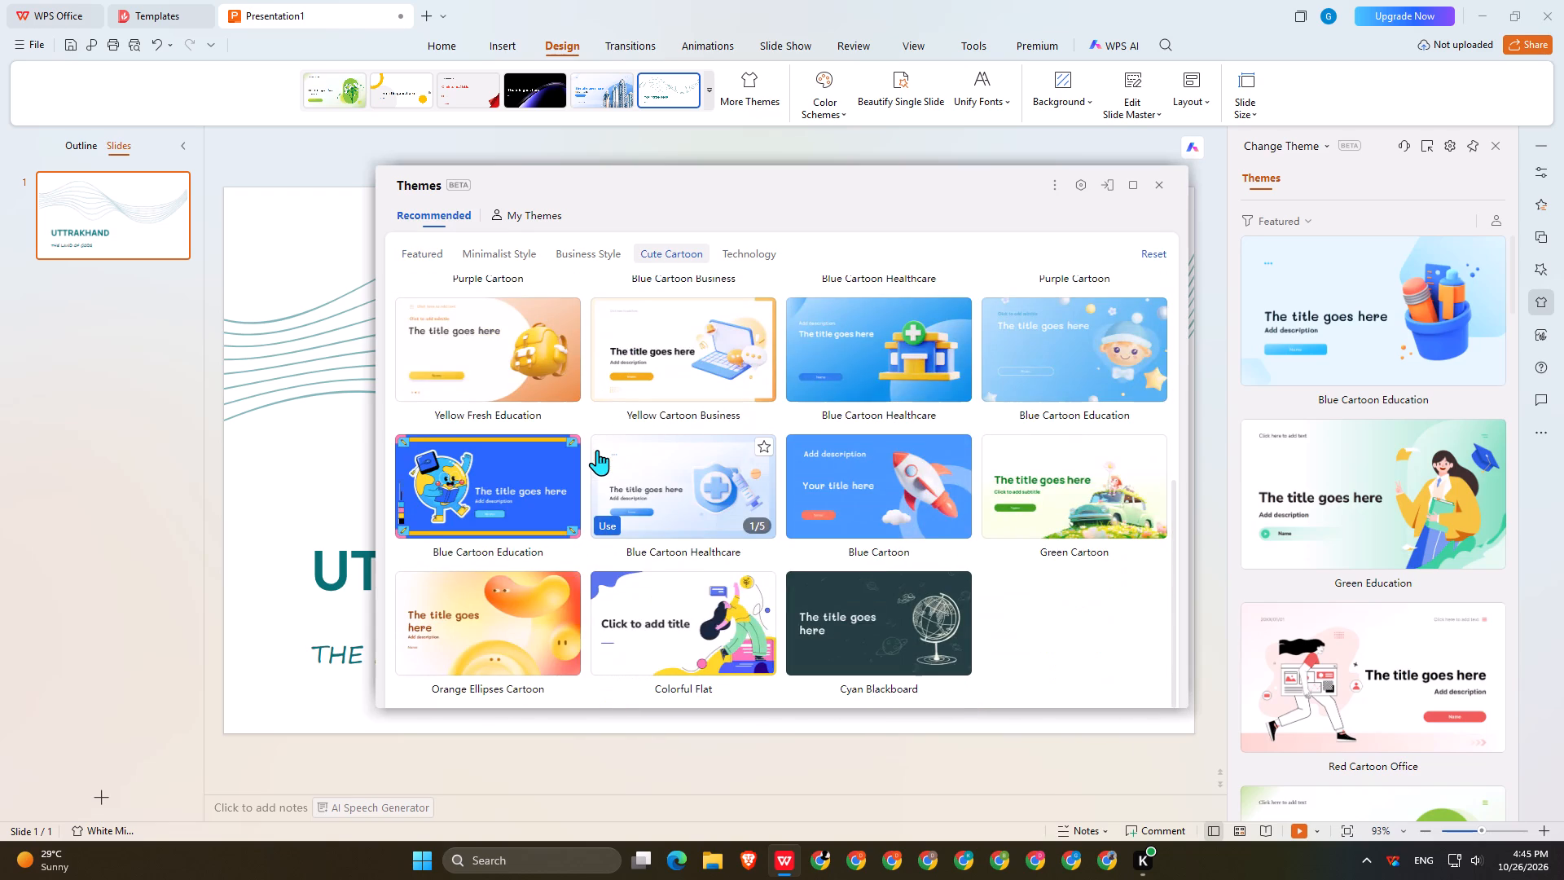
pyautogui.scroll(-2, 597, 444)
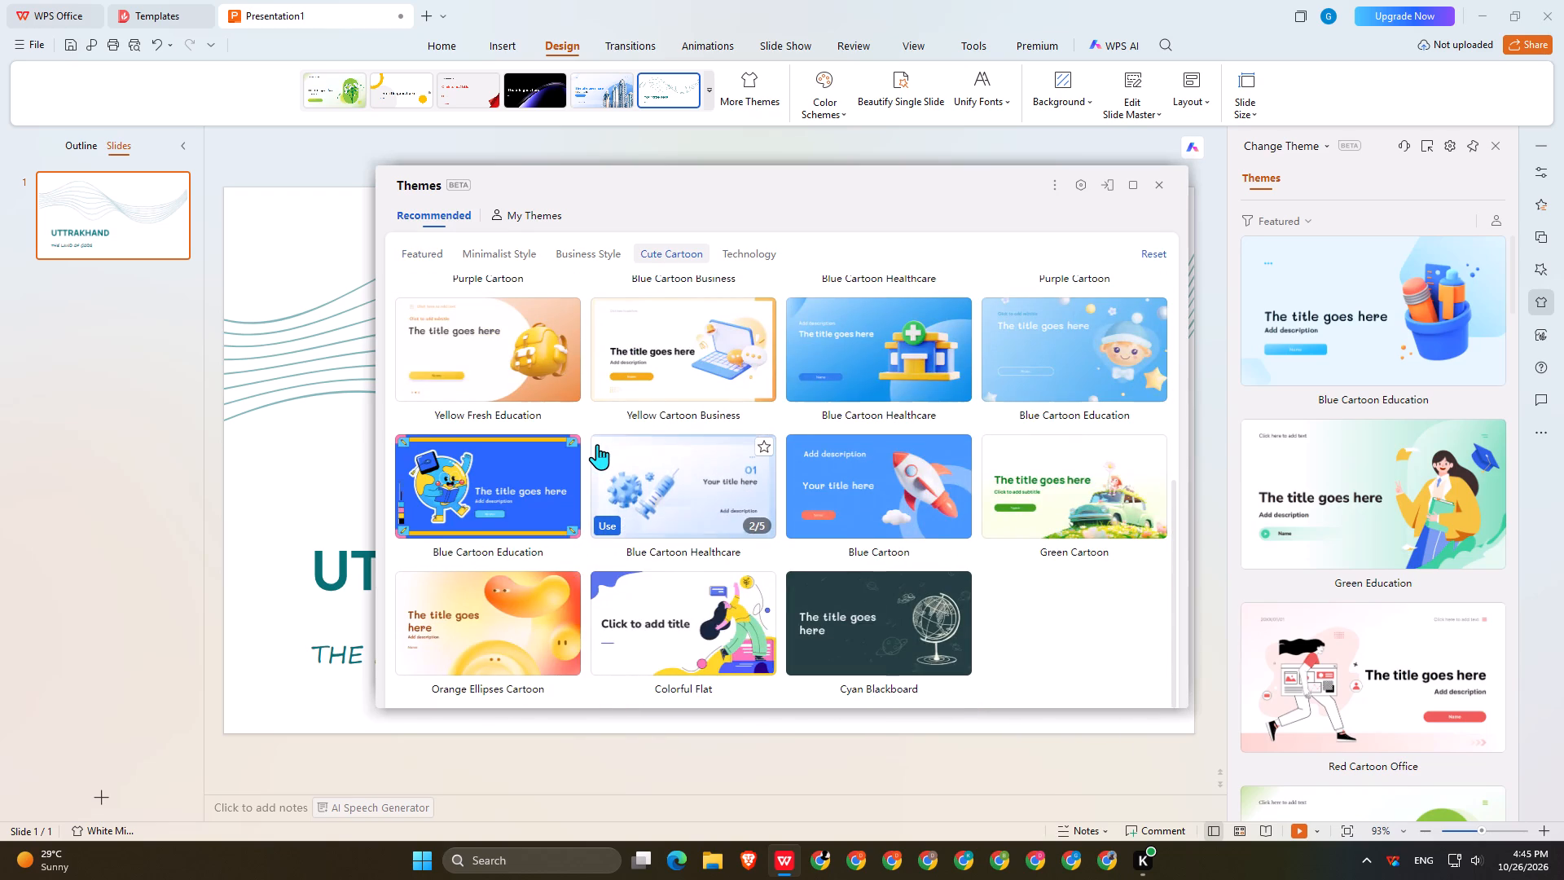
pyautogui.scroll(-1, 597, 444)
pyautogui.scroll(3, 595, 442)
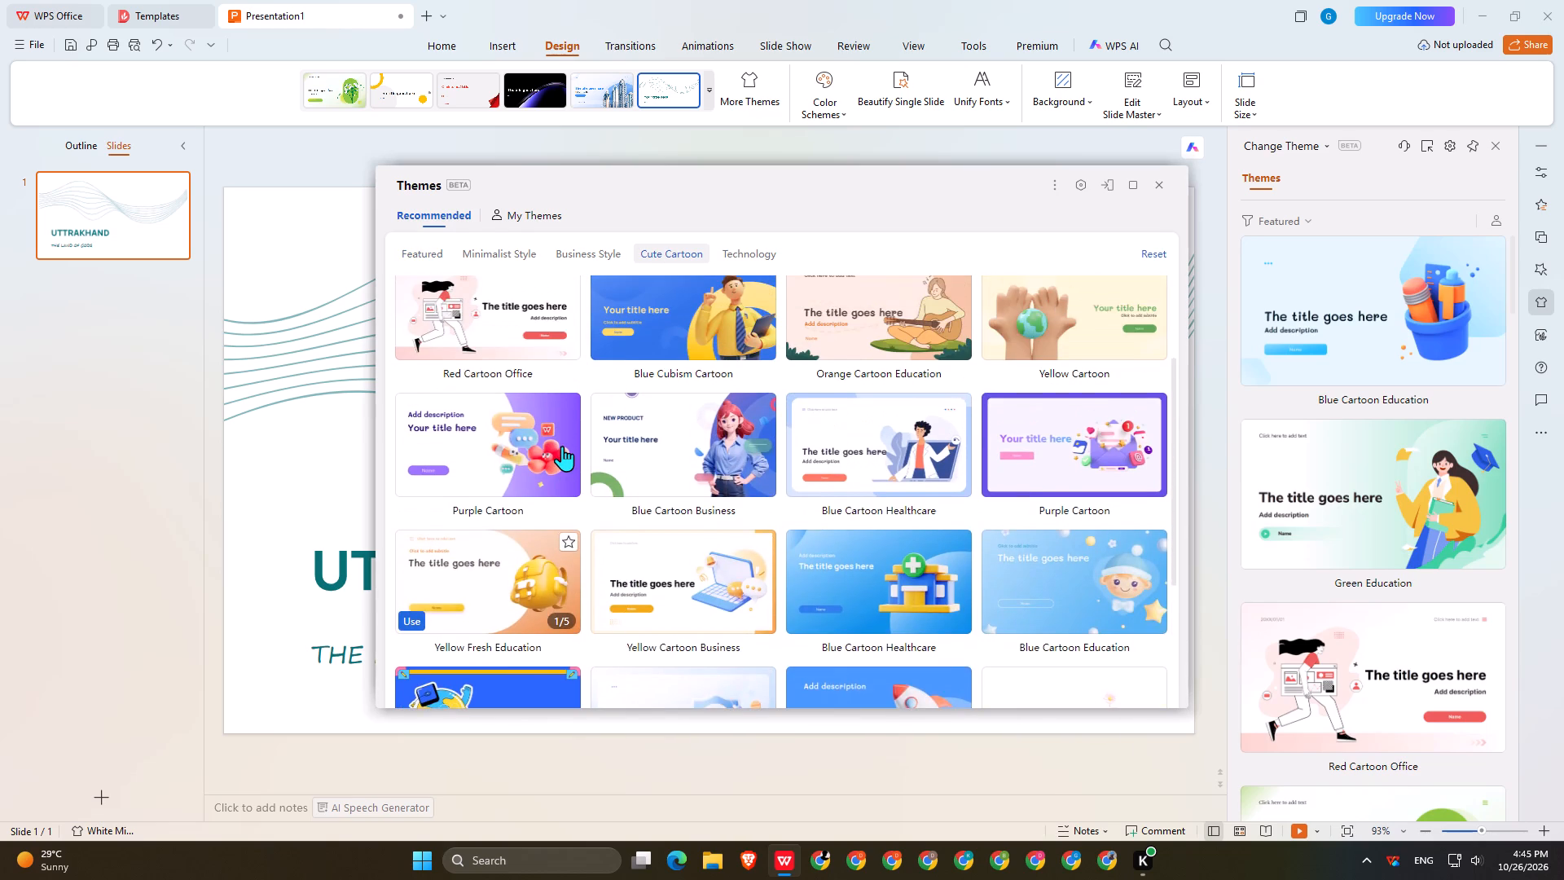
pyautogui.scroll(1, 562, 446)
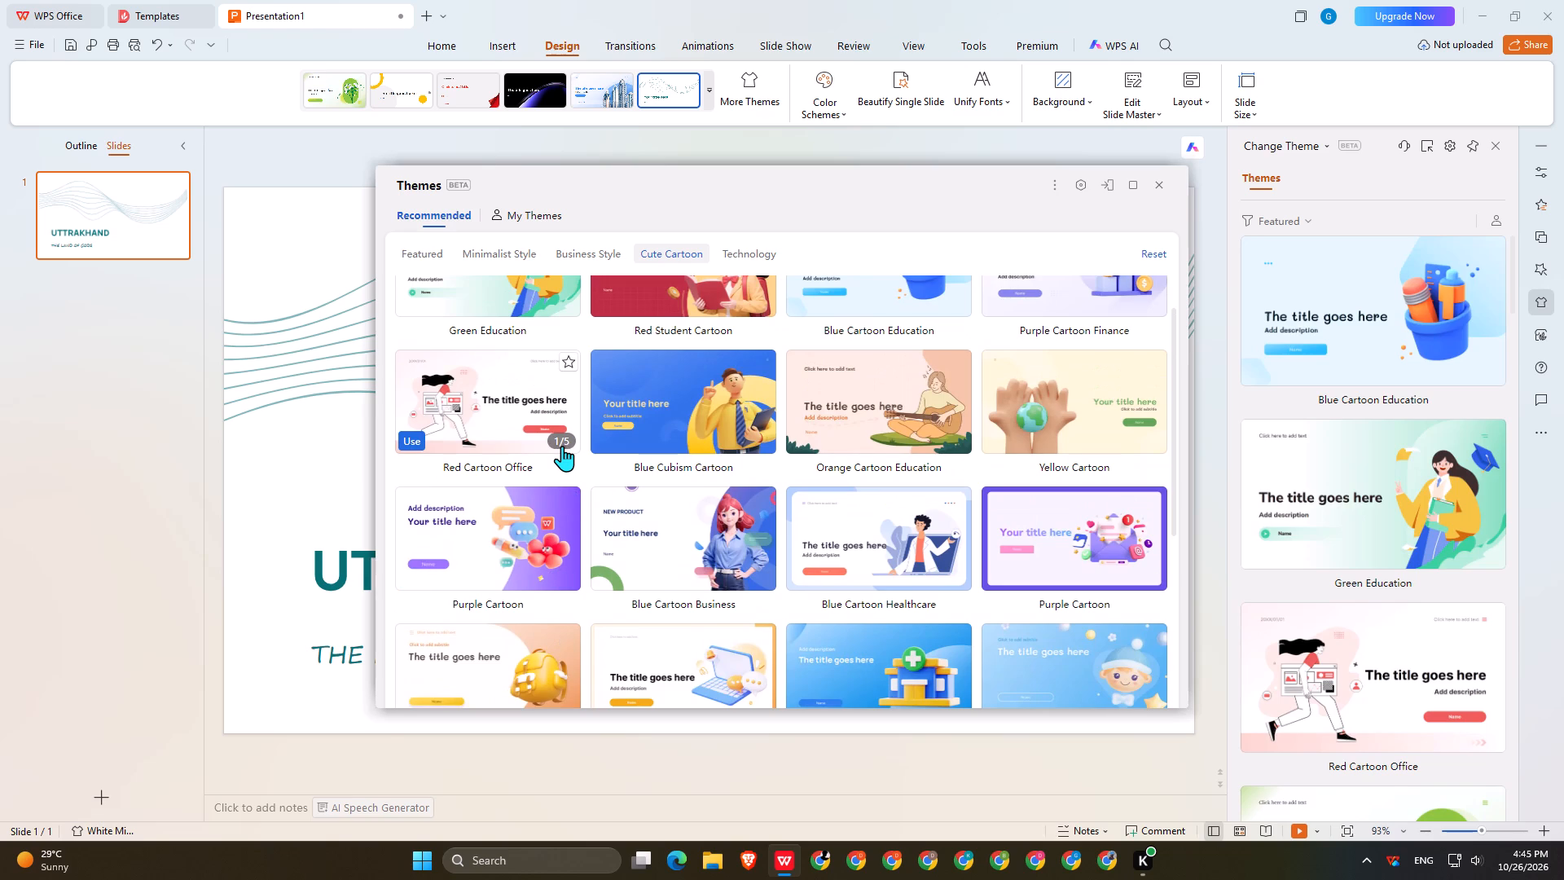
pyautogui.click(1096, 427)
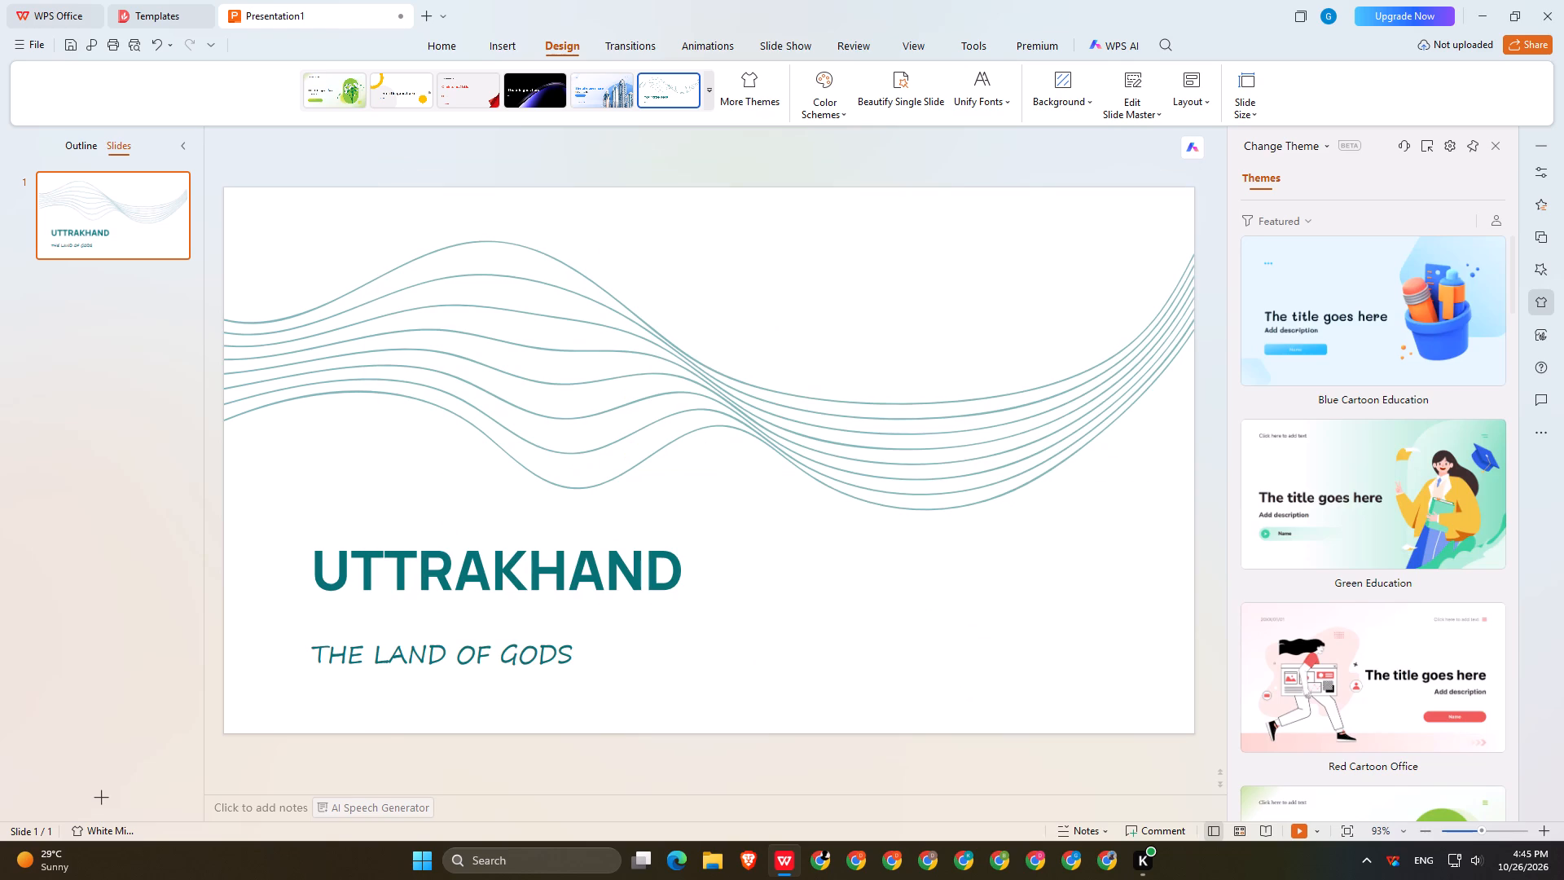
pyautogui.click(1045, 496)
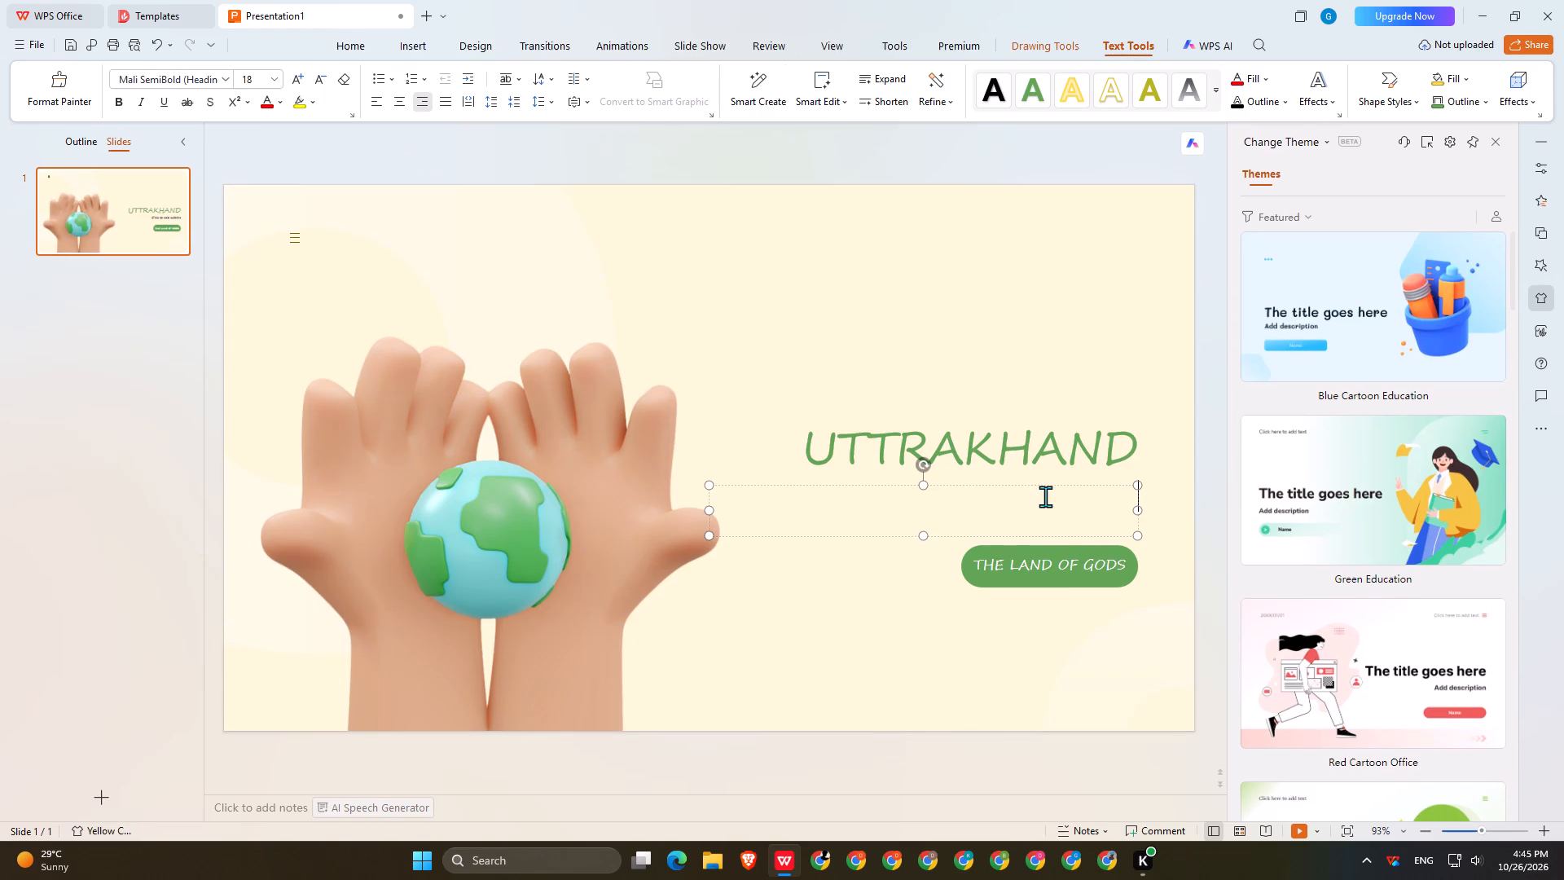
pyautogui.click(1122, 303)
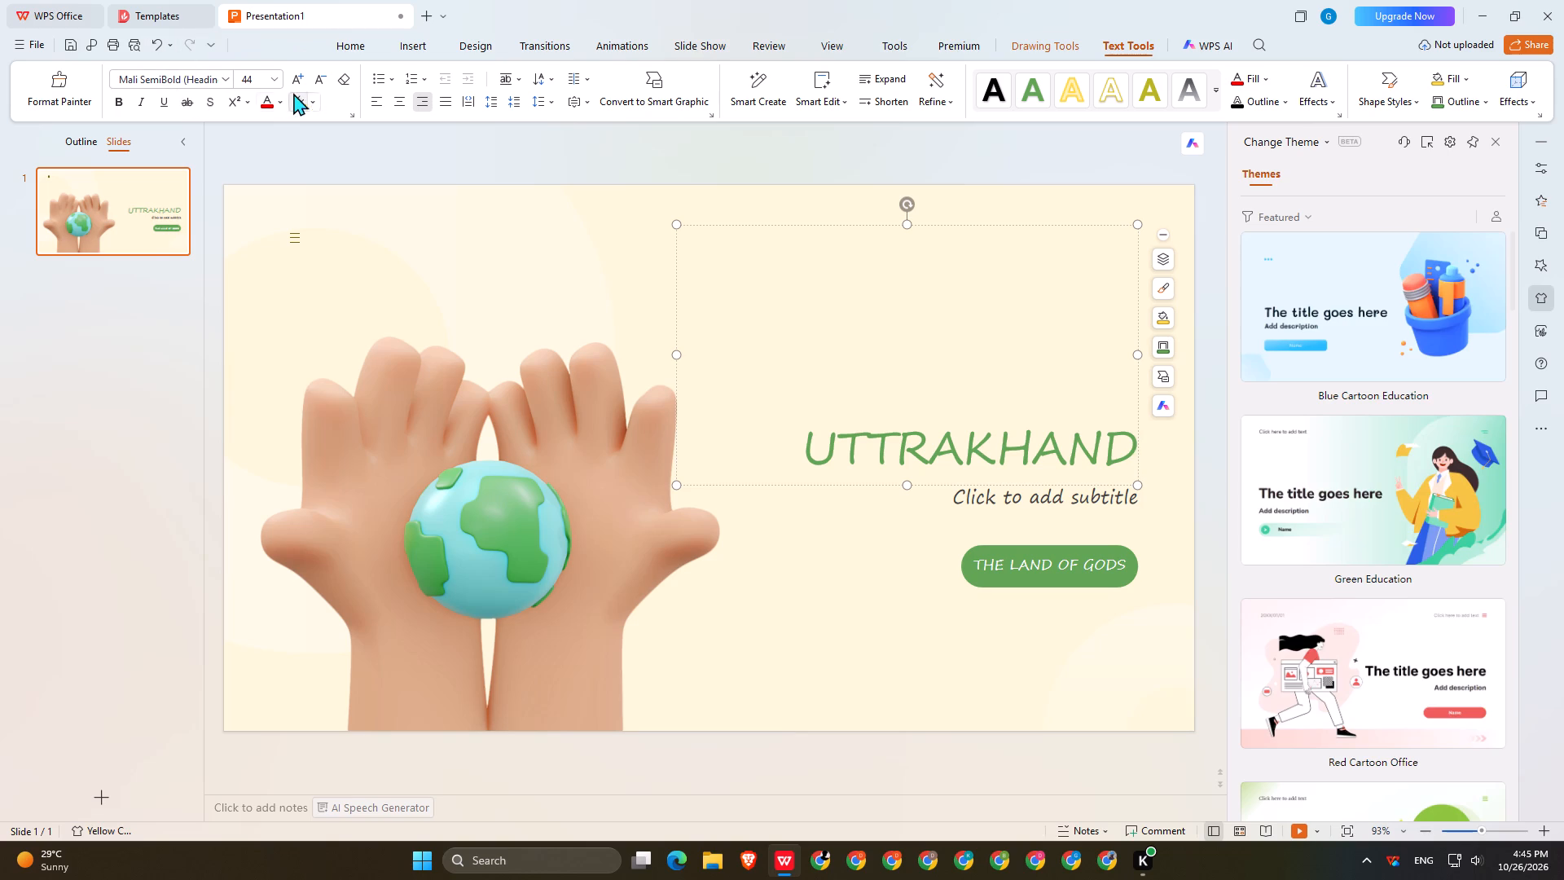
# Undo the theme and themed text changes back to the plain white UTTRAKHAND title slide.
pyautogui.click(156, 46)
pyautogui.click(156, 46)
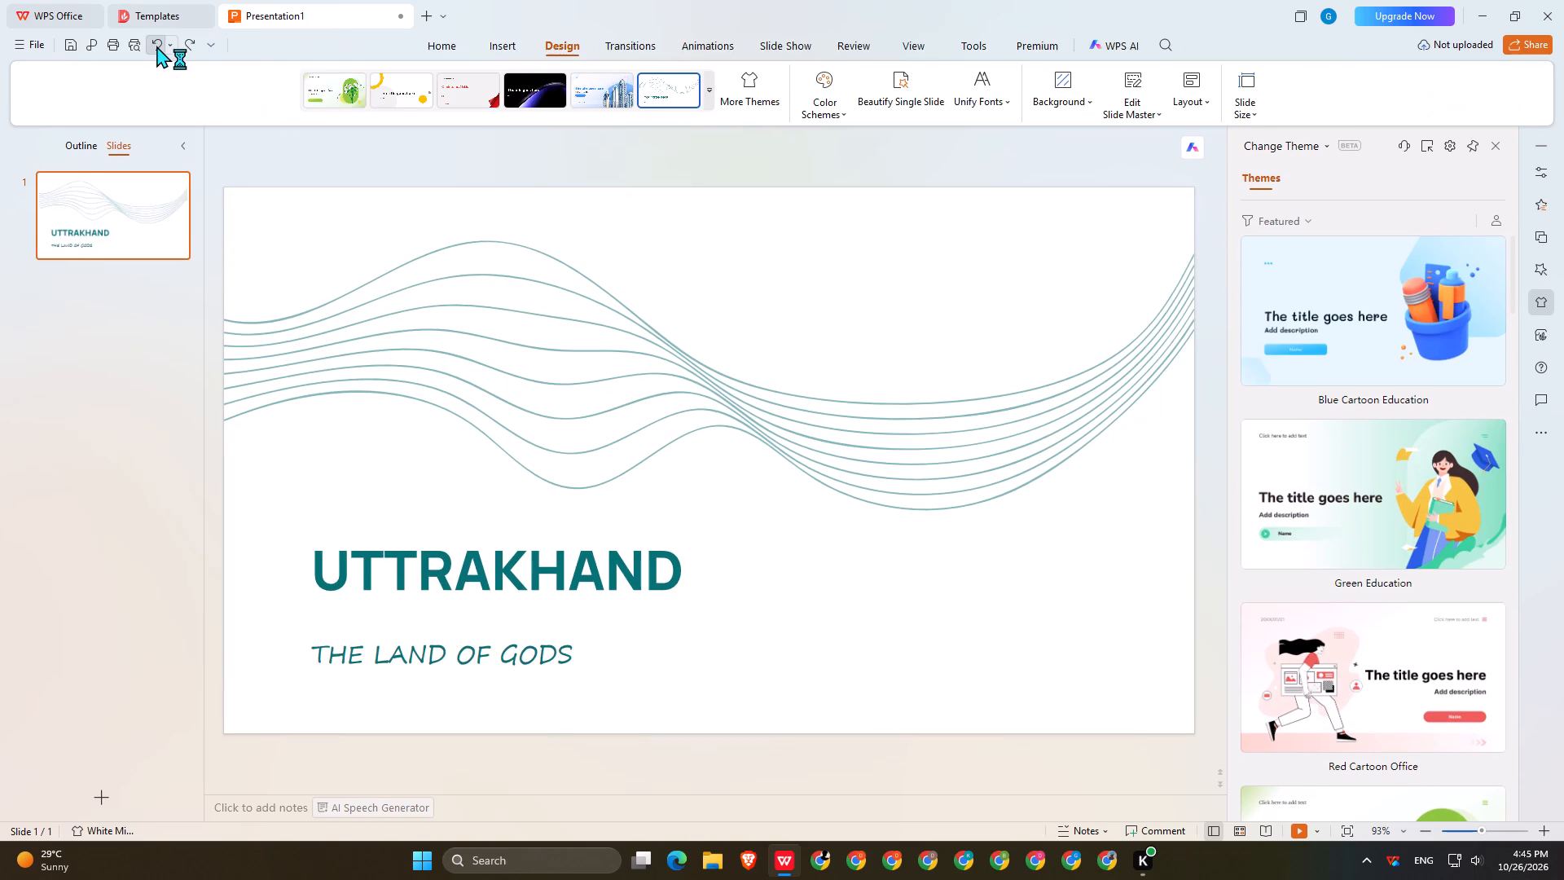
pyautogui.click(156, 46)
pyautogui.click(156, 46)
pyautogui.click(156, 46)
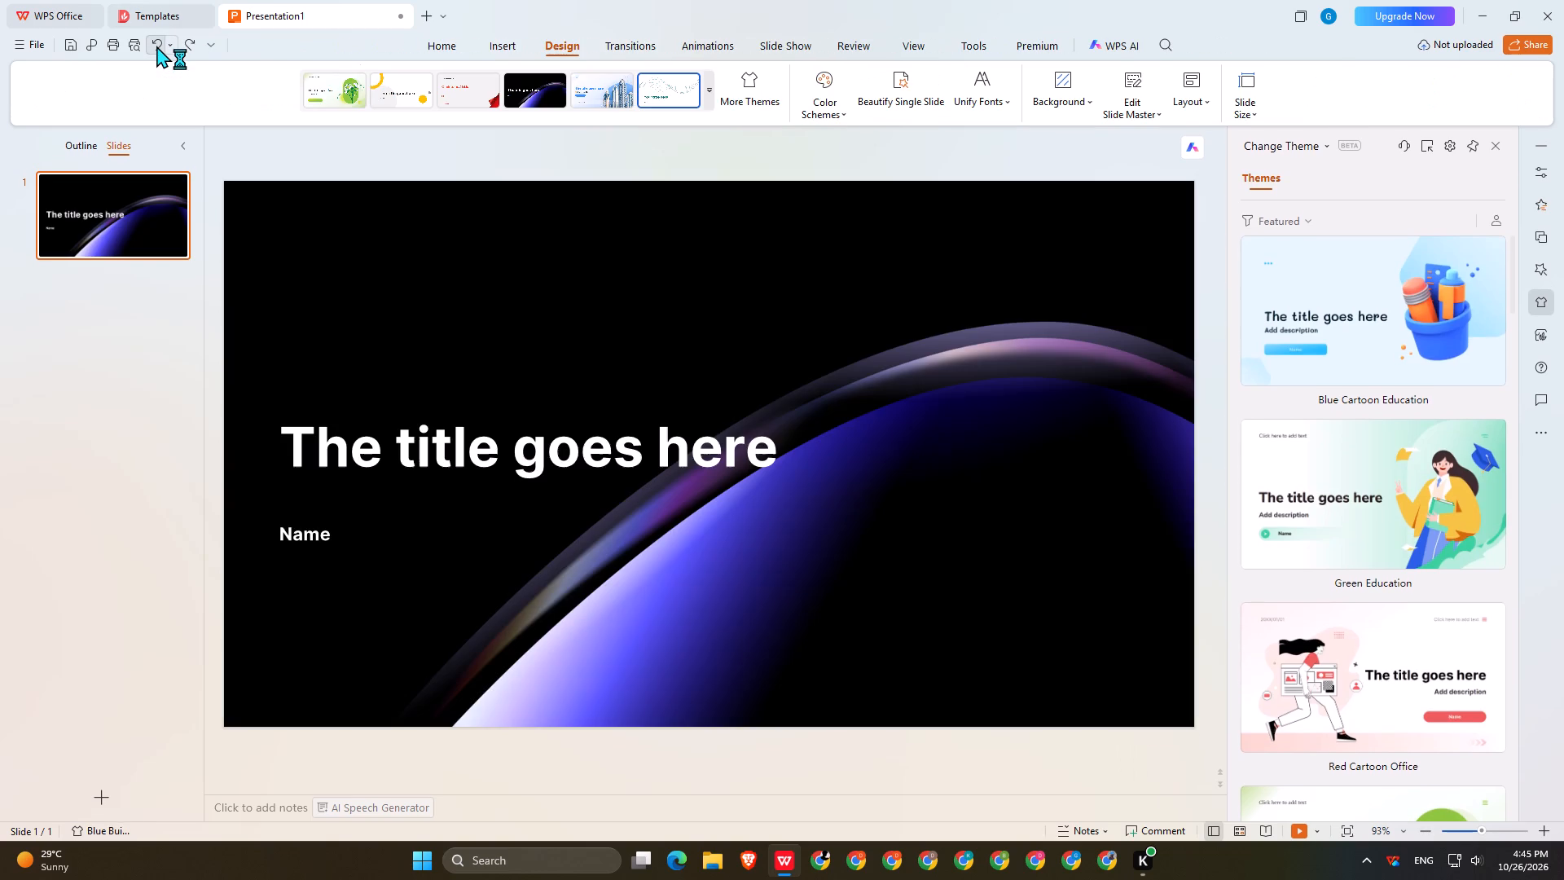
pyautogui.click(156, 46)
pyautogui.click(130, 310)
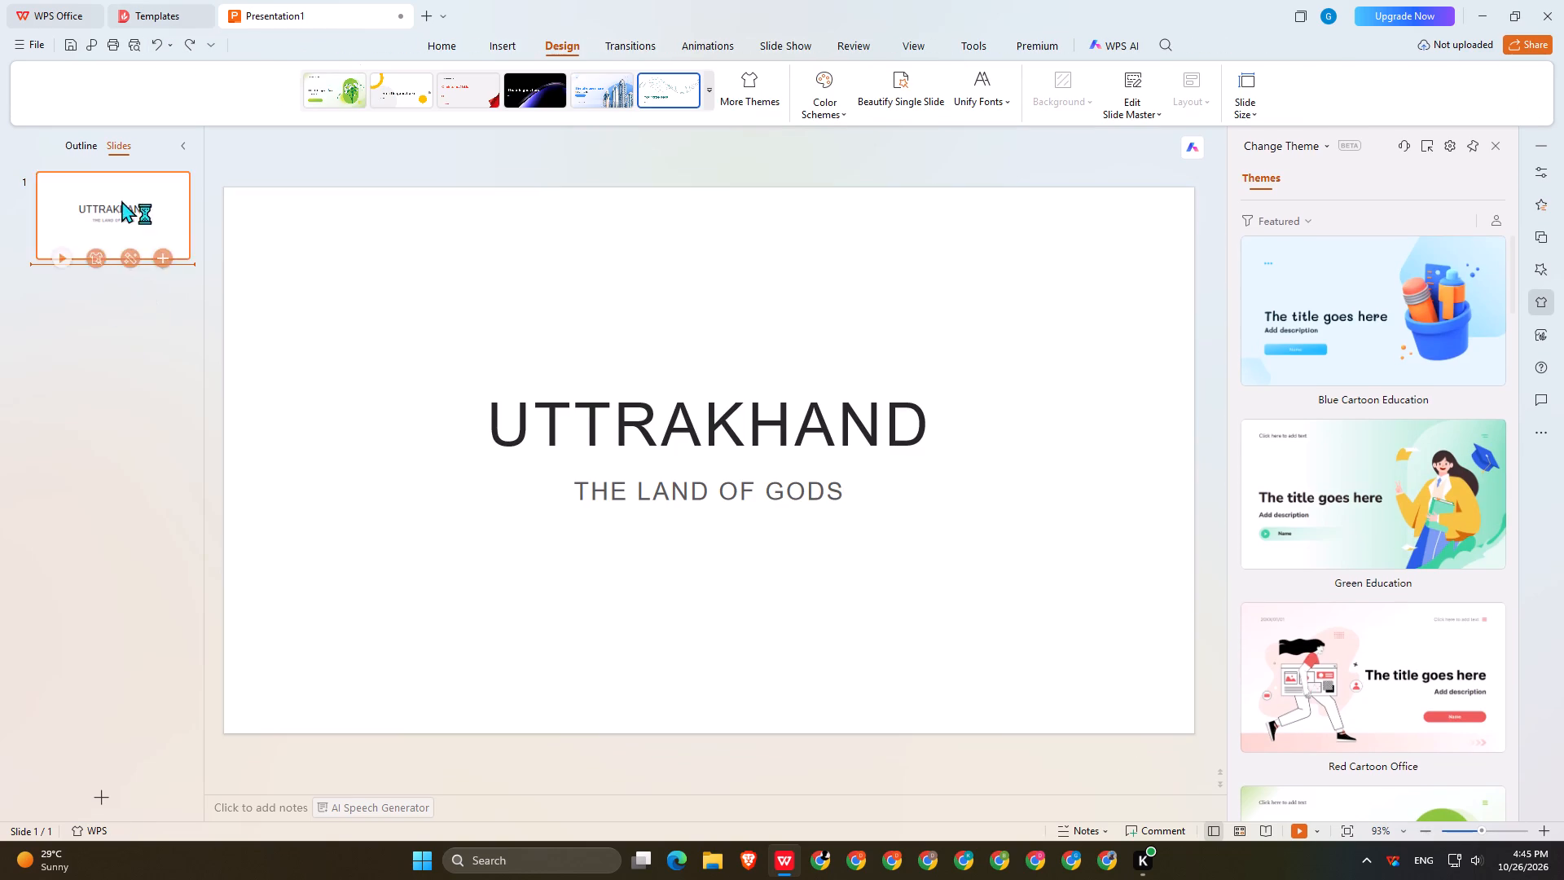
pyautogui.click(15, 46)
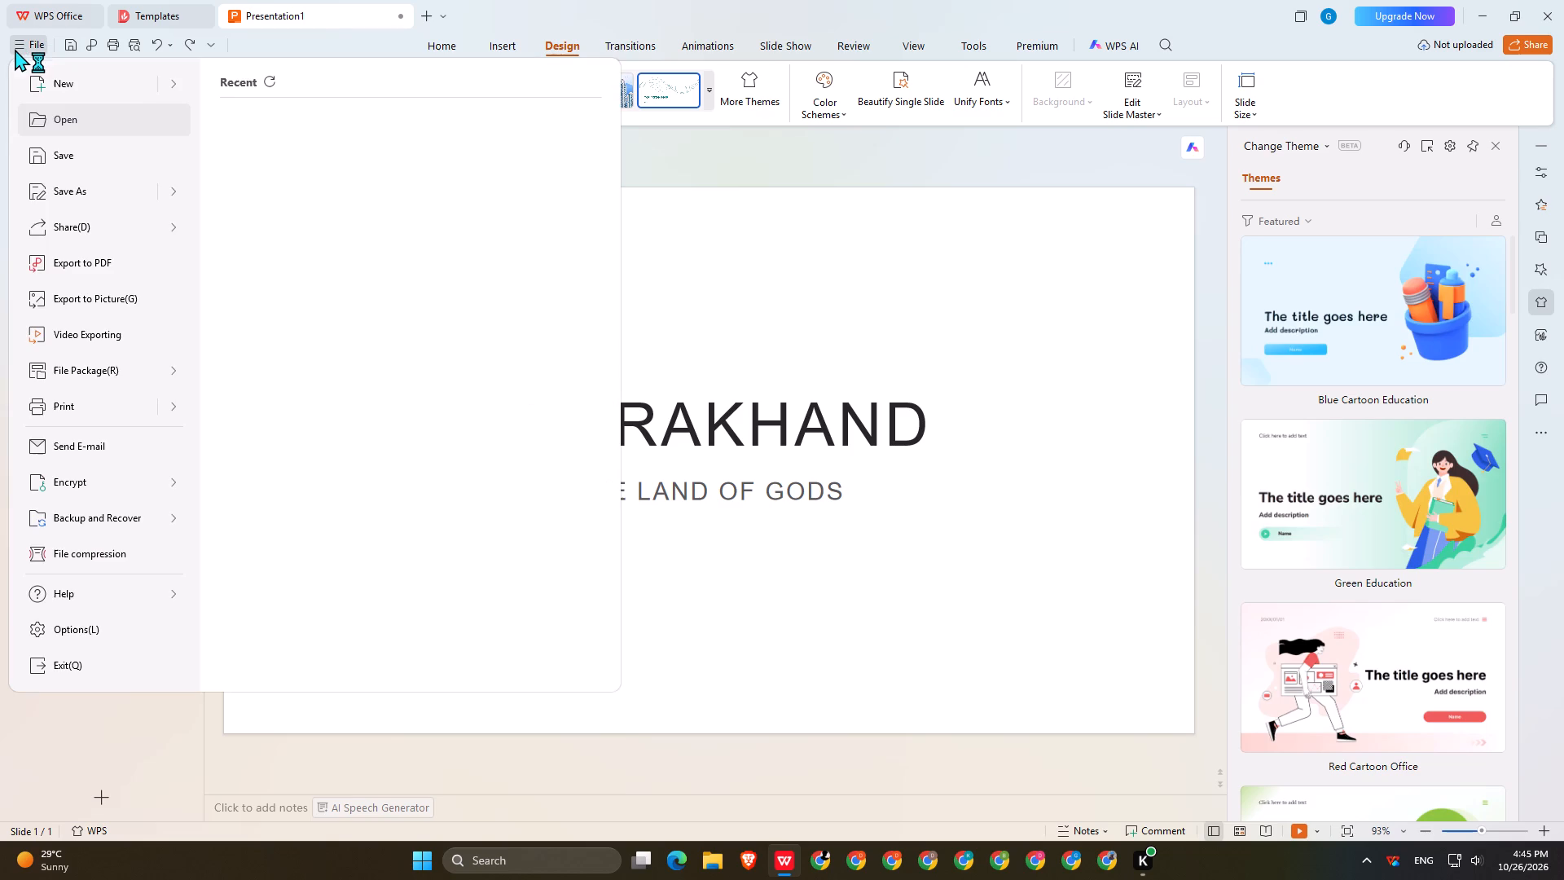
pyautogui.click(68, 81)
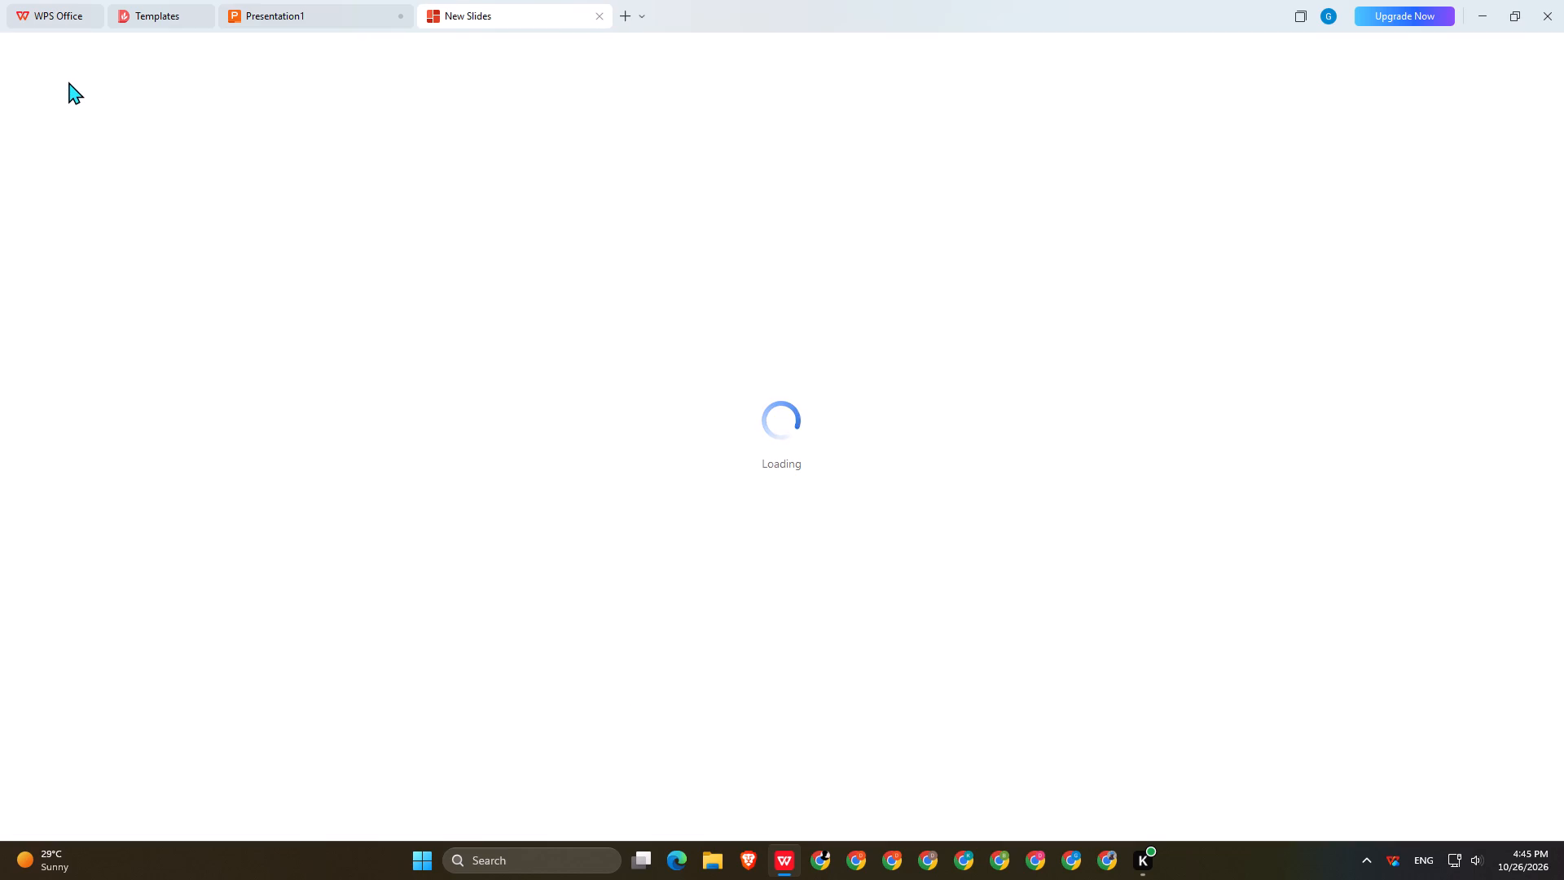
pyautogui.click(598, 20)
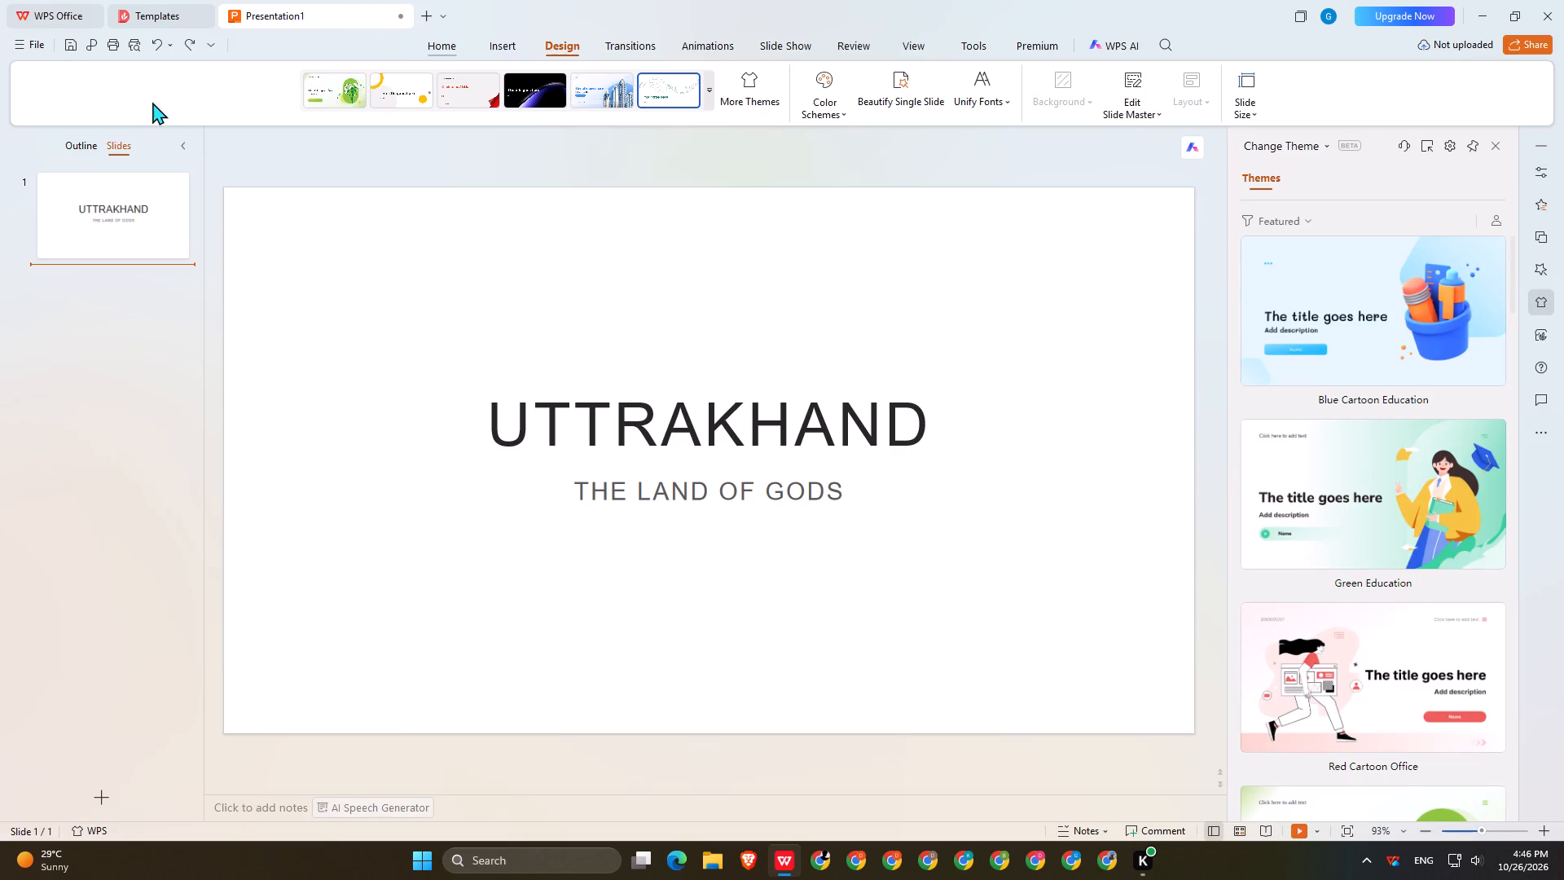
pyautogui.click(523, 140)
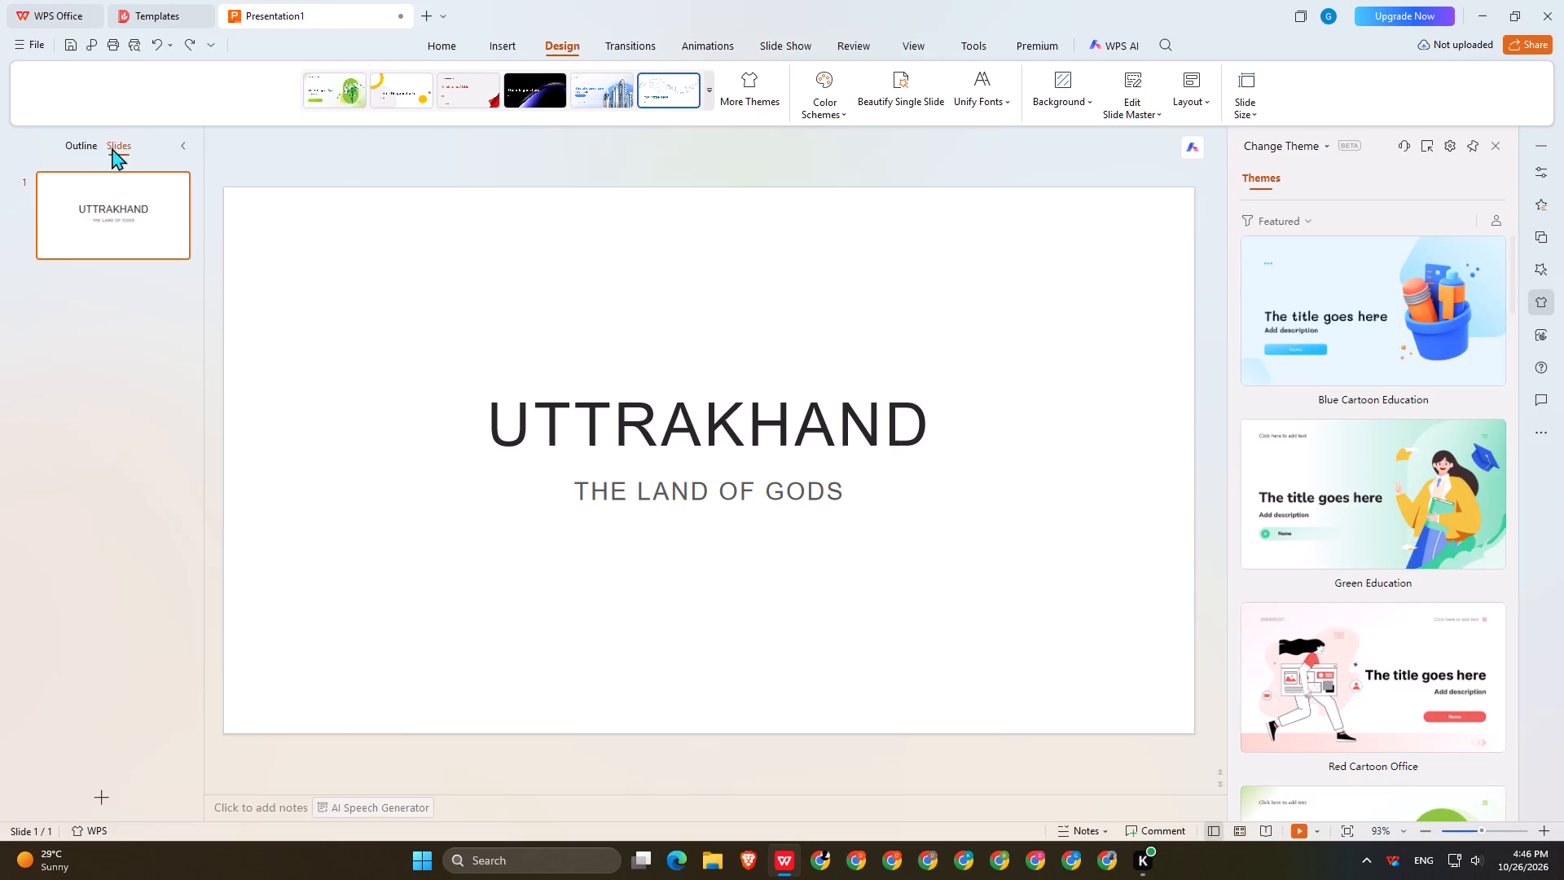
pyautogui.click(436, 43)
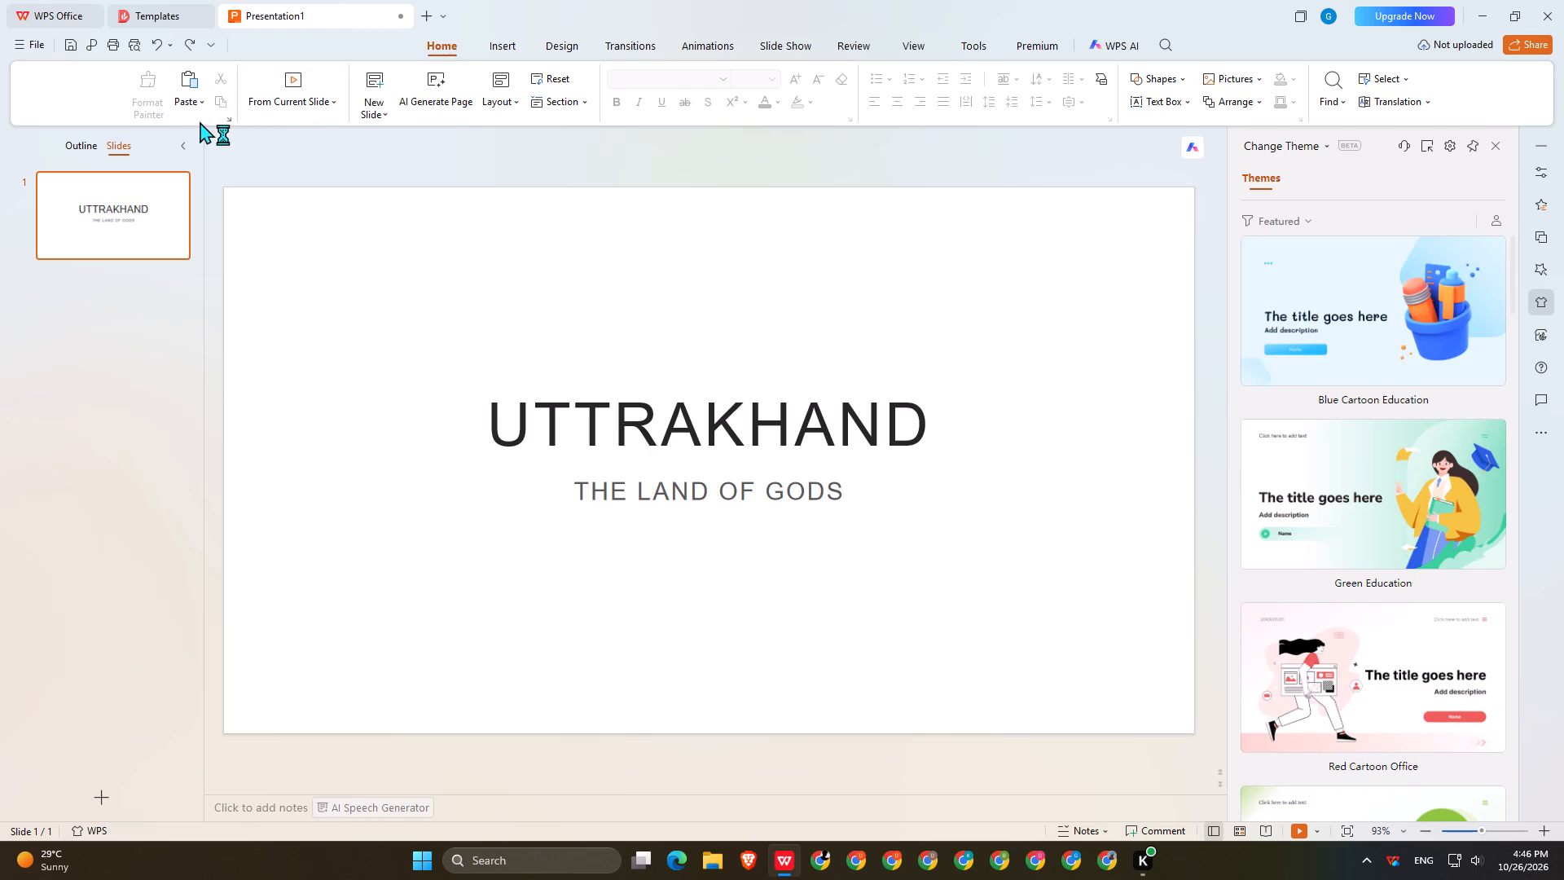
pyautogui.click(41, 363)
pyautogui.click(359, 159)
# Close the Change Theme pane.
pyautogui.click(1496, 148)
pyautogui.click(1504, 156)
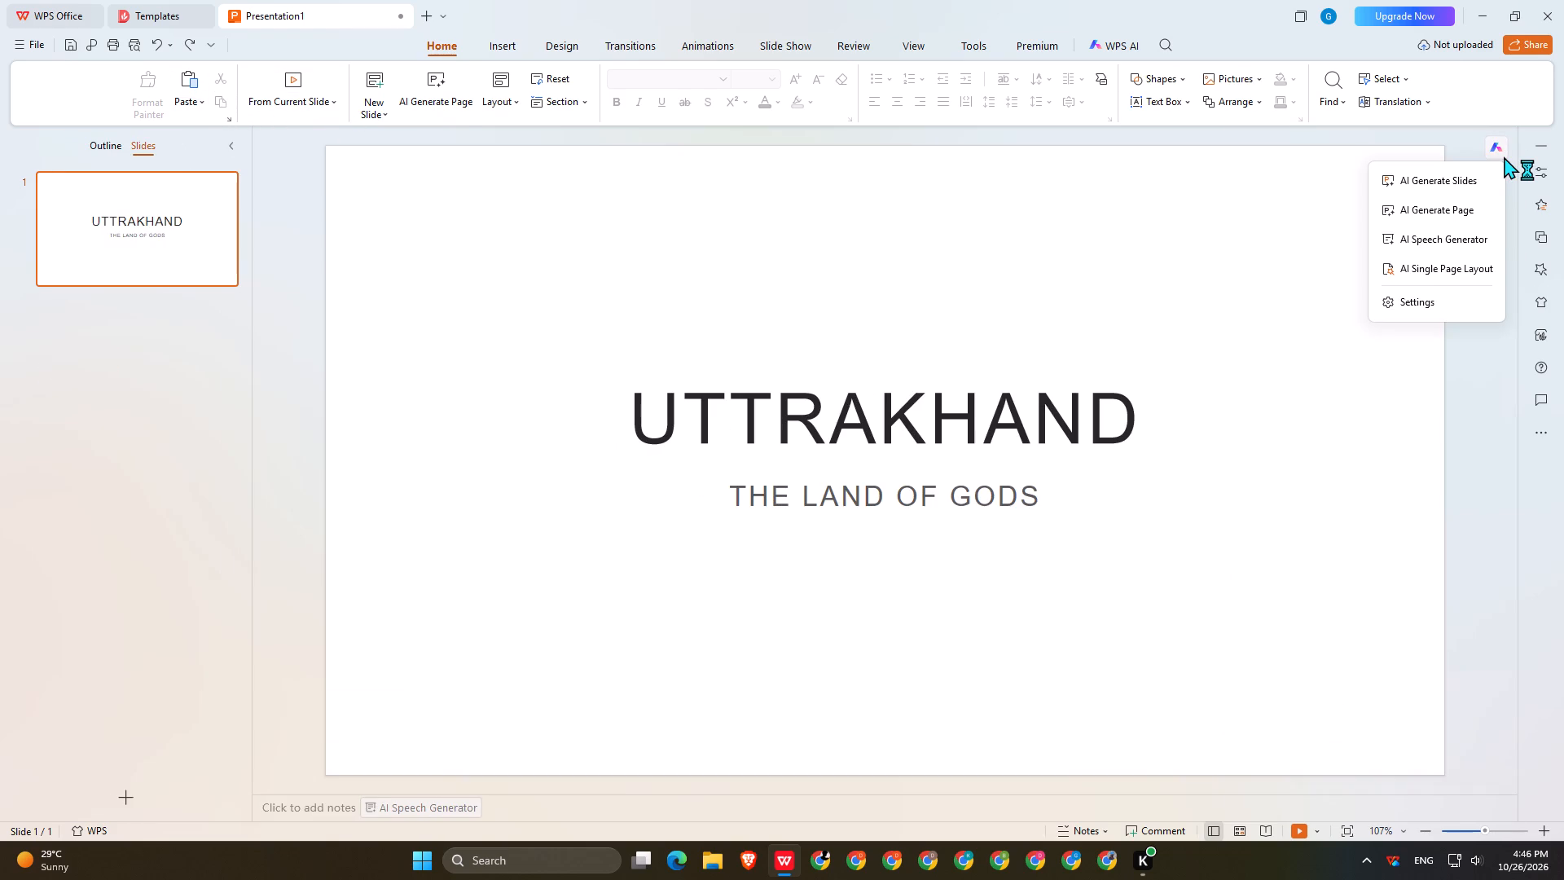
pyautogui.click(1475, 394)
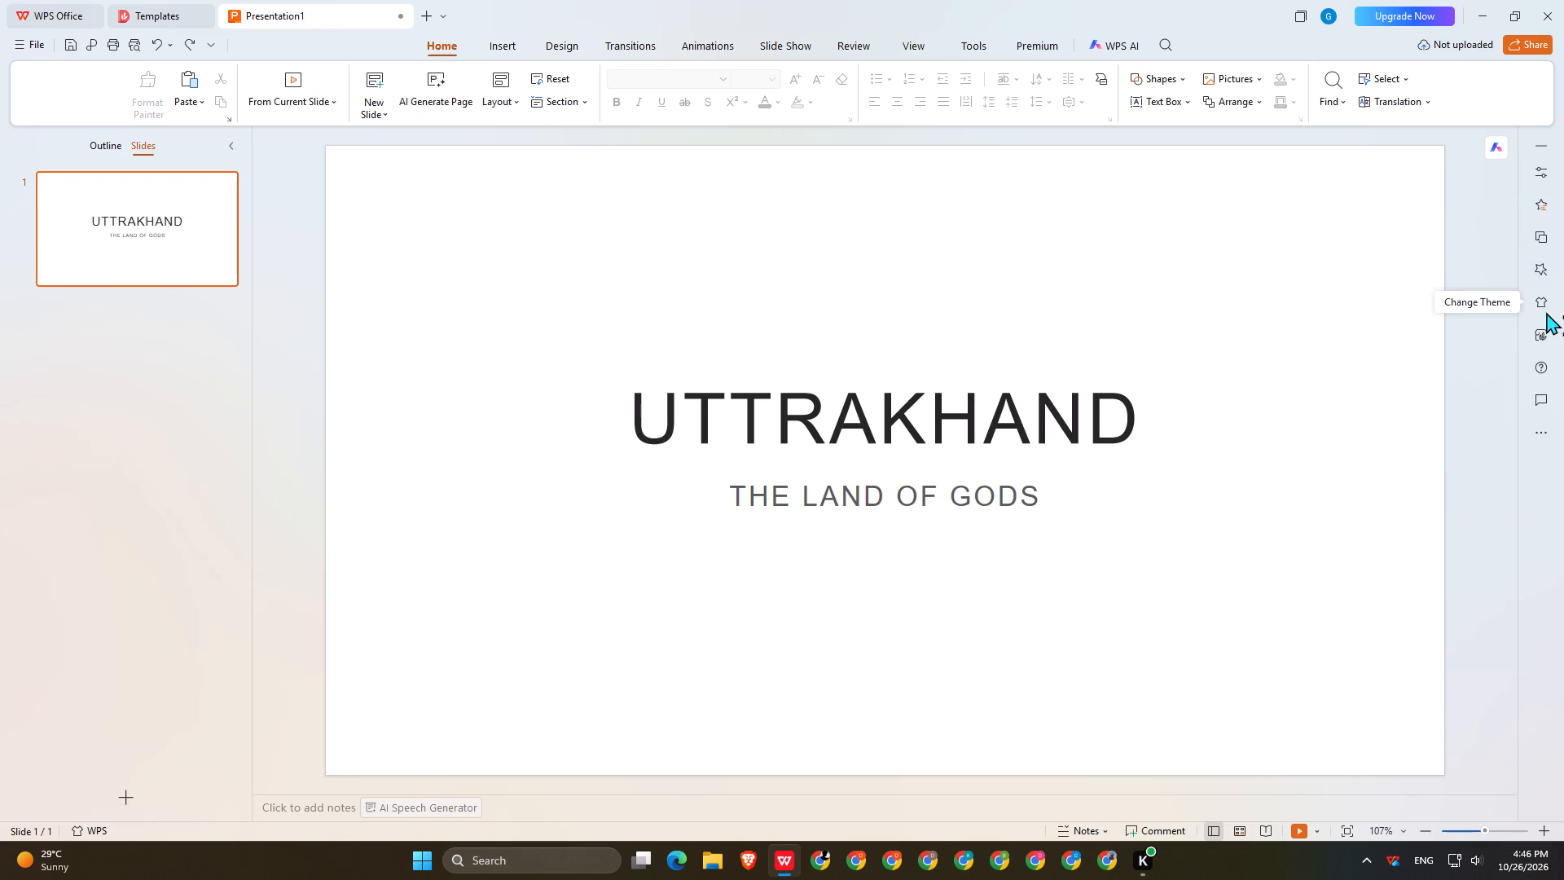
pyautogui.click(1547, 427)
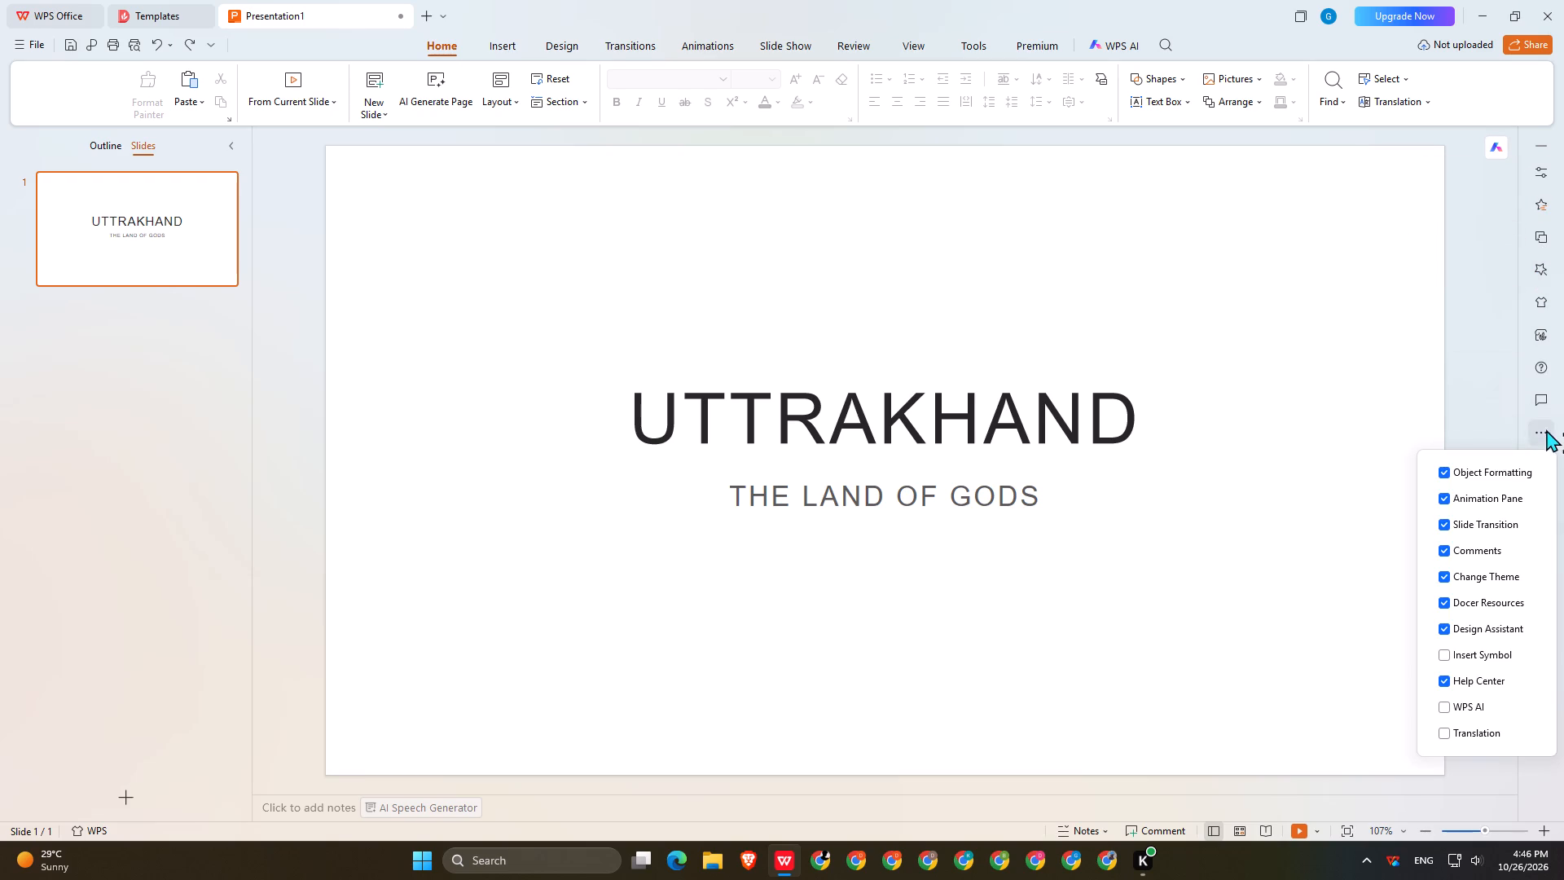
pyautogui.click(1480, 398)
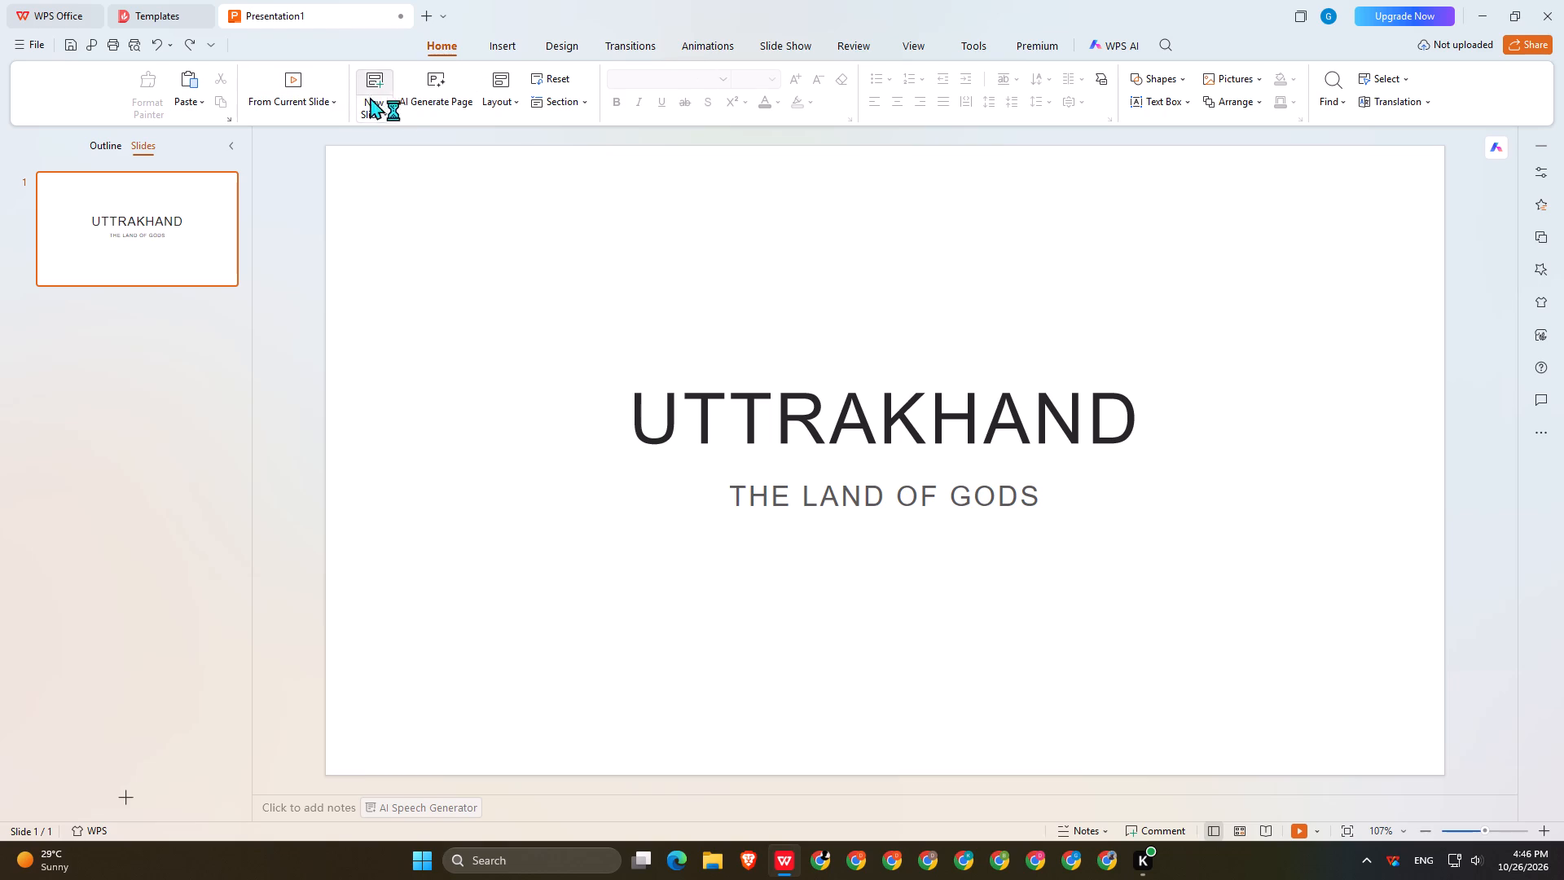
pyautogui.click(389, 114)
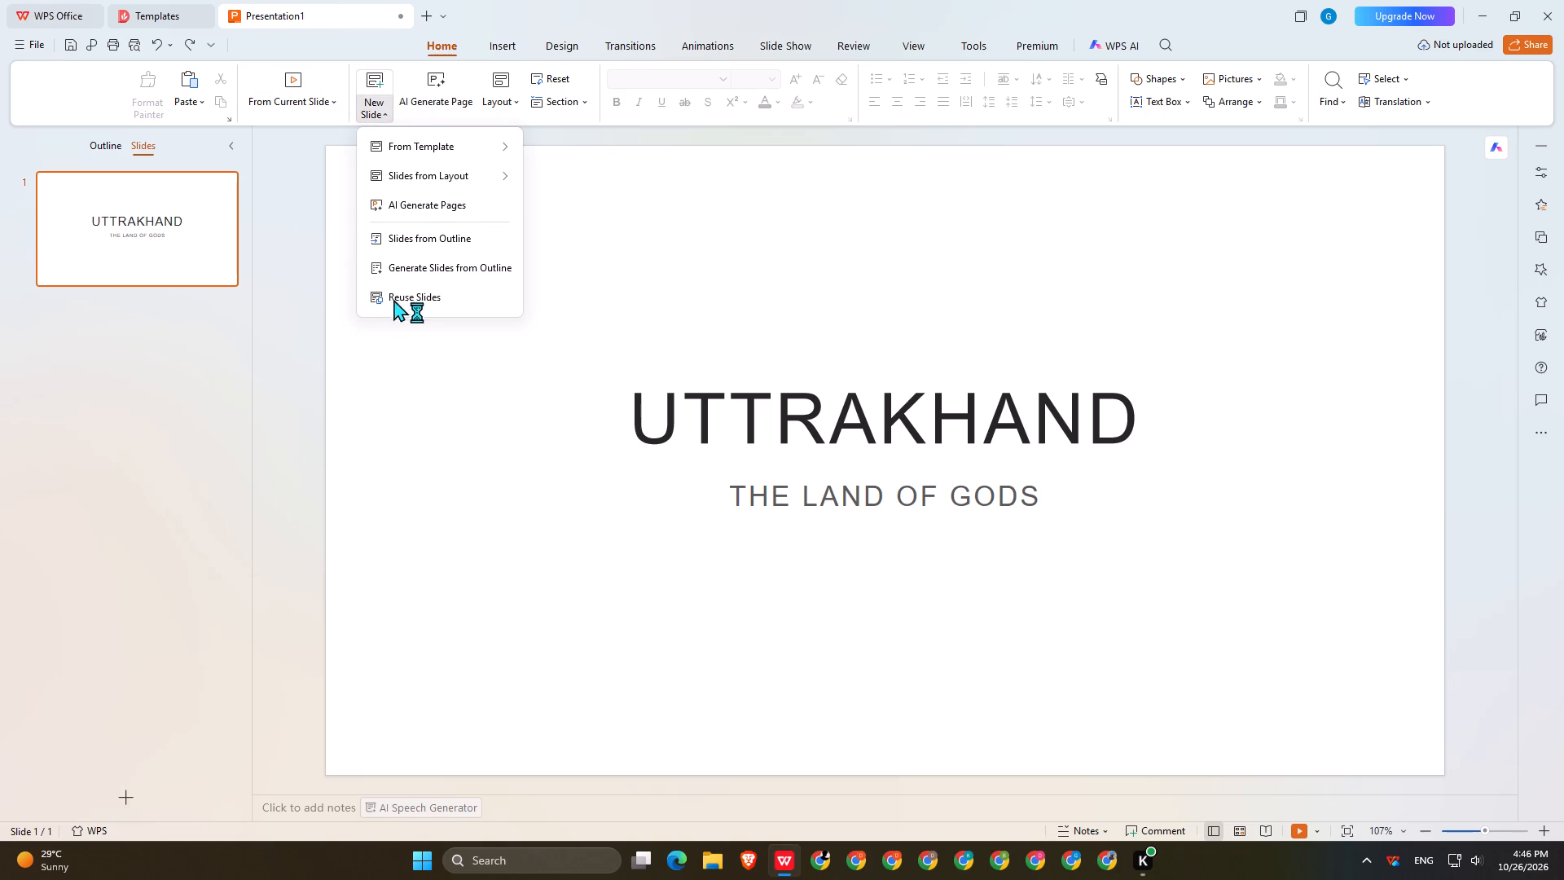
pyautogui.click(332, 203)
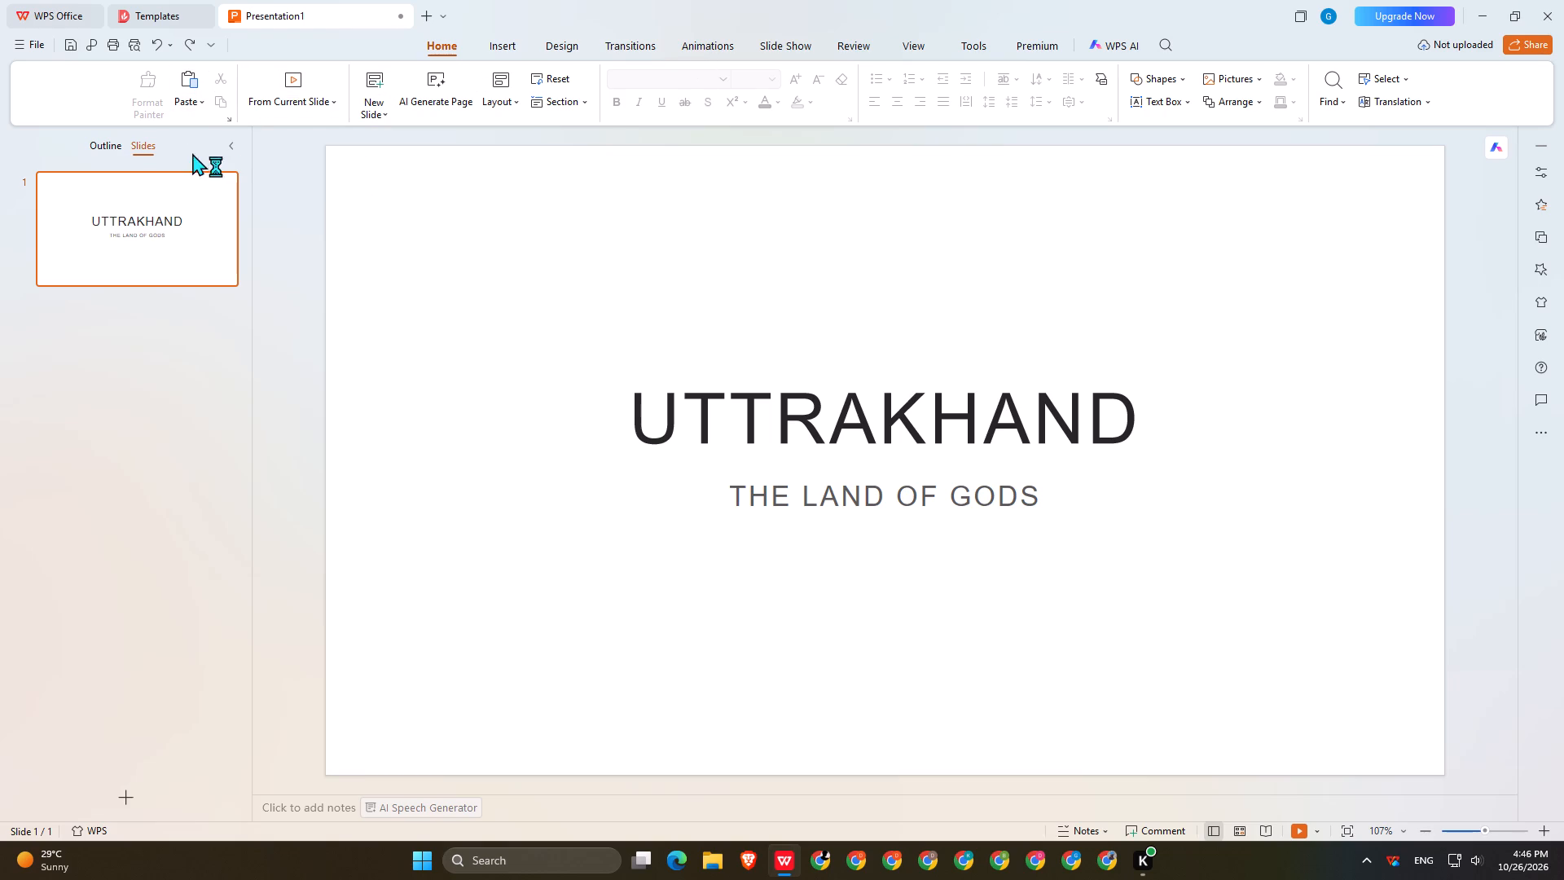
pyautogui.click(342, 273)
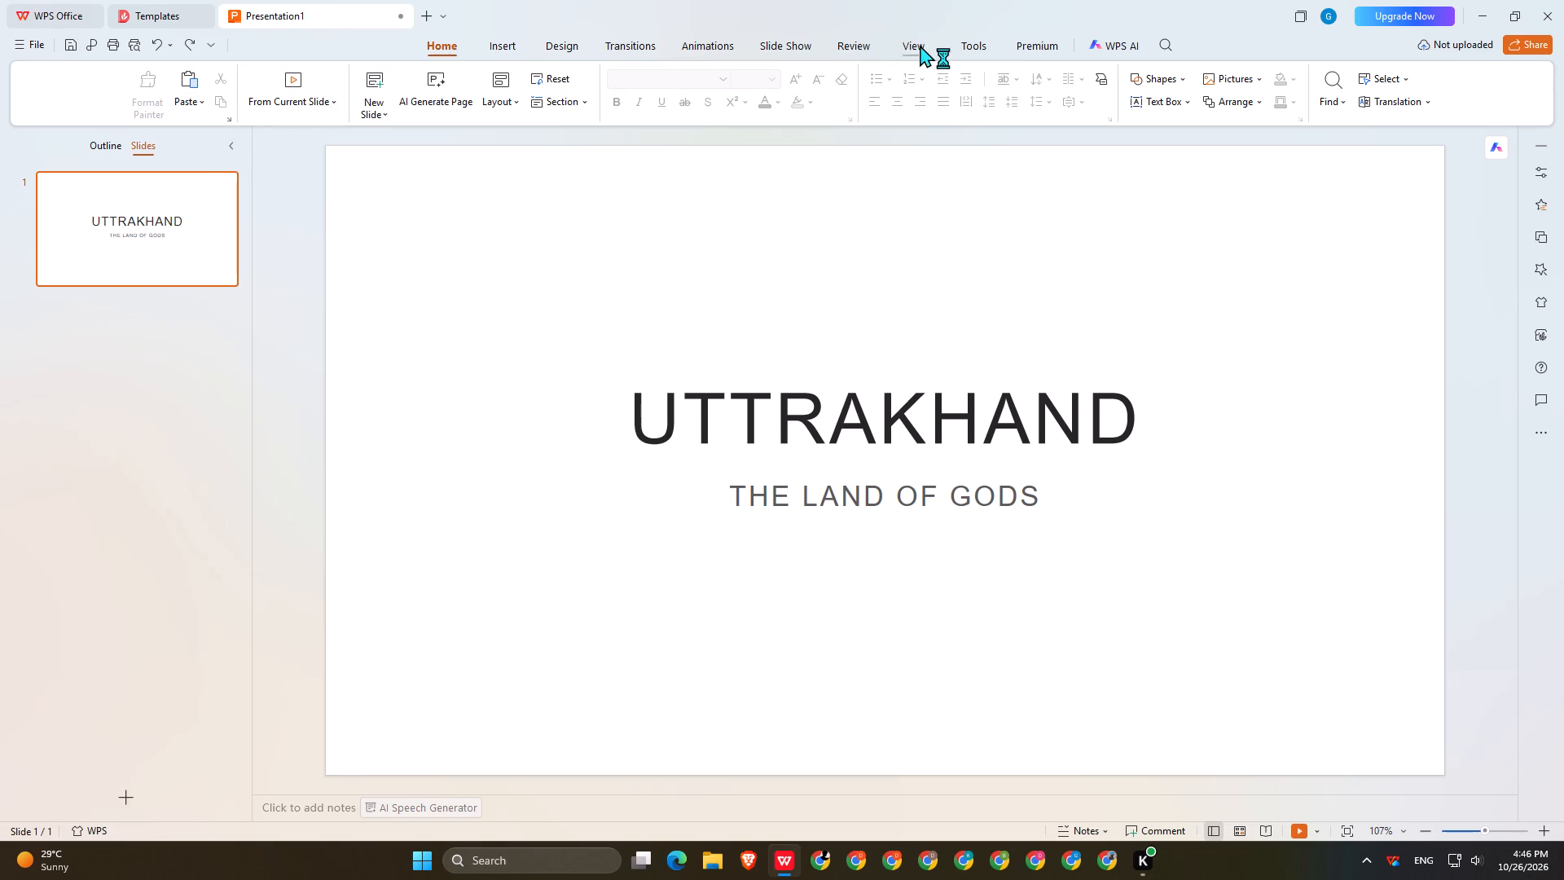
# Preview the title slide in Reading View and return to Normal view.
pyautogui.click(859, 45)
pyautogui.click(931, 48)
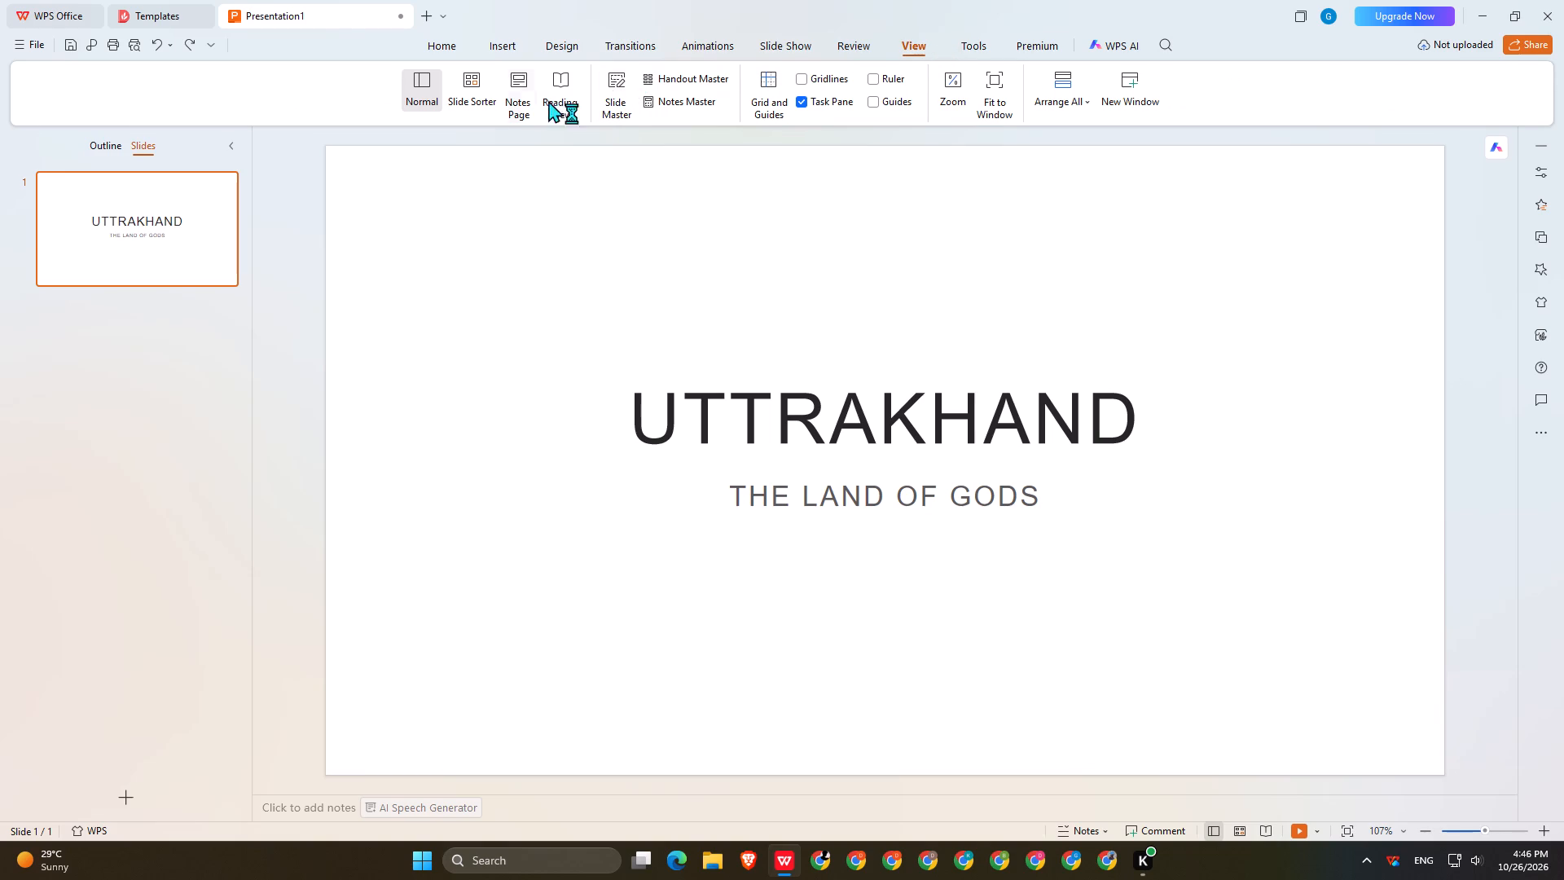
pyautogui.click(560, 112)
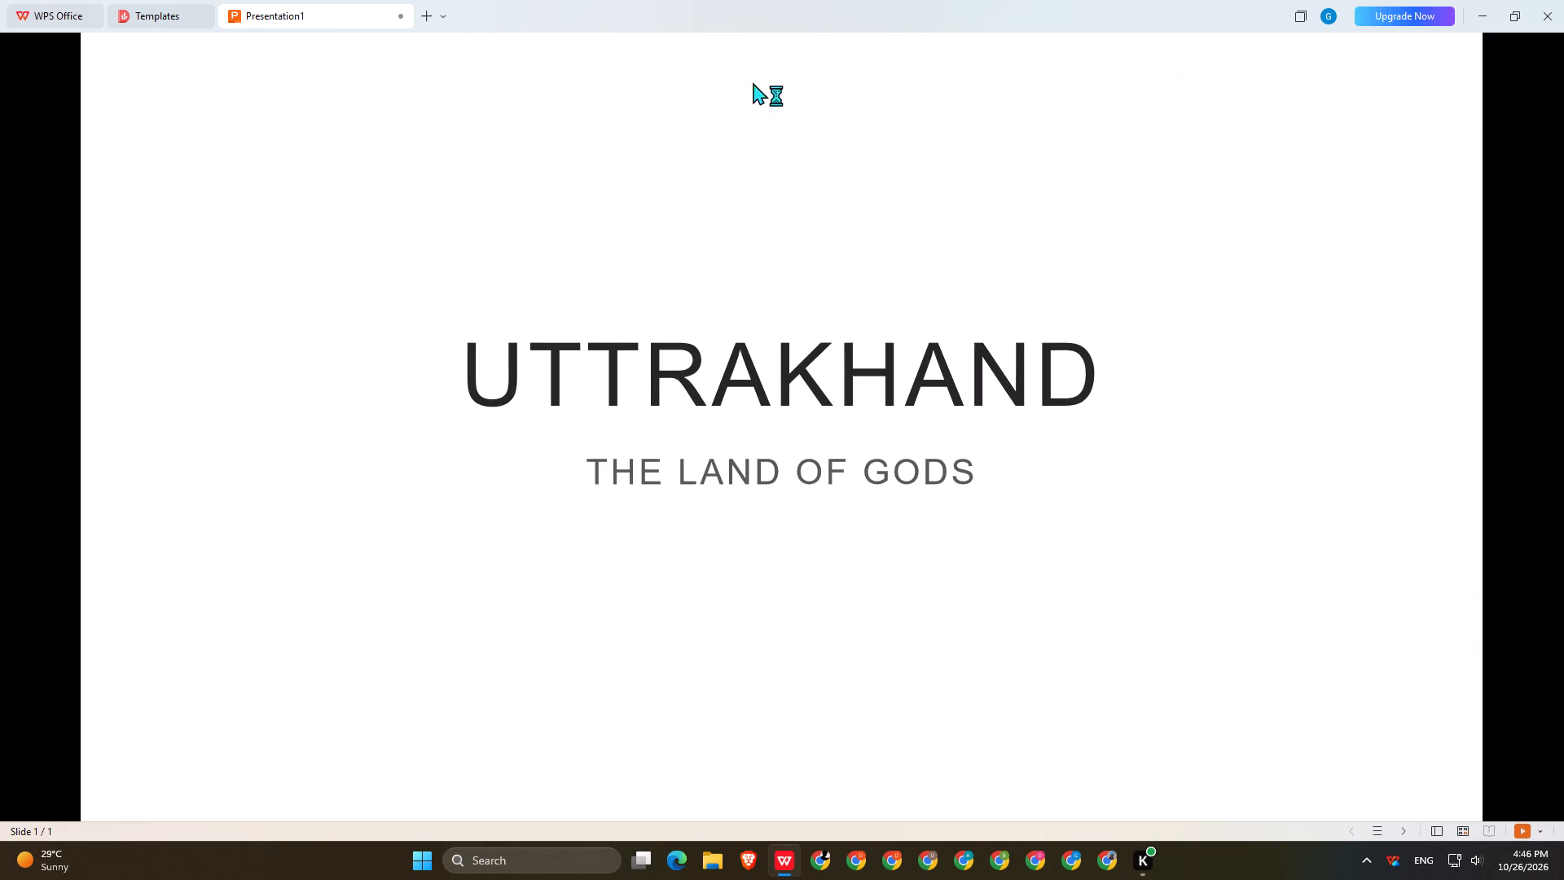
pyautogui.press('Escape')
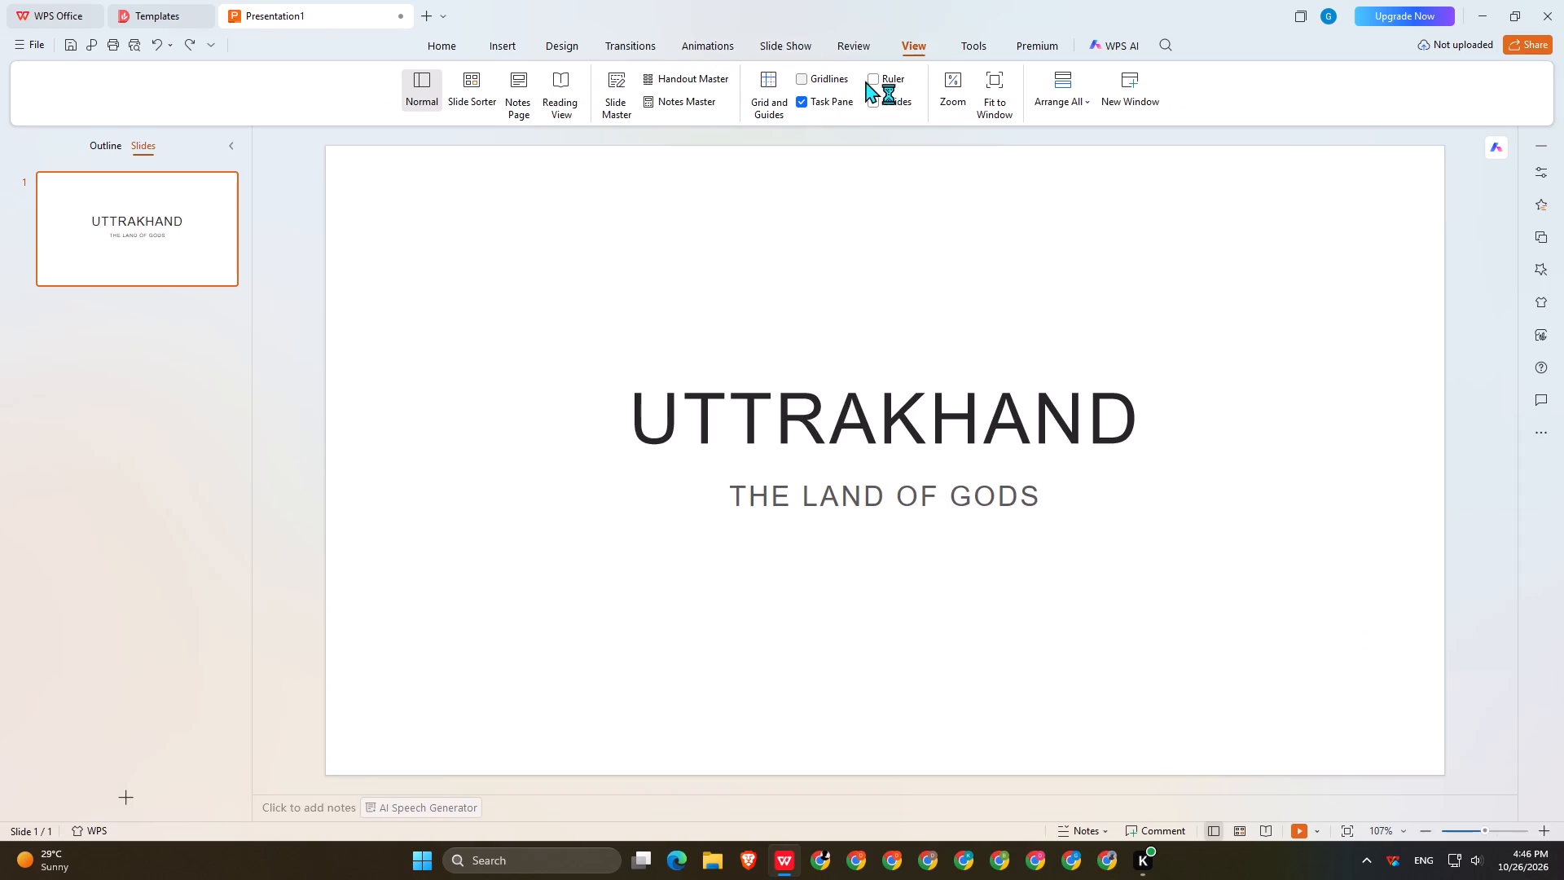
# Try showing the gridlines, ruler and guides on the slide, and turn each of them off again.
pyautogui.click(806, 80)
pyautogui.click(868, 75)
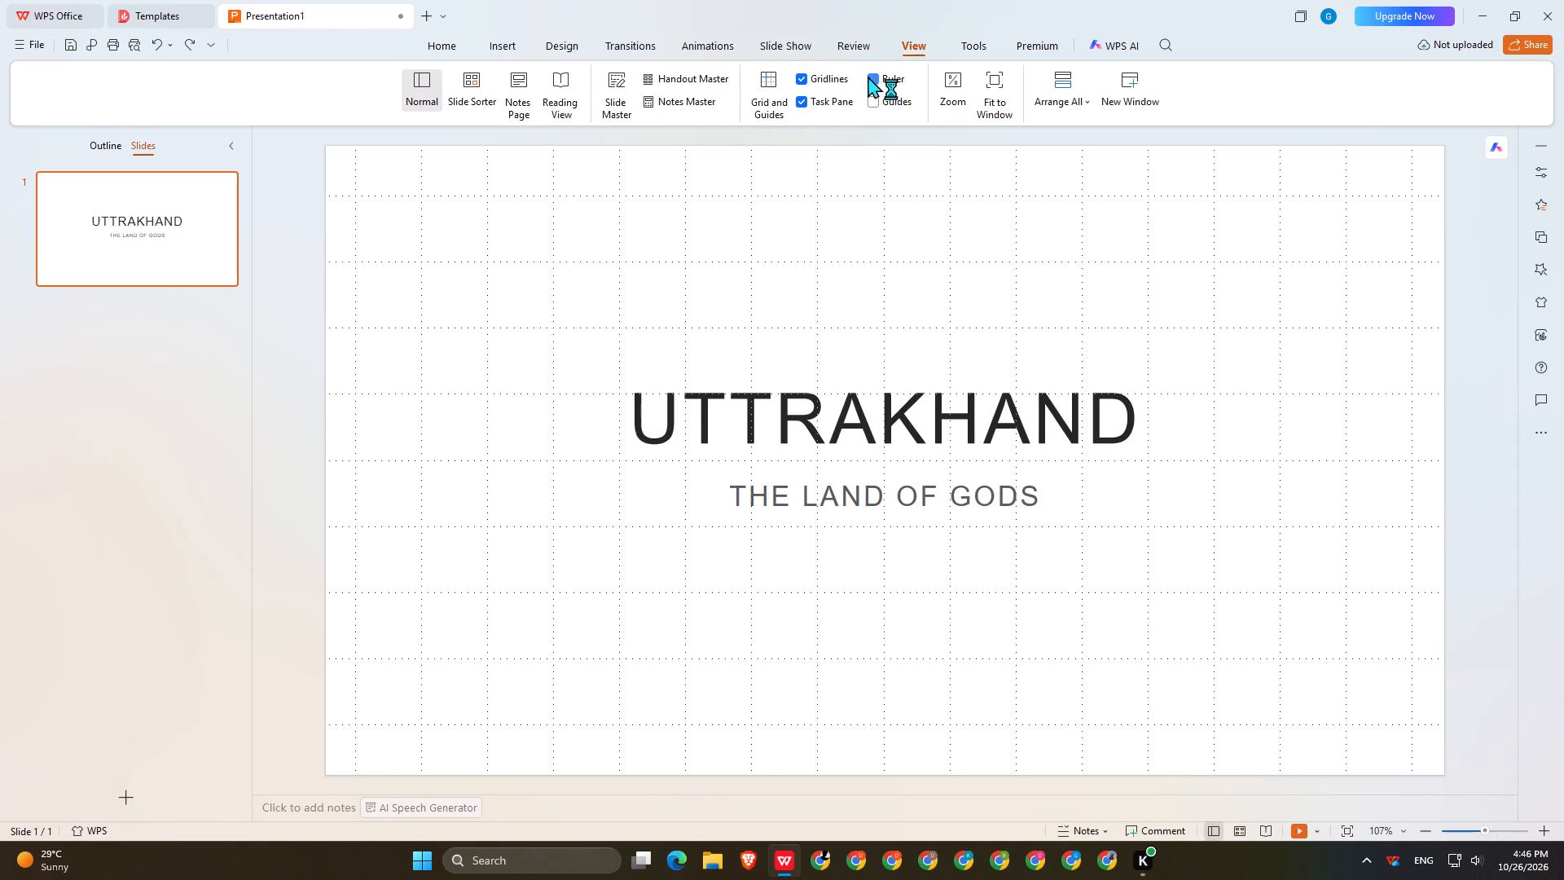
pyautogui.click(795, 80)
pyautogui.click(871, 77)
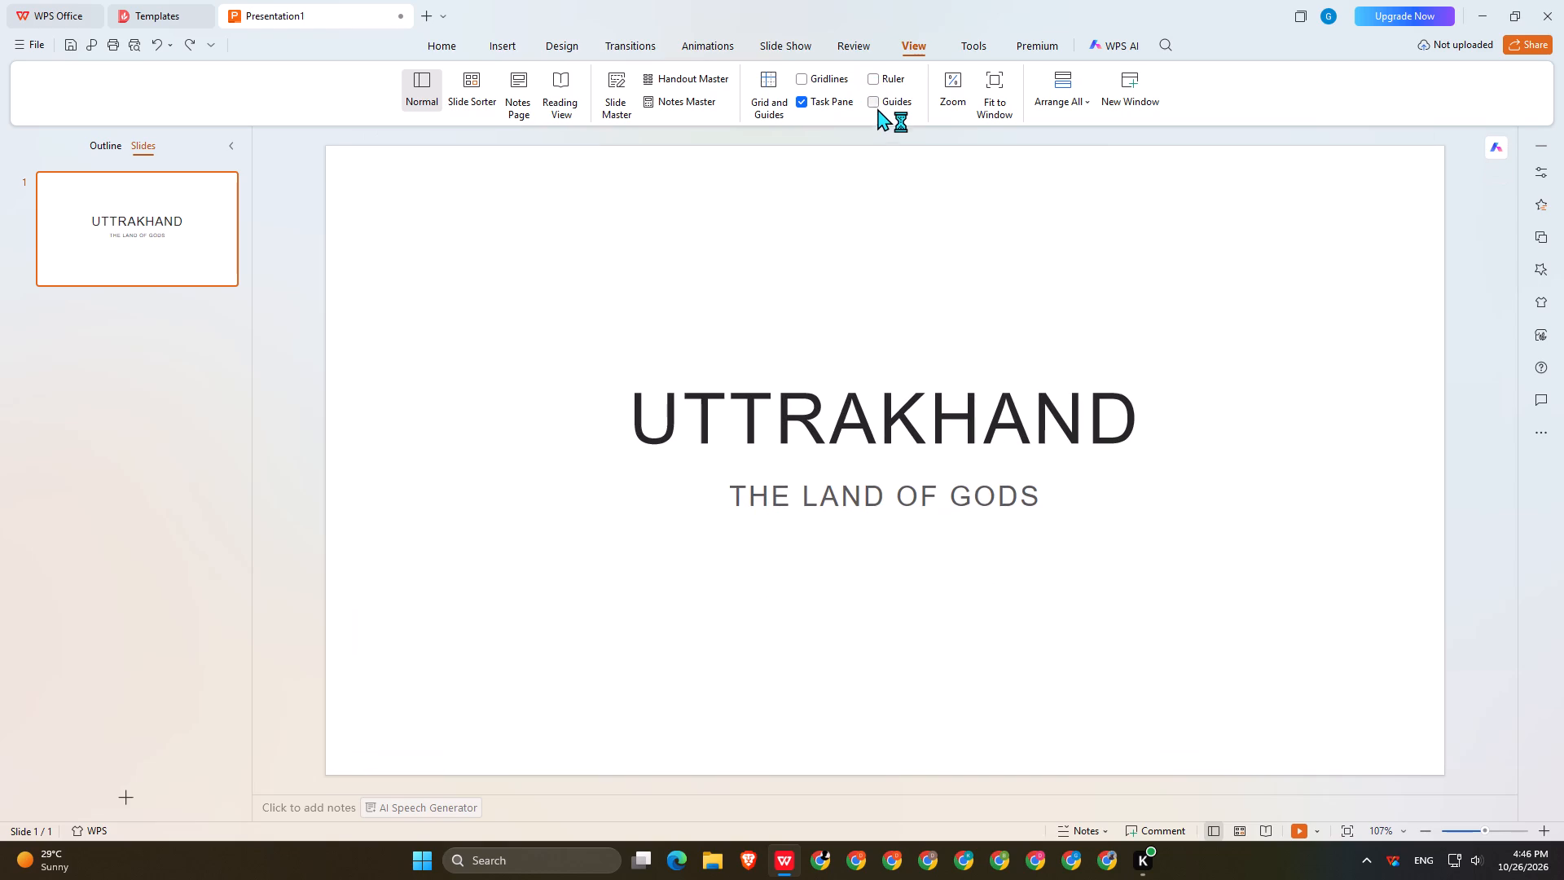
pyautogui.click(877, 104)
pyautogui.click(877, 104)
# Fit the slide to the window.
pyautogui.click(1001, 113)
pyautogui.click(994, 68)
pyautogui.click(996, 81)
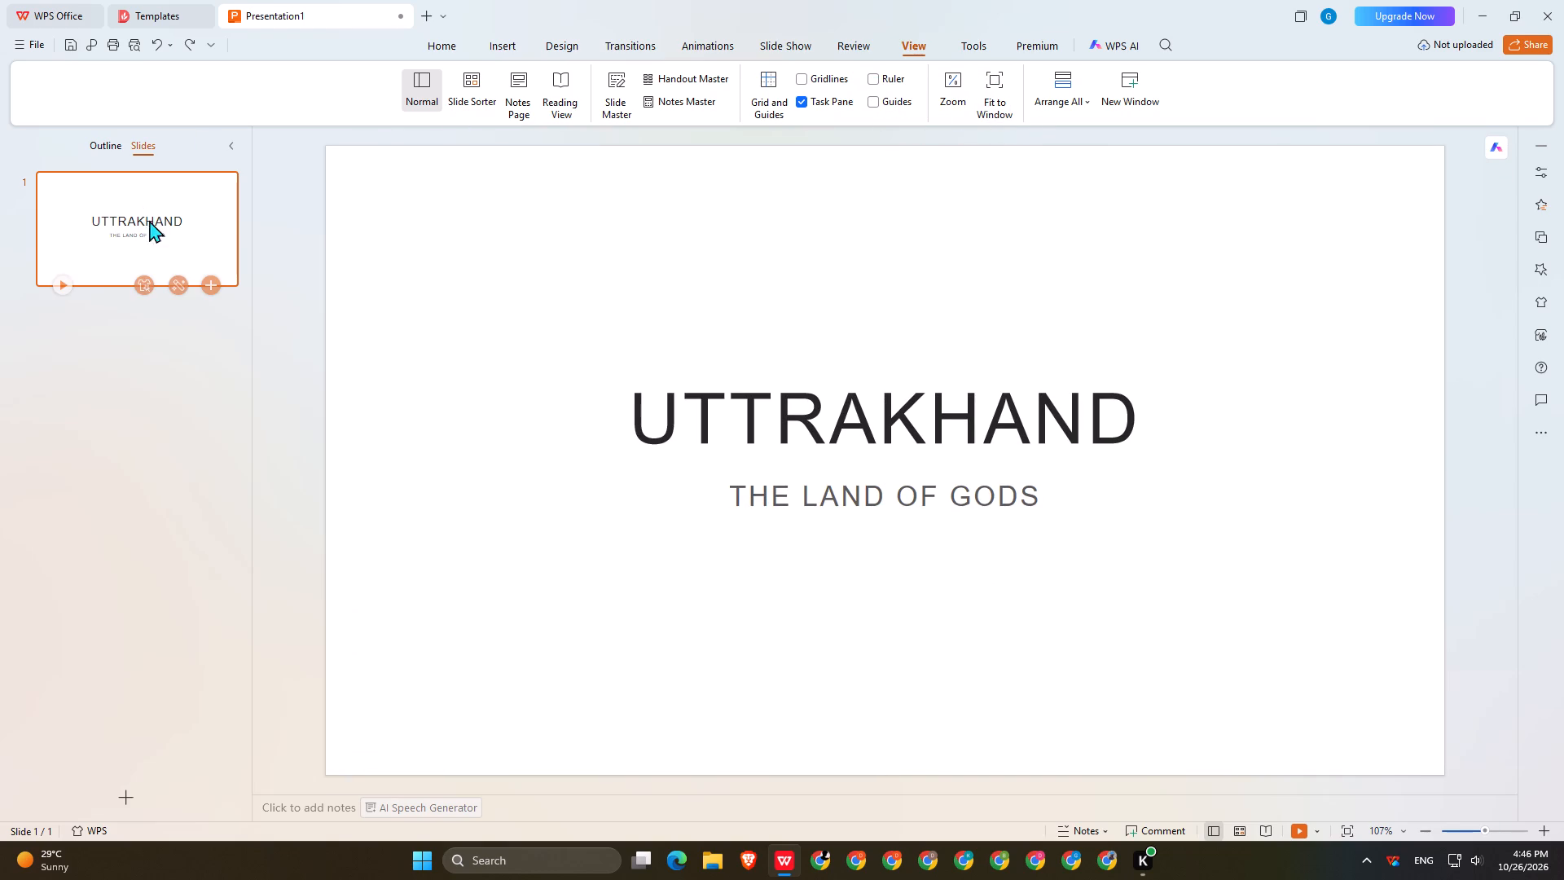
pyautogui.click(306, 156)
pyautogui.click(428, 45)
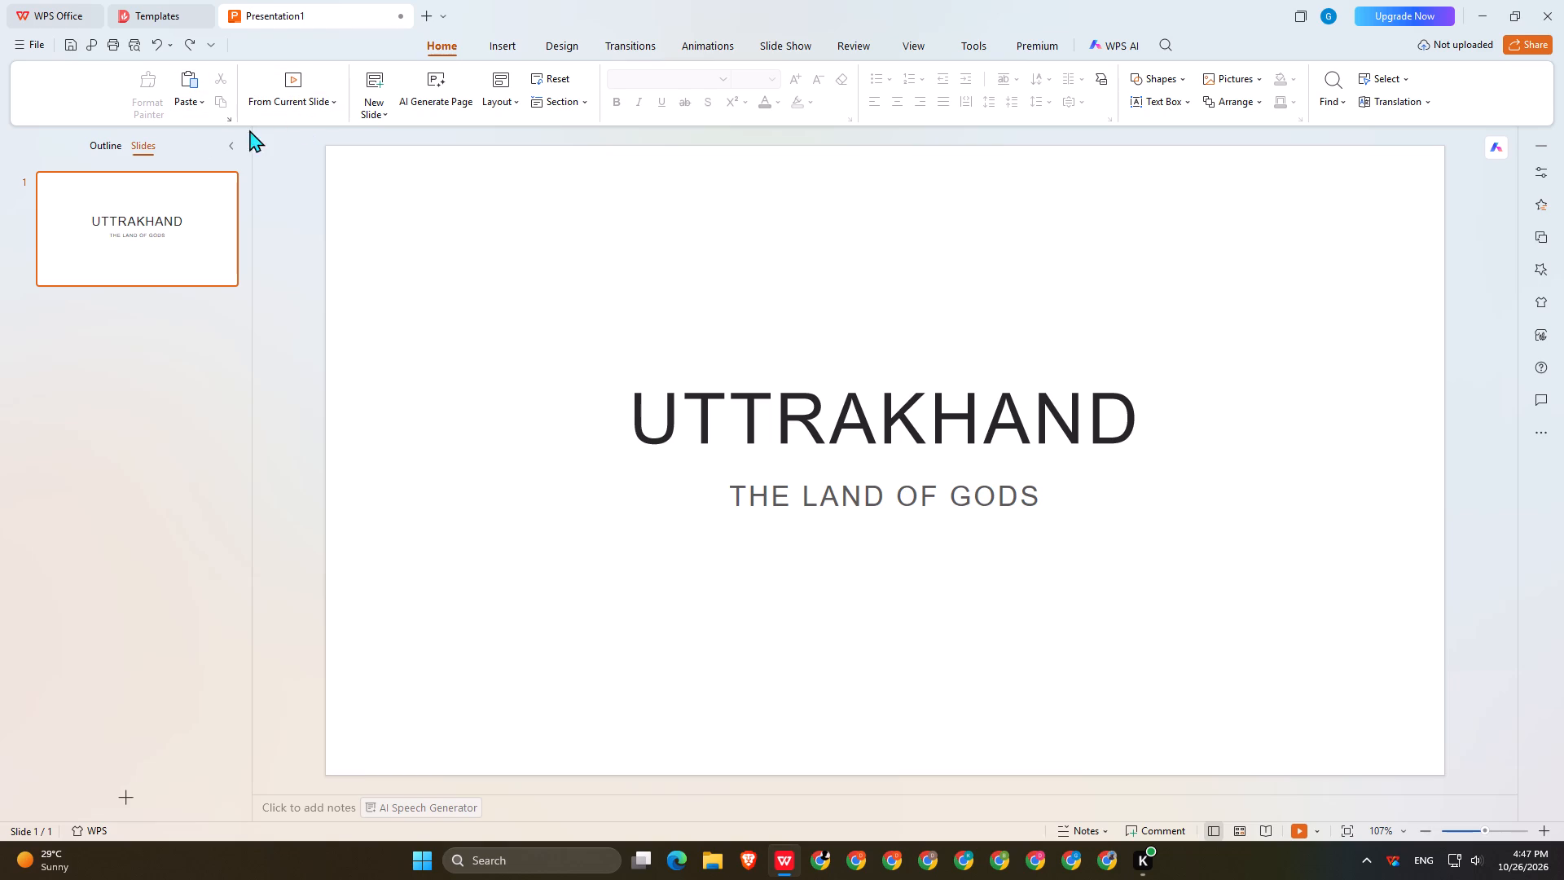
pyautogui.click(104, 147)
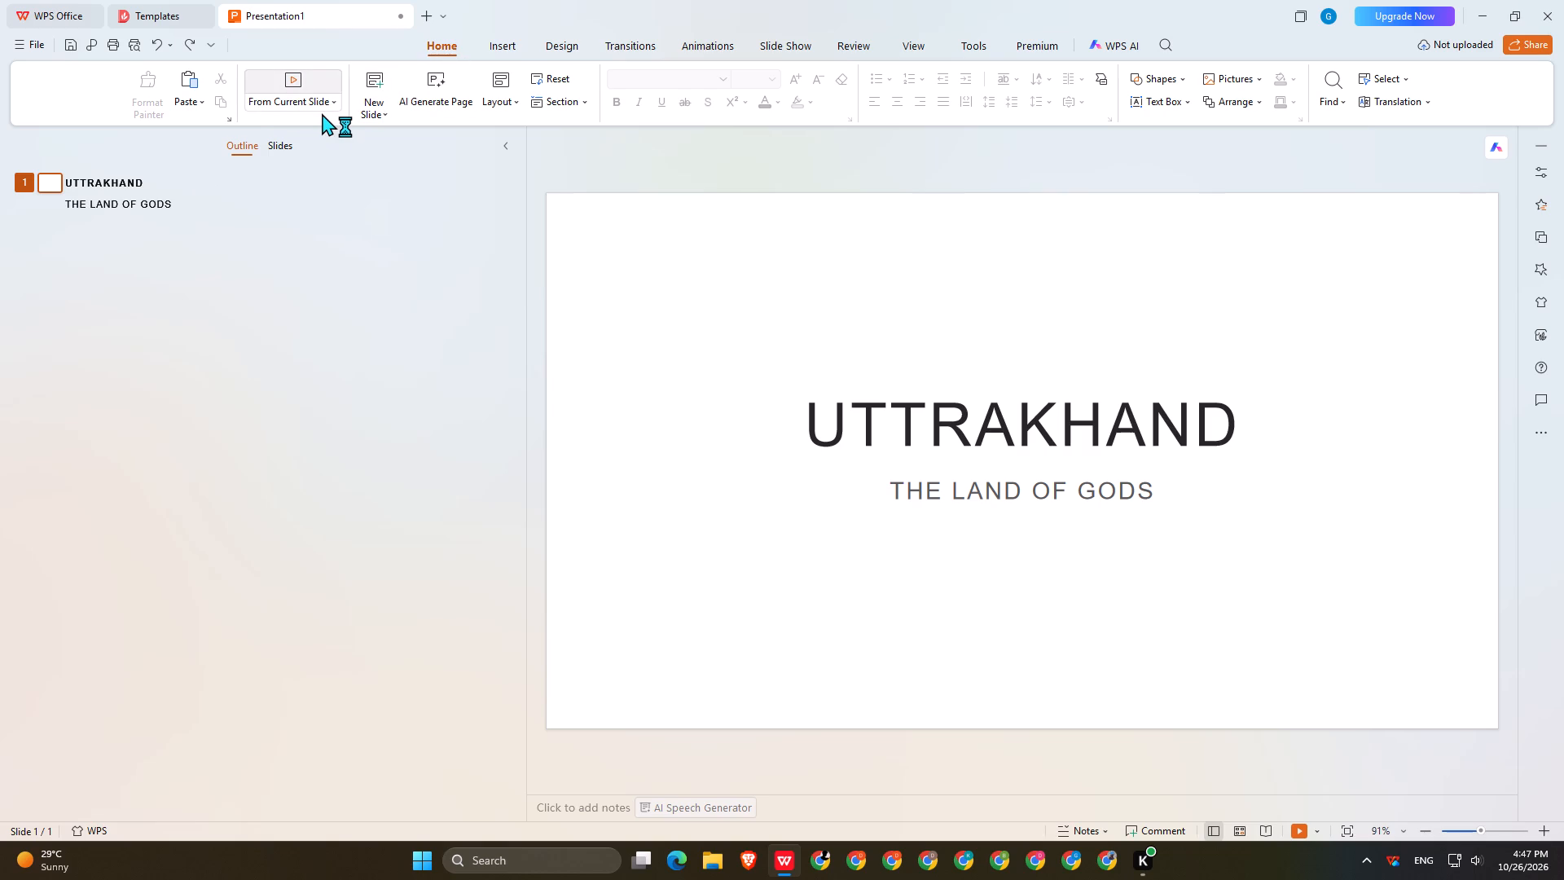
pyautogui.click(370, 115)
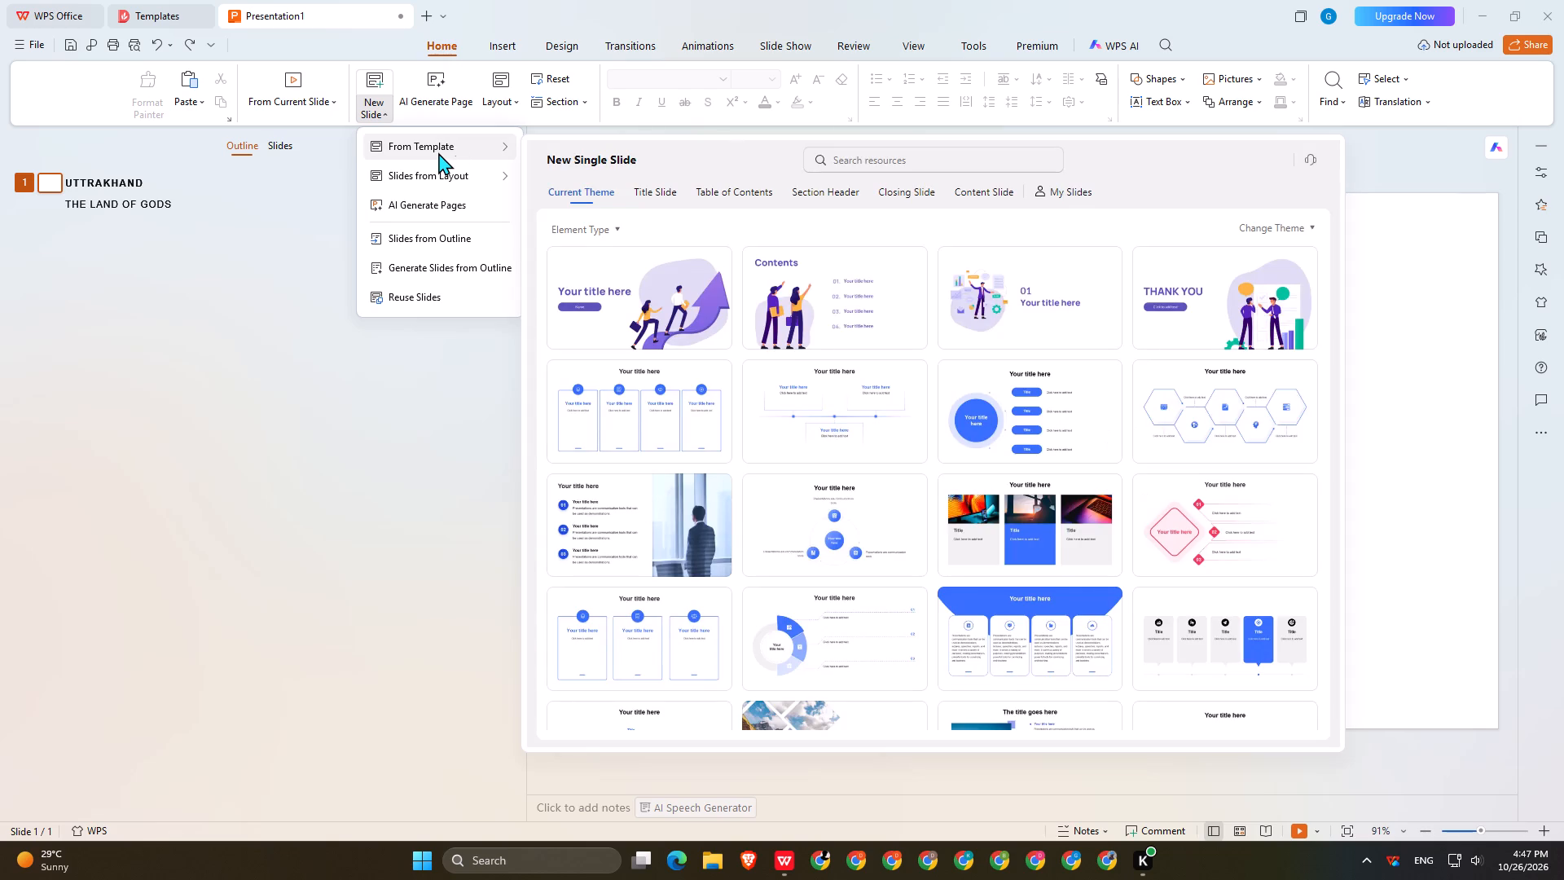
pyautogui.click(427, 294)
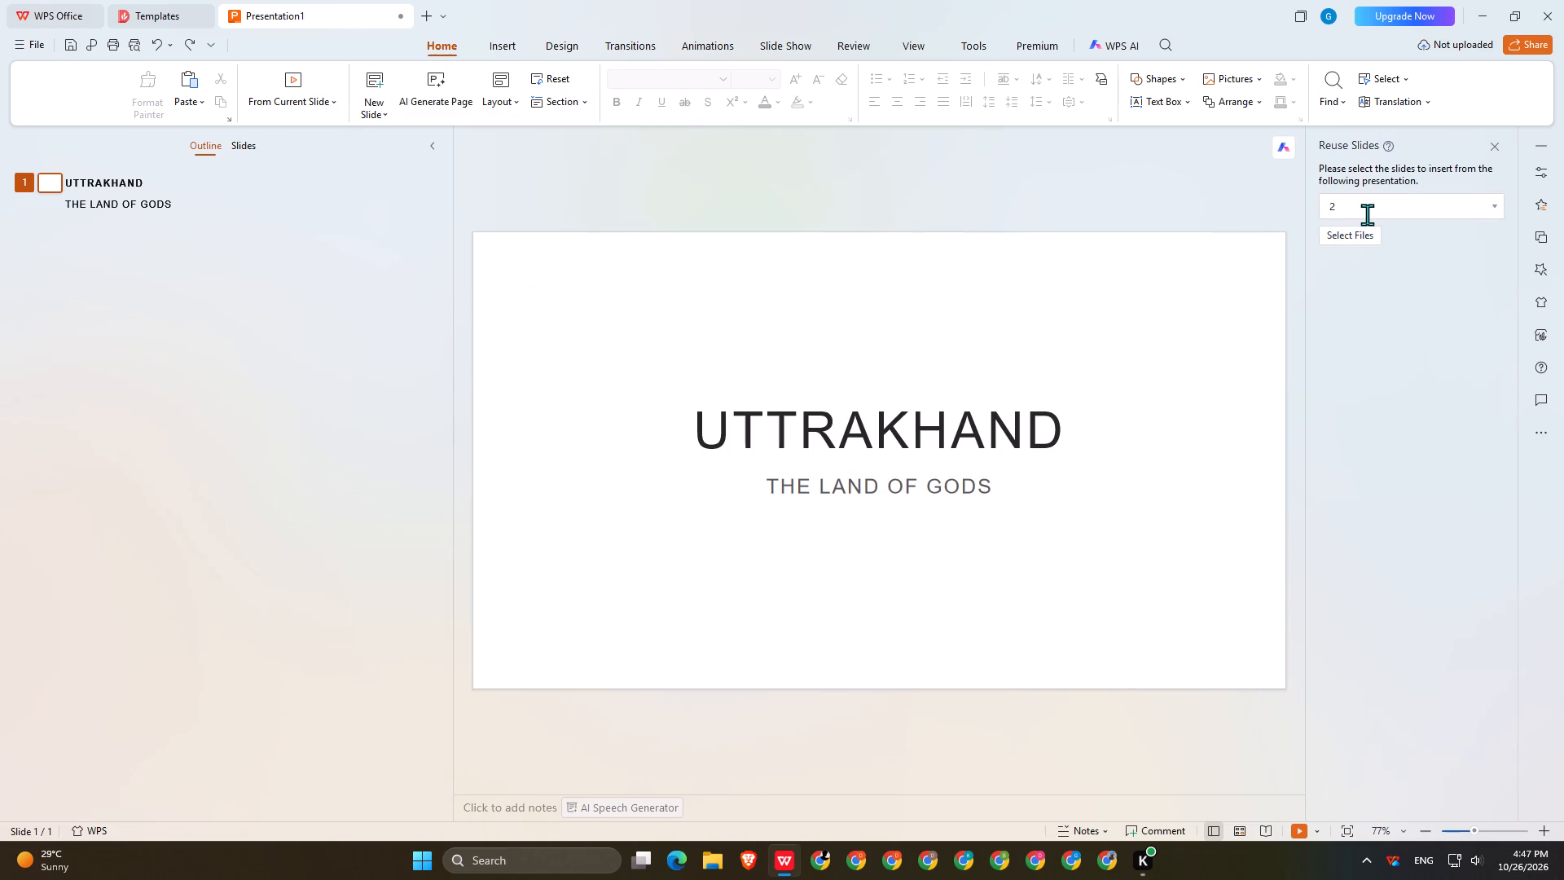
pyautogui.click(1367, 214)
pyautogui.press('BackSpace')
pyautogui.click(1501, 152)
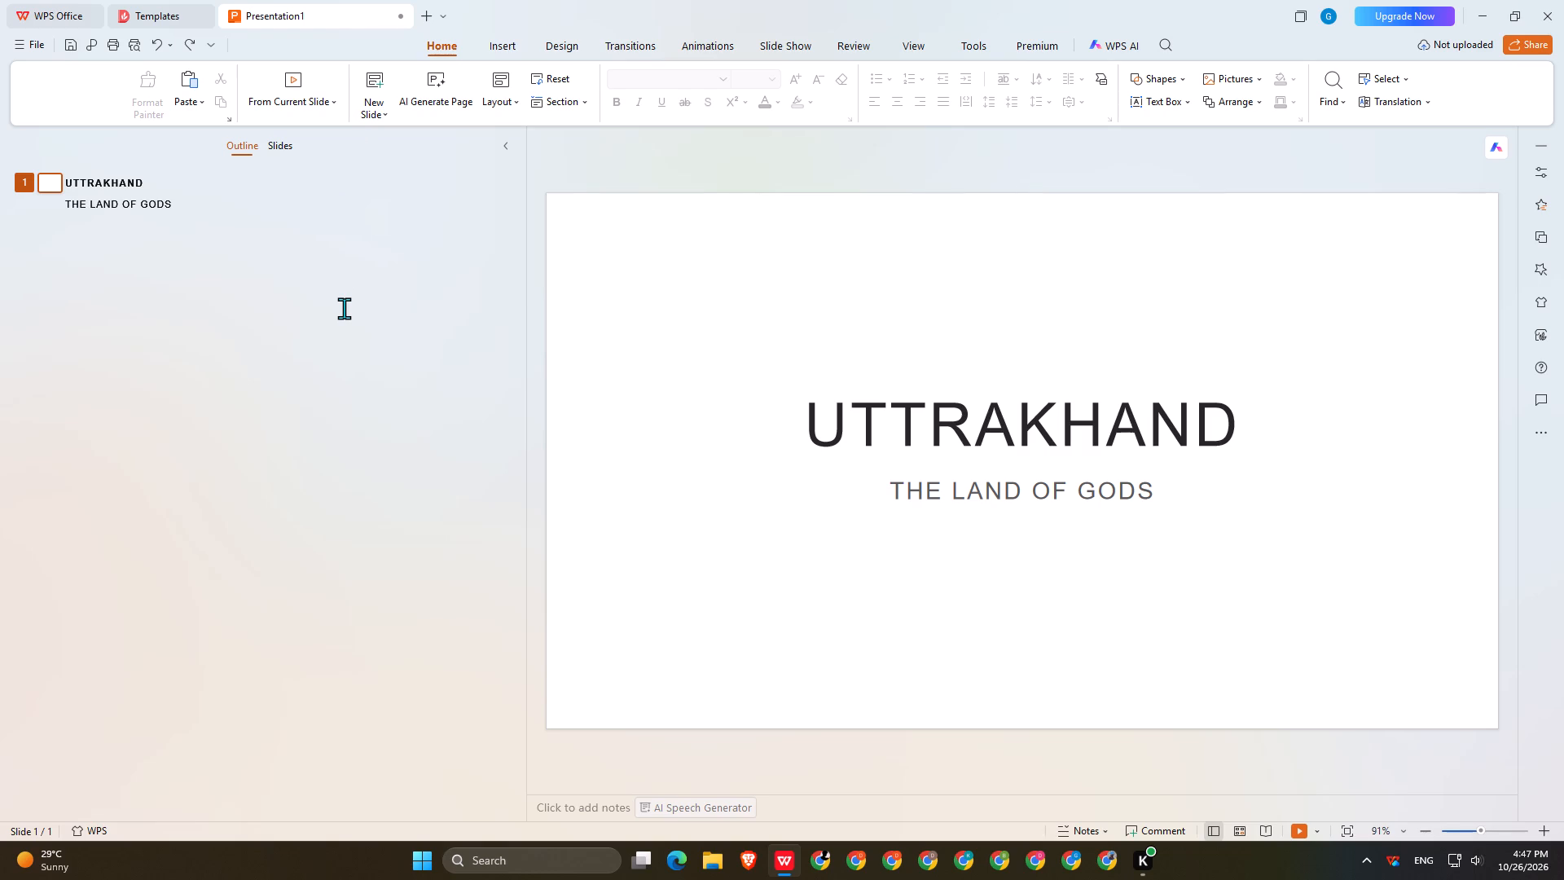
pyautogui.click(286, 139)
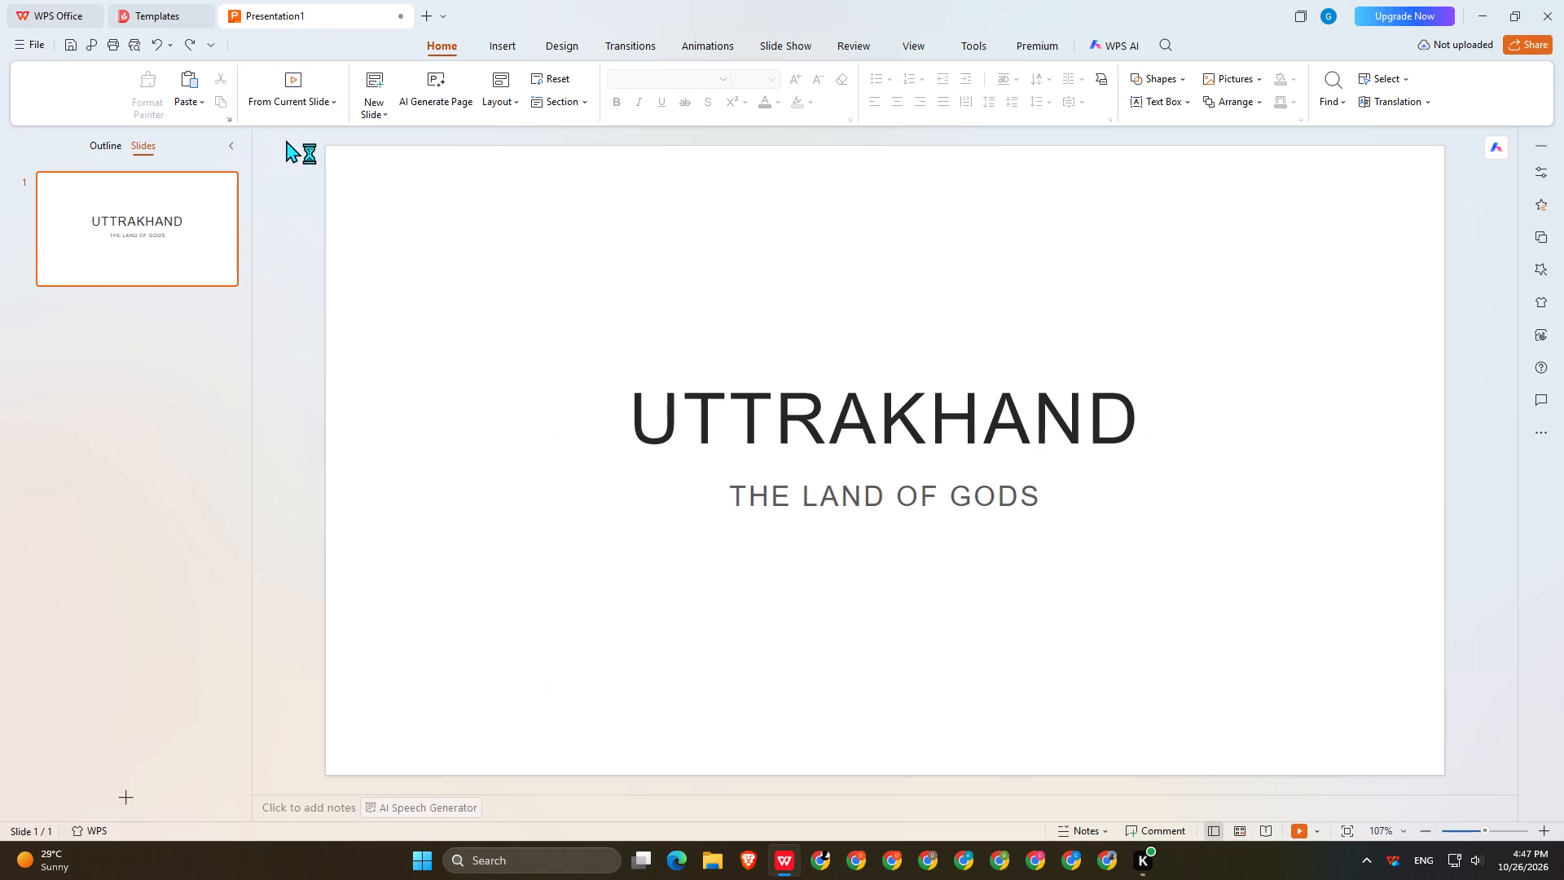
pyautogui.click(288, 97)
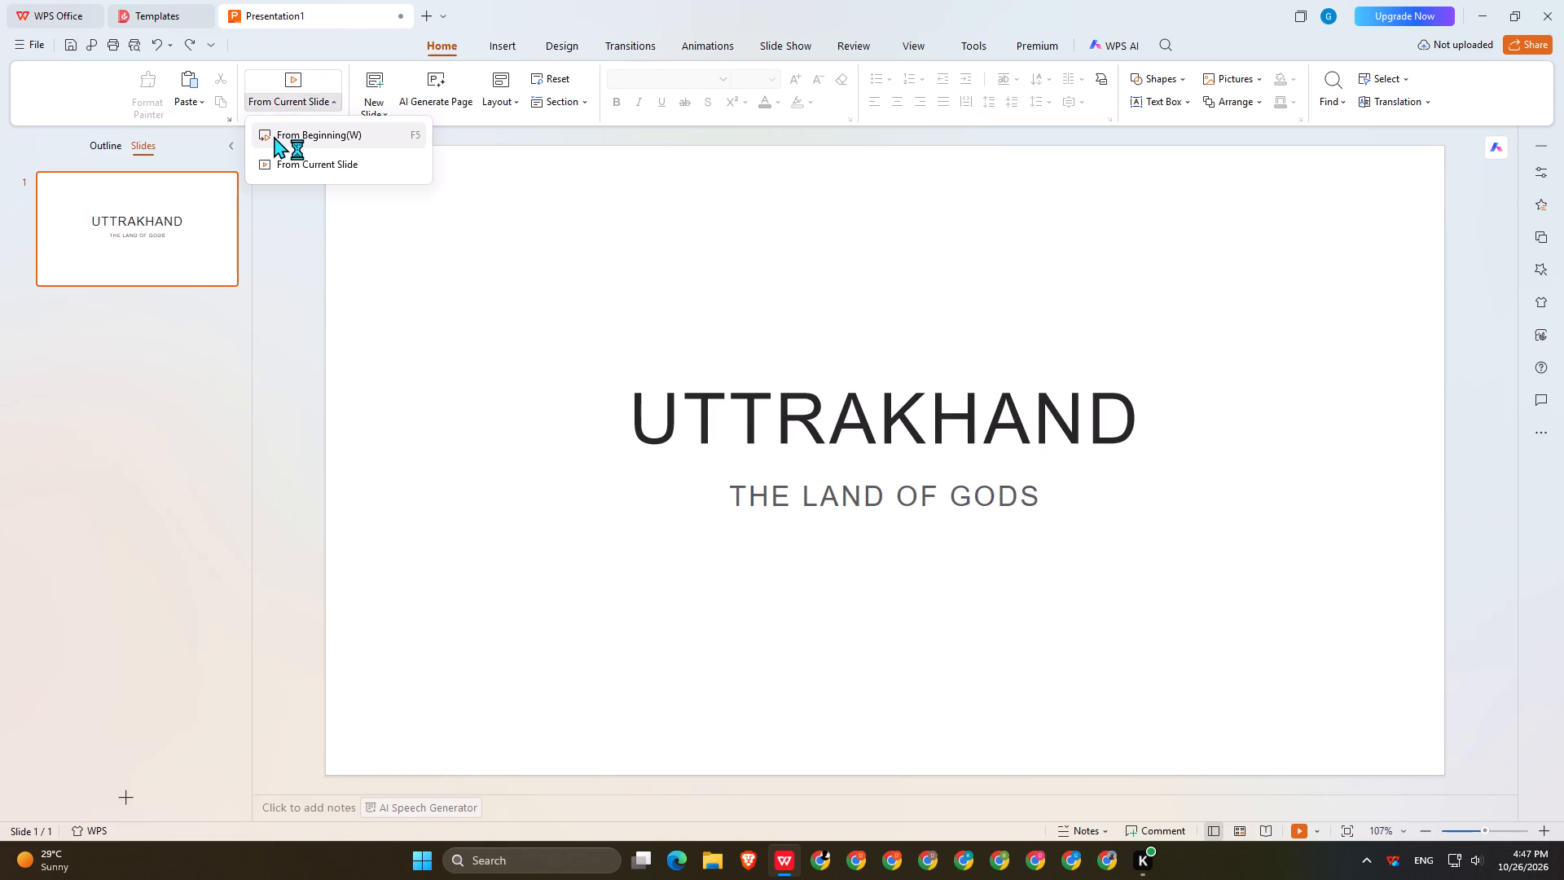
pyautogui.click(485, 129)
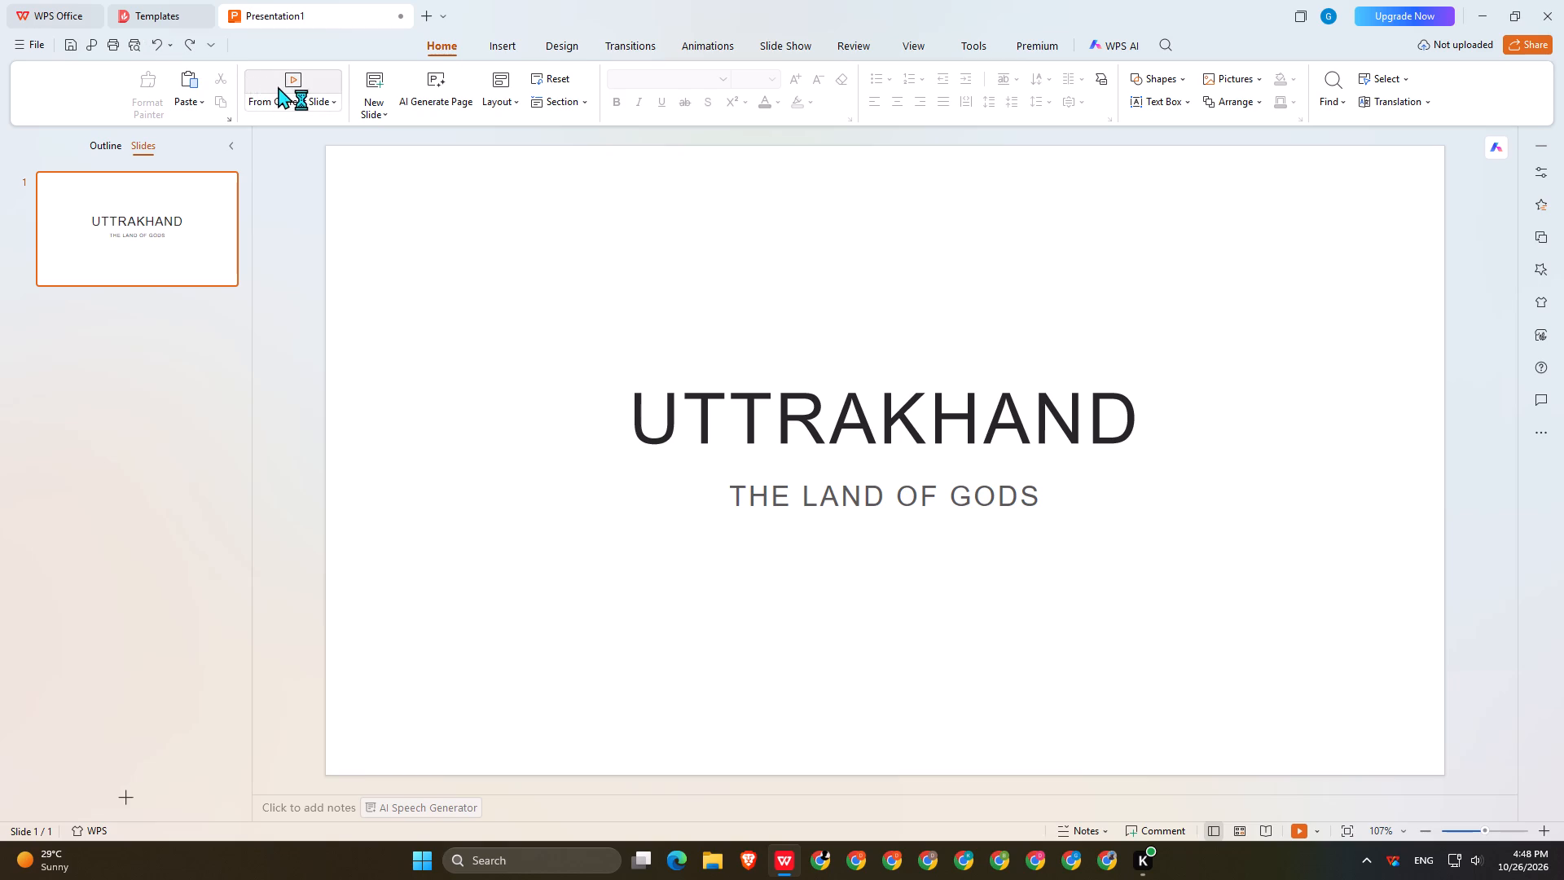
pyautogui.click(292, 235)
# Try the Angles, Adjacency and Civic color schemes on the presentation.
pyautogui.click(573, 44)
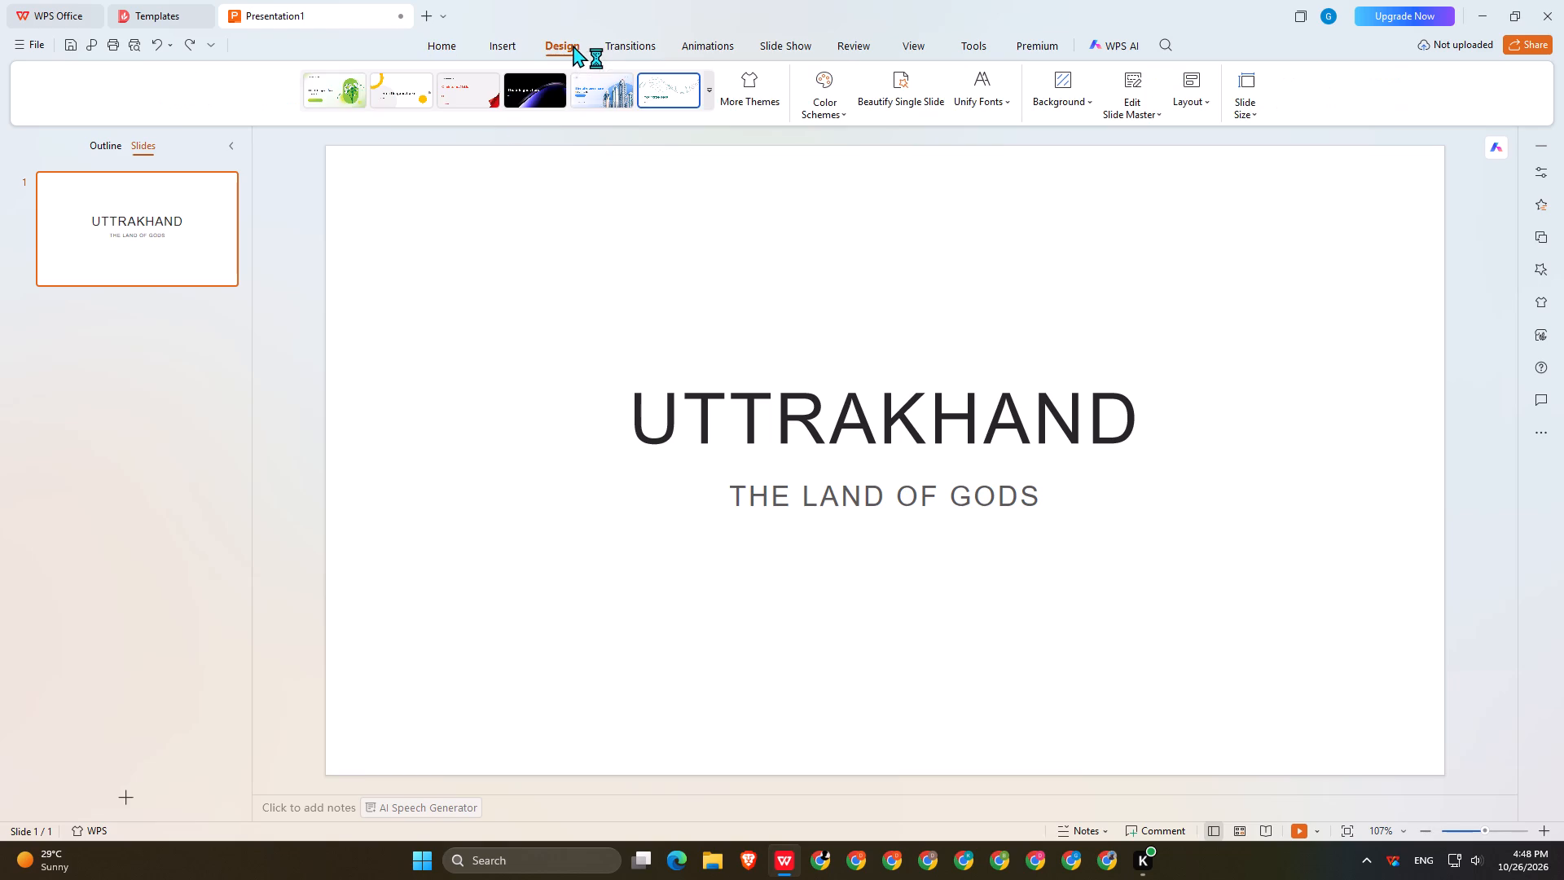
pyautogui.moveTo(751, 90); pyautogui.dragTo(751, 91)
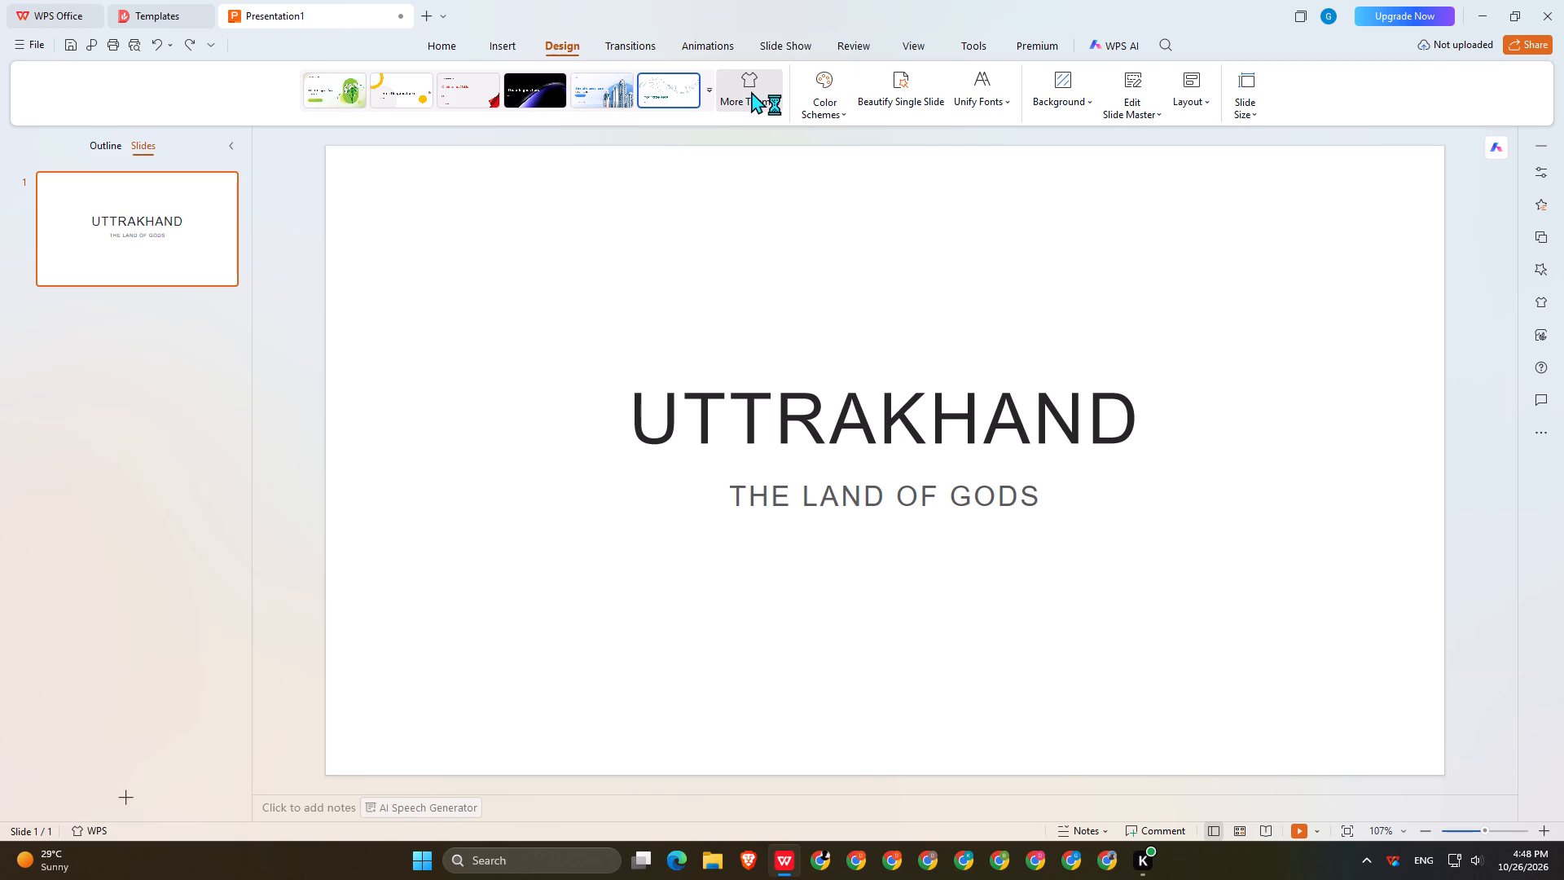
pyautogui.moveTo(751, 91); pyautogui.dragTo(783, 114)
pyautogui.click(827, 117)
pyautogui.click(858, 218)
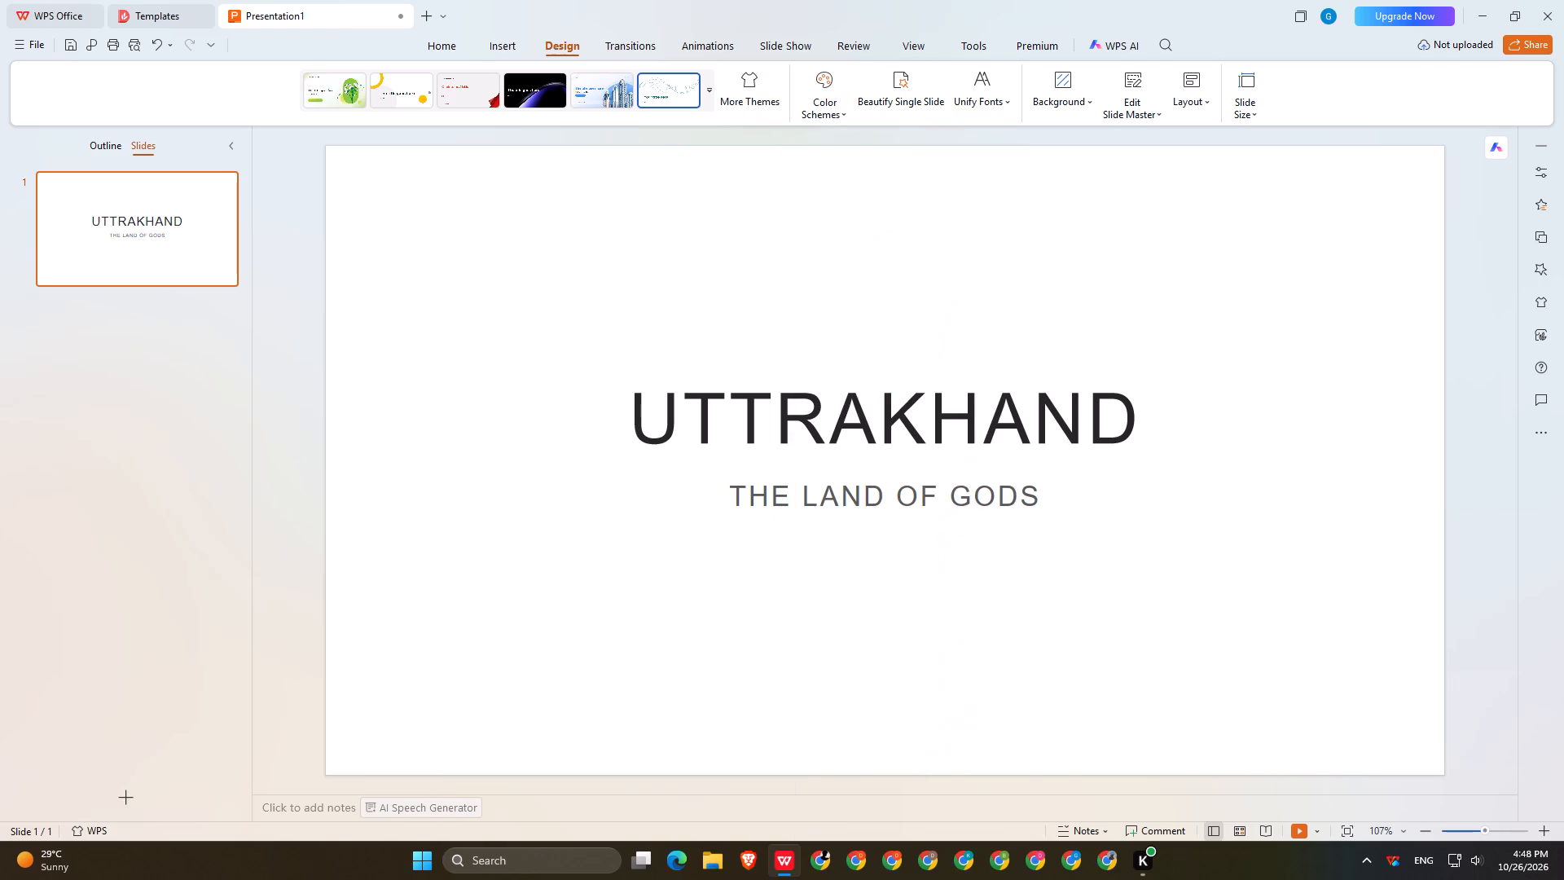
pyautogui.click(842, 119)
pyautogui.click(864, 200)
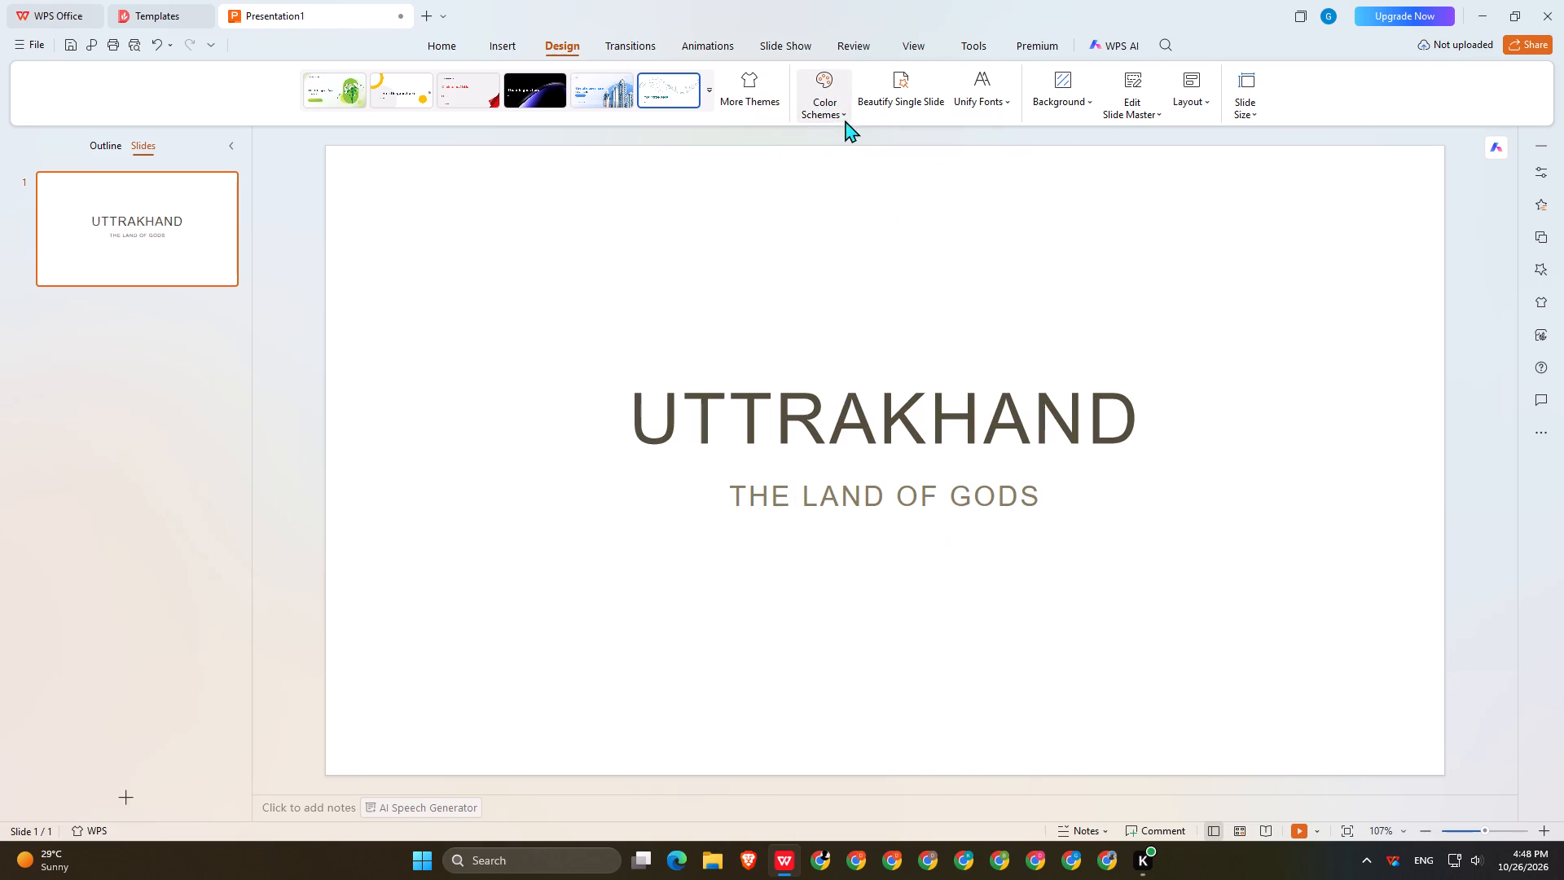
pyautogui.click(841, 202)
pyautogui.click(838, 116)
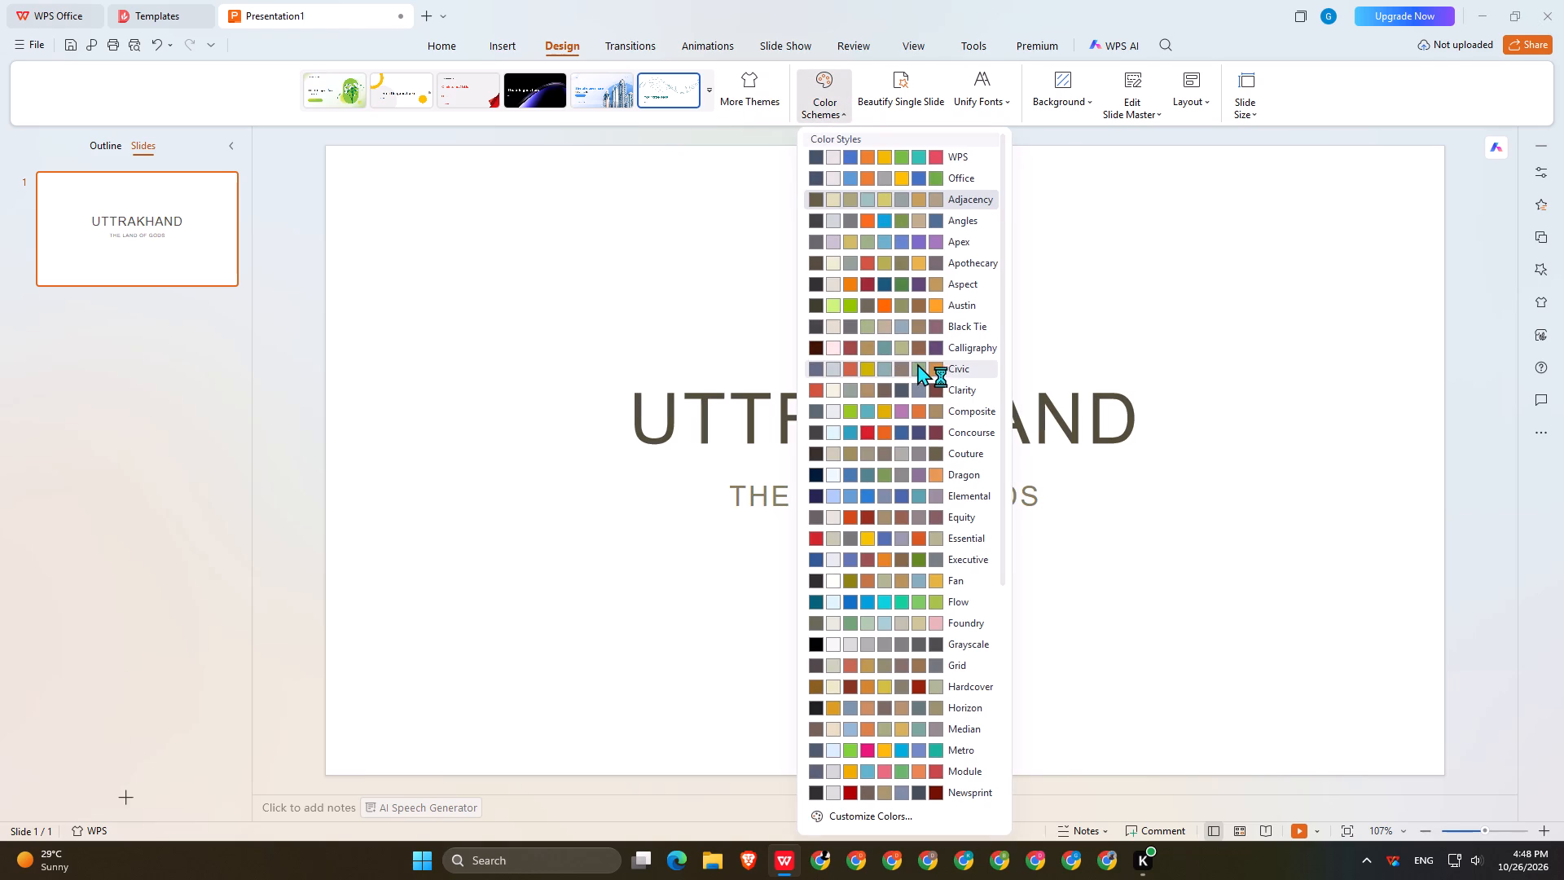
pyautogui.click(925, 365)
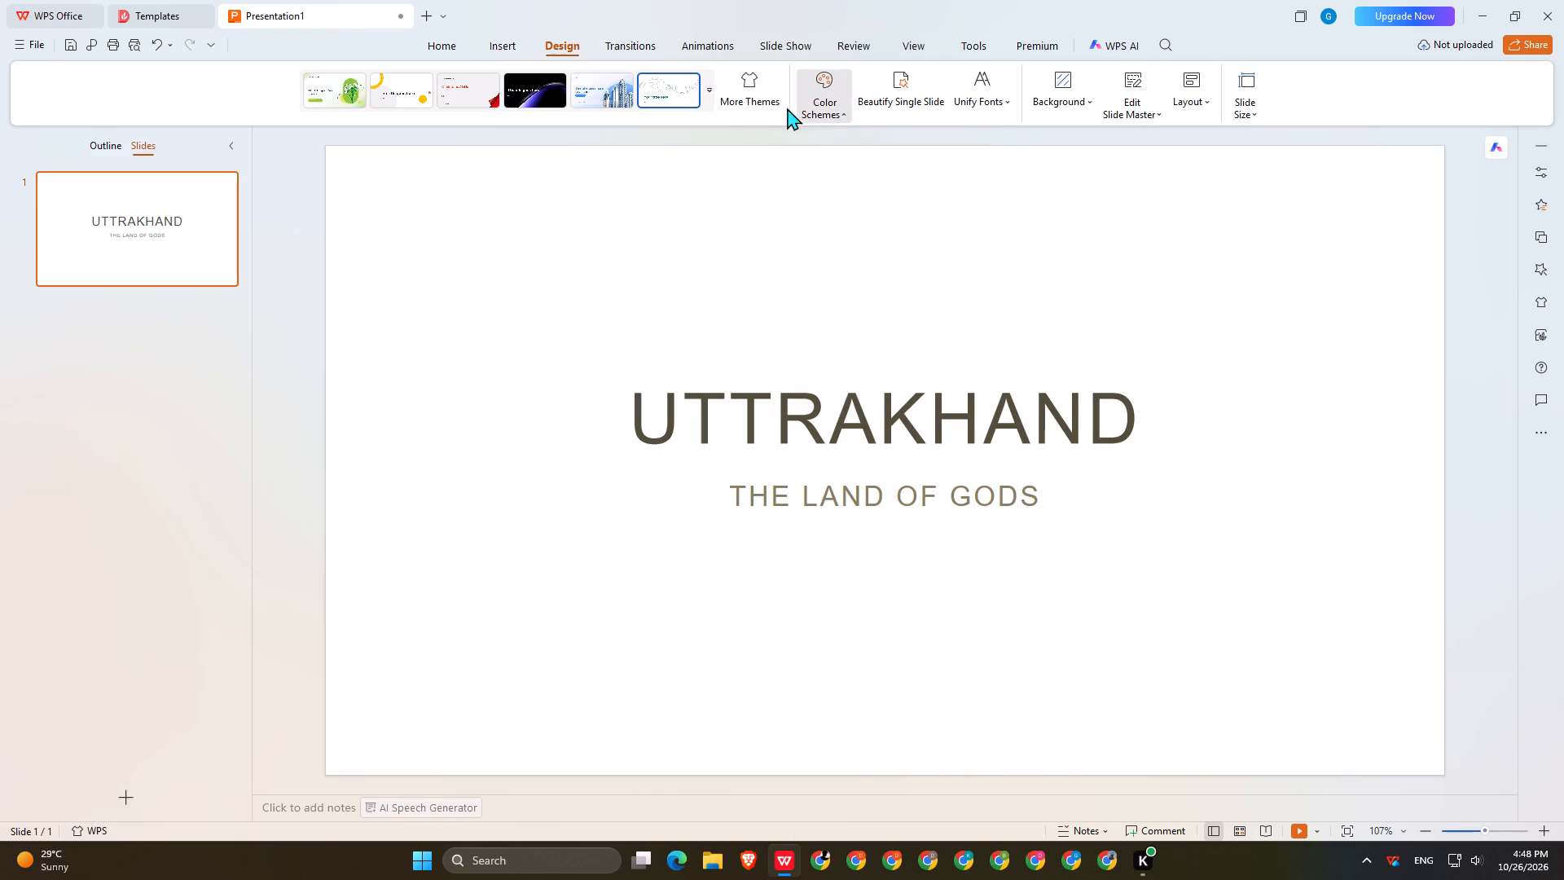
# Apply the Elemental color scheme to the presentation.
pyautogui.click(829, 112)
pyautogui.click(867, 498)
pyautogui.click(1060, 218)
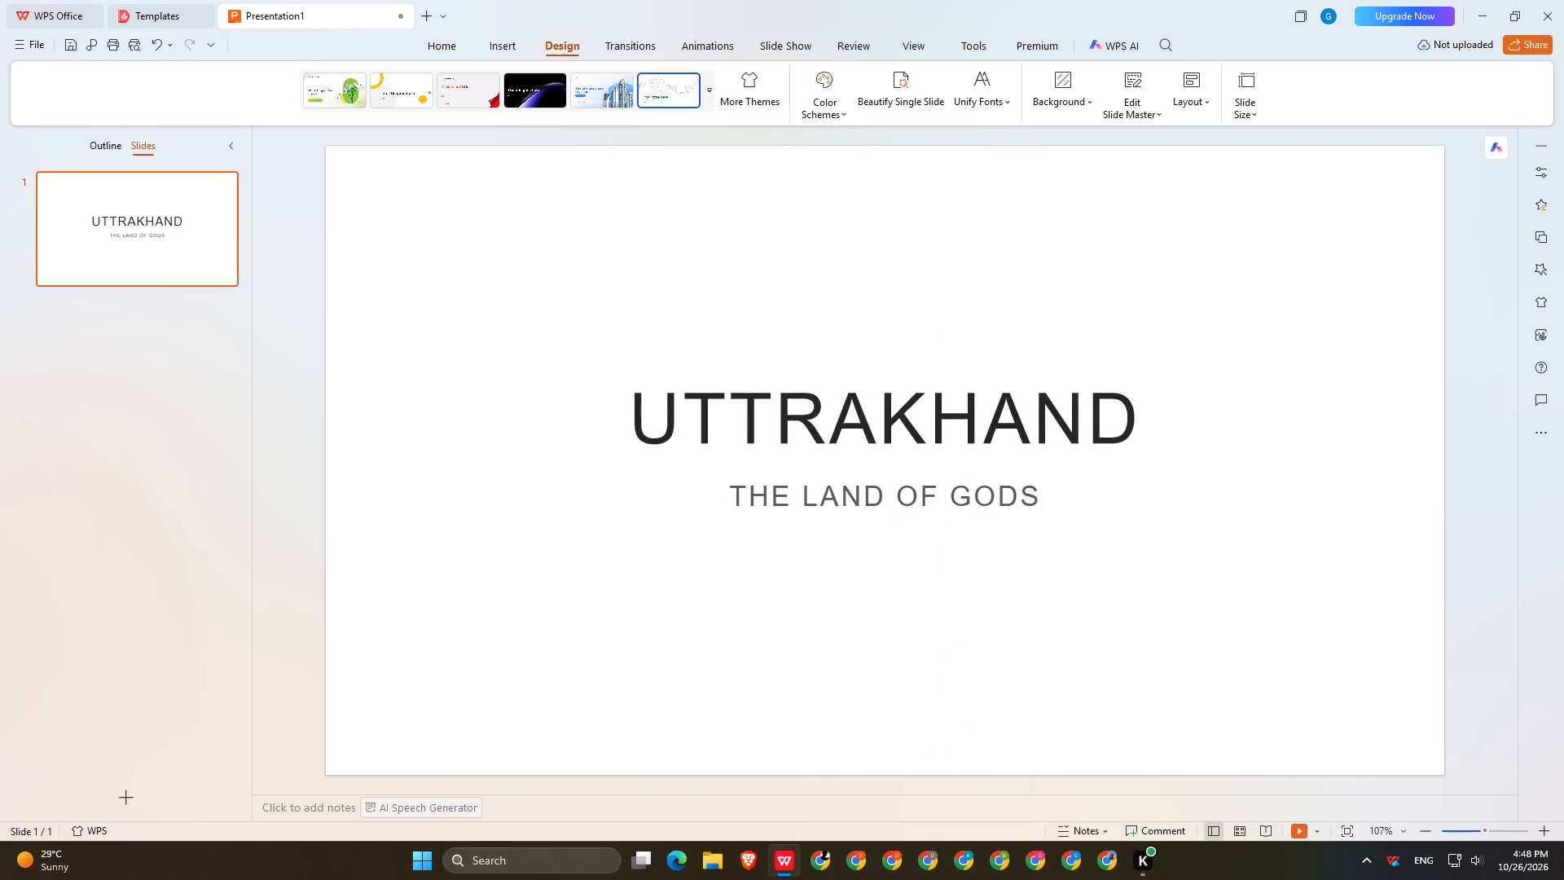
pyautogui.click(833, 135)
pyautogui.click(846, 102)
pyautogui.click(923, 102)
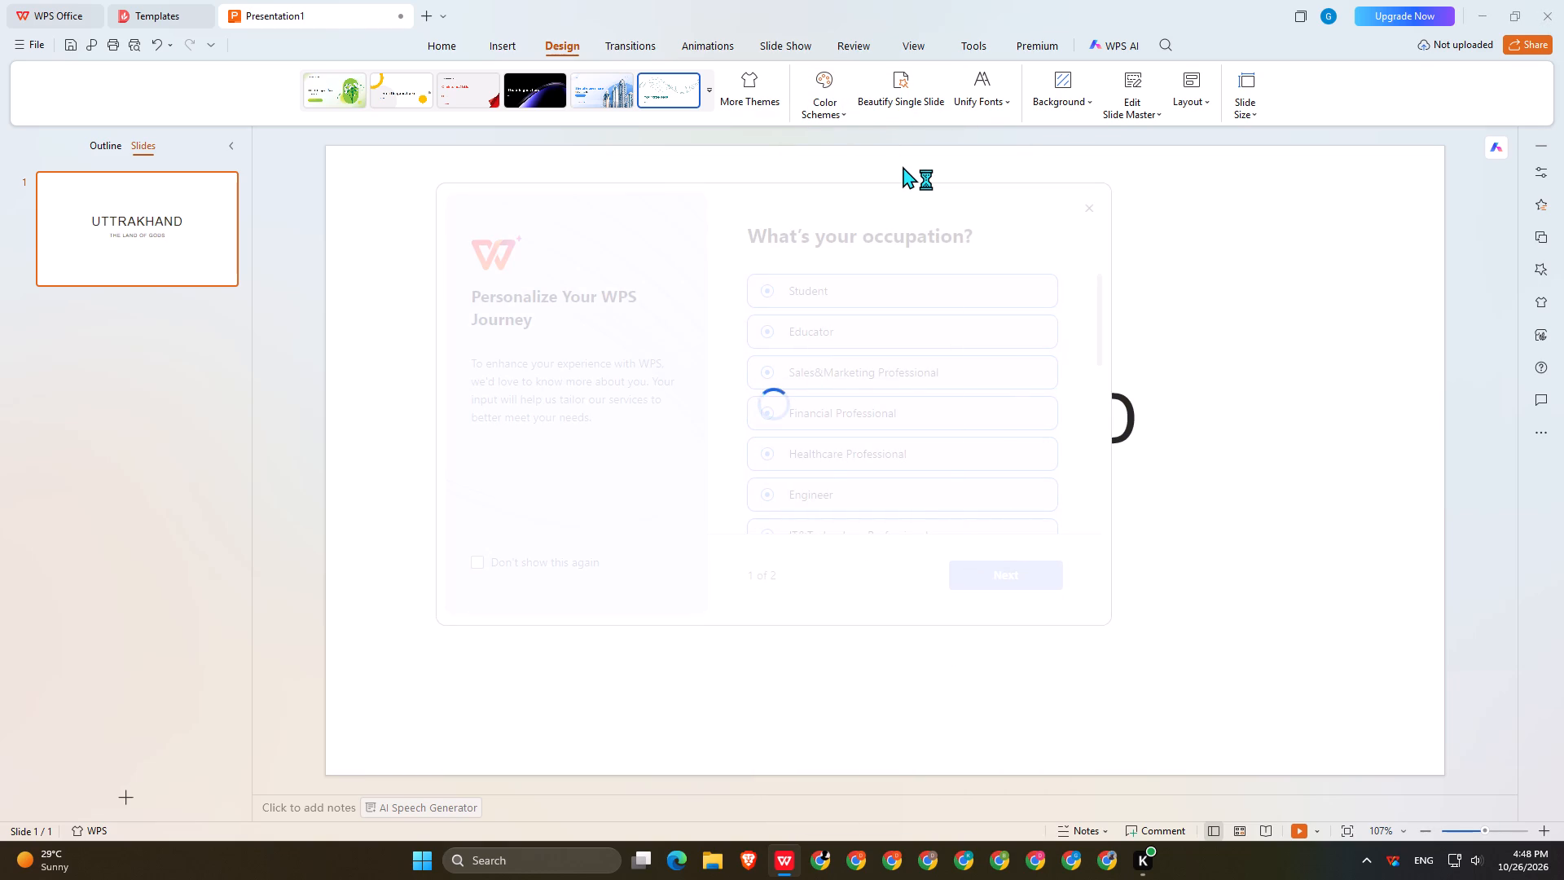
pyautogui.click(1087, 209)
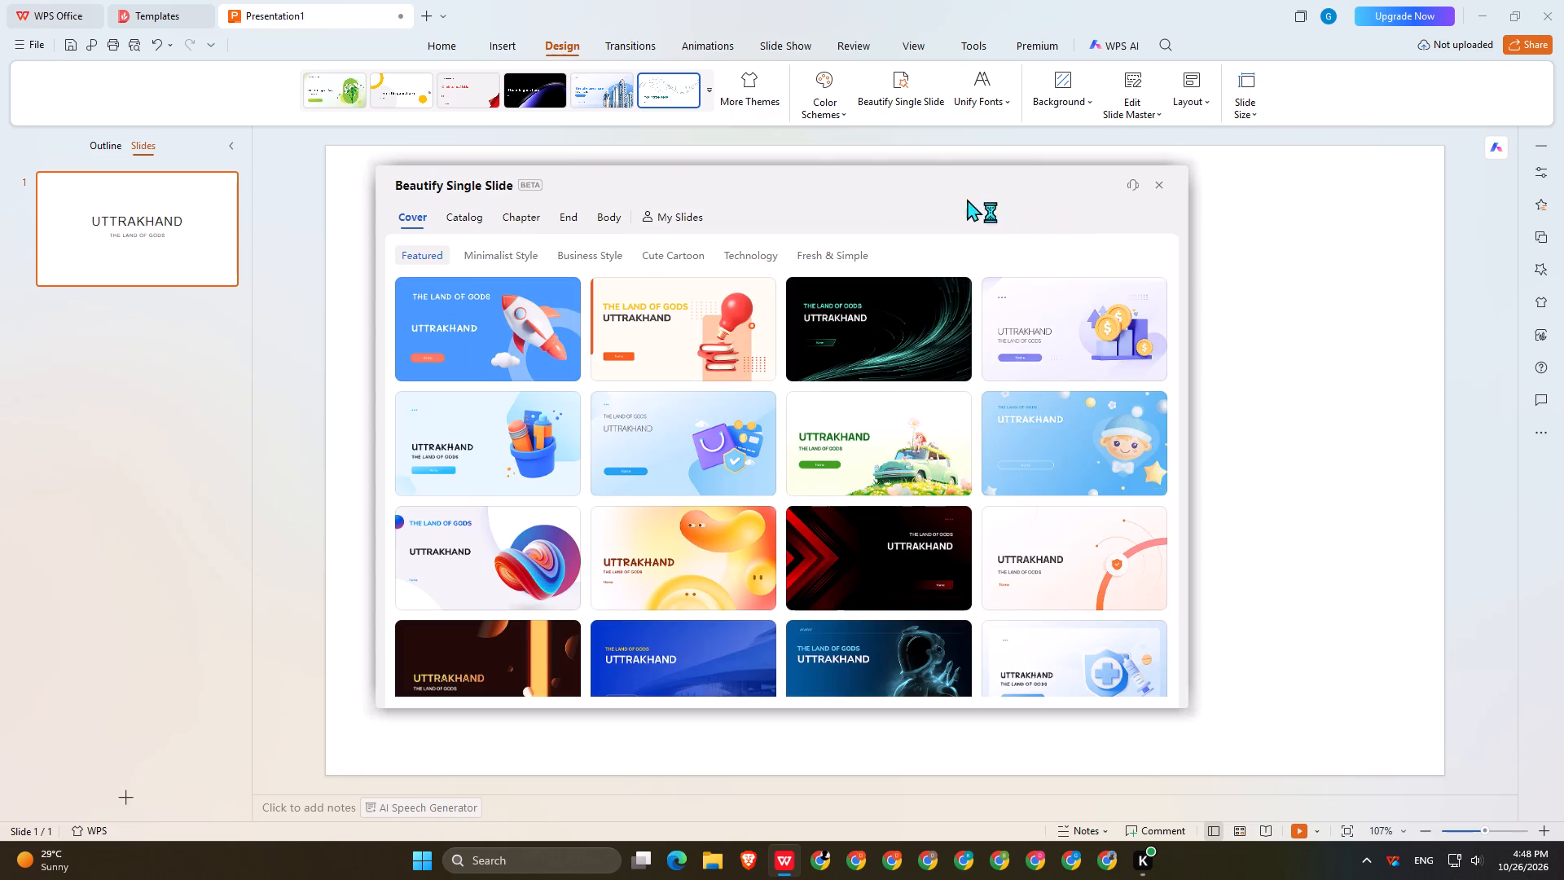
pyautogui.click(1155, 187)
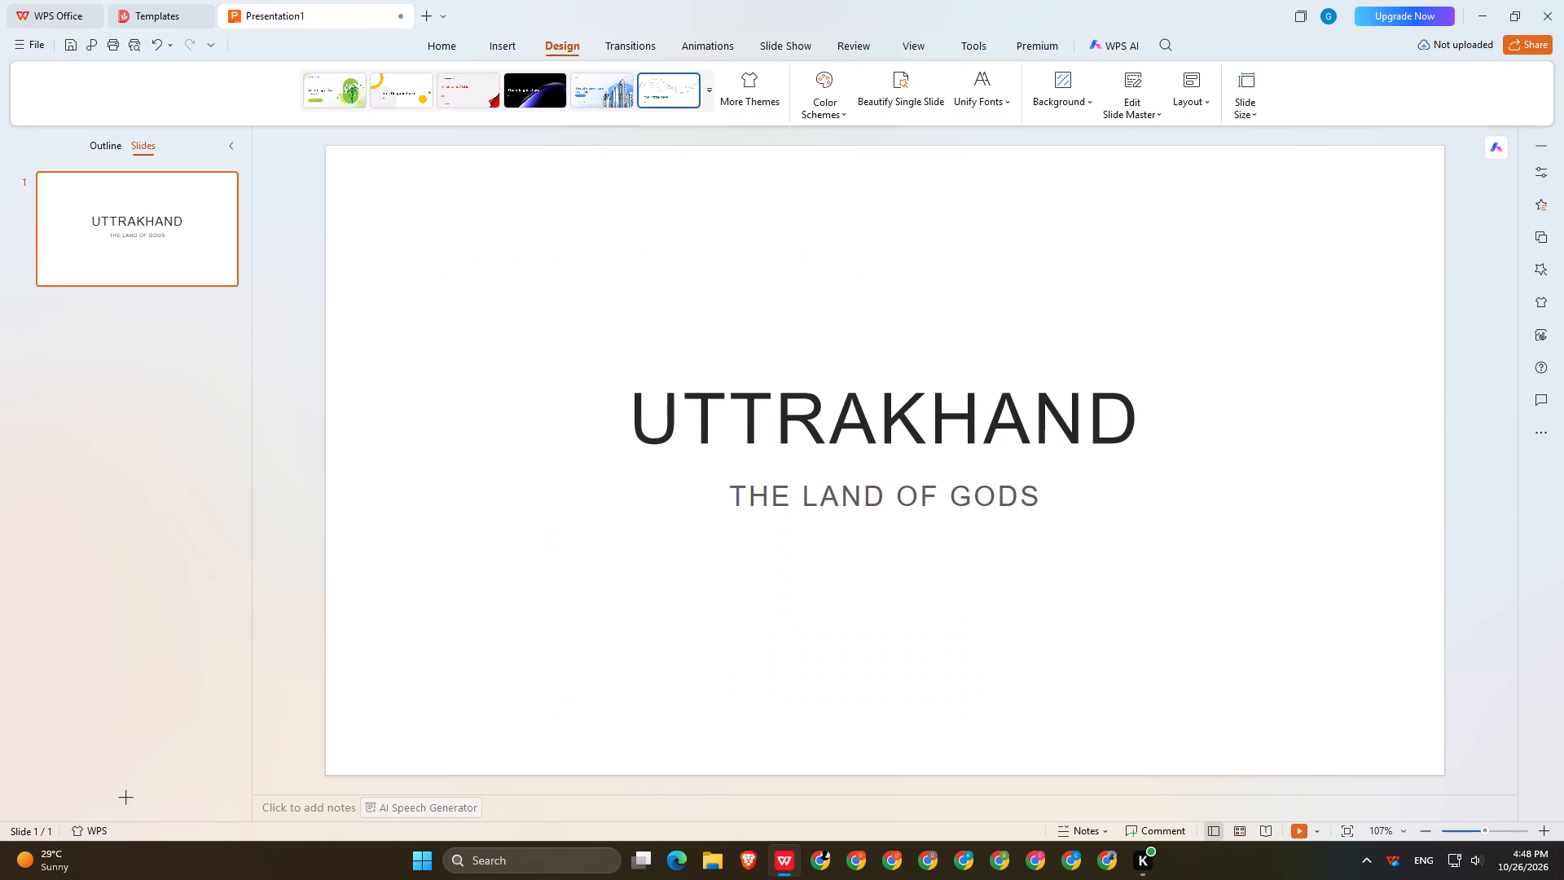
# Add a new empty title-and-text slide after the title slide.
pyautogui.hotkey('ctrl', 'm')
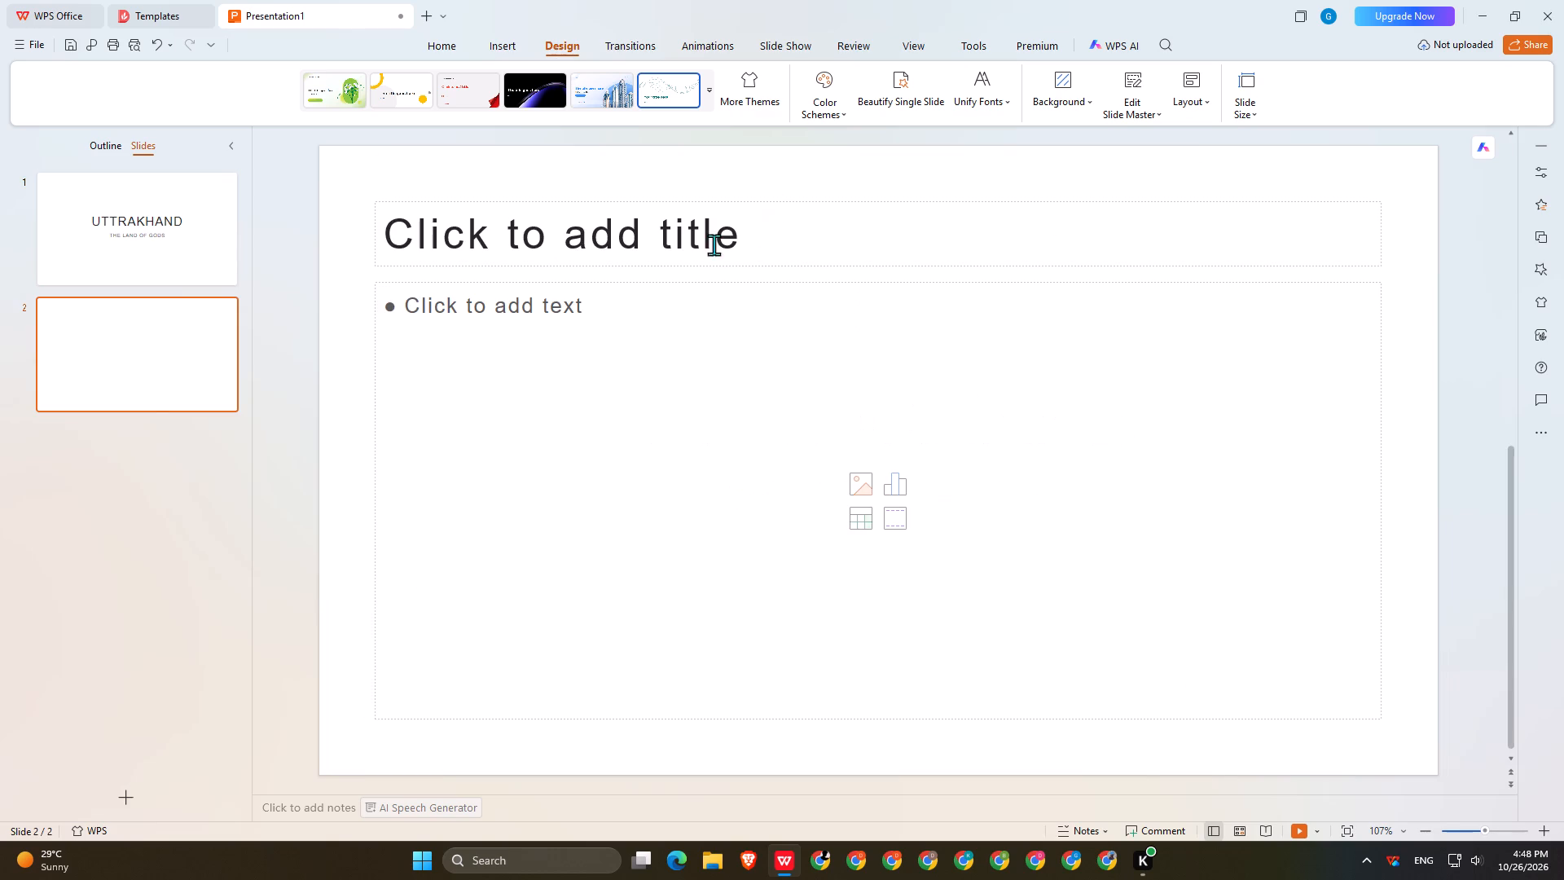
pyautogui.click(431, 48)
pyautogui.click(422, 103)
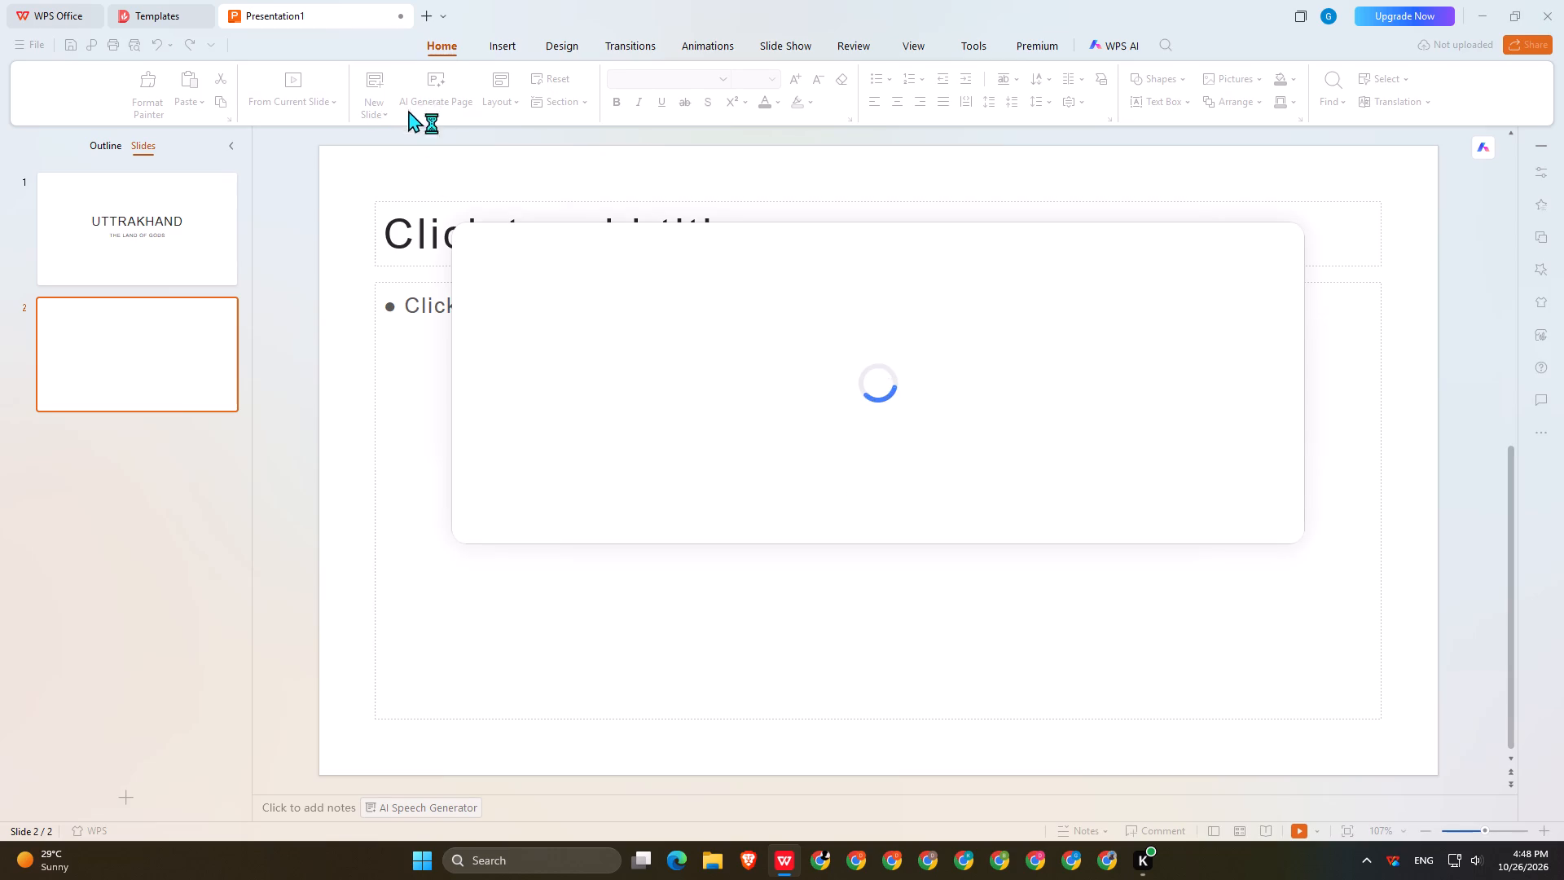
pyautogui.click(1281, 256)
# Insert the illustrated four-item Contents slide from the current theme's templates after the empty second slide.
pyautogui.click(388, 119)
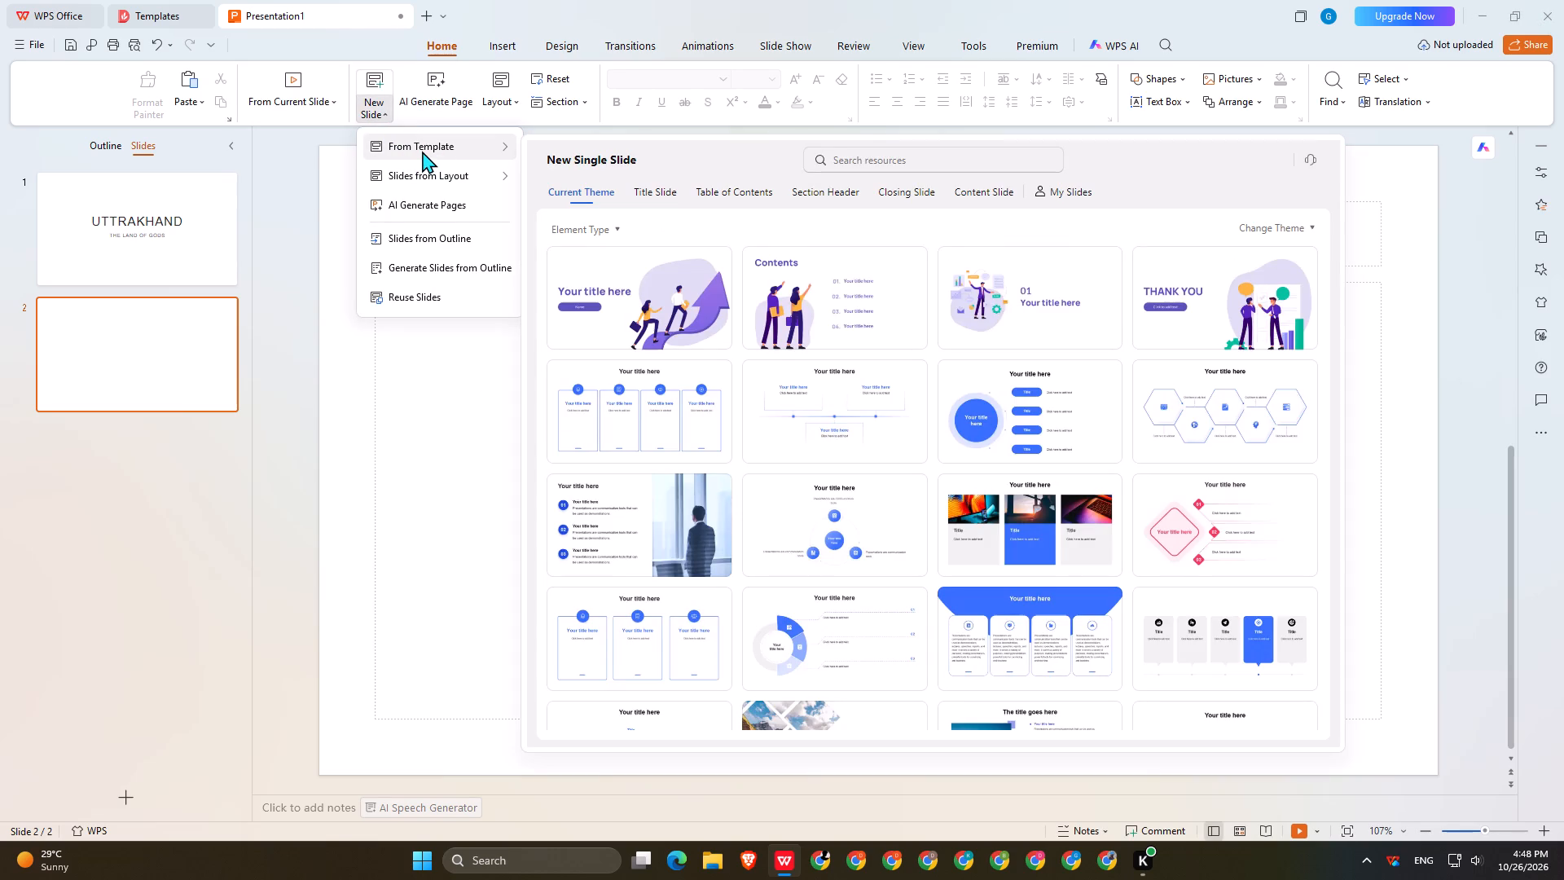
pyautogui.click(818, 324)
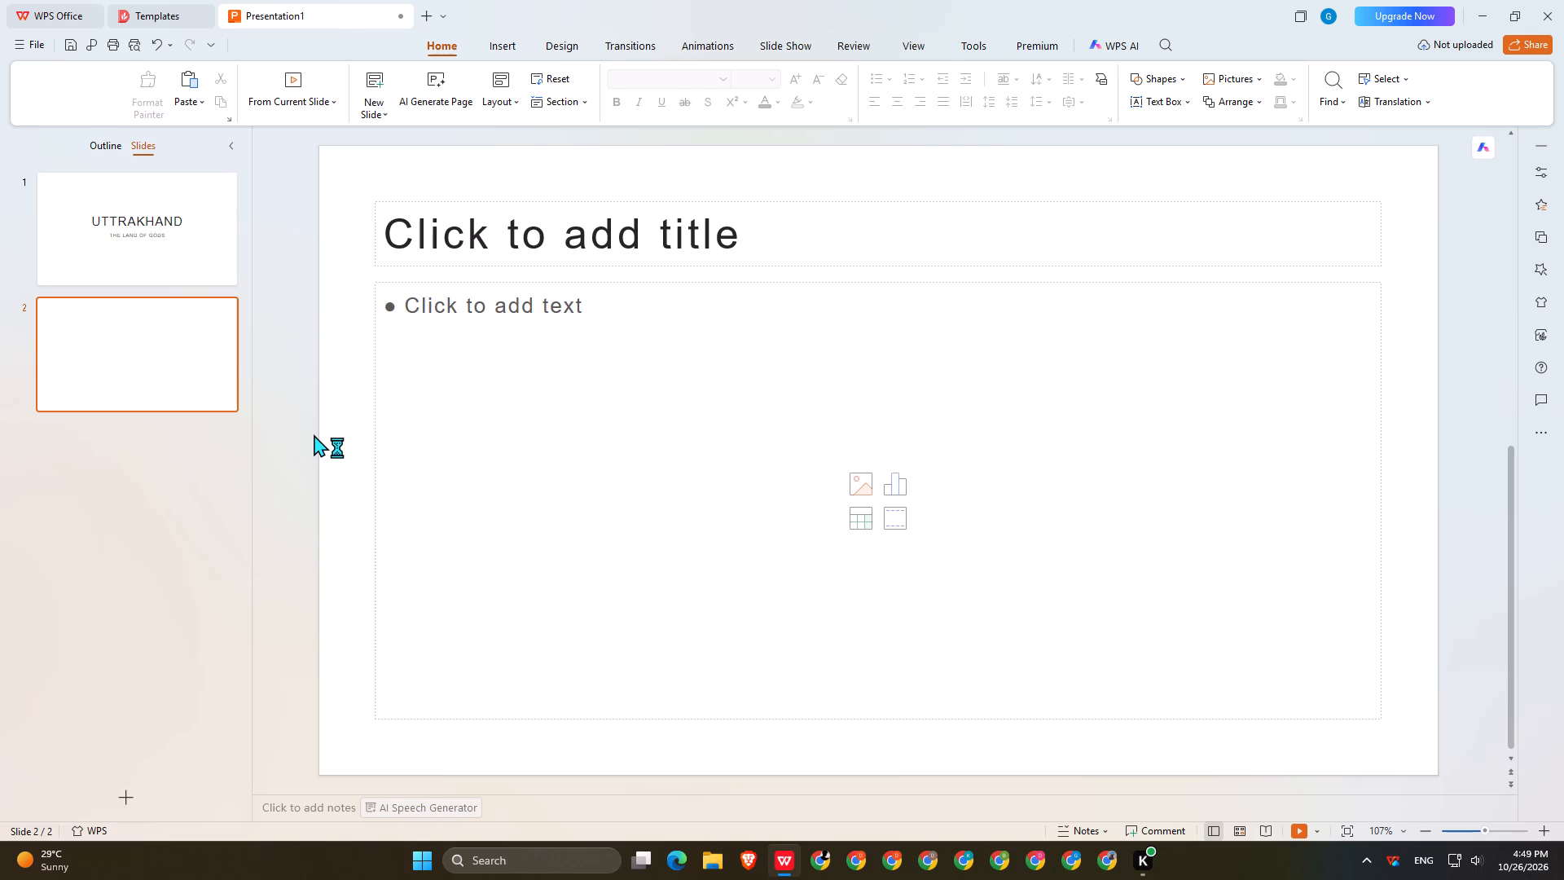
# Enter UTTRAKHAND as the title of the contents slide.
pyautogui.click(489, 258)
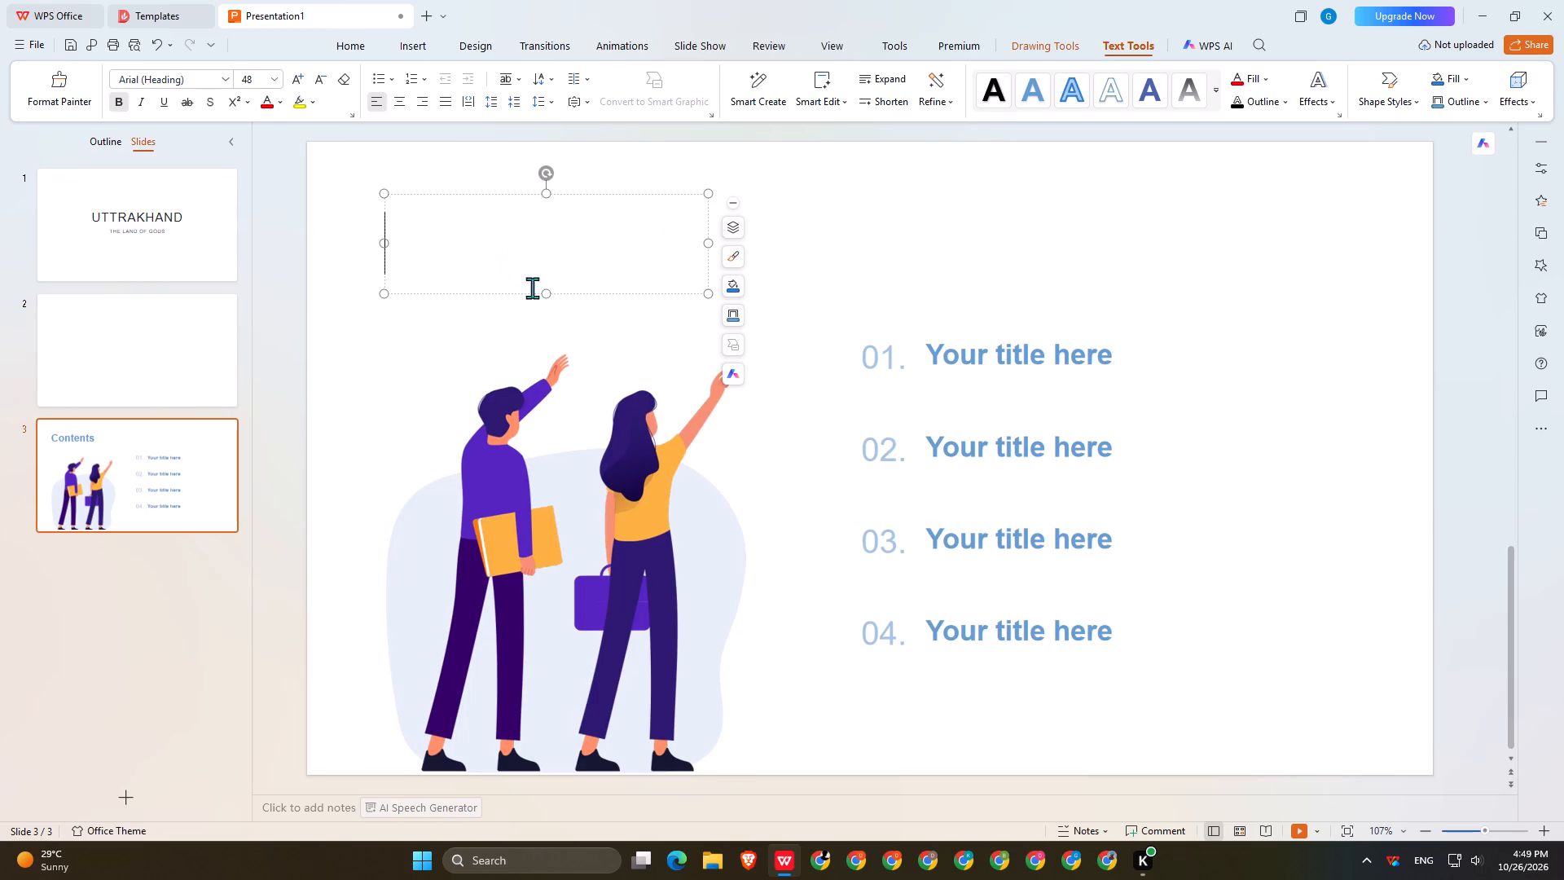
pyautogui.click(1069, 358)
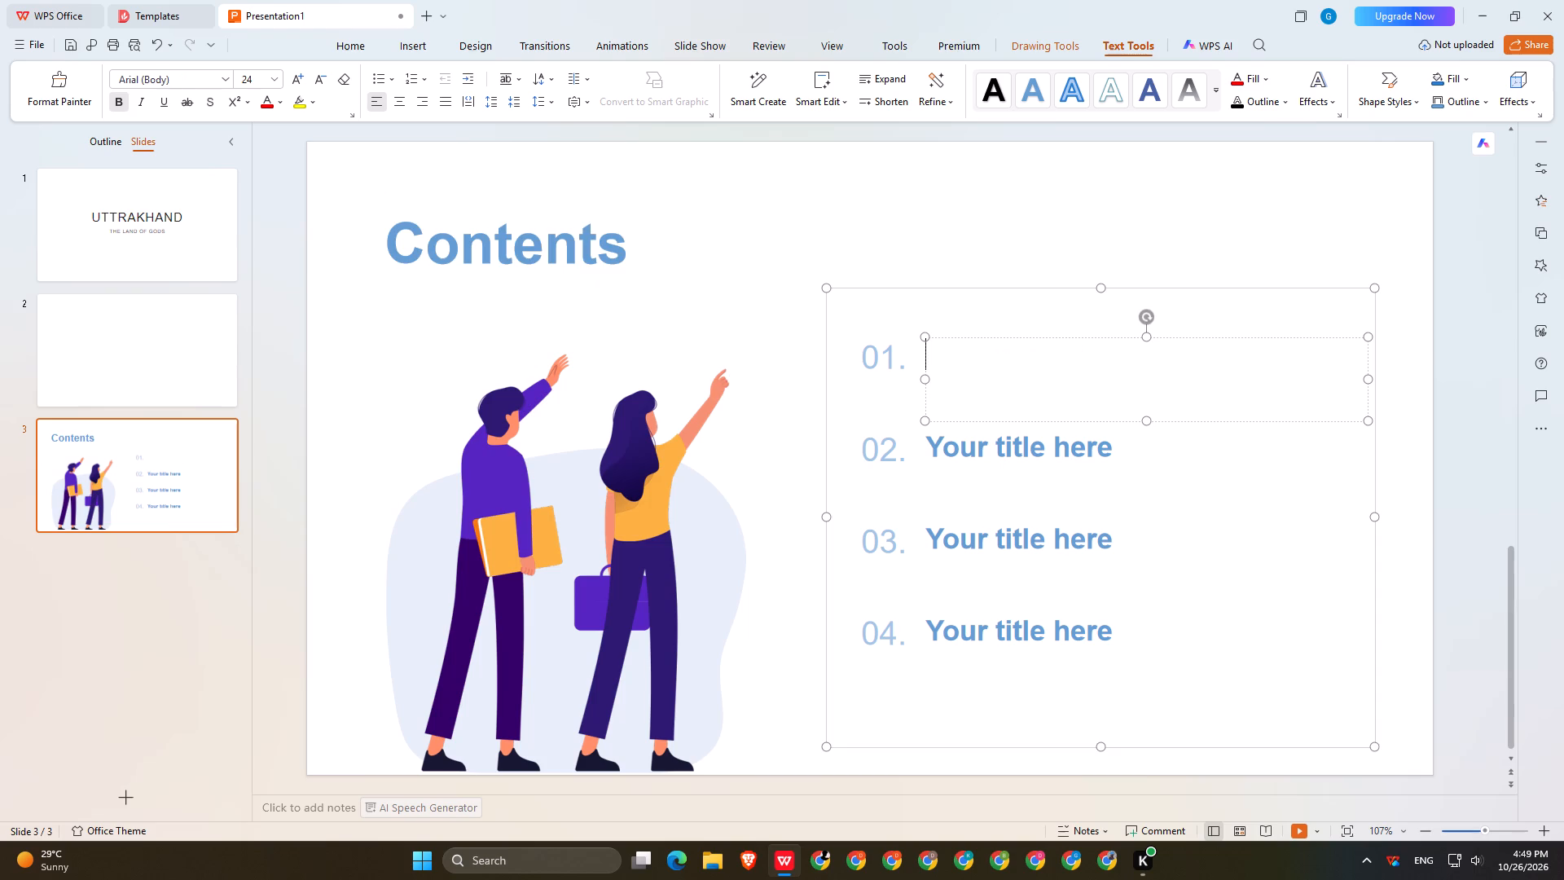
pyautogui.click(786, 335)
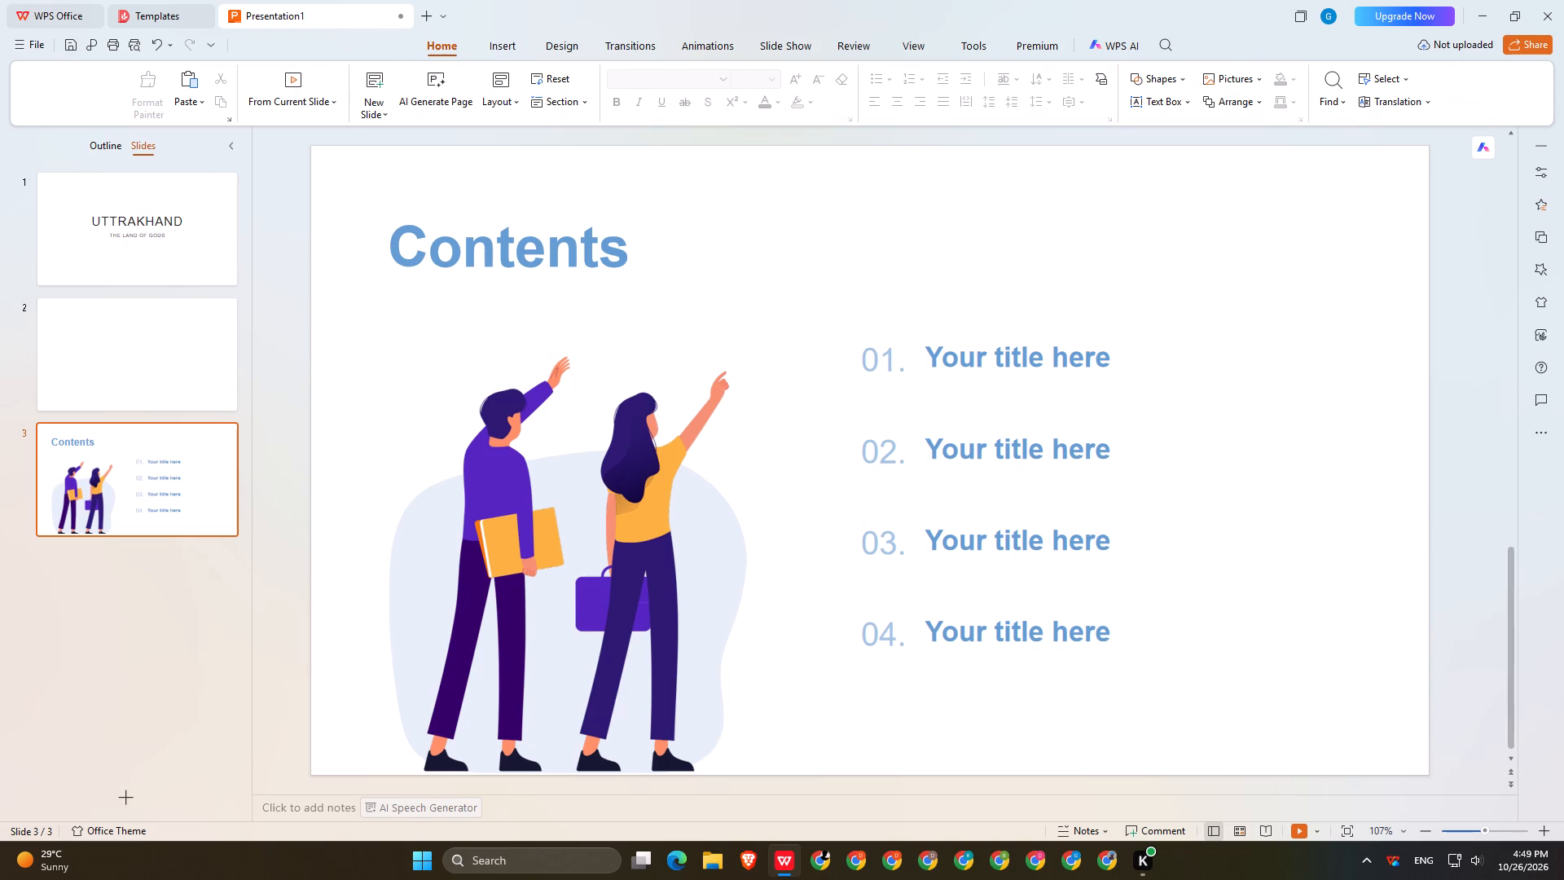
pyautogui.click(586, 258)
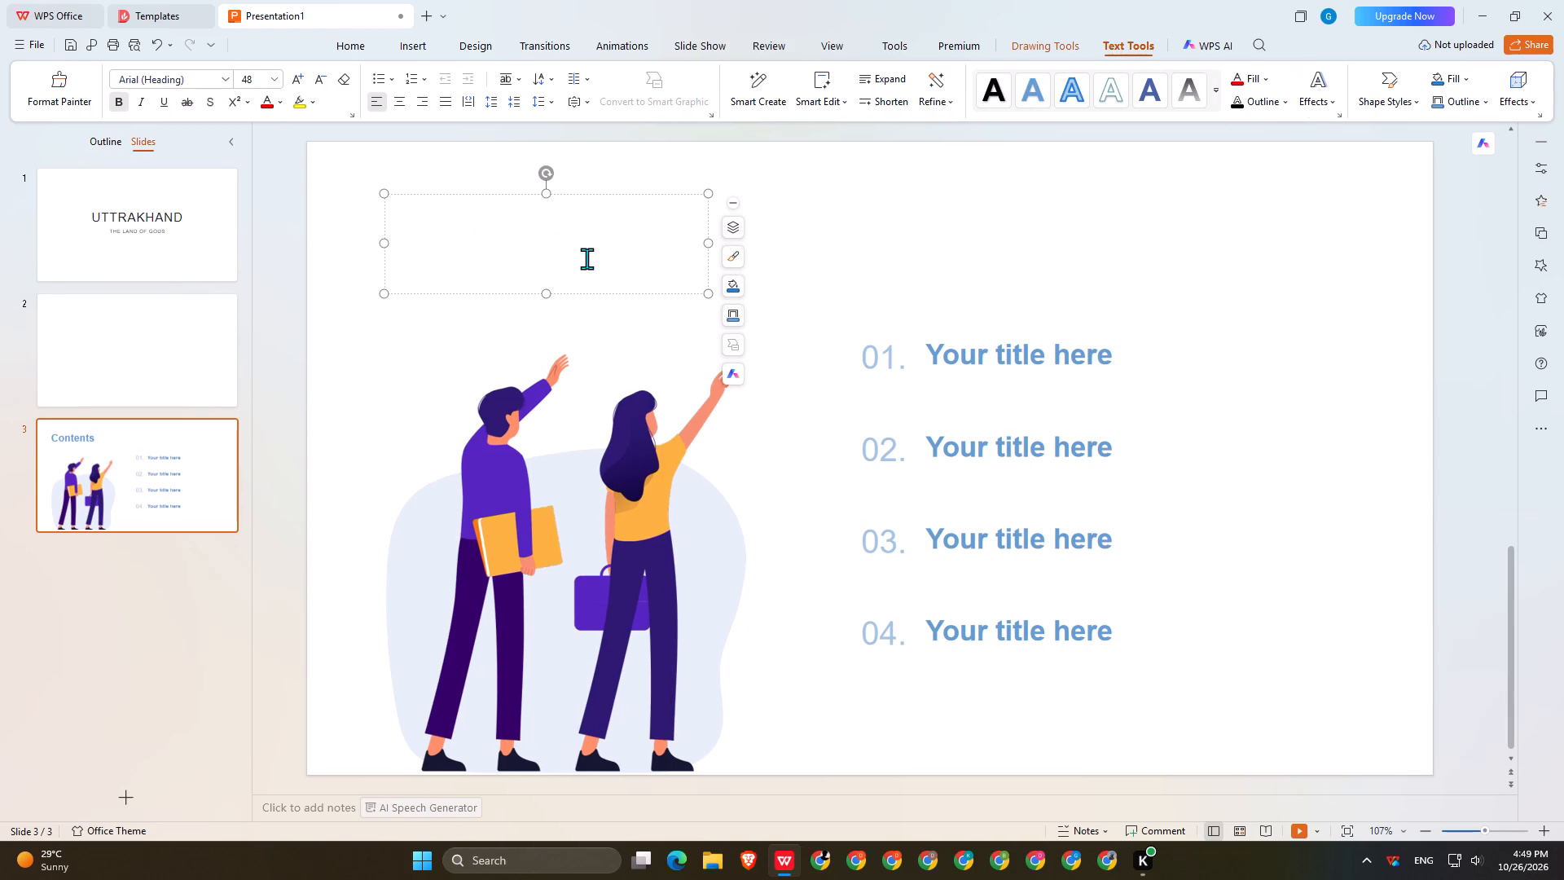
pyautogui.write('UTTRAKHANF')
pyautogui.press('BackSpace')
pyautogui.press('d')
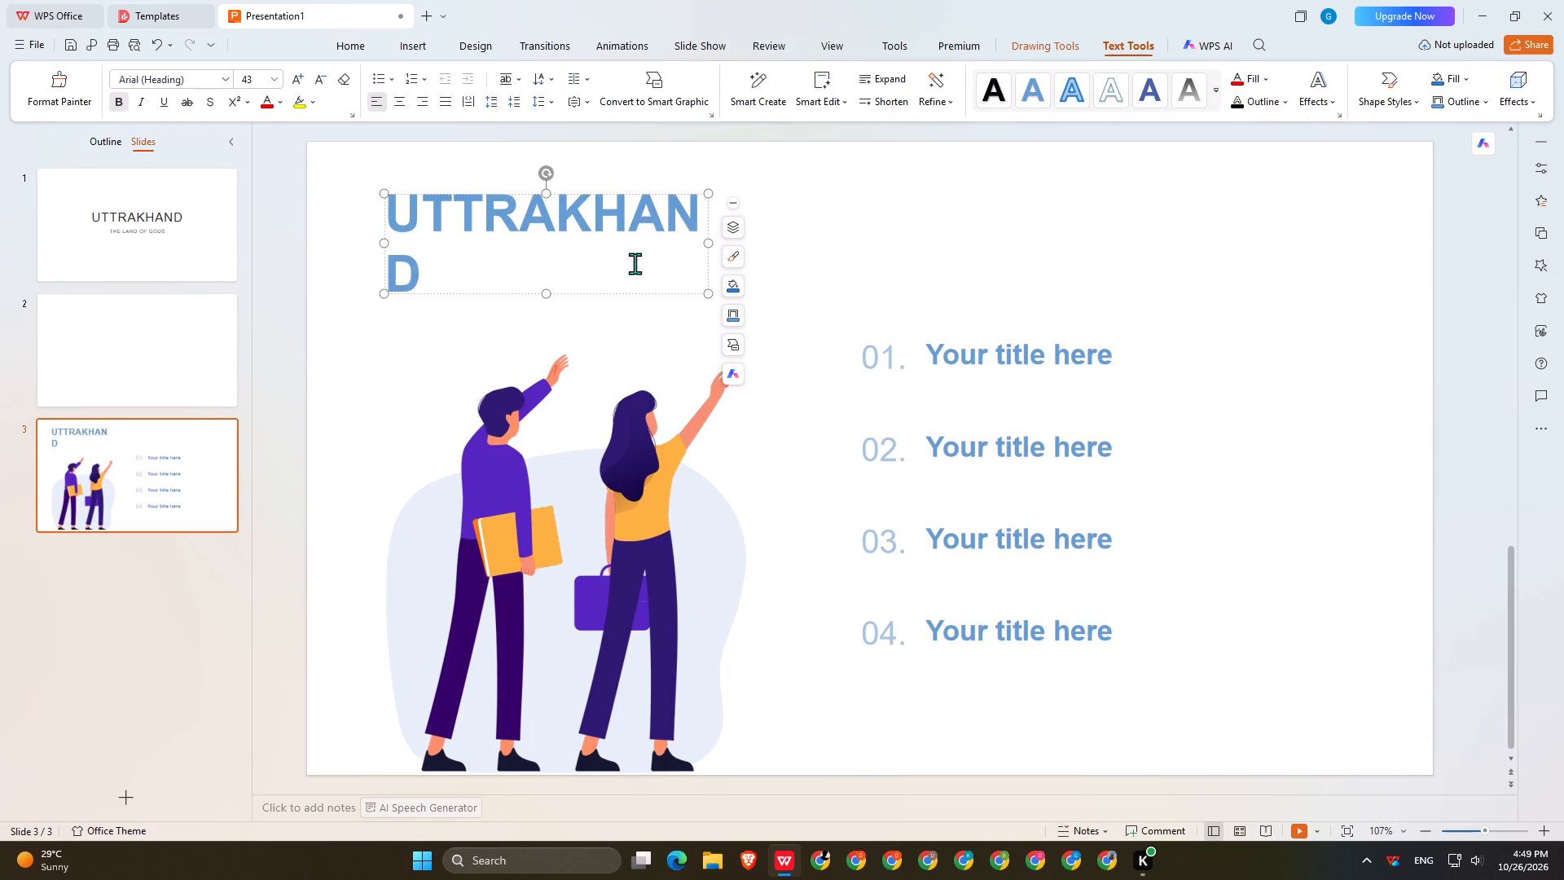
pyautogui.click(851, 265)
# Change the contents slide's title to UK.
pyautogui.click(586, 249)
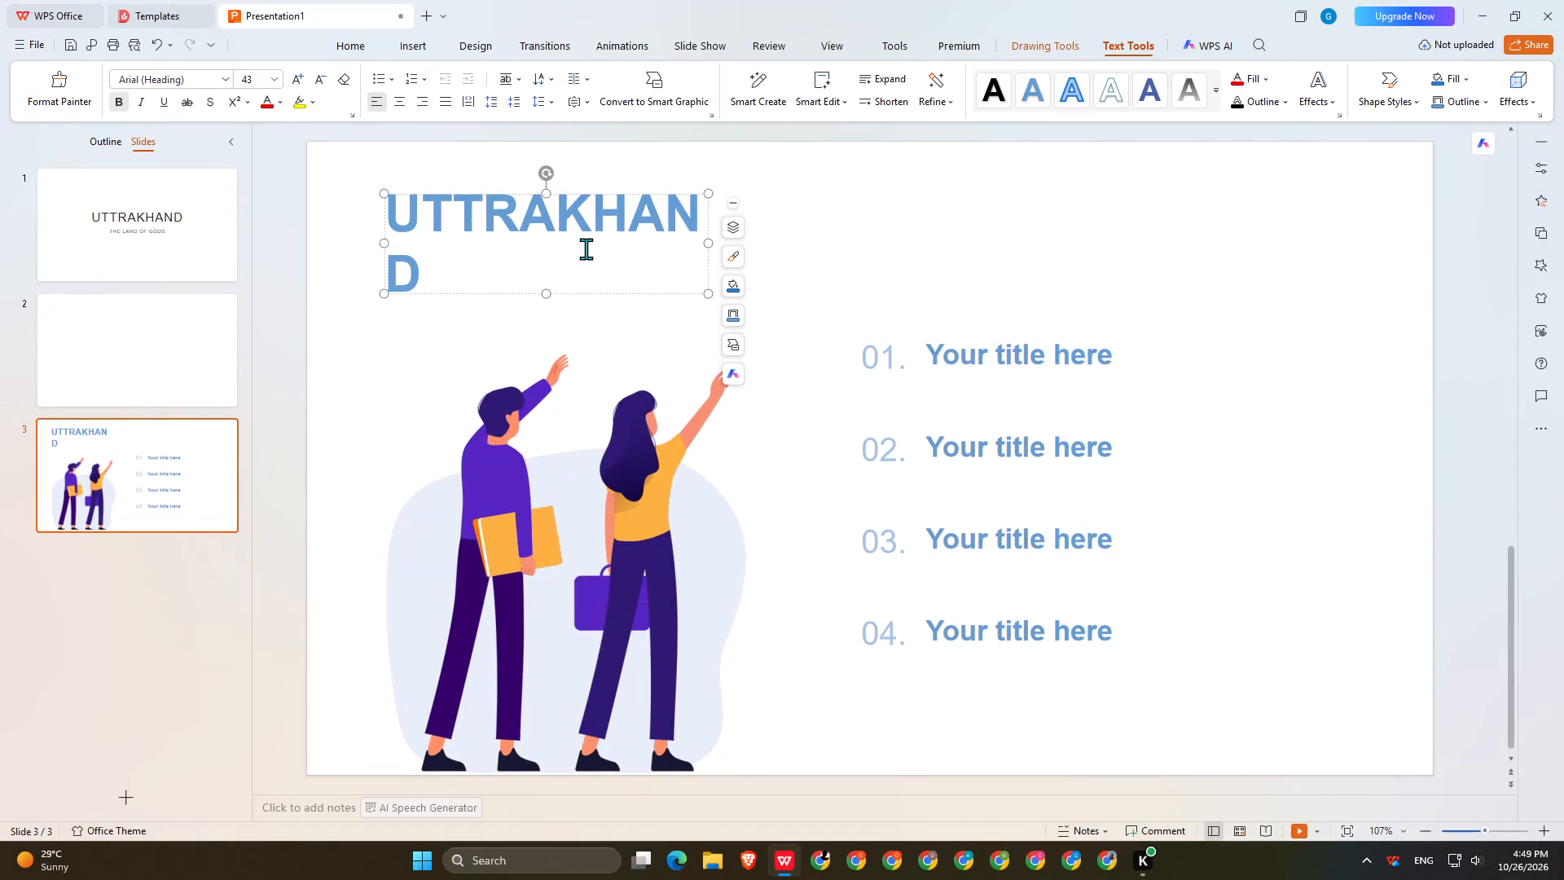
pyautogui.press('BackSpace')
pyautogui.press('BackSpace')
pyautogui.press('BackSpace')
pyautogui.press('BackSpace')
pyautogui.press('BackSpace')
pyautogui.press('BackSpace')
pyautogui.press('BackSpace')
pyautogui.press('BackSpace')
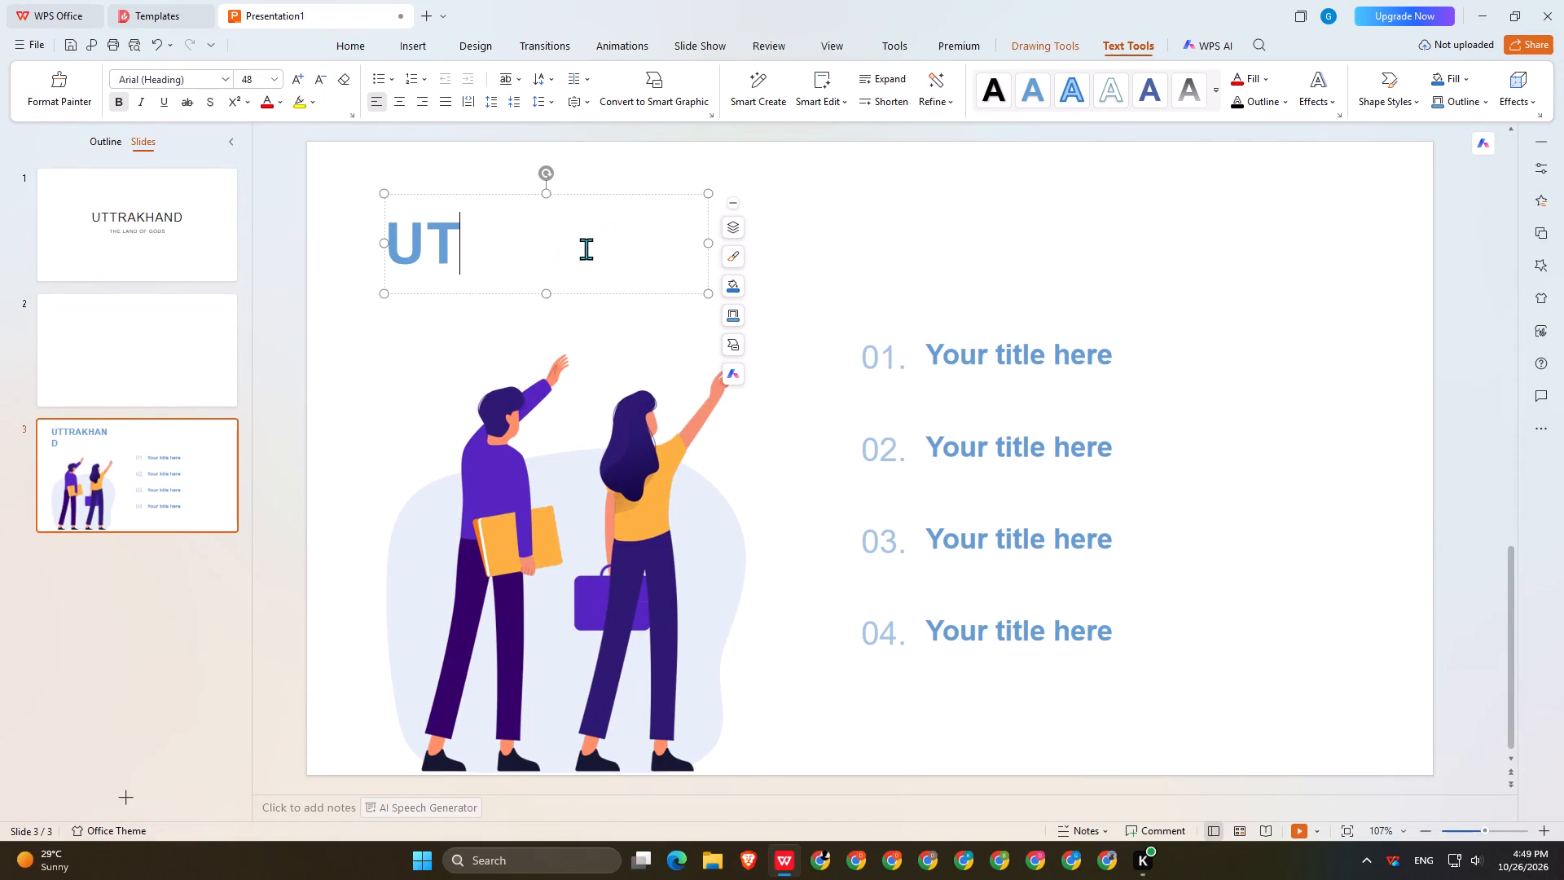
pyautogui.press('BackSpace')
pyautogui.press('k')
pyautogui.click(835, 242)
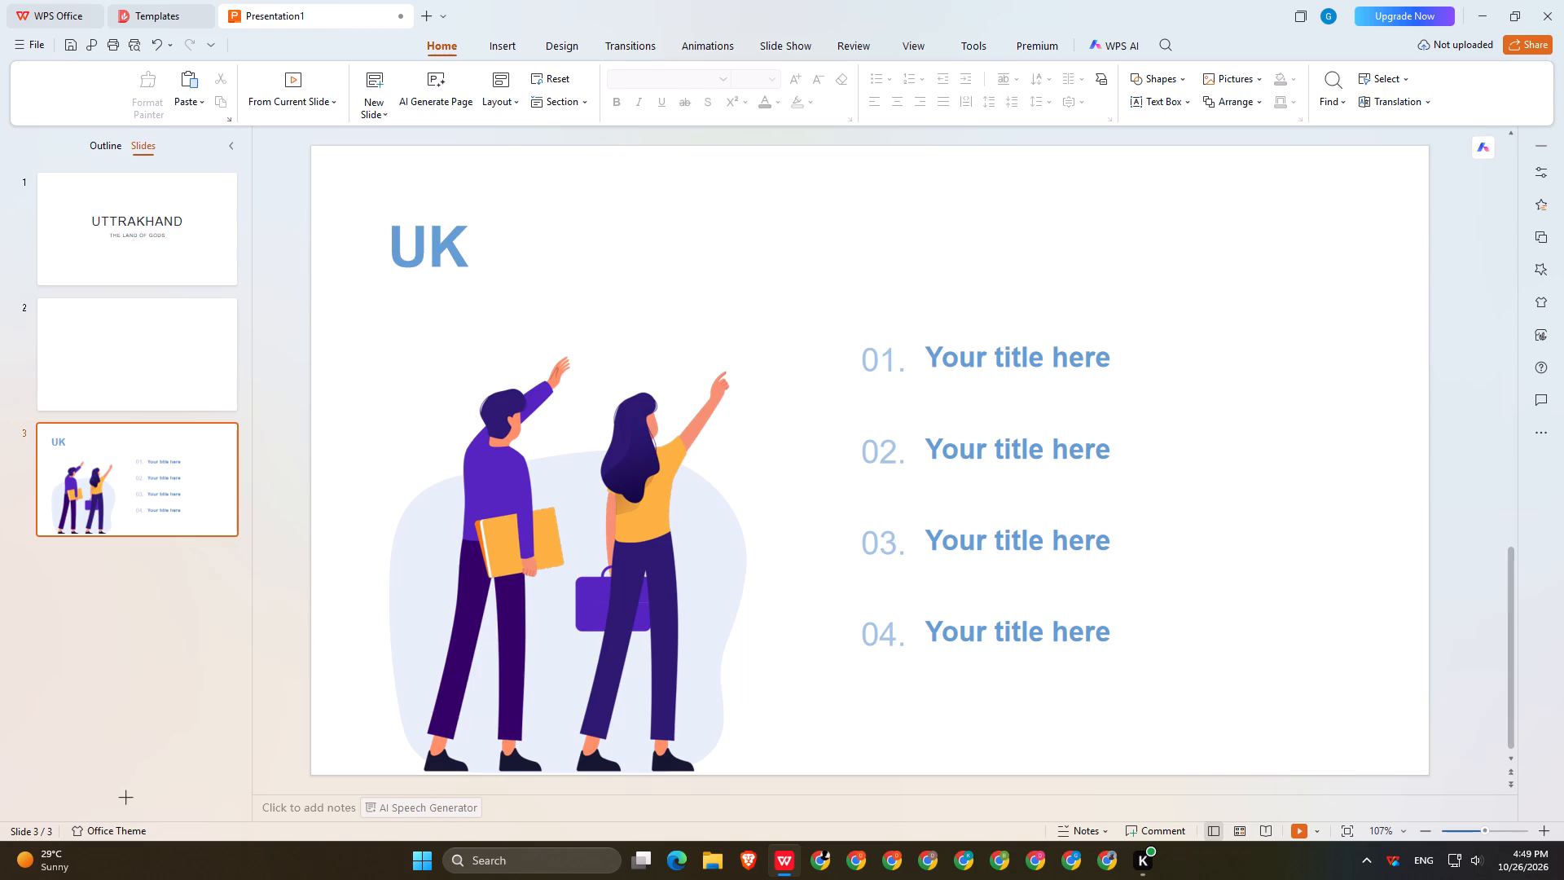
# Enter INTRODUCTION as item 01 on the contents slide.
pyautogui.click(1092, 345)
pyautogui.write('INTRODUCT')
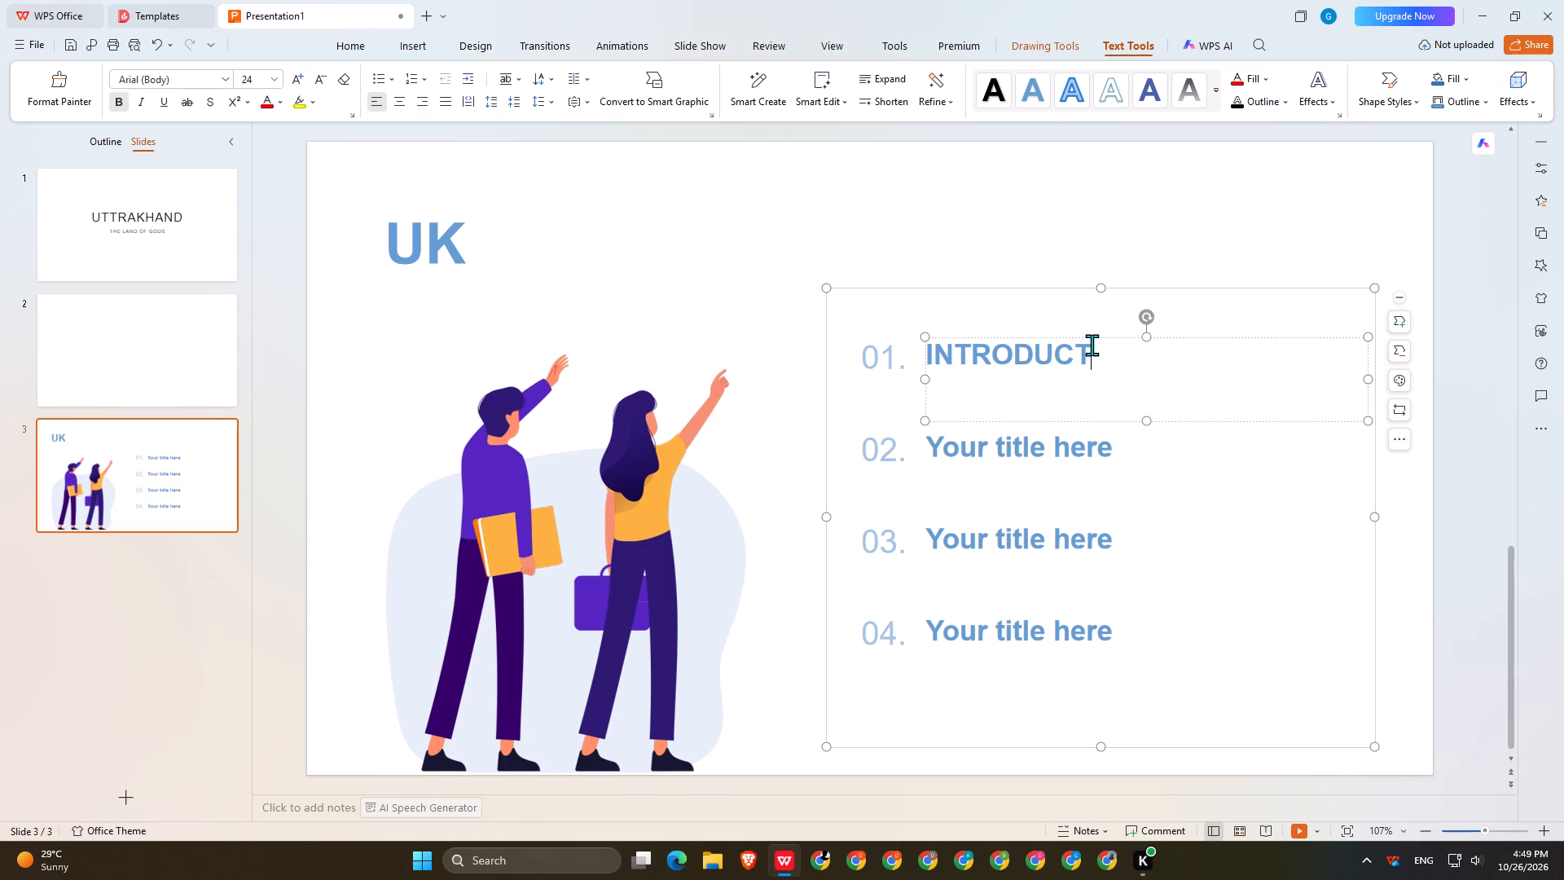
pyautogui.write('ION')
# Enter FAMOUS PLACES as item 02 on the contents slide.
pyautogui.click(1058, 446)
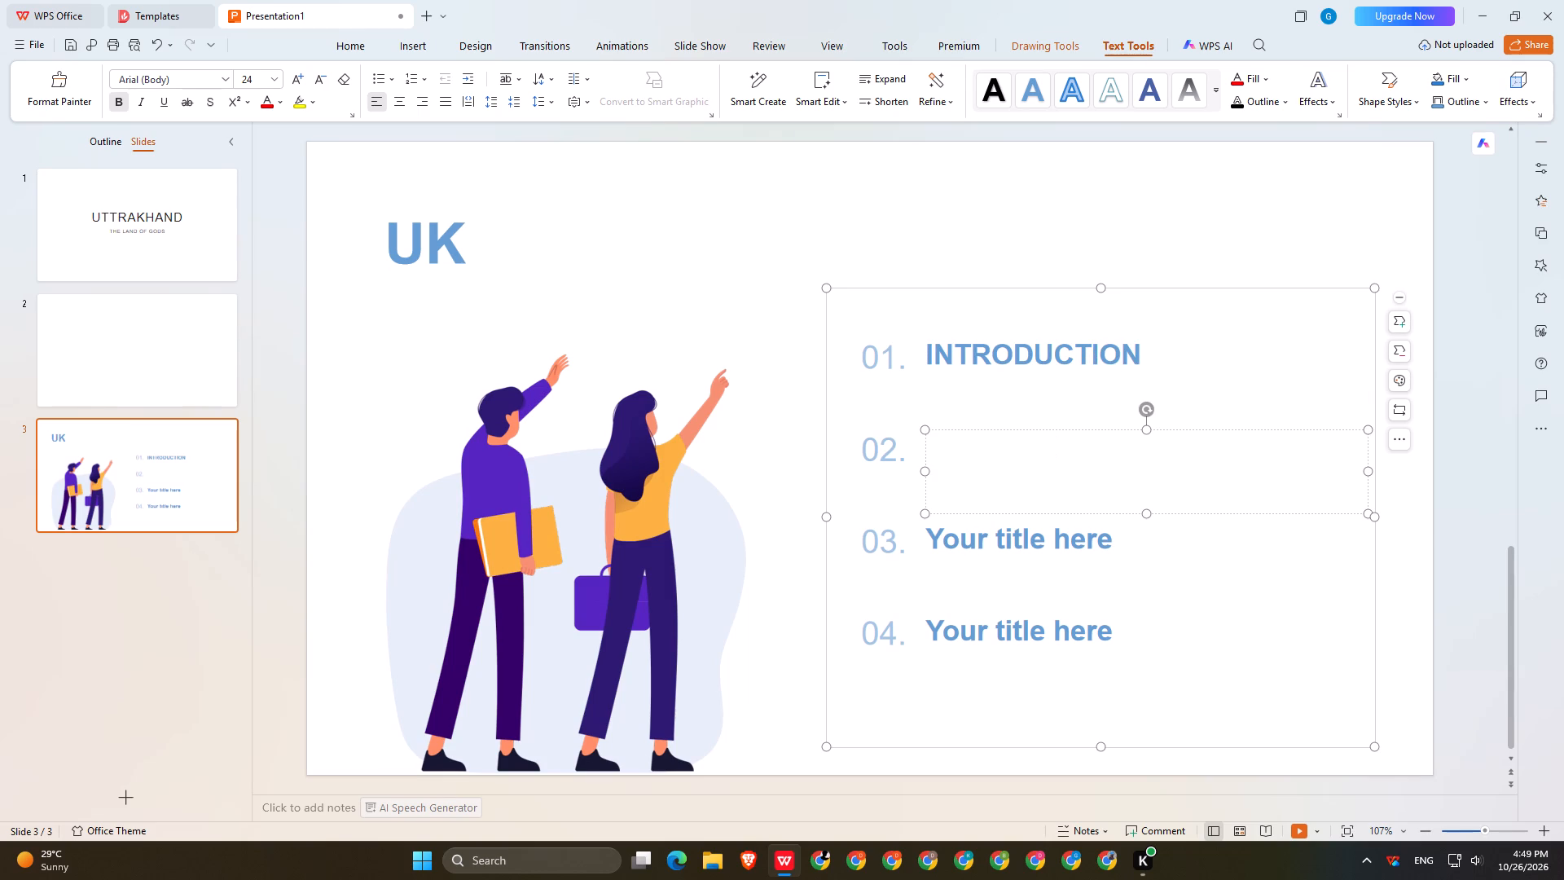
pyautogui.write('FAMOUS PLACES')
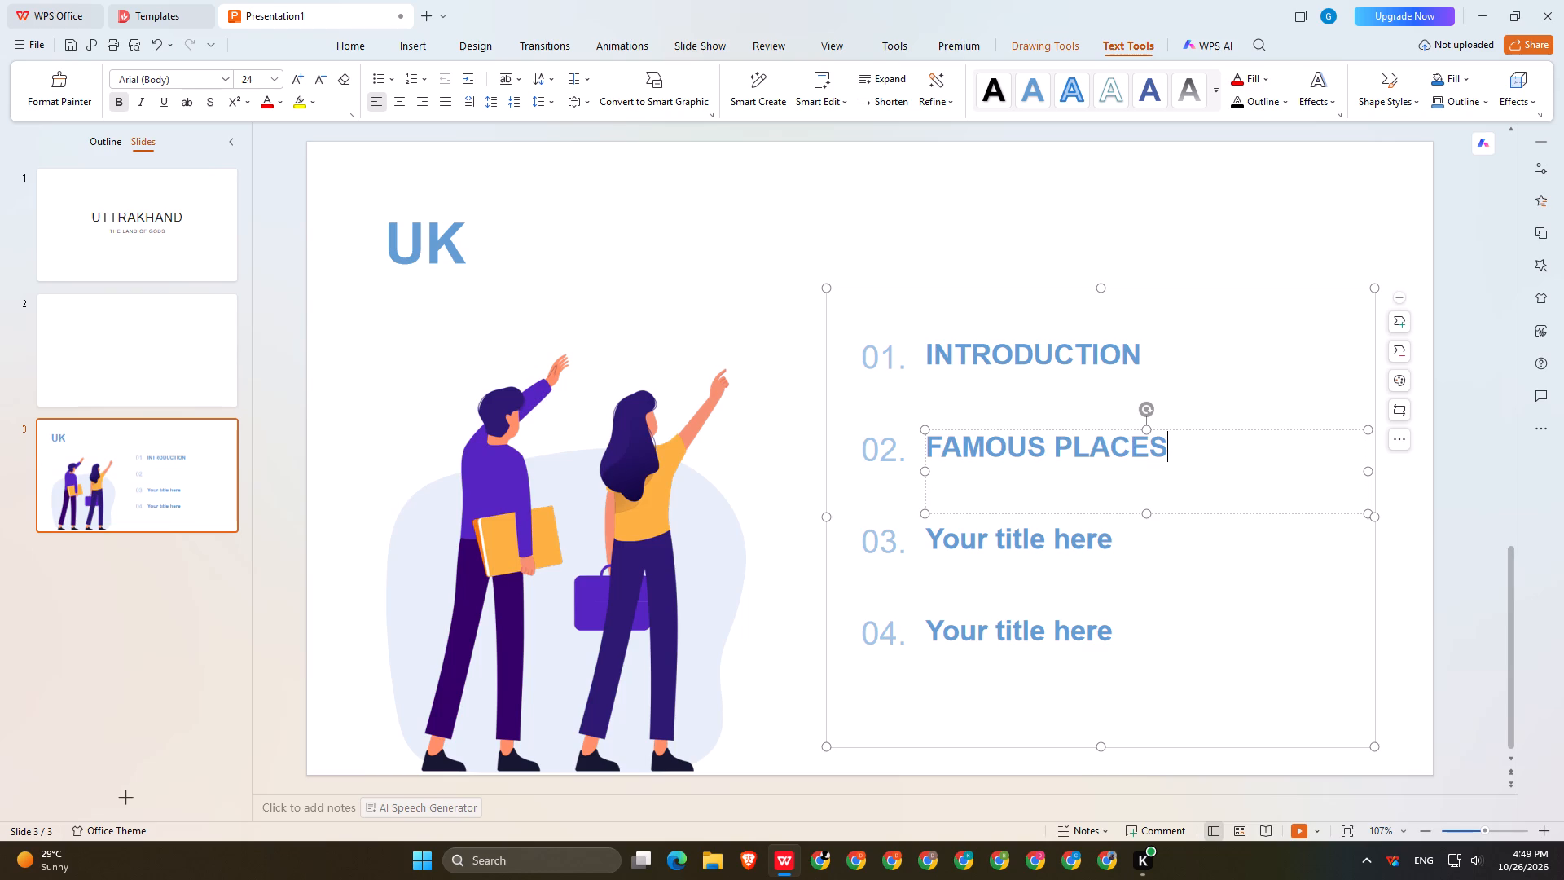
# Enter CULTURA, FESTIVALS as item 03 on the contents slide.
pyautogui.click(1016, 555)
pyautogui.write('CULTURA, FESTIVA')
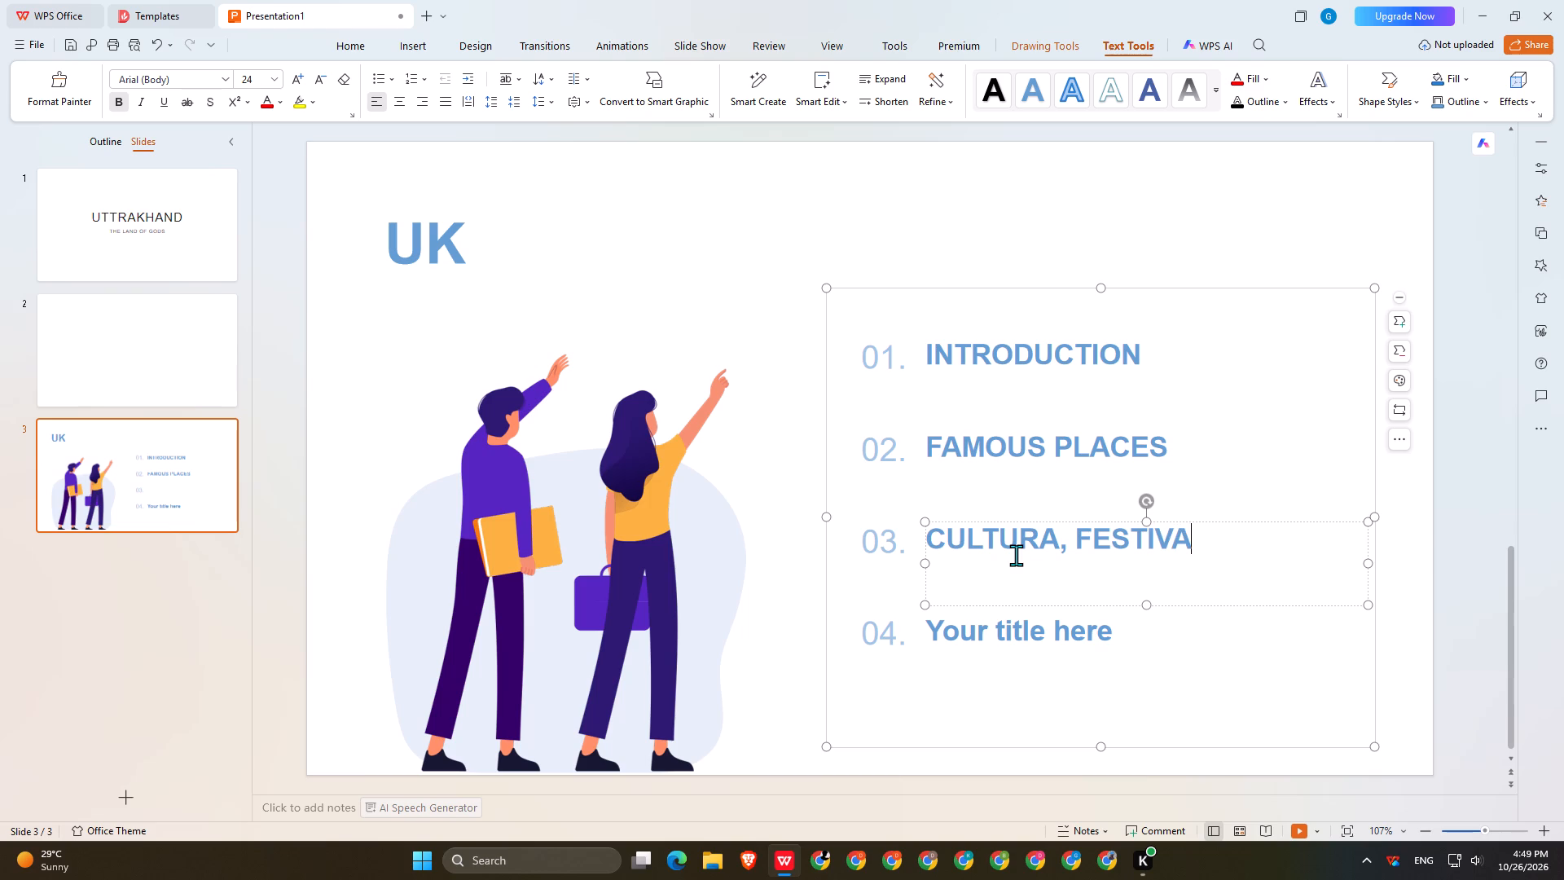
pyautogui.write('LS')
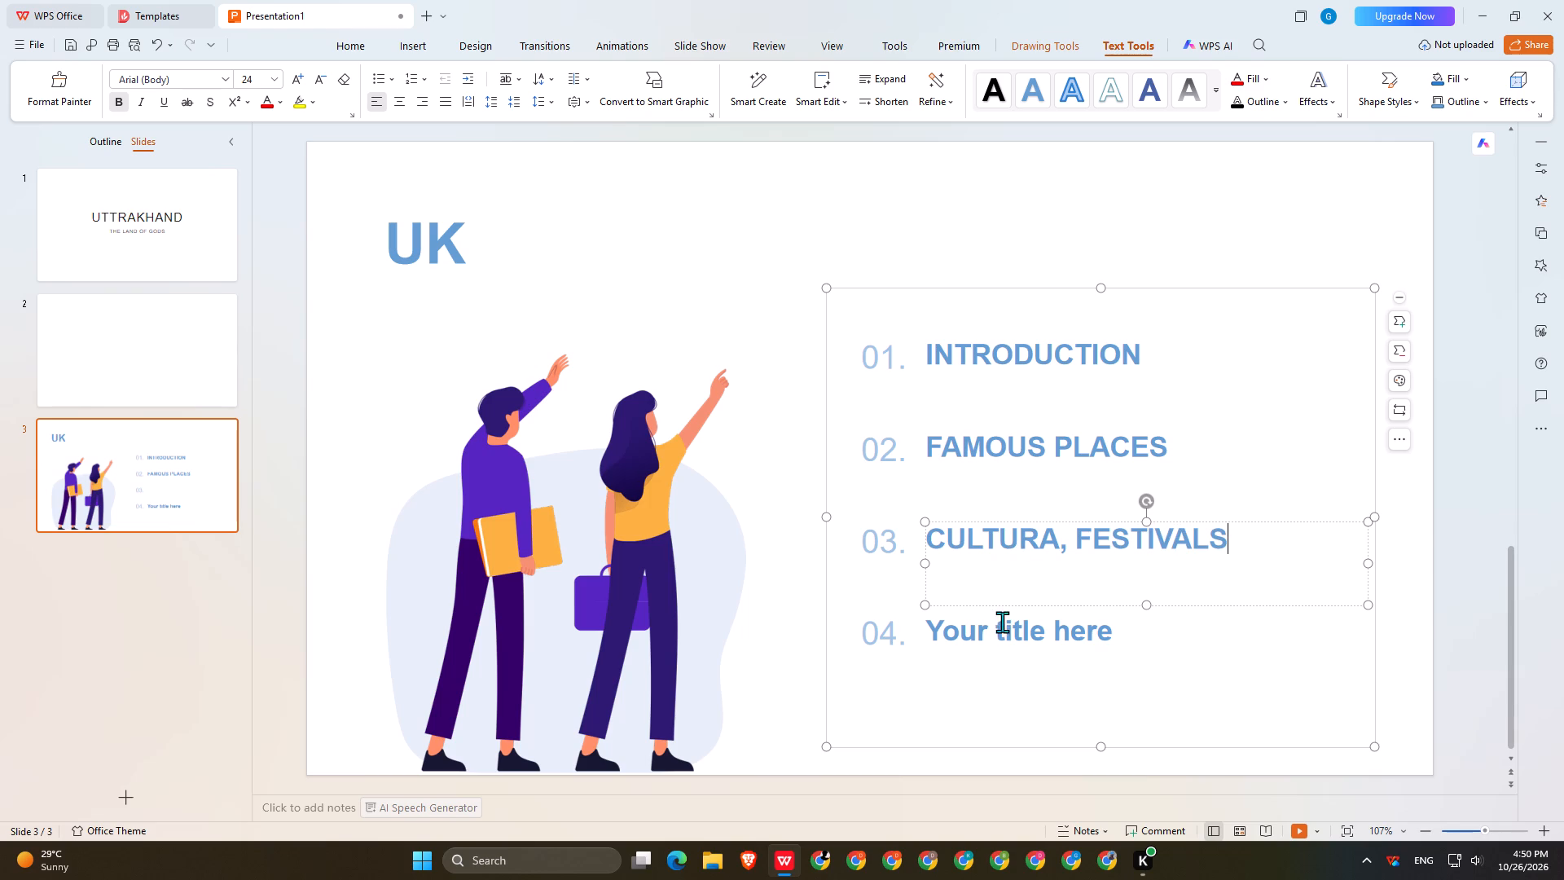
# Enter RELIGION, FOOD AND CONCLUSION as item 04 on the contents slide.
pyautogui.click(1002, 622)
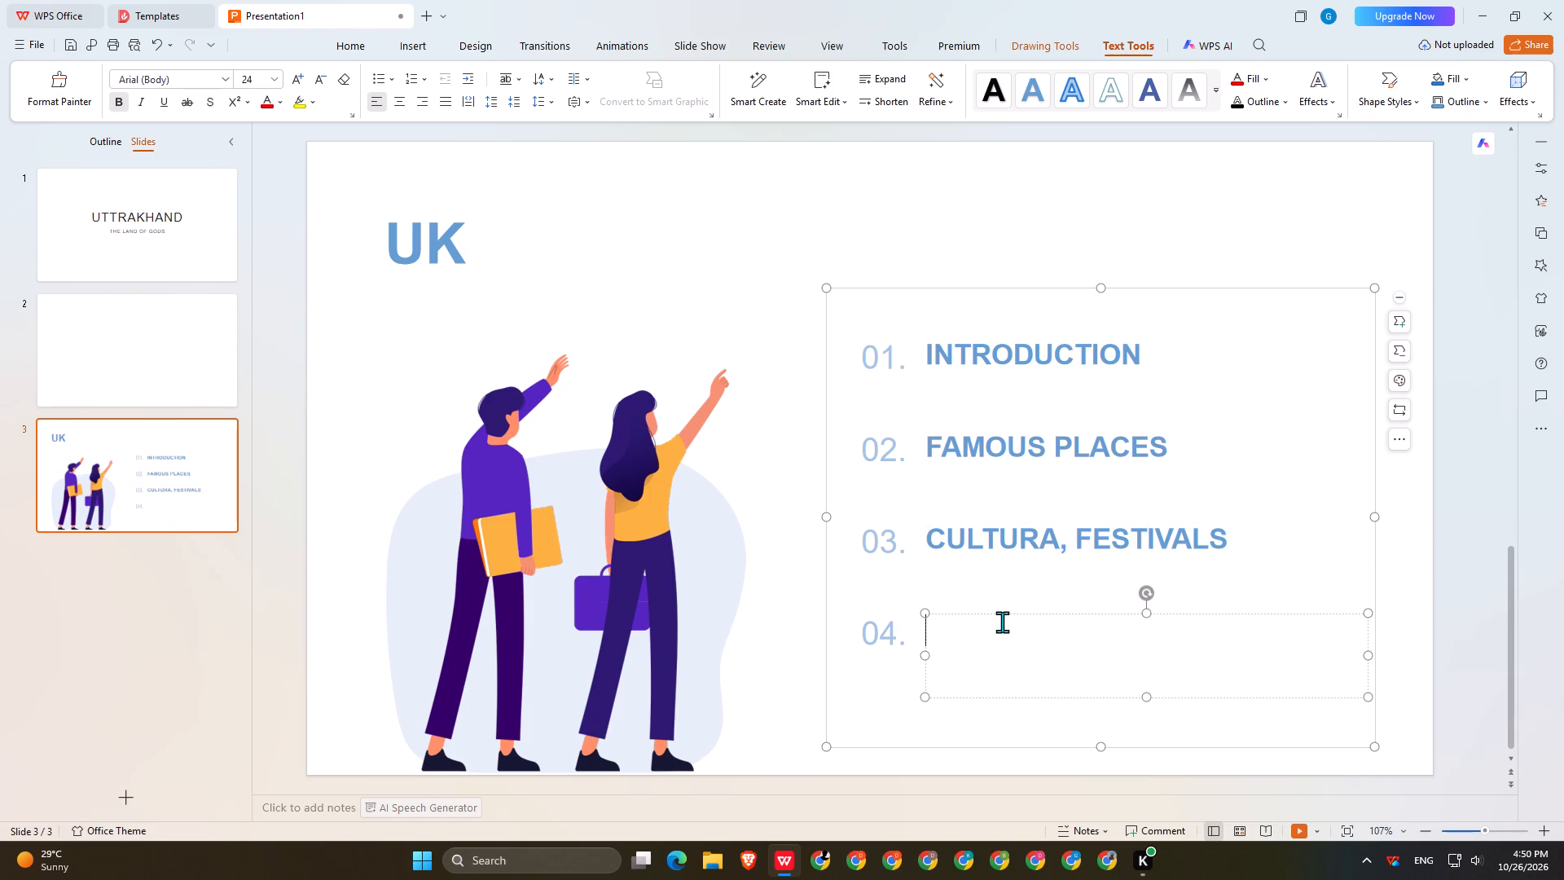
pyautogui.write('RELIGION')
pyautogui.press('space')
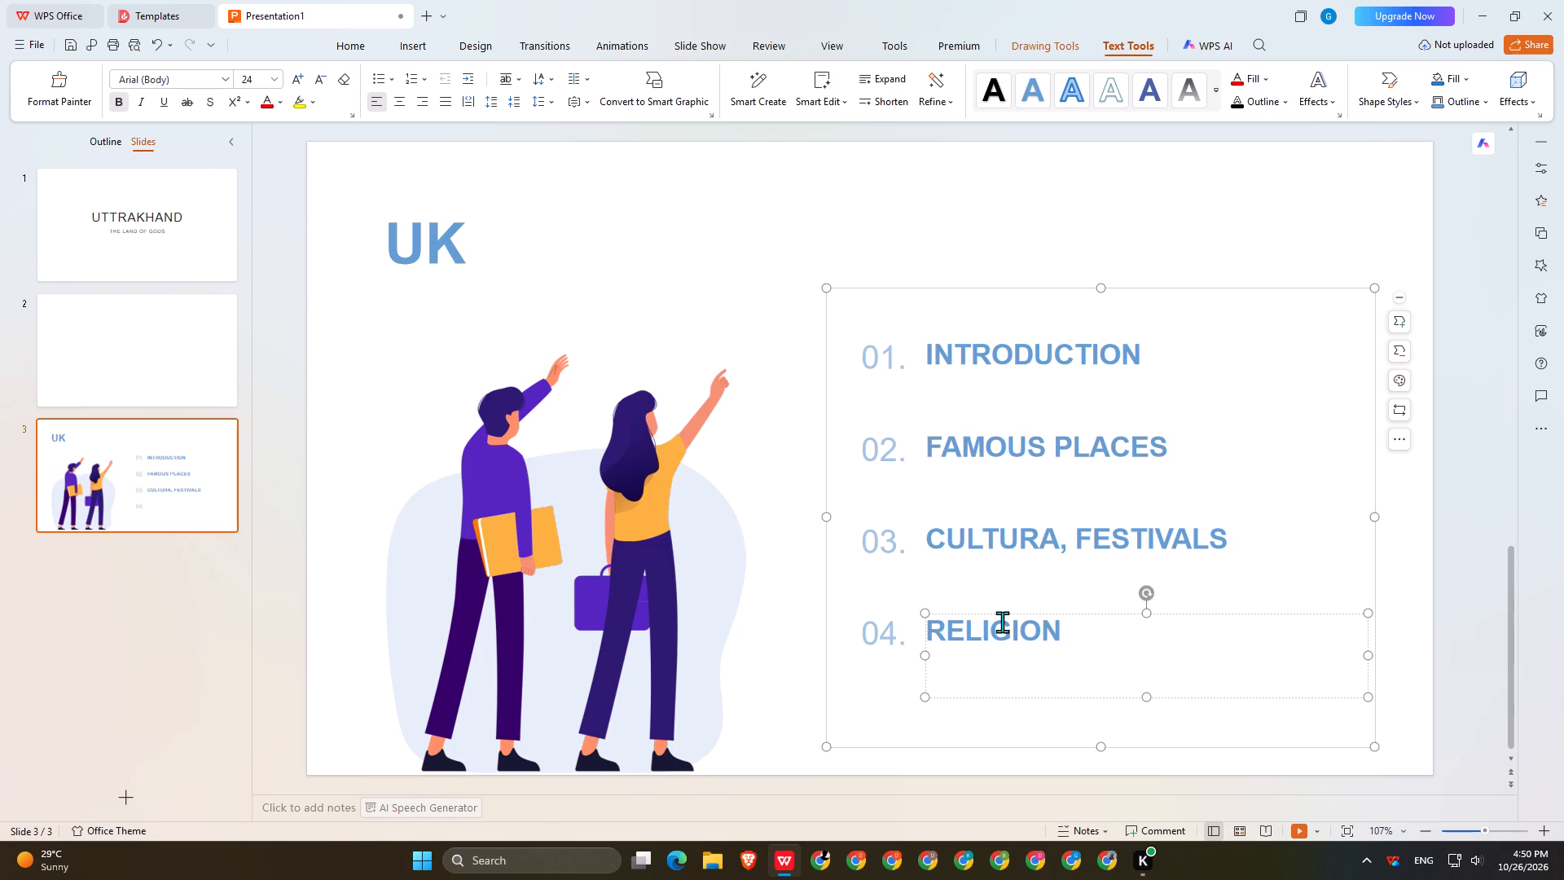
pyautogui.press('a')
pyautogui.press('BackSpace')
pyautogui.press('BackSpace')
pyautogui.write(', FOOD AND')
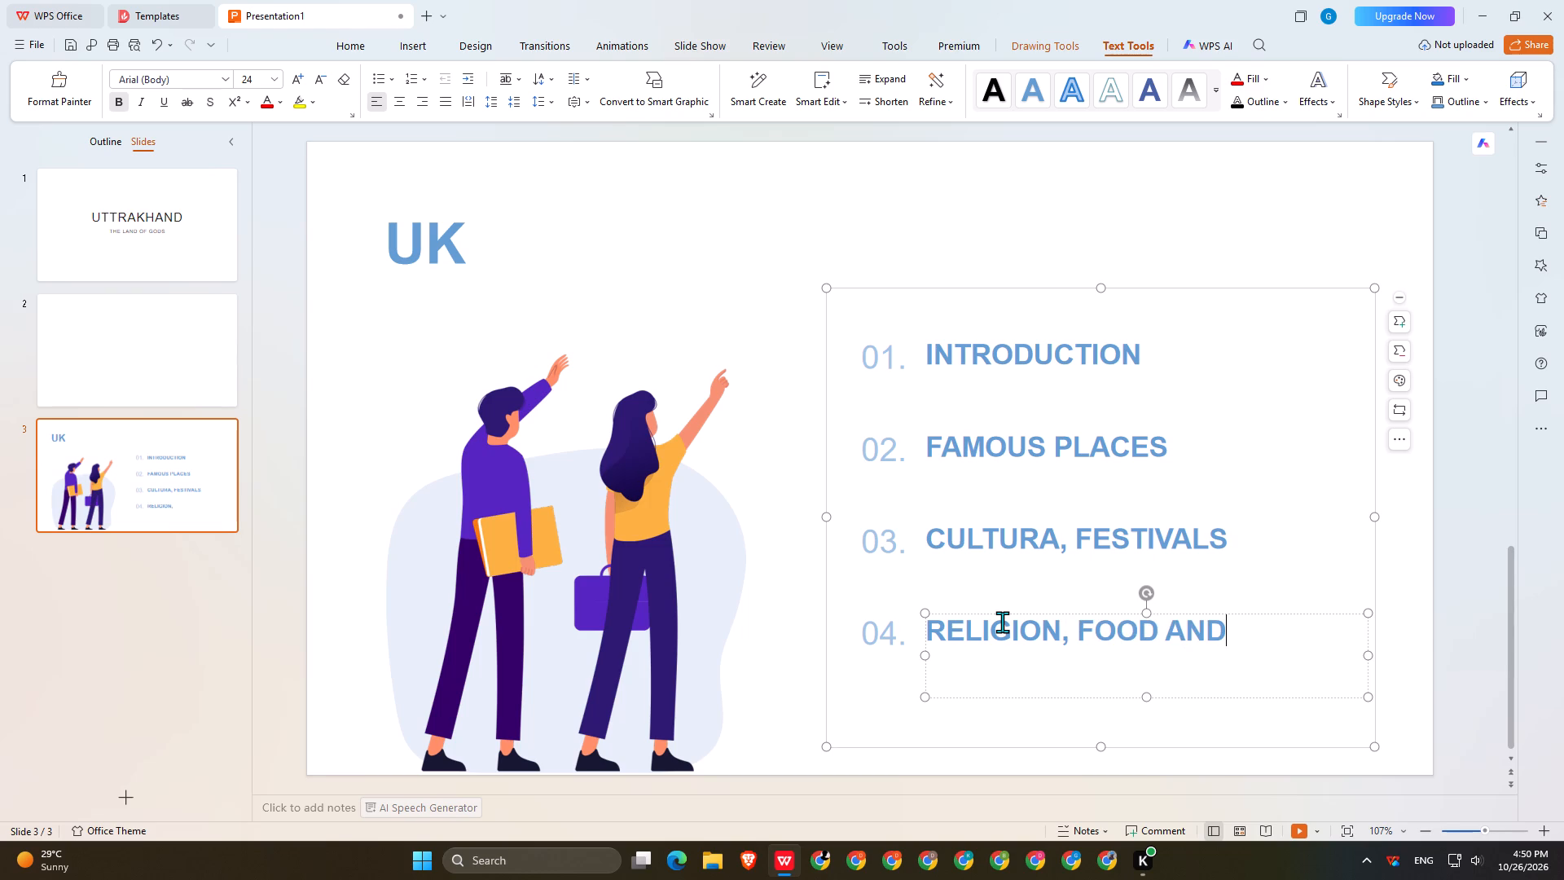
pyautogui.press('space')
pyautogui.write('CONCLUSION')
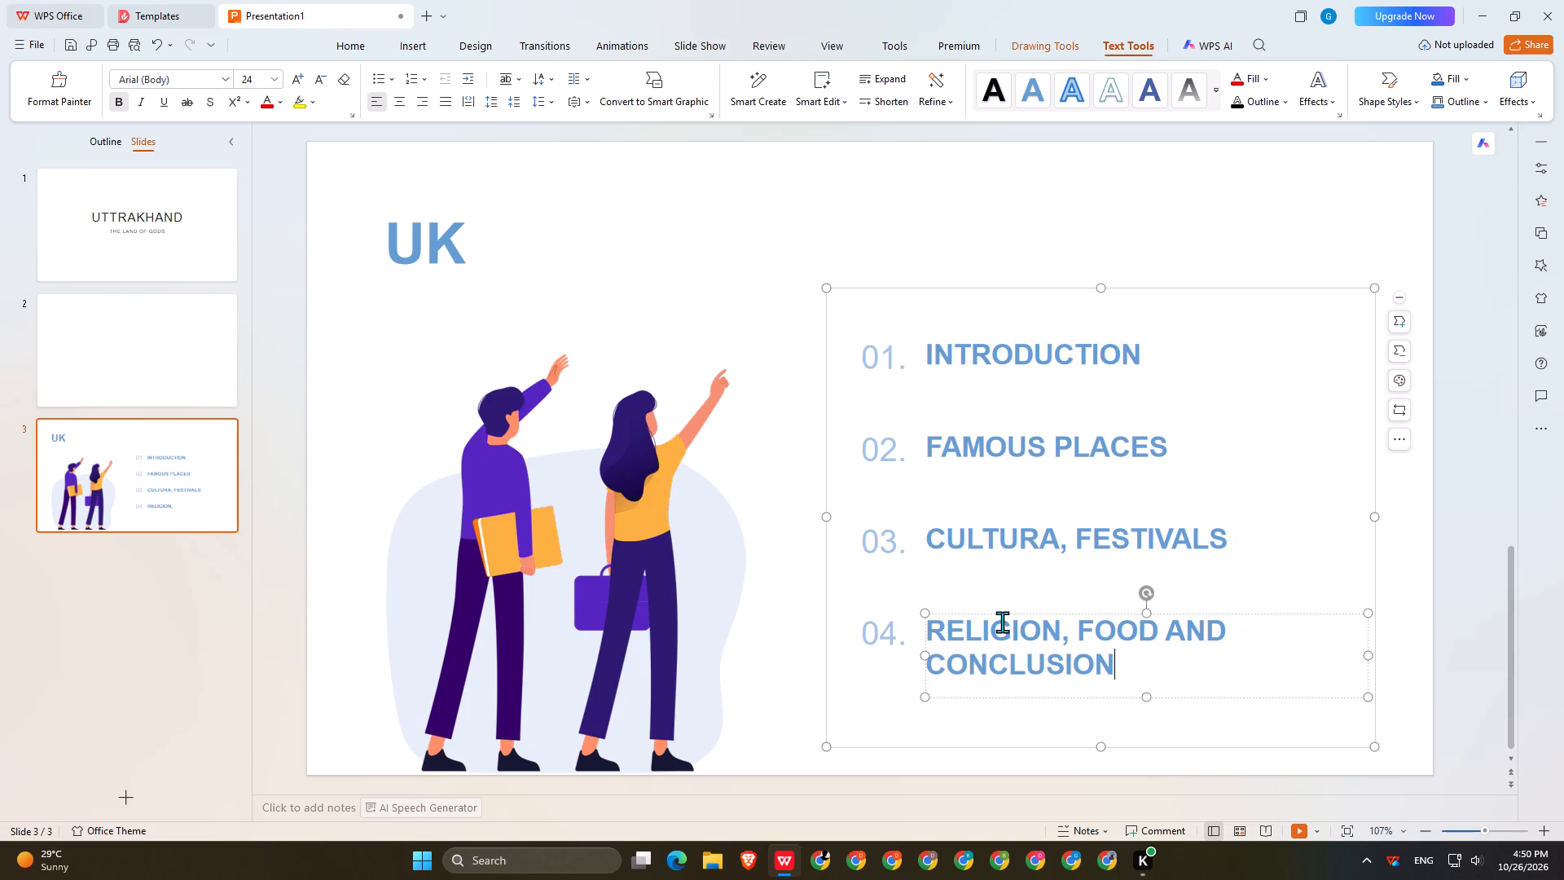
# Apply the solid black preset WordArt style to the number 01 beside INTRODUCTION.
pyautogui.click(1190, 358)
pyautogui.click(885, 366)
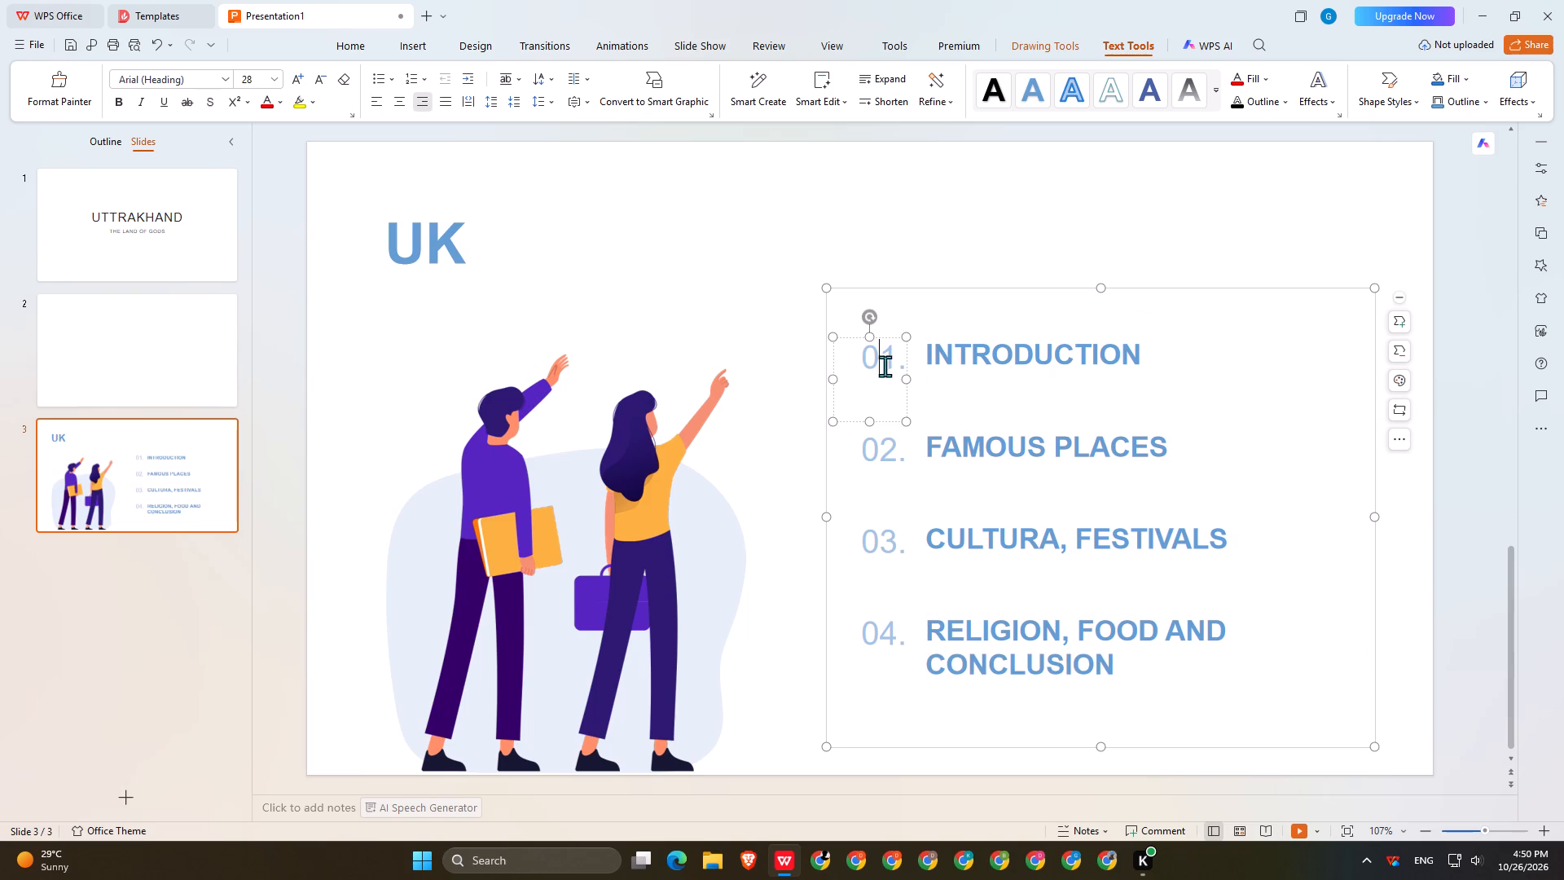
pyautogui.write('01')
pyautogui.press('BackSpace')
pyautogui.press('BackSpace')
pyautogui.click(989, 99)
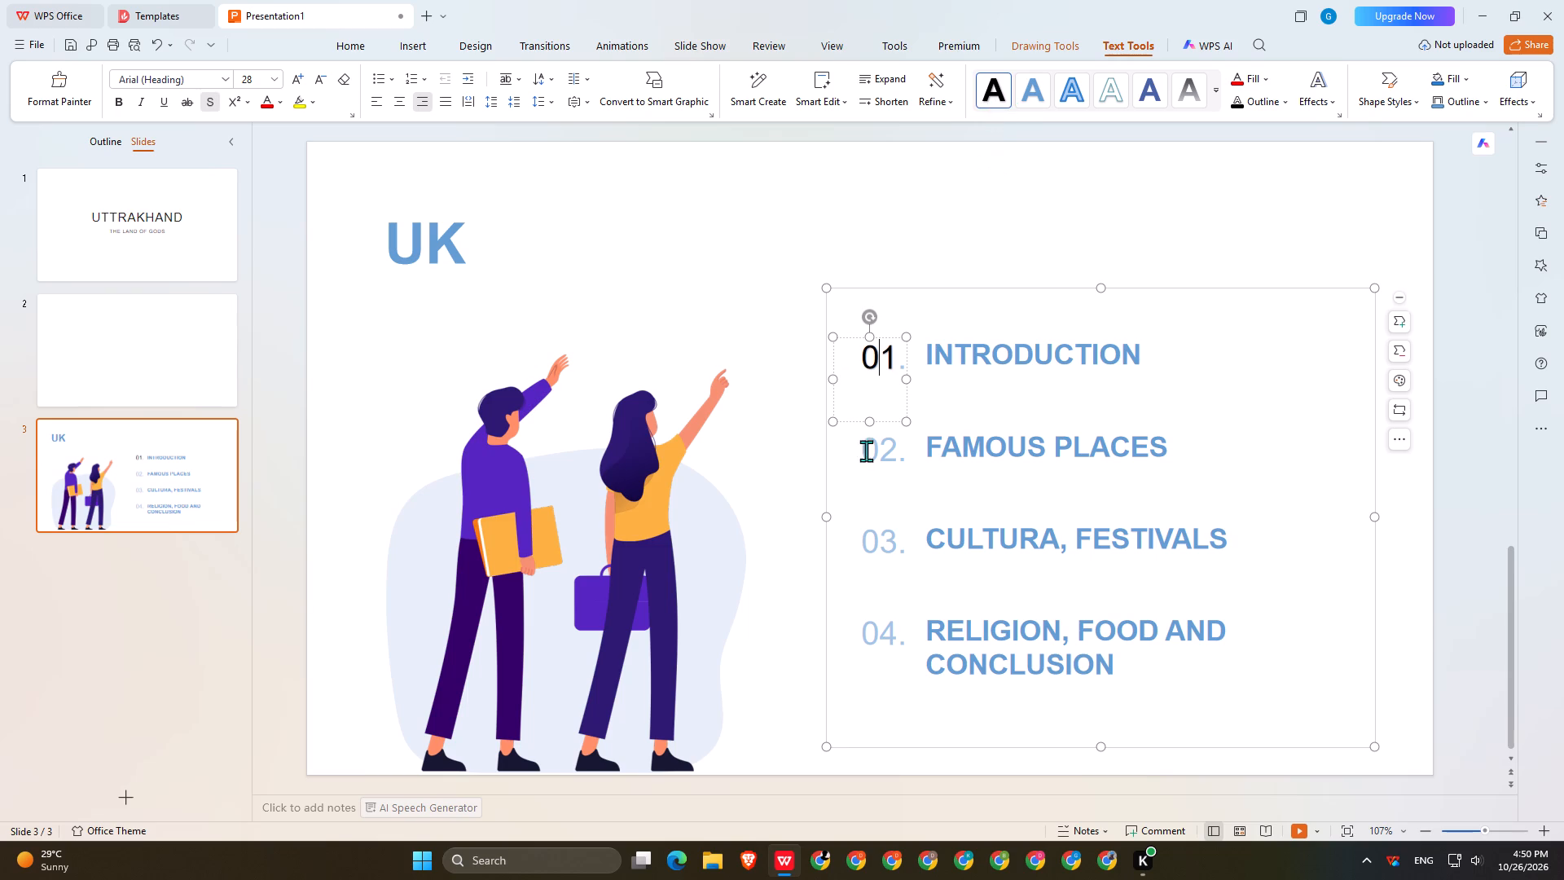
# Replace the number beside FAMOUS PLACES with 02 in the solid black preset WordArt style.
pyautogui.click(862, 464)
pyautogui.click(1030, 94)
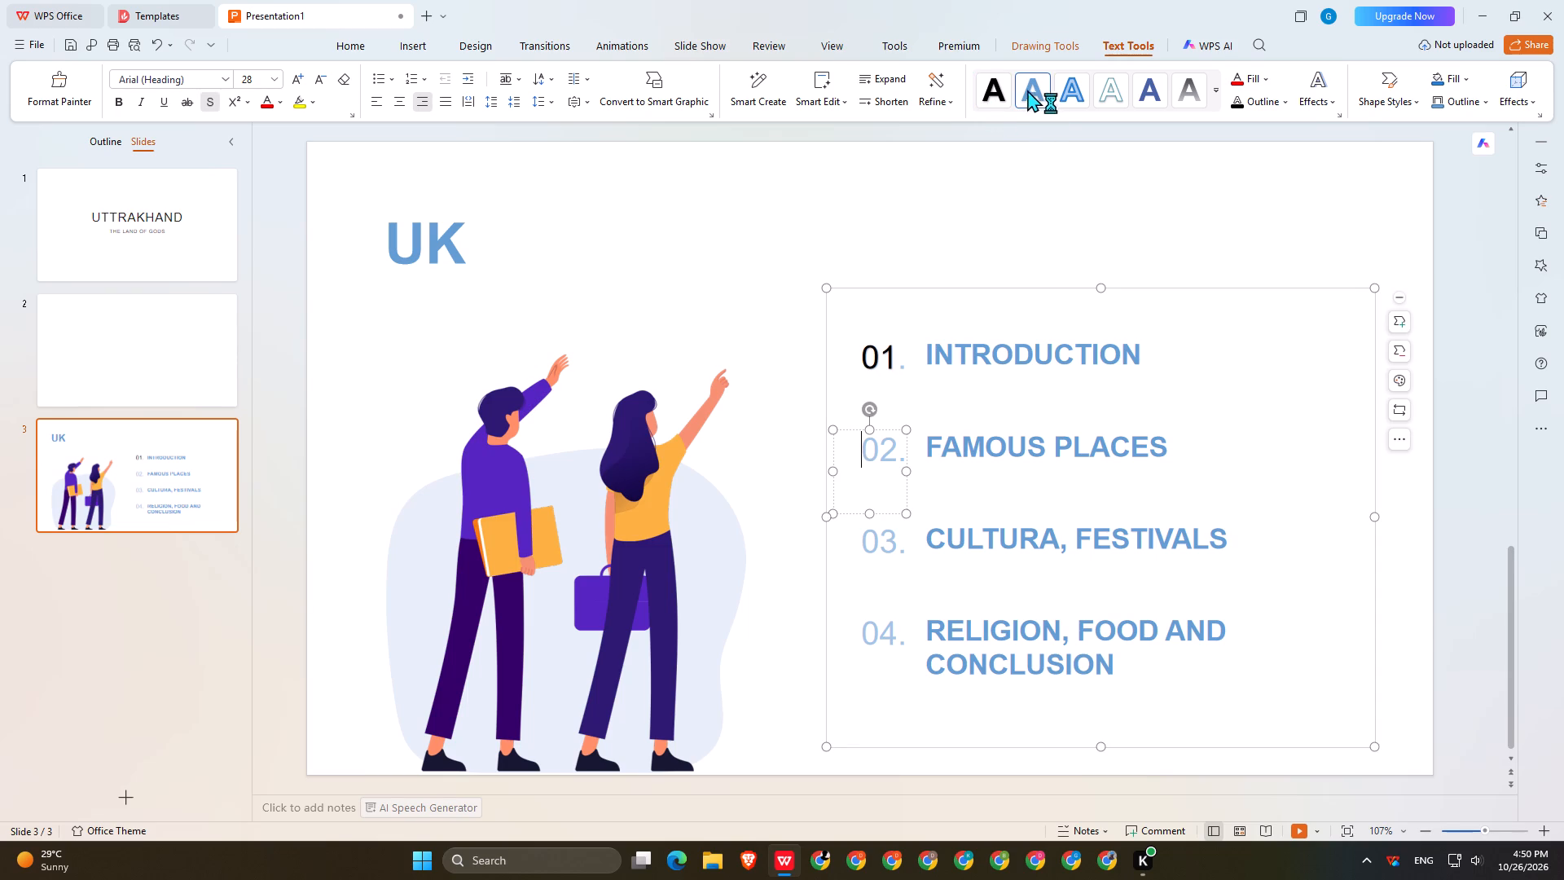
pyautogui.click(1009, 85)
pyautogui.click(997, 81)
pyautogui.click(884, 447)
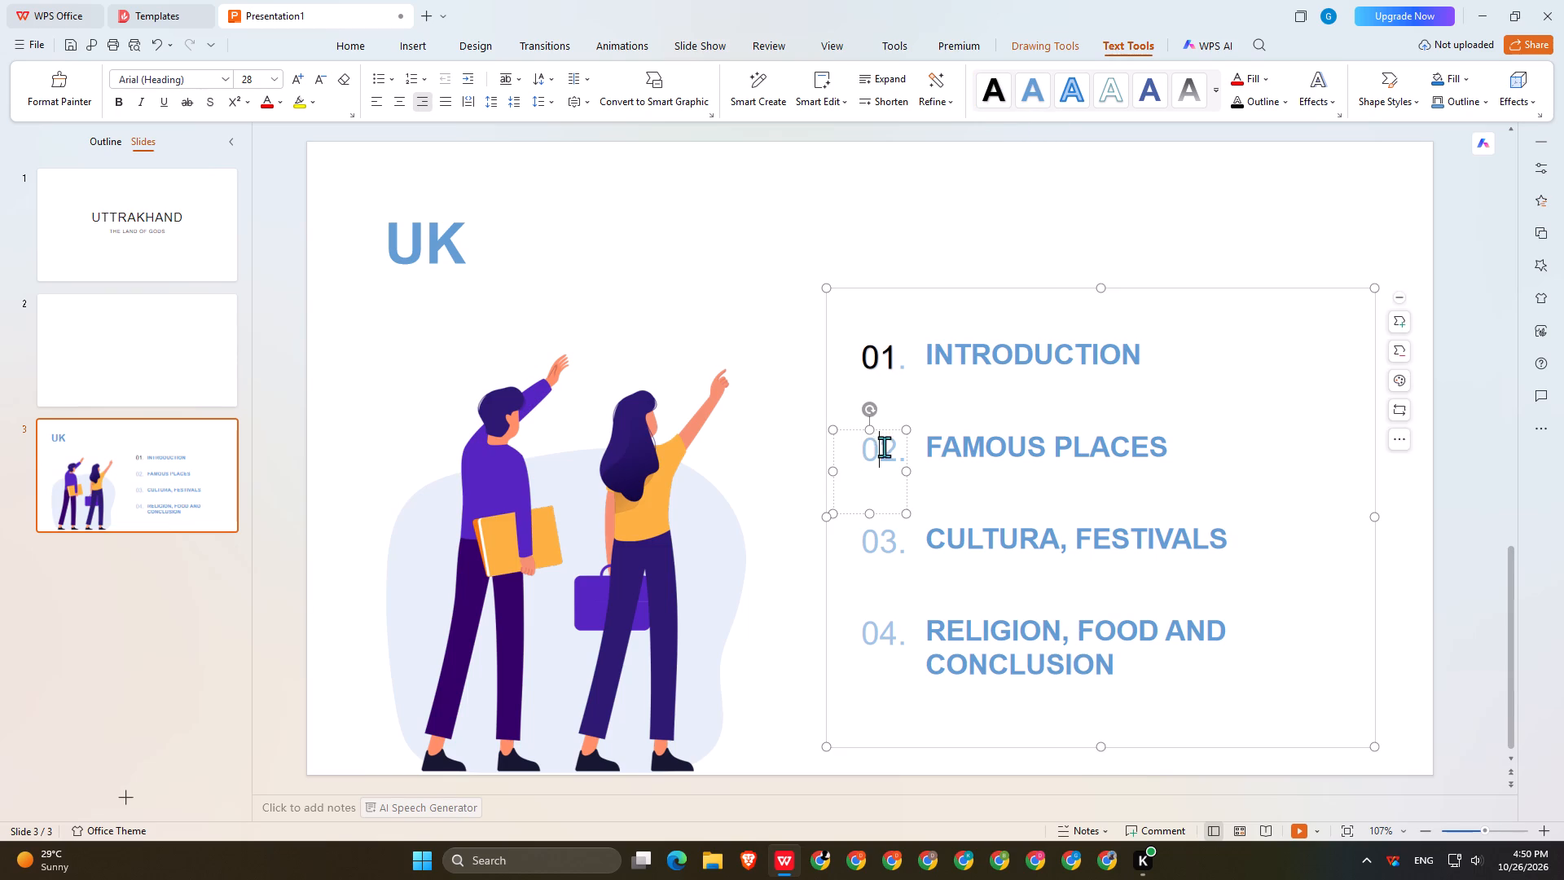
pyautogui.click(891, 450)
pyautogui.click(1001, 99)
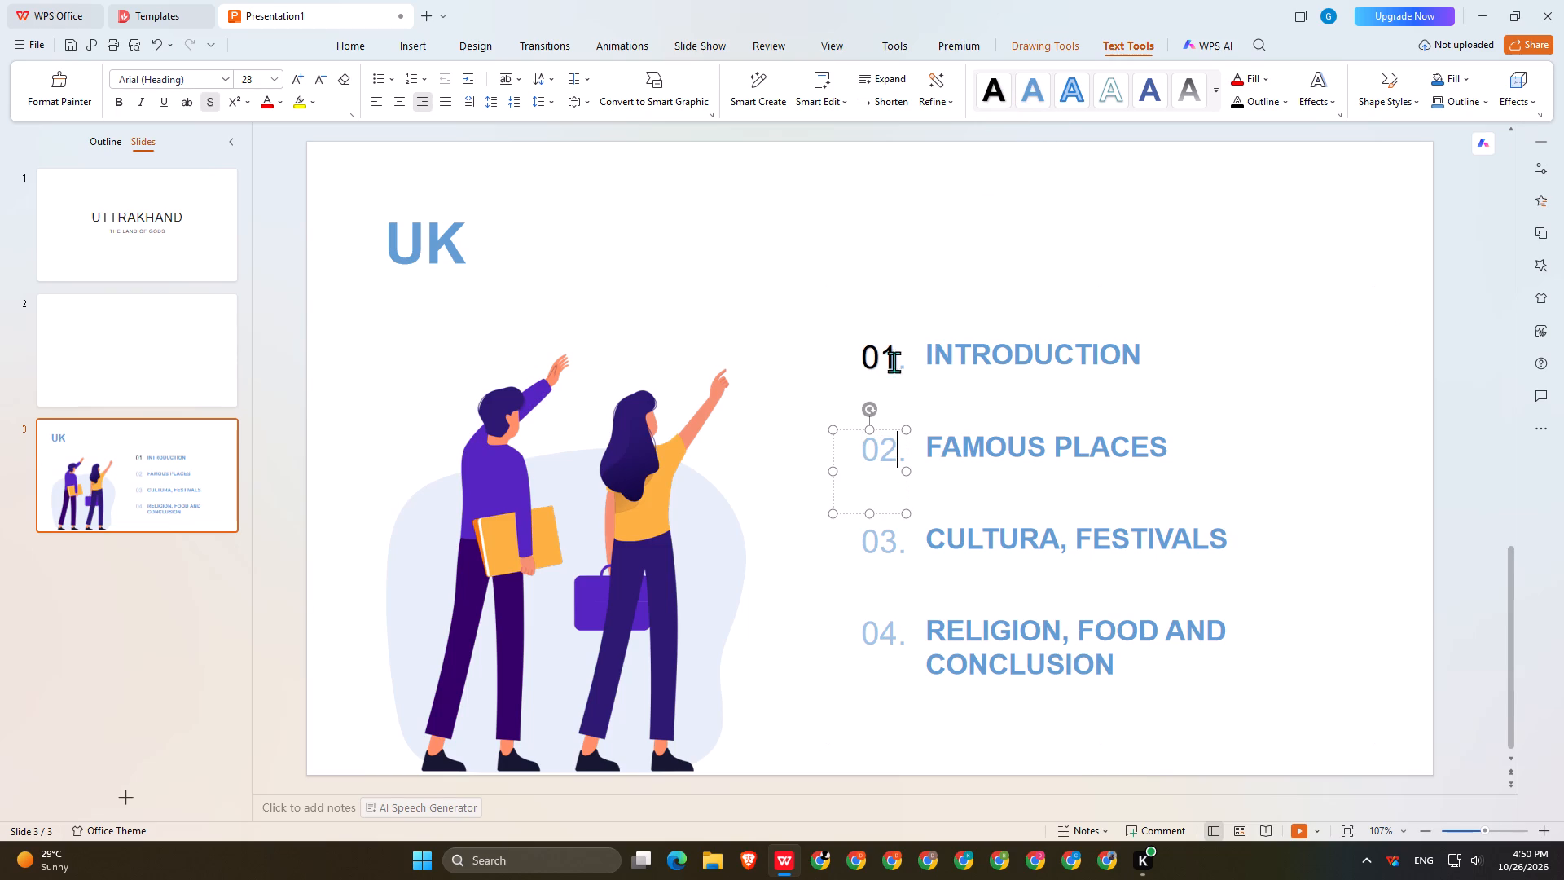
pyautogui.press('BackSpace')
pyautogui.press('BackSpace')
pyautogui.write('01')
pyautogui.press('BackSpace')
pyautogui.press('BackSpace')
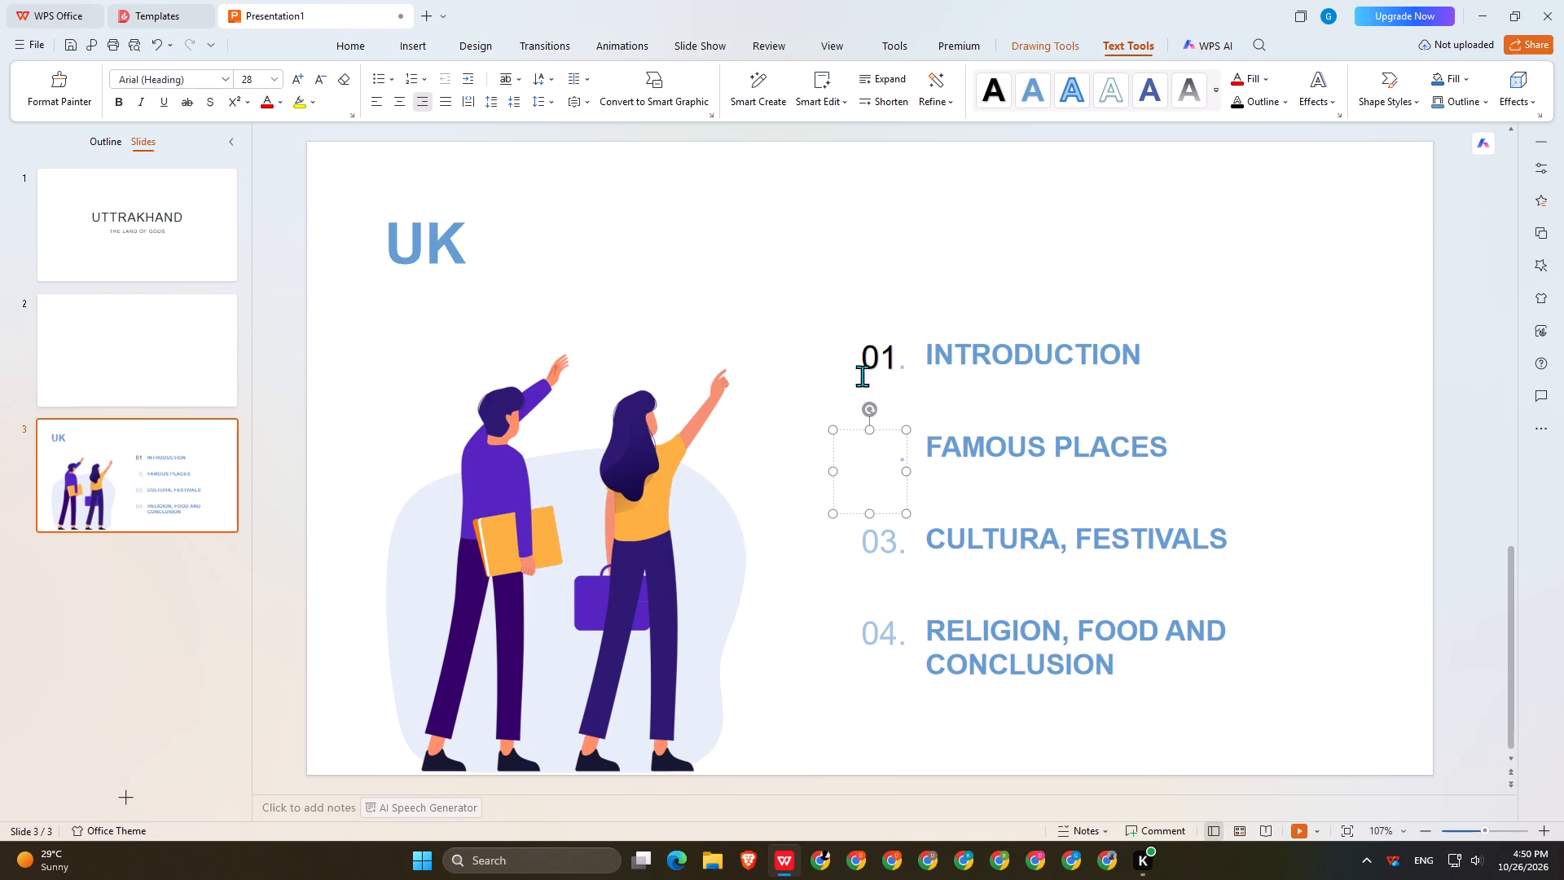
pyautogui.click(987, 88)
pyautogui.write('01')
pyautogui.press('BackSpace')
pyautogui.press('2')
# Replace the number beside CULTURA, FESTIVALS with 03 in the solid black preset WordArt style.
pyautogui.click(907, 554)
pyautogui.click(899, 540)
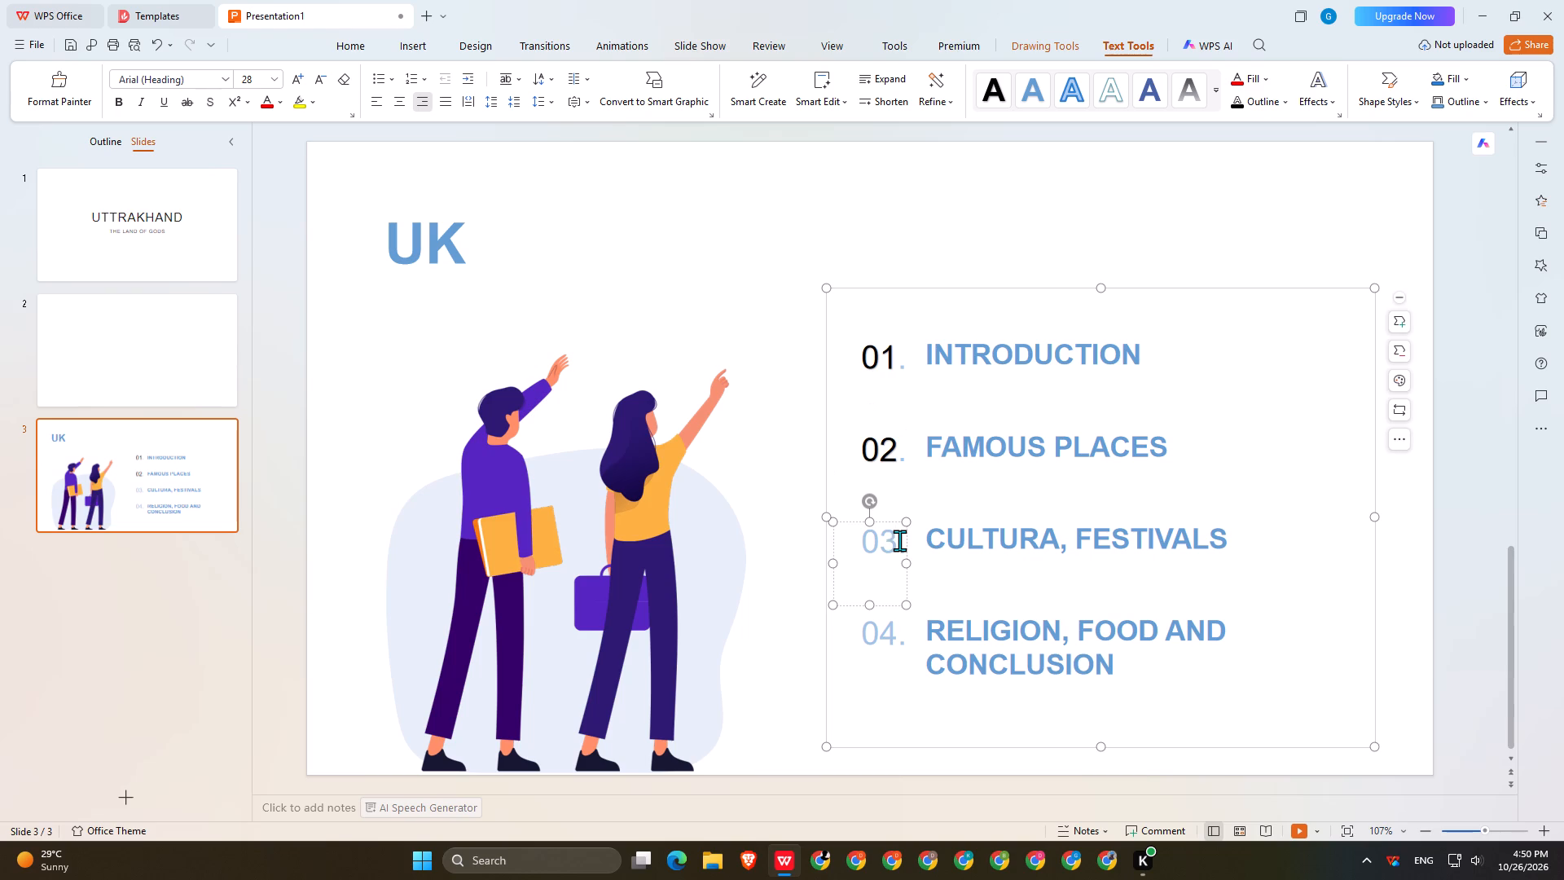
pyautogui.press('BackSpace')
pyautogui.press('BackSpace')
pyautogui.click(993, 91)
pyautogui.write('03')
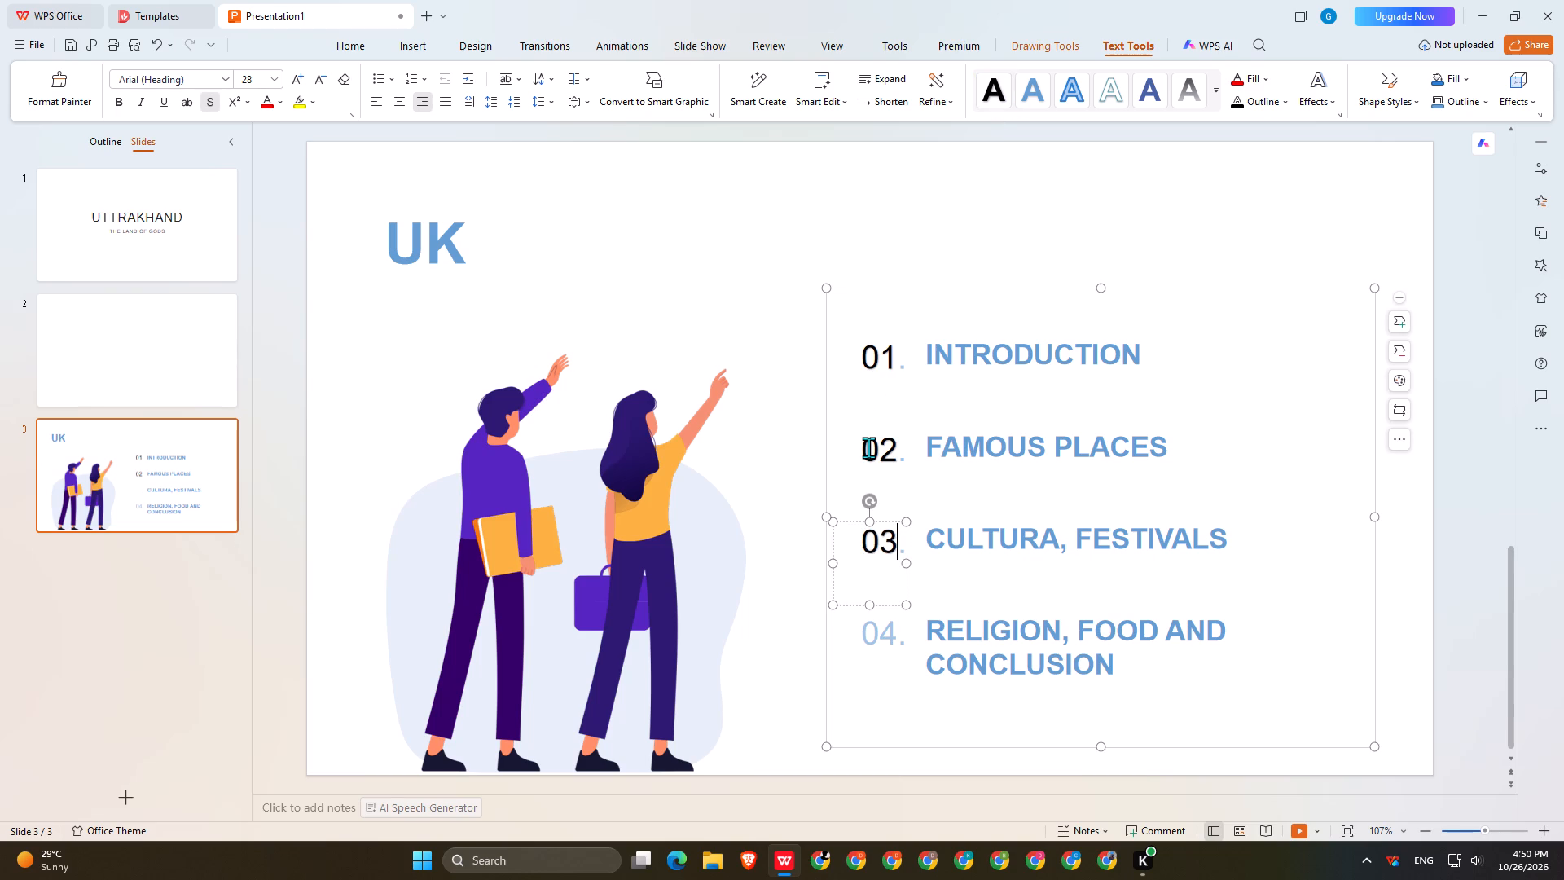
# Apply the solid black preset WordArt style to the number 04 beside the last contents item.
pyautogui.click(880, 621)
pyautogui.click(882, 633)
pyautogui.click(898, 635)
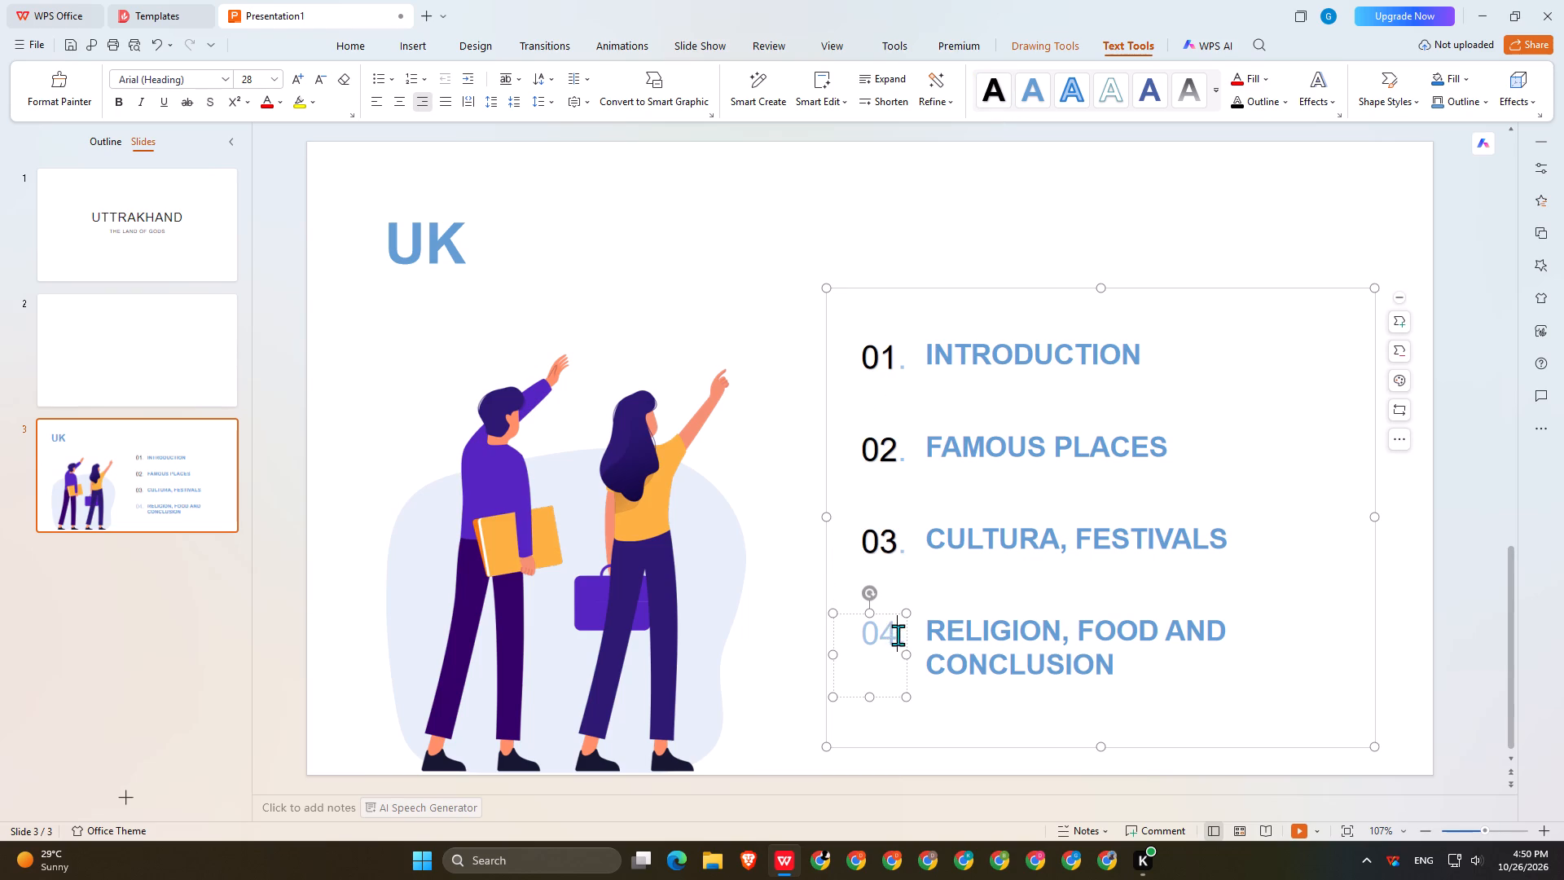
pyautogui.click(994, 95)
pyautogui.tripleClick(994, 95)
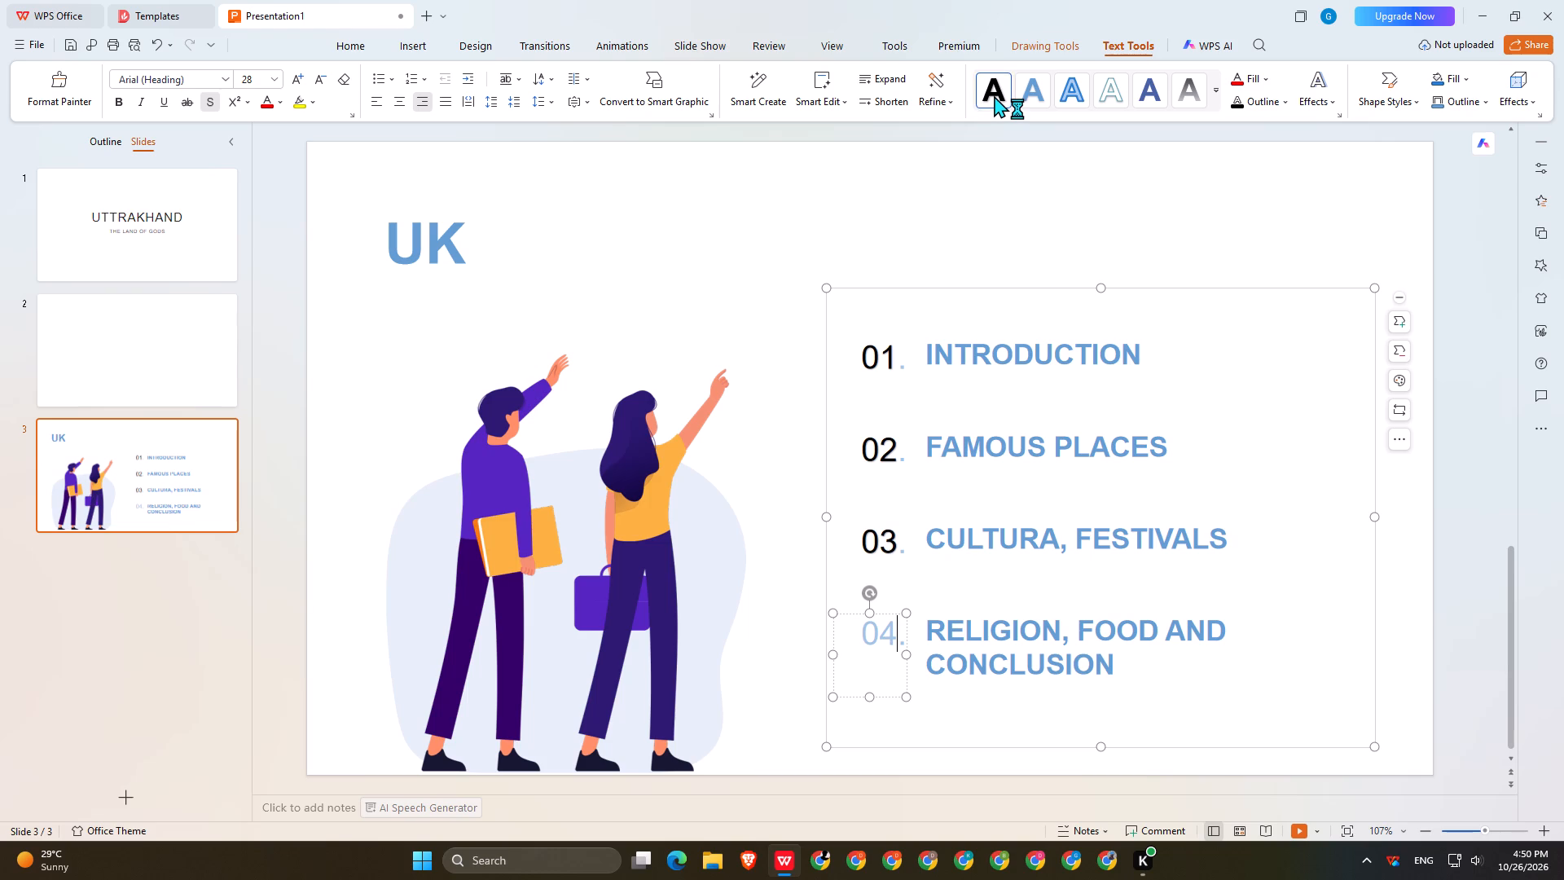
pyautogui.click(865, 632)
pyautogui.moveTo(866, 632); pyautogui.dragTo(899, 630)
pyautogui.click(983, 87)
# Apply the preset WordArt style with white fill and blue outline to the text INTRODUCTION.
pyautogui.click(1202, 393)
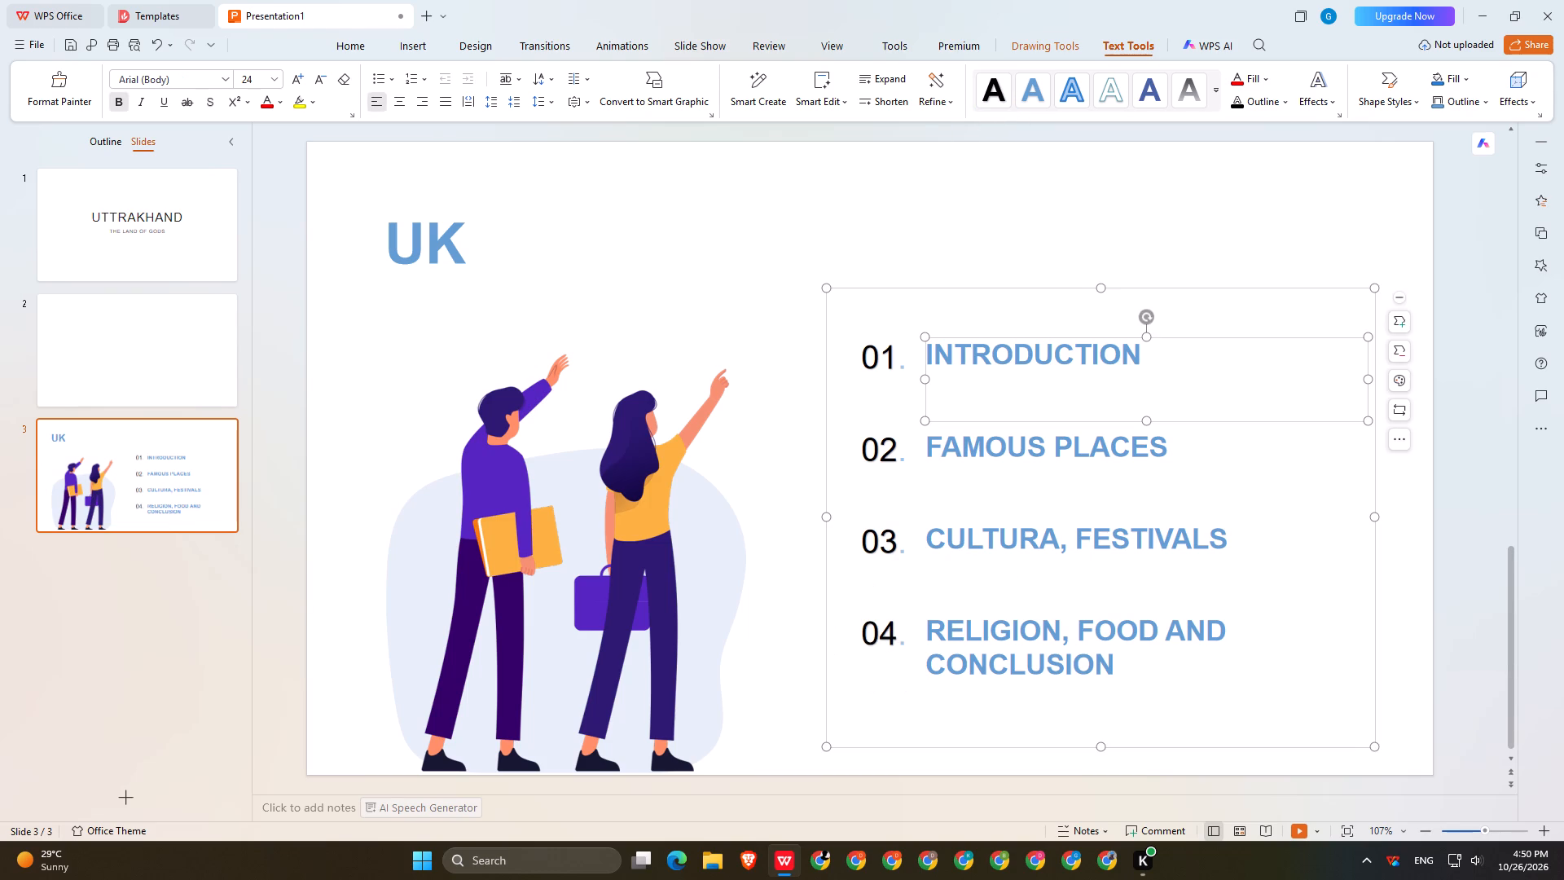
pyautogui.moveTo(929, 355); pyautogui.dragTo(1087, 359)
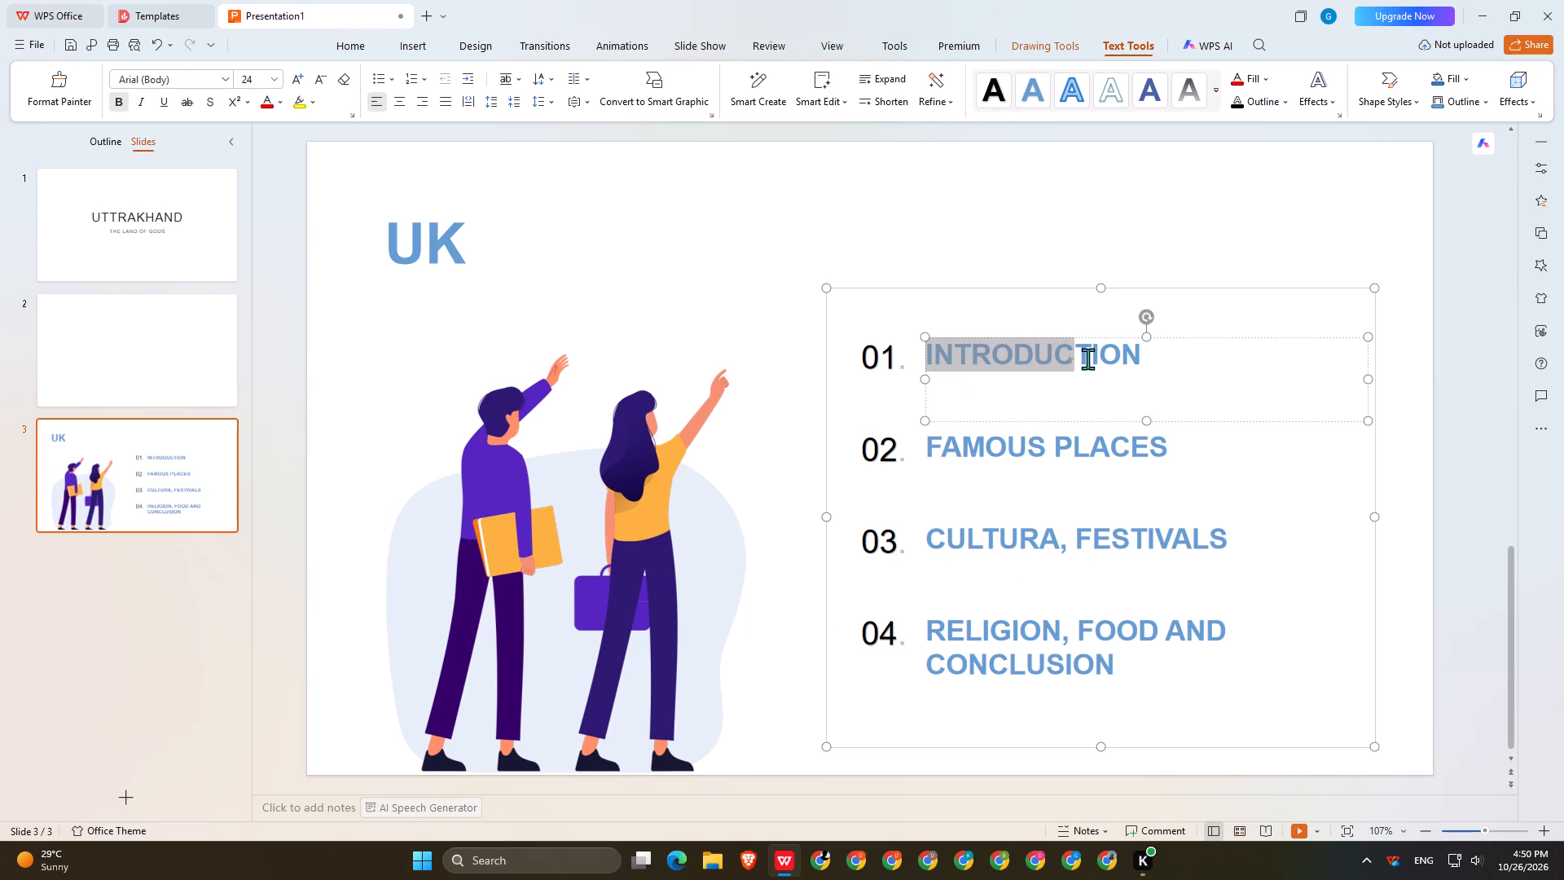
pyautogui.moveTo(1087, 359); pyautogui.dragTo(1139, 359)
pyautogui.click(1212, 90)
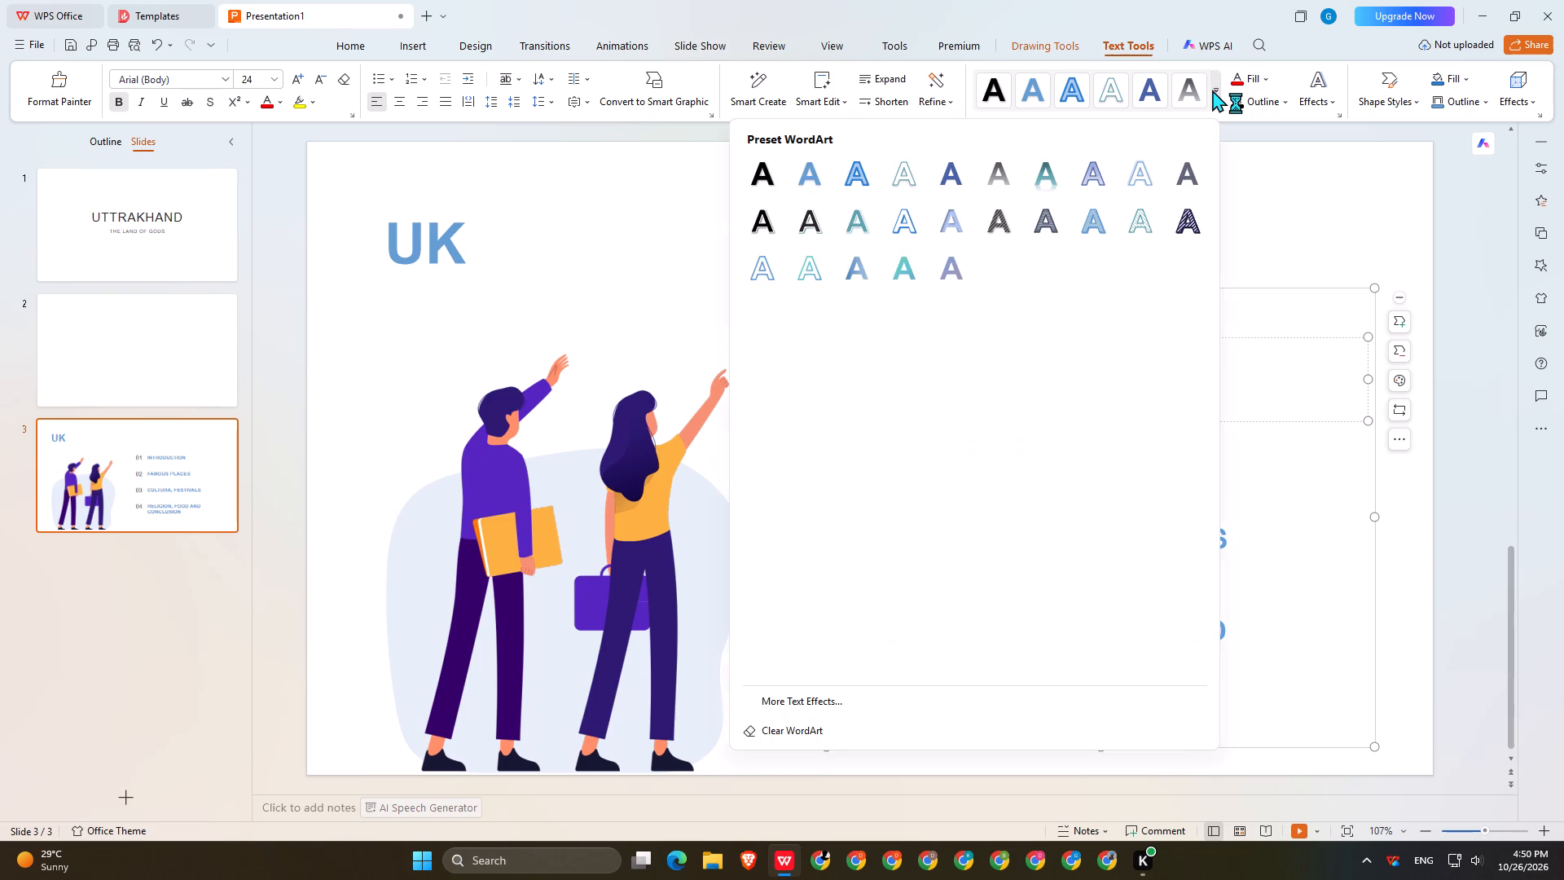
pyautogui.click(921, 216)
pyautogui.click(1229, 227)
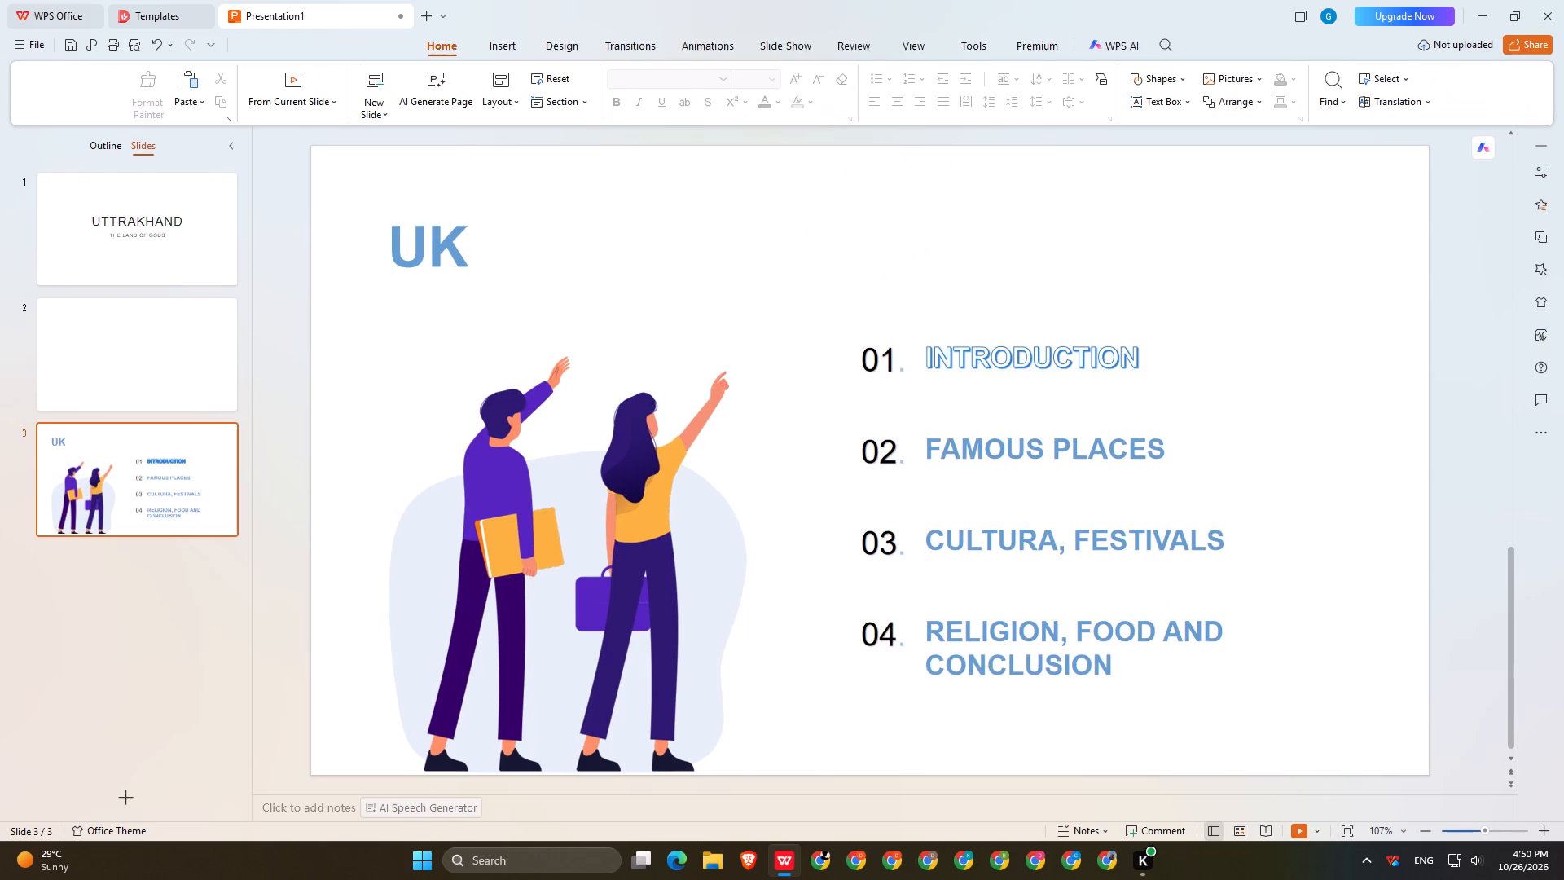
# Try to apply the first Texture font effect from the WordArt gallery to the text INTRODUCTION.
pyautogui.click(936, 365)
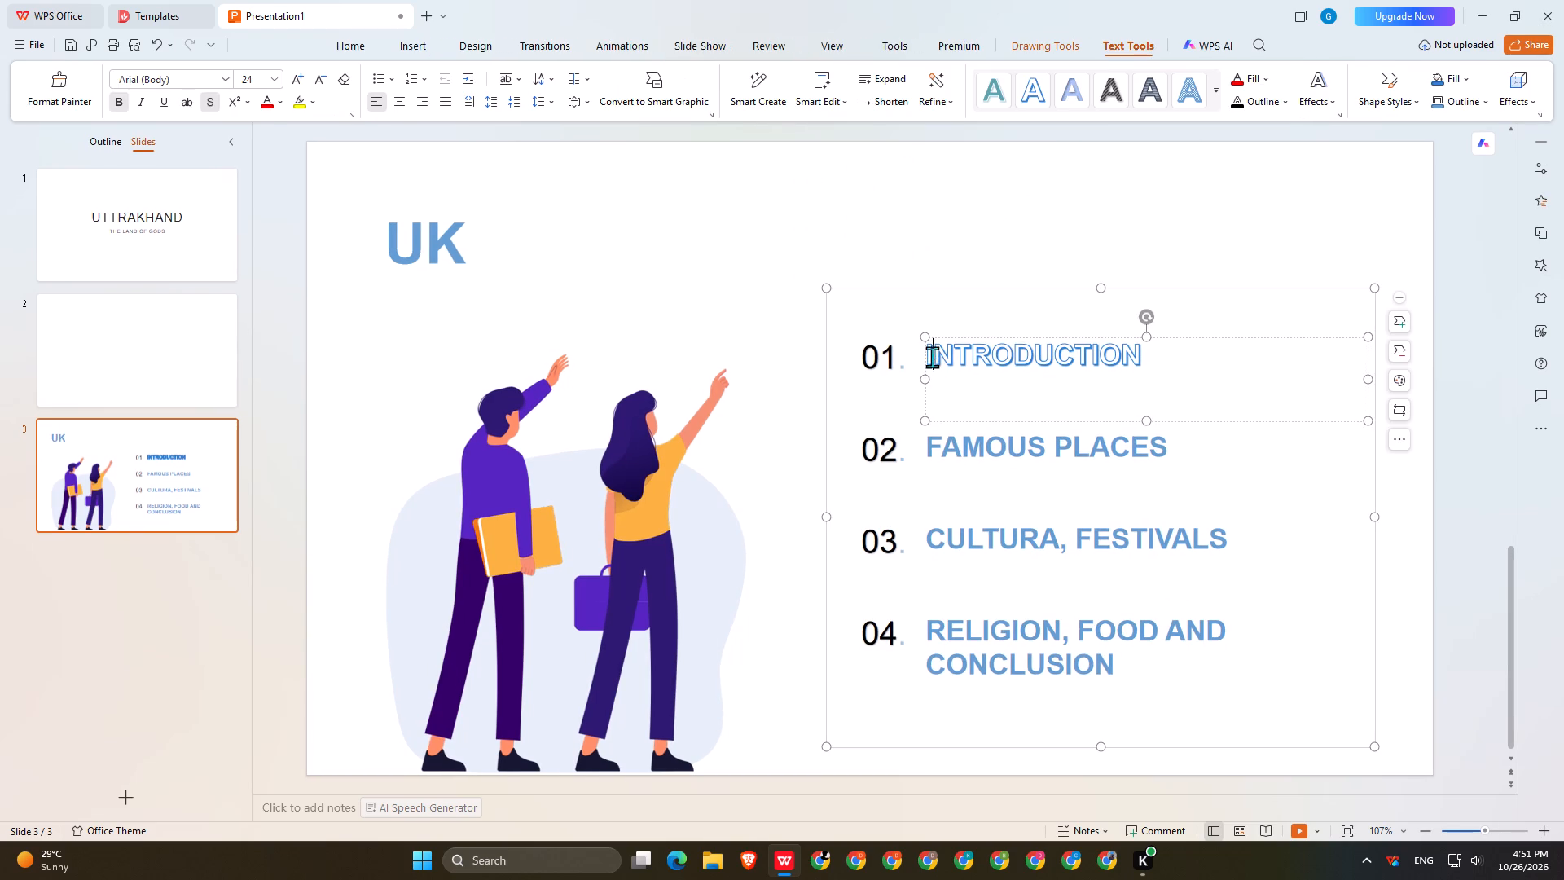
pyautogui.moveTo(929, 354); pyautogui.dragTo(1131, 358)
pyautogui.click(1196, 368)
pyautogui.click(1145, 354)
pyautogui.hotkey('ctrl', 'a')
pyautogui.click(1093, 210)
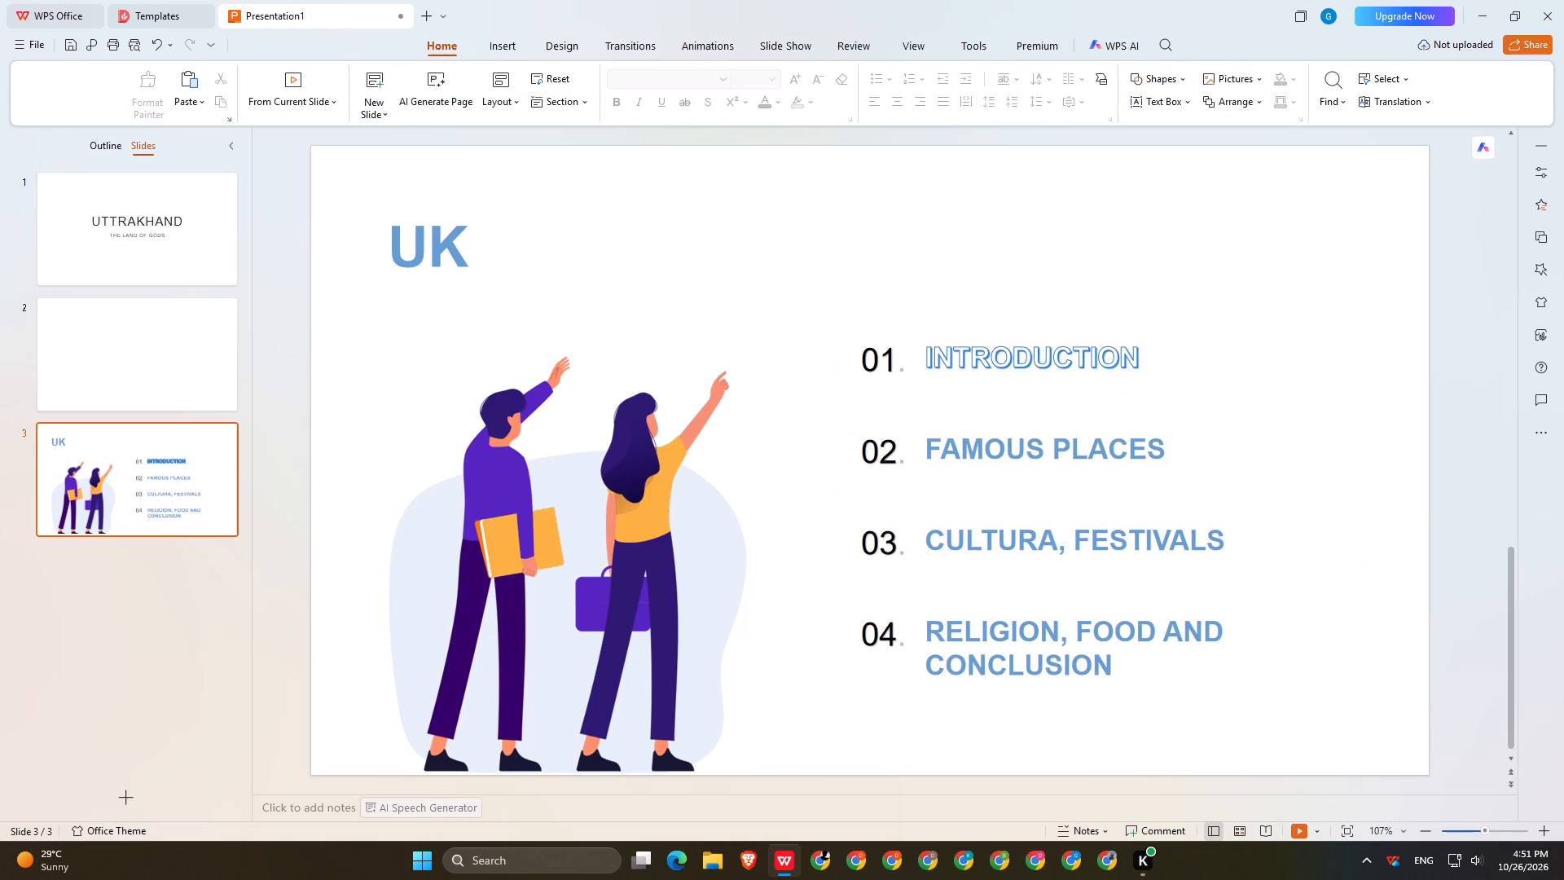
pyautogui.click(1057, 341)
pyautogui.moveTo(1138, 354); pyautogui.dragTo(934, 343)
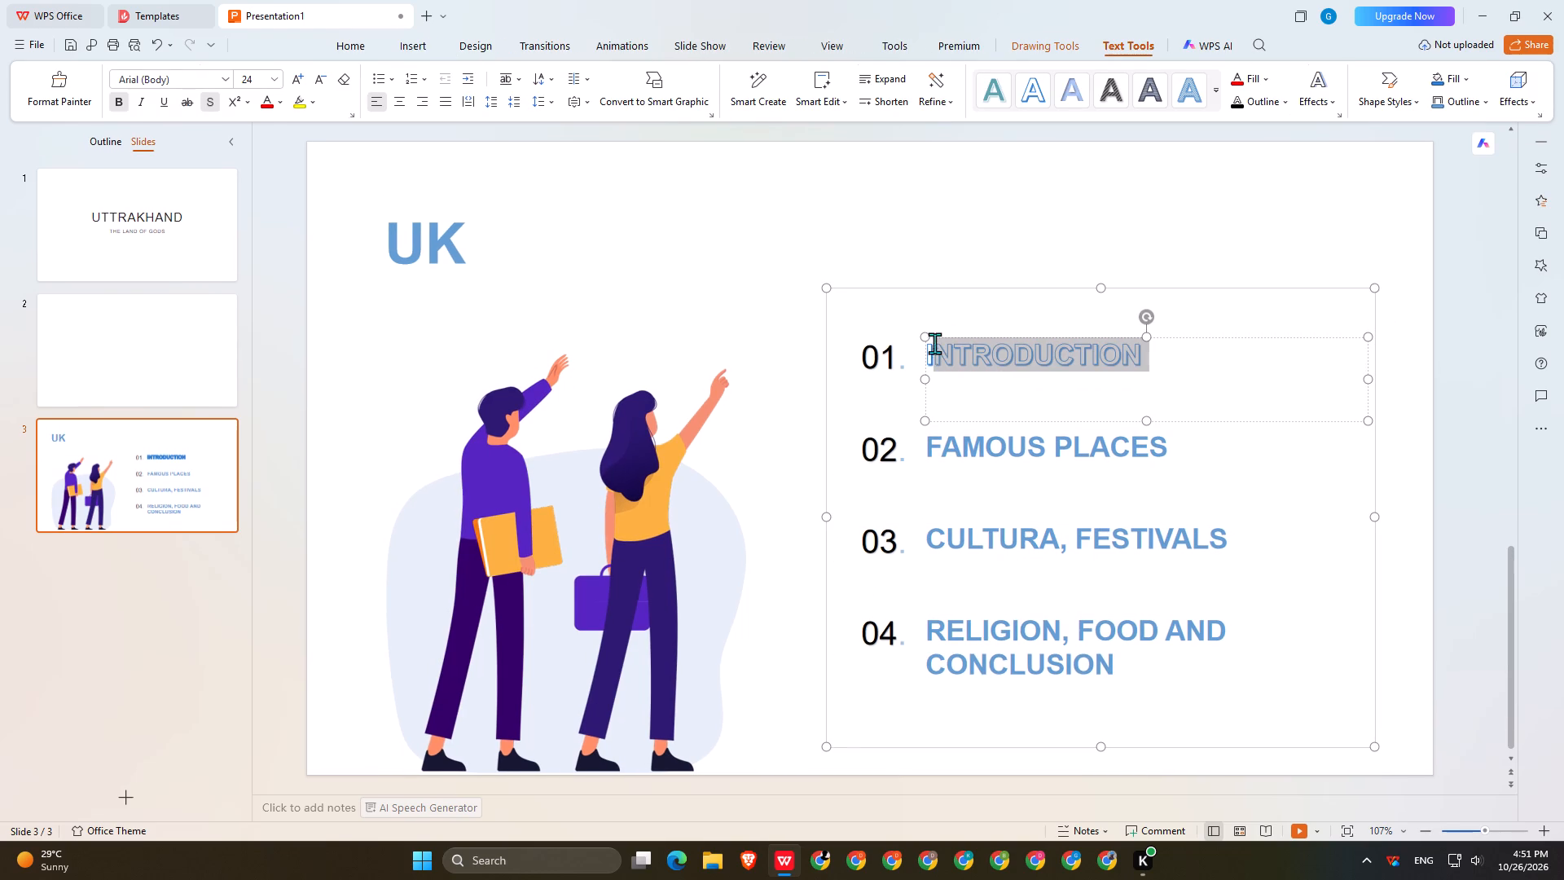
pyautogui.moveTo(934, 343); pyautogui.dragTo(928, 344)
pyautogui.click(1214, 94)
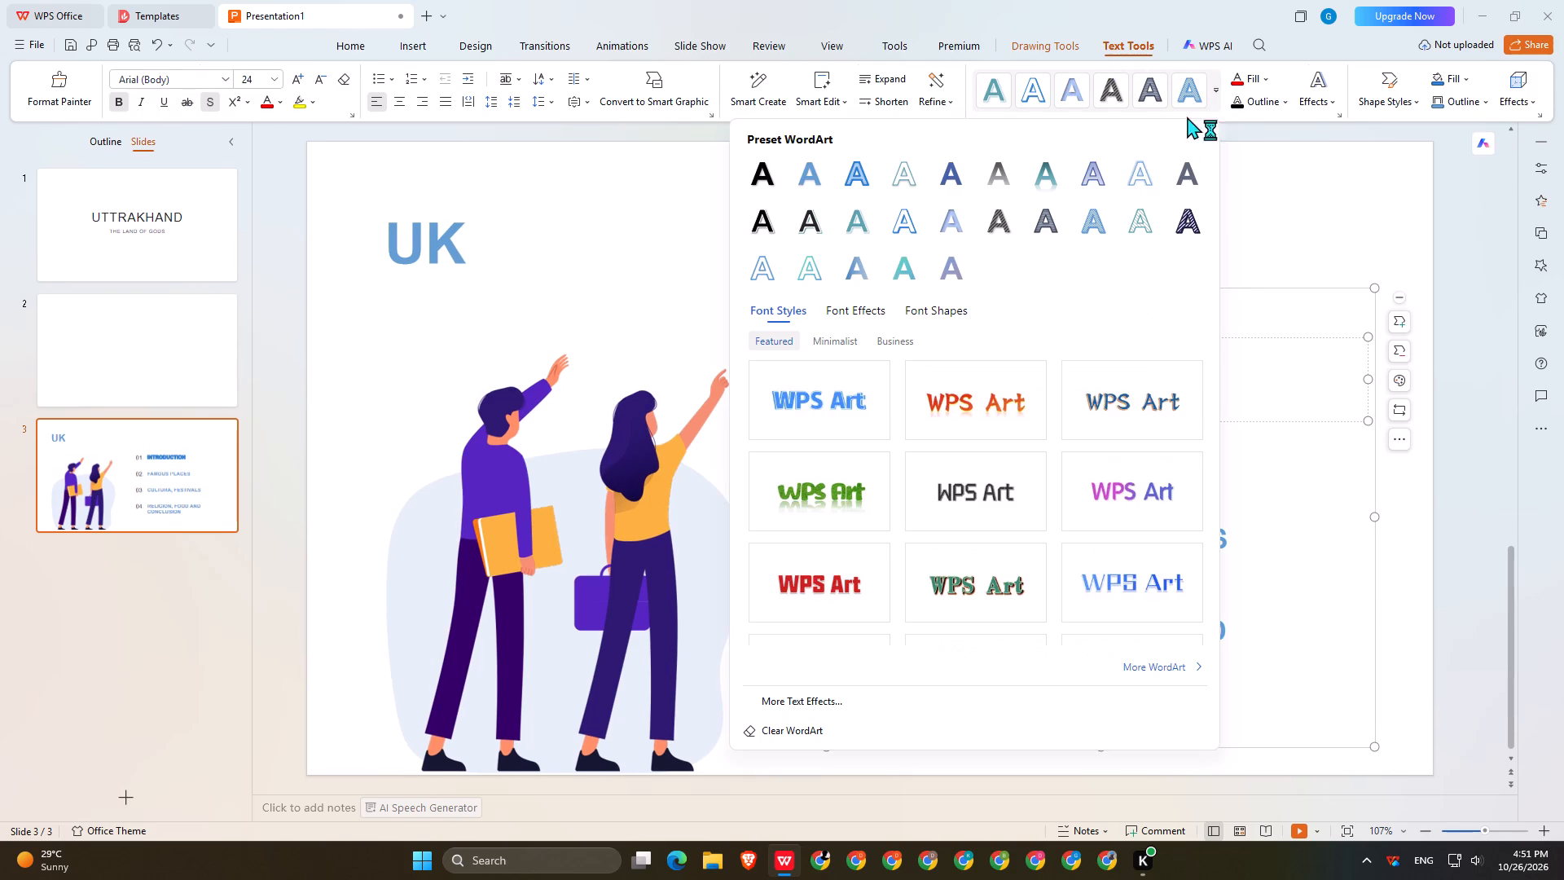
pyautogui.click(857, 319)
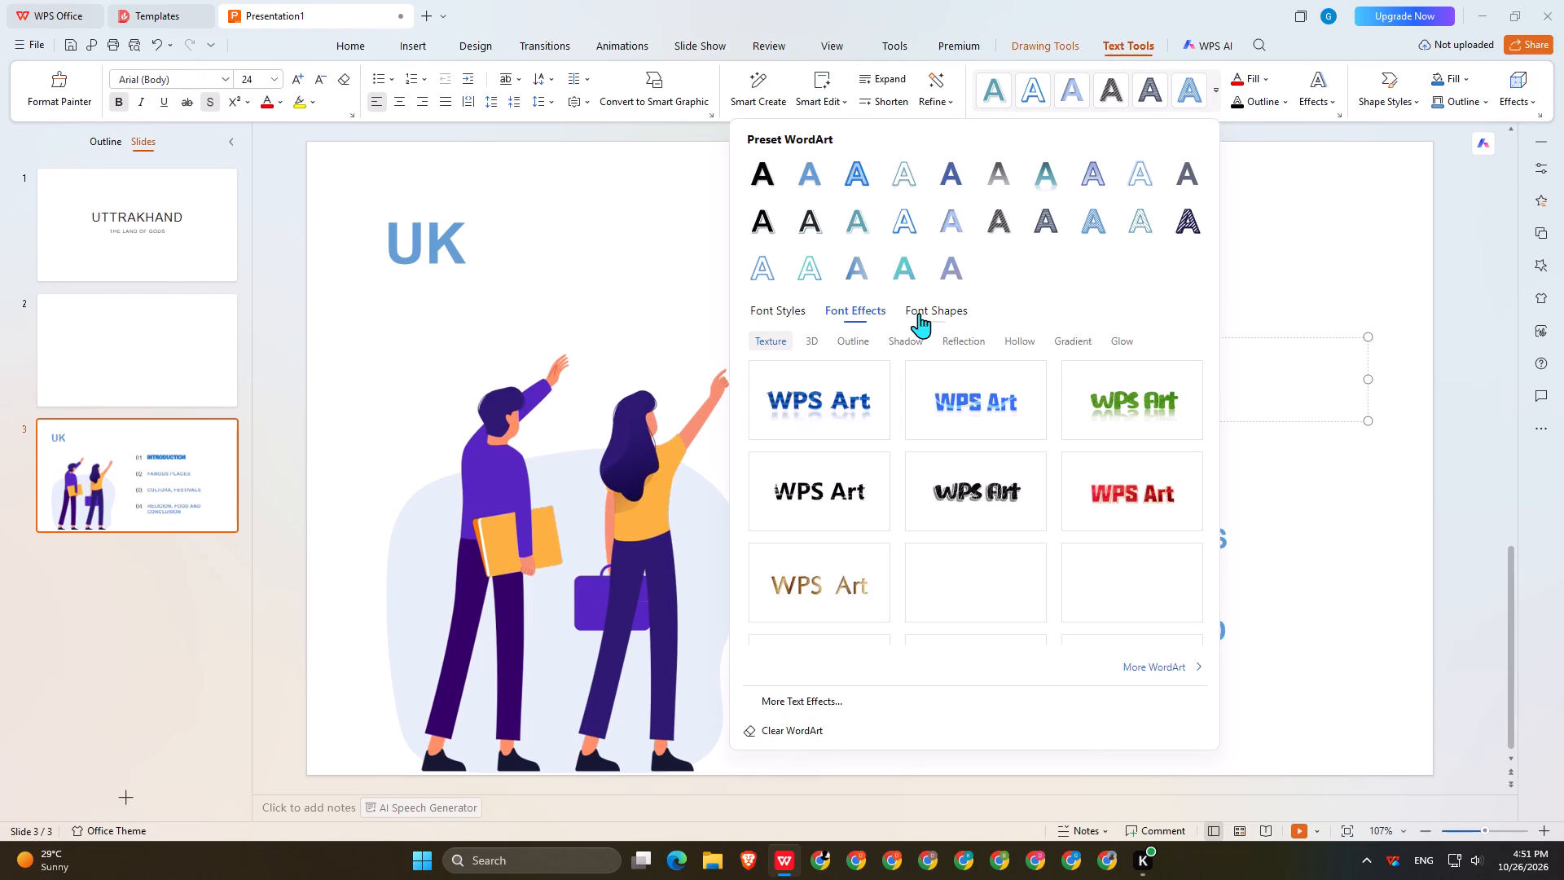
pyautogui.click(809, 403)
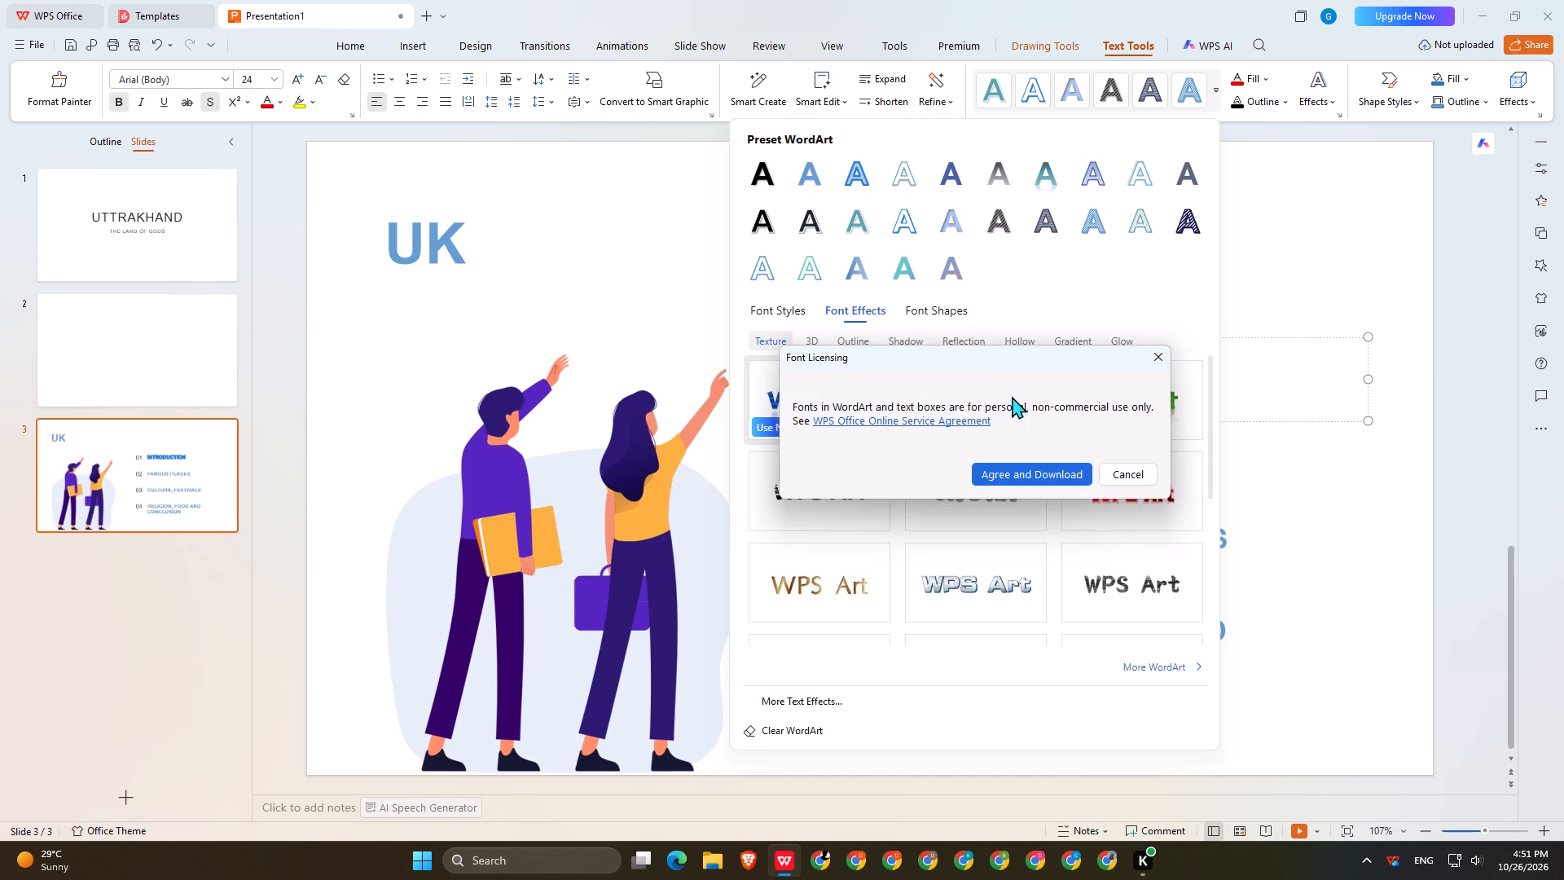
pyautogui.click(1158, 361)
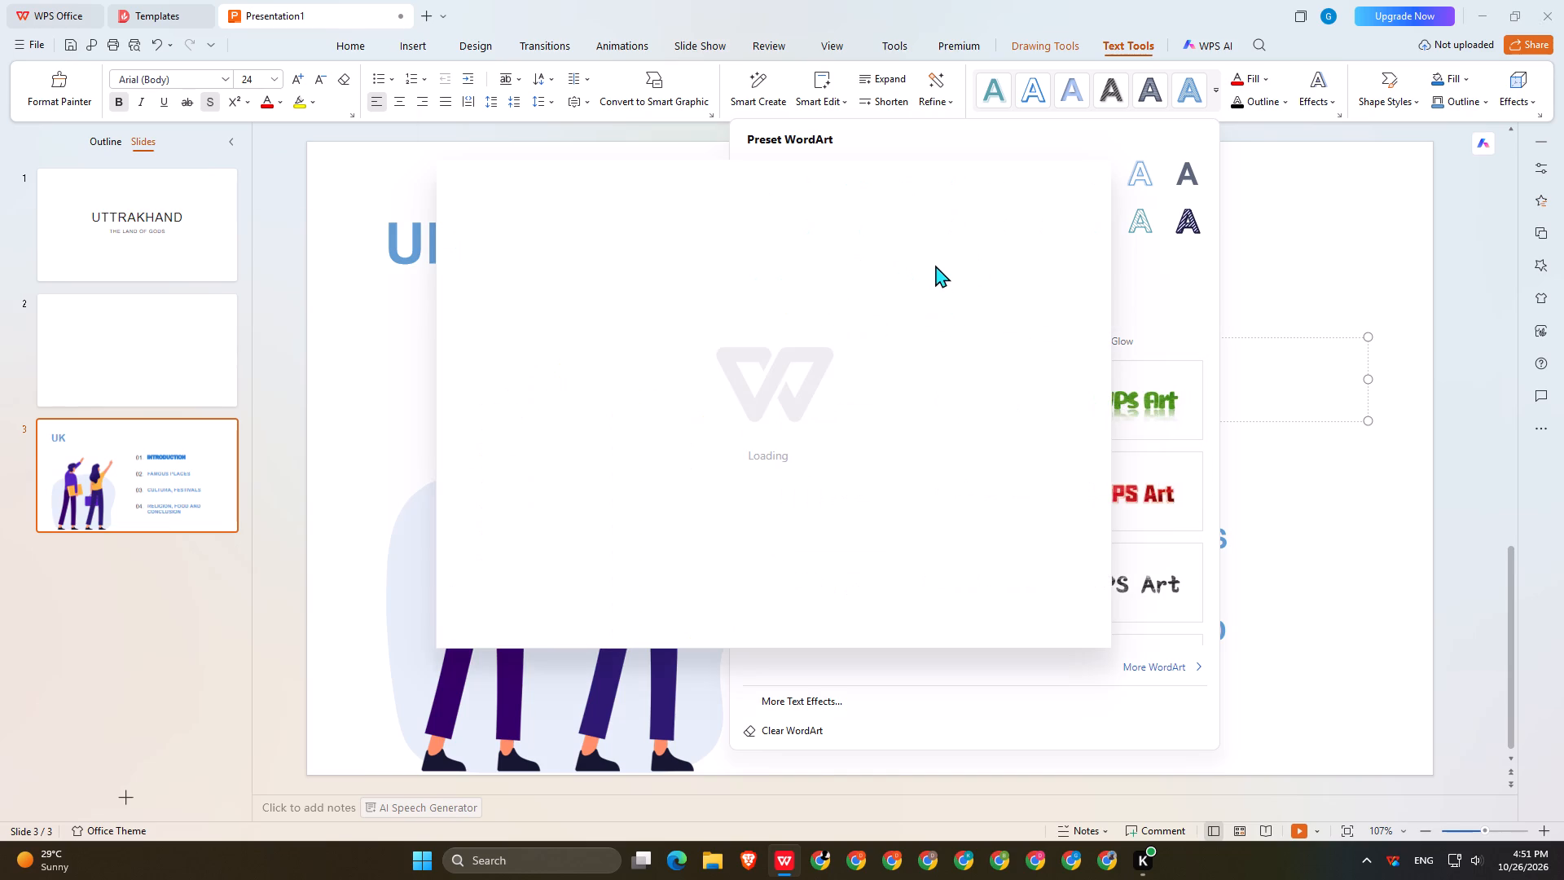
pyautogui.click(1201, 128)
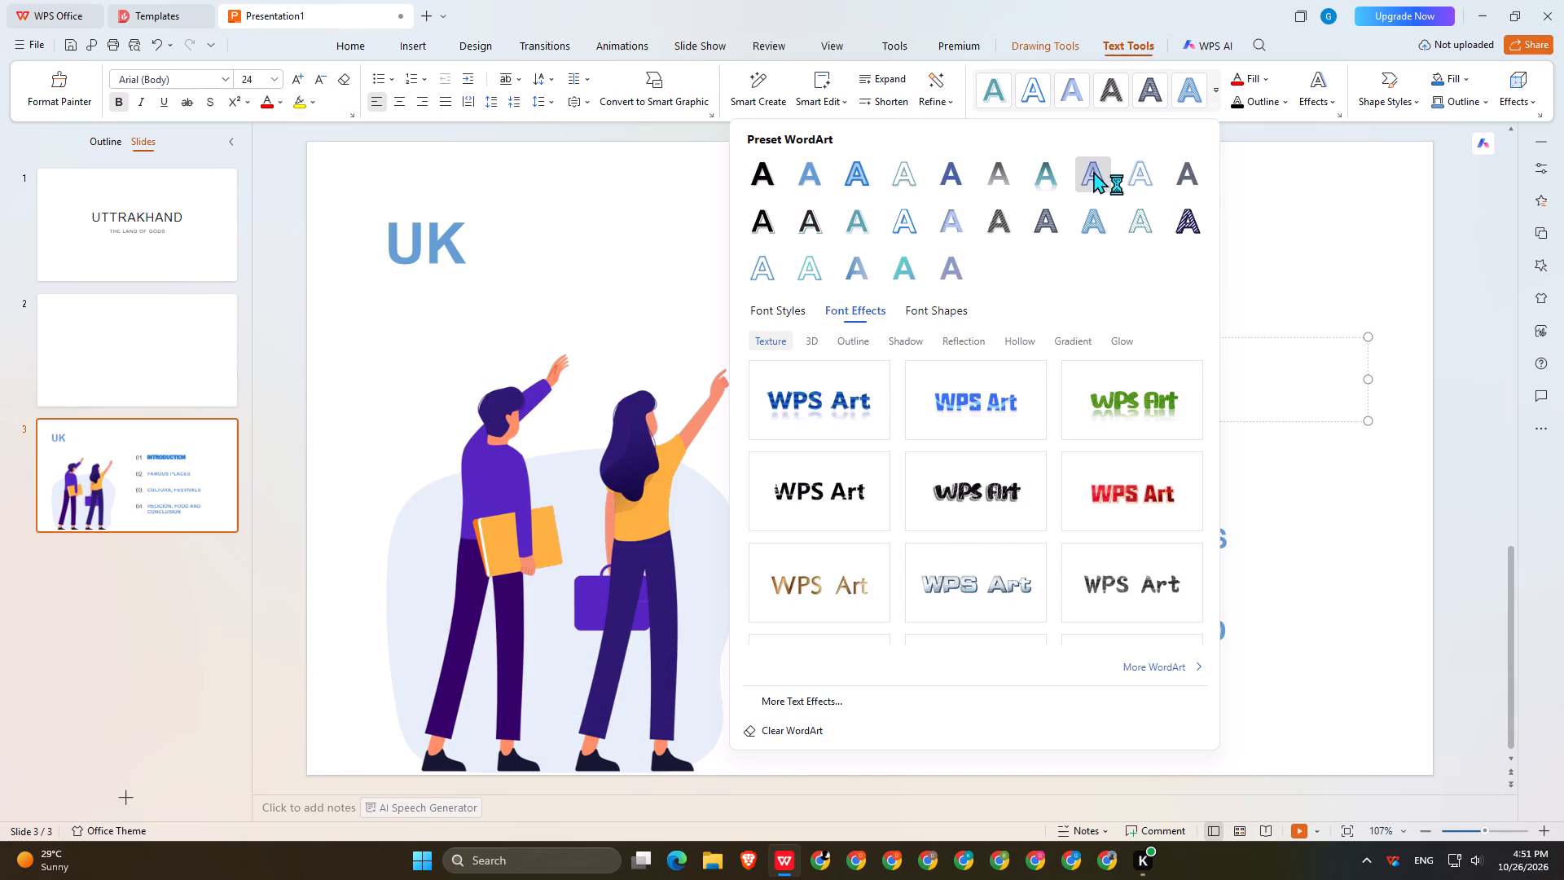
# Apply the preset WordArt style with a teal-to-blue gradient fill to the text INTRODUCTION.
pyautogui.click(1093, 170)
pyautogui.click(1217, 93)
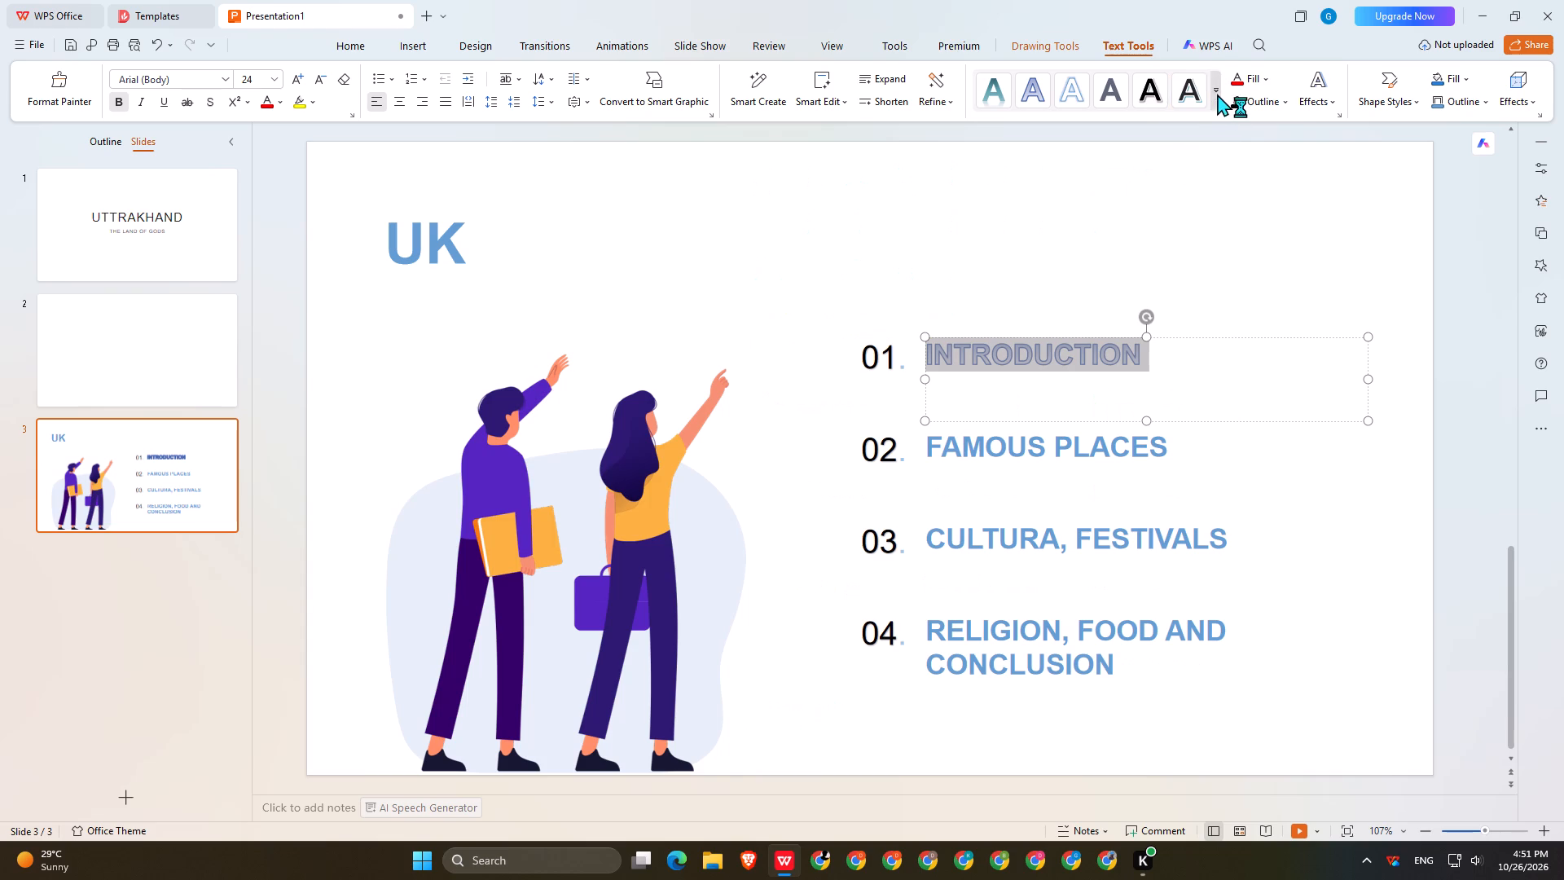
pyautogui.click(902, 265)
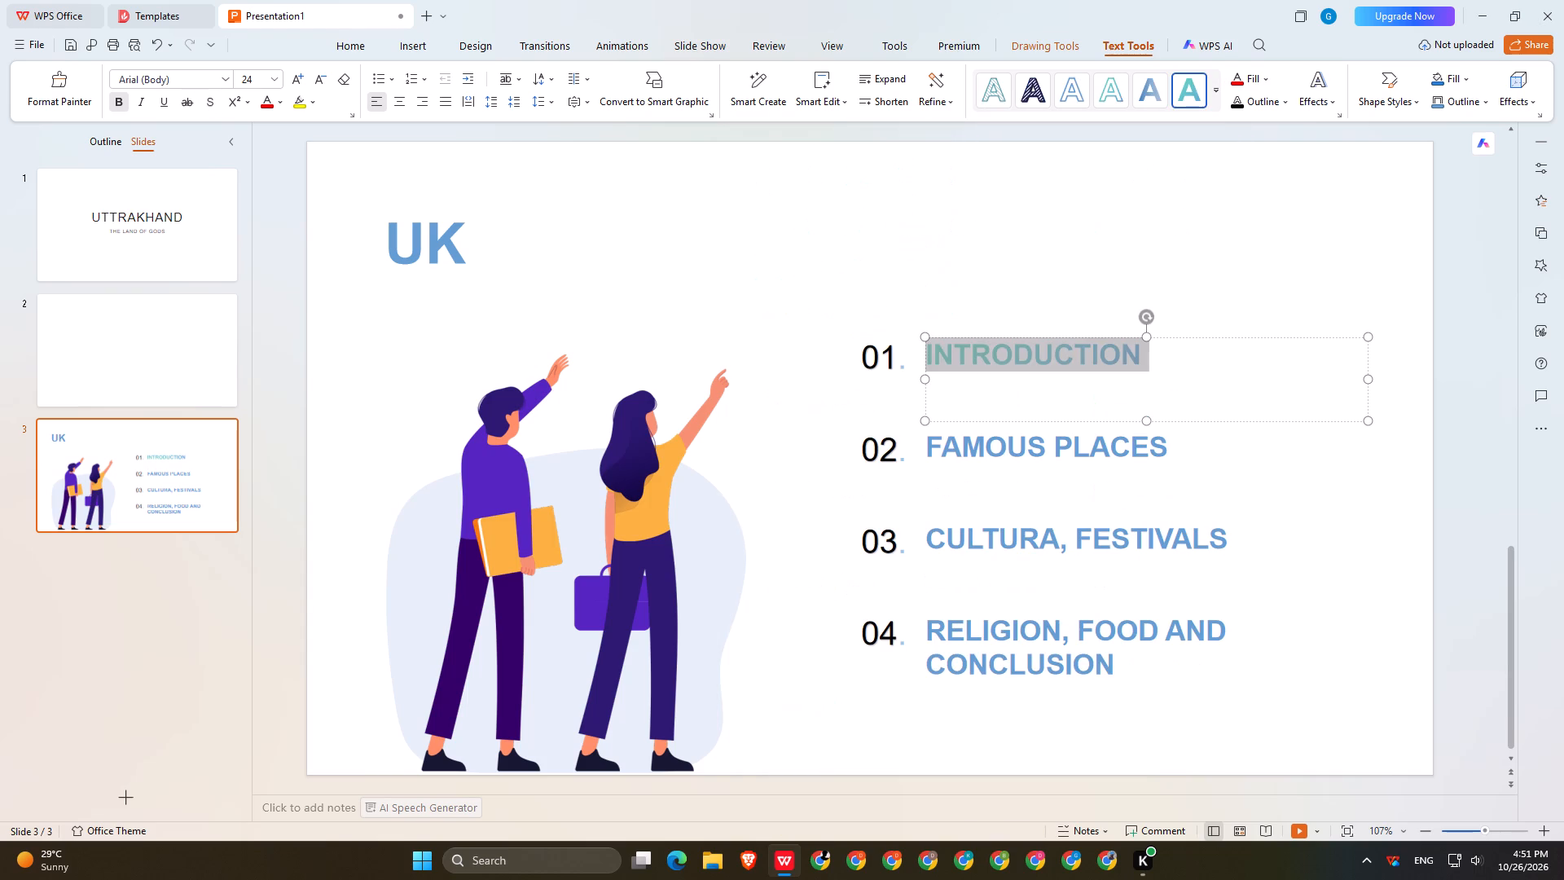
pyautogui.click(1107, 282)
# Apply the teal-to-blue gradient preset WordArt style to the text FAMOUS PLACES.
pyautogui.click(956, 449)
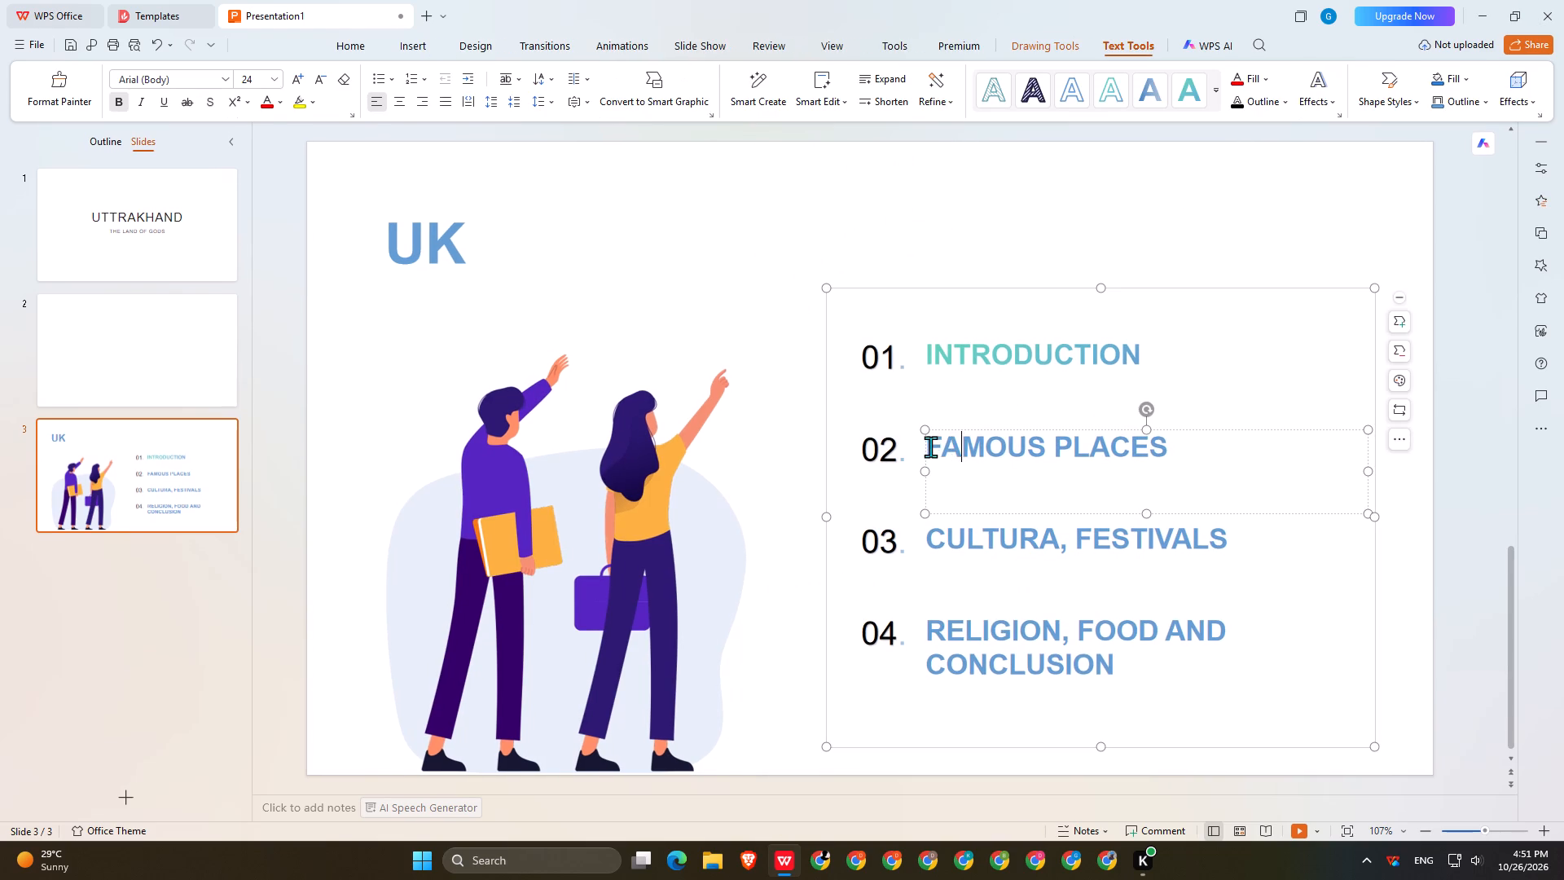
pyautogui.moveTo(930, 447); pyautogui.dragTo(1162, 450)
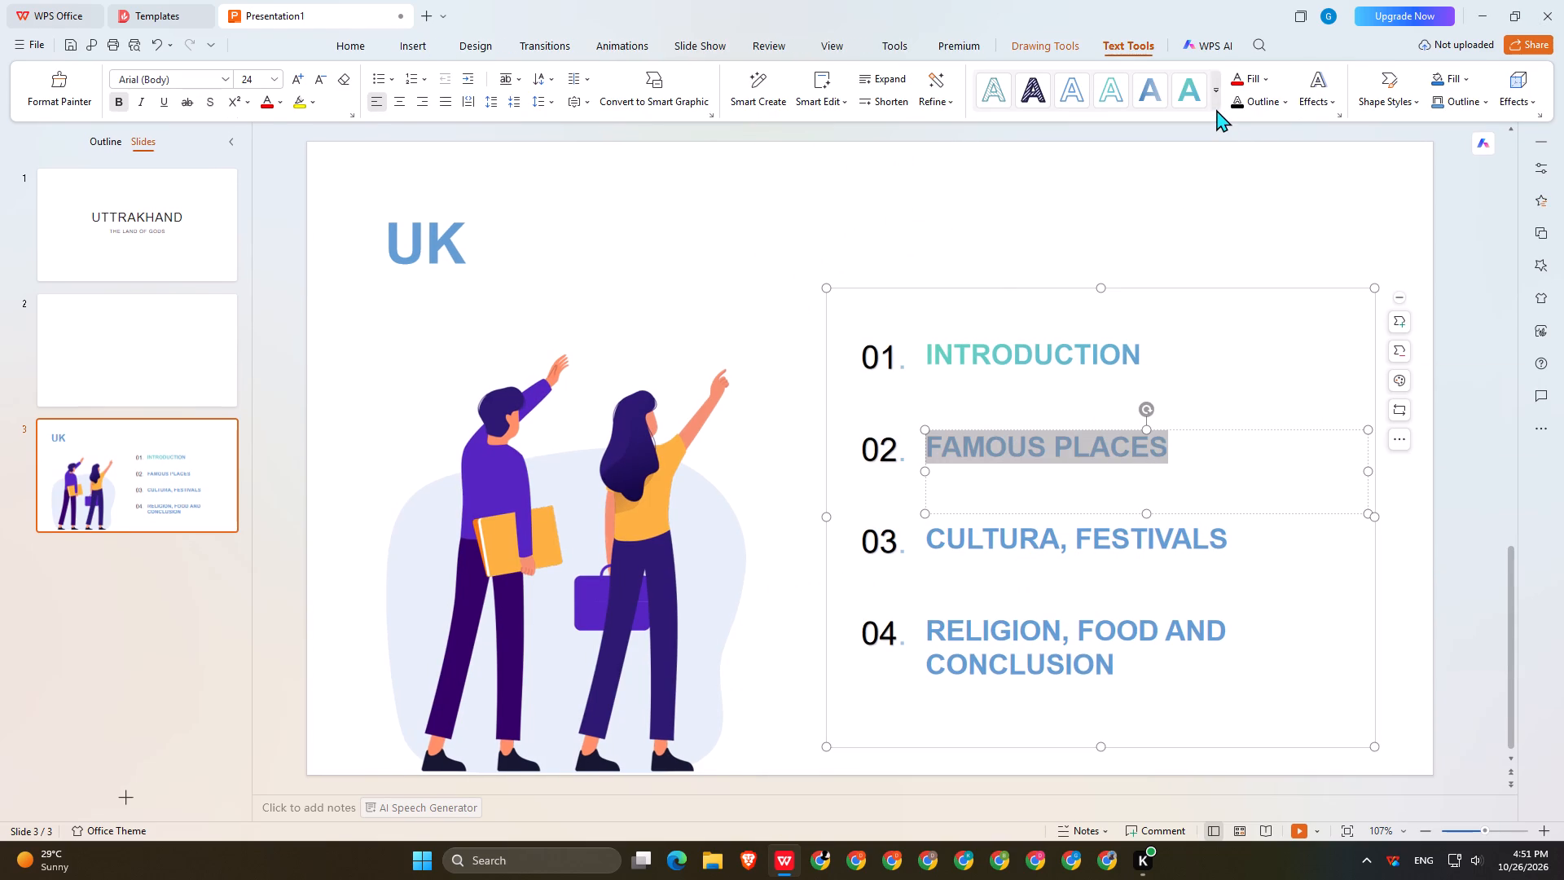
pyautogui.click(1216, 109)
pyautogui.click(898, 274)
pyautogui.click(1184, 293)
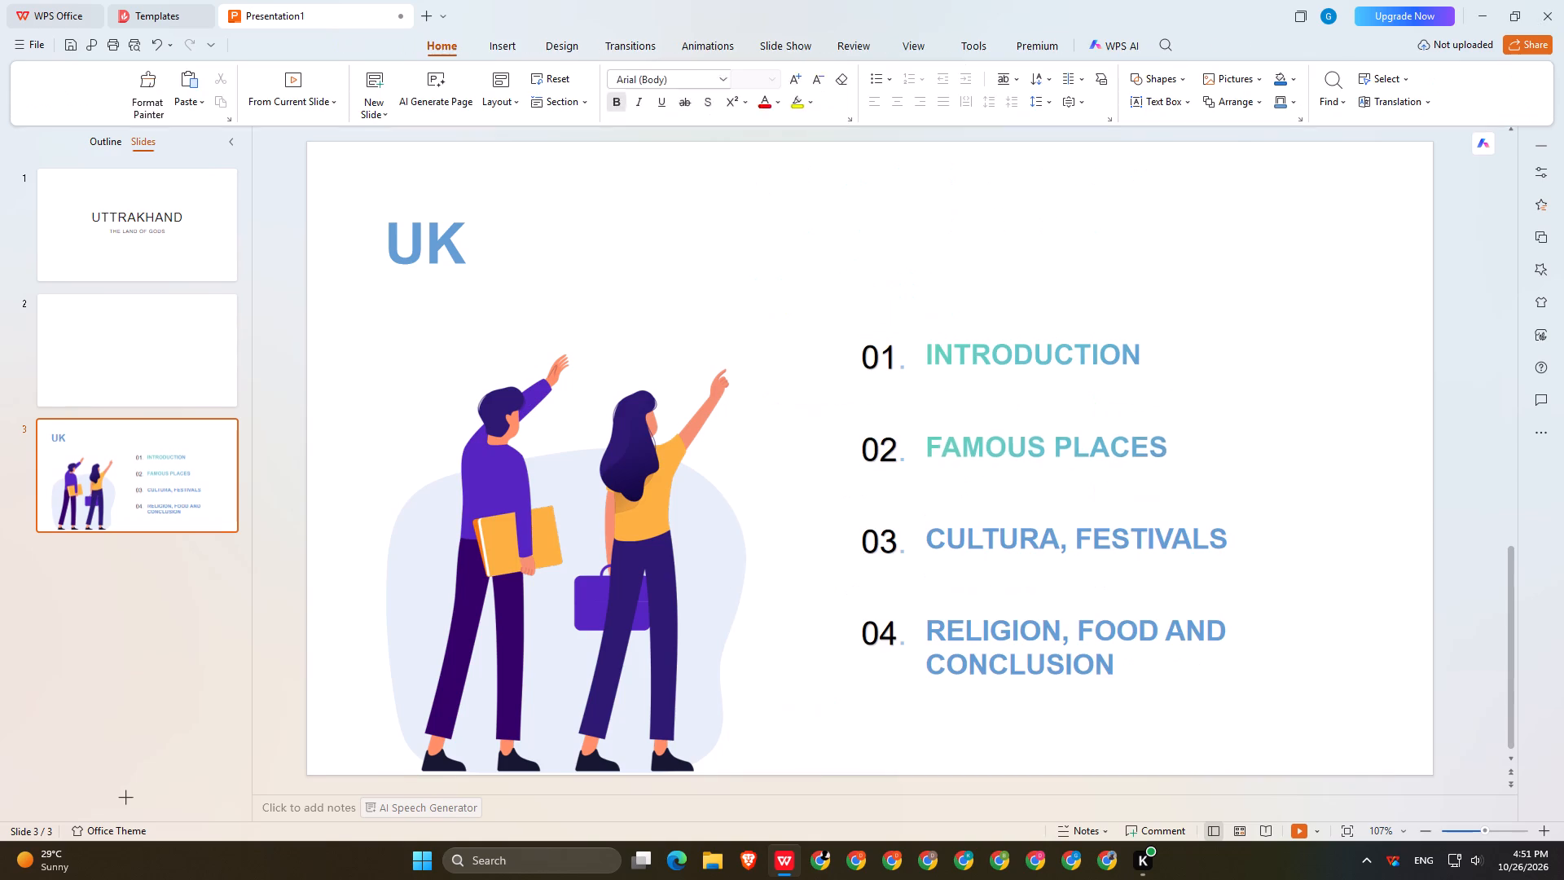
# Apply the teal-to-blue gradient preset WordArt style to the text CULTURA, FESTIVALS.
pyautogui.moveTo(933, 537); pyautogui.dragTo(1181, 621)
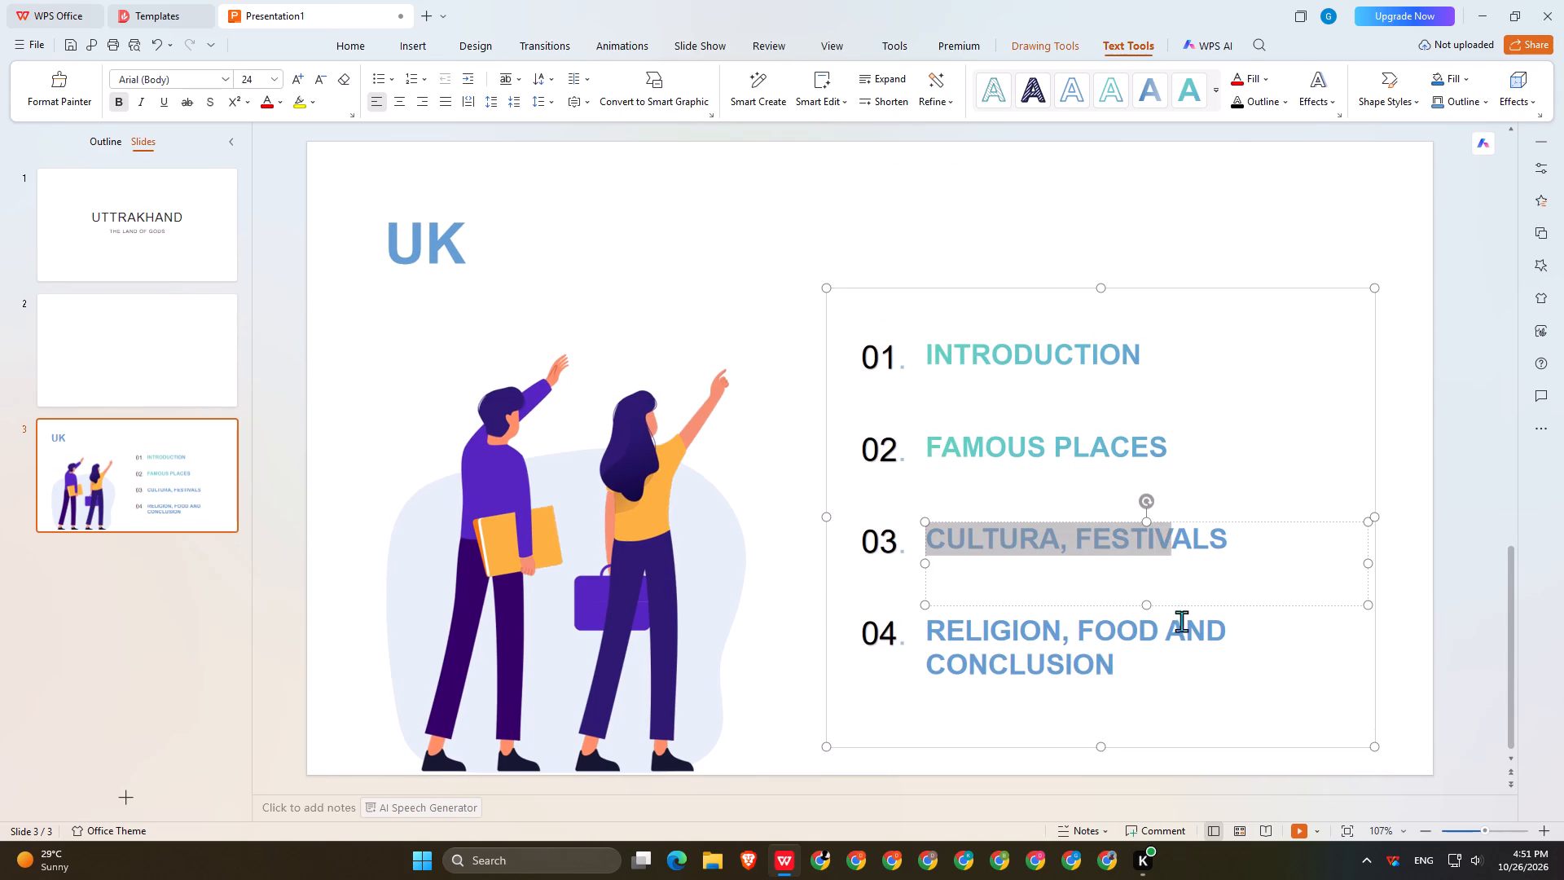
pyautogui.moveTo(1181, 621); pyautogui.dragTo(1232, 576)
pyautogui.click(1222, 101)
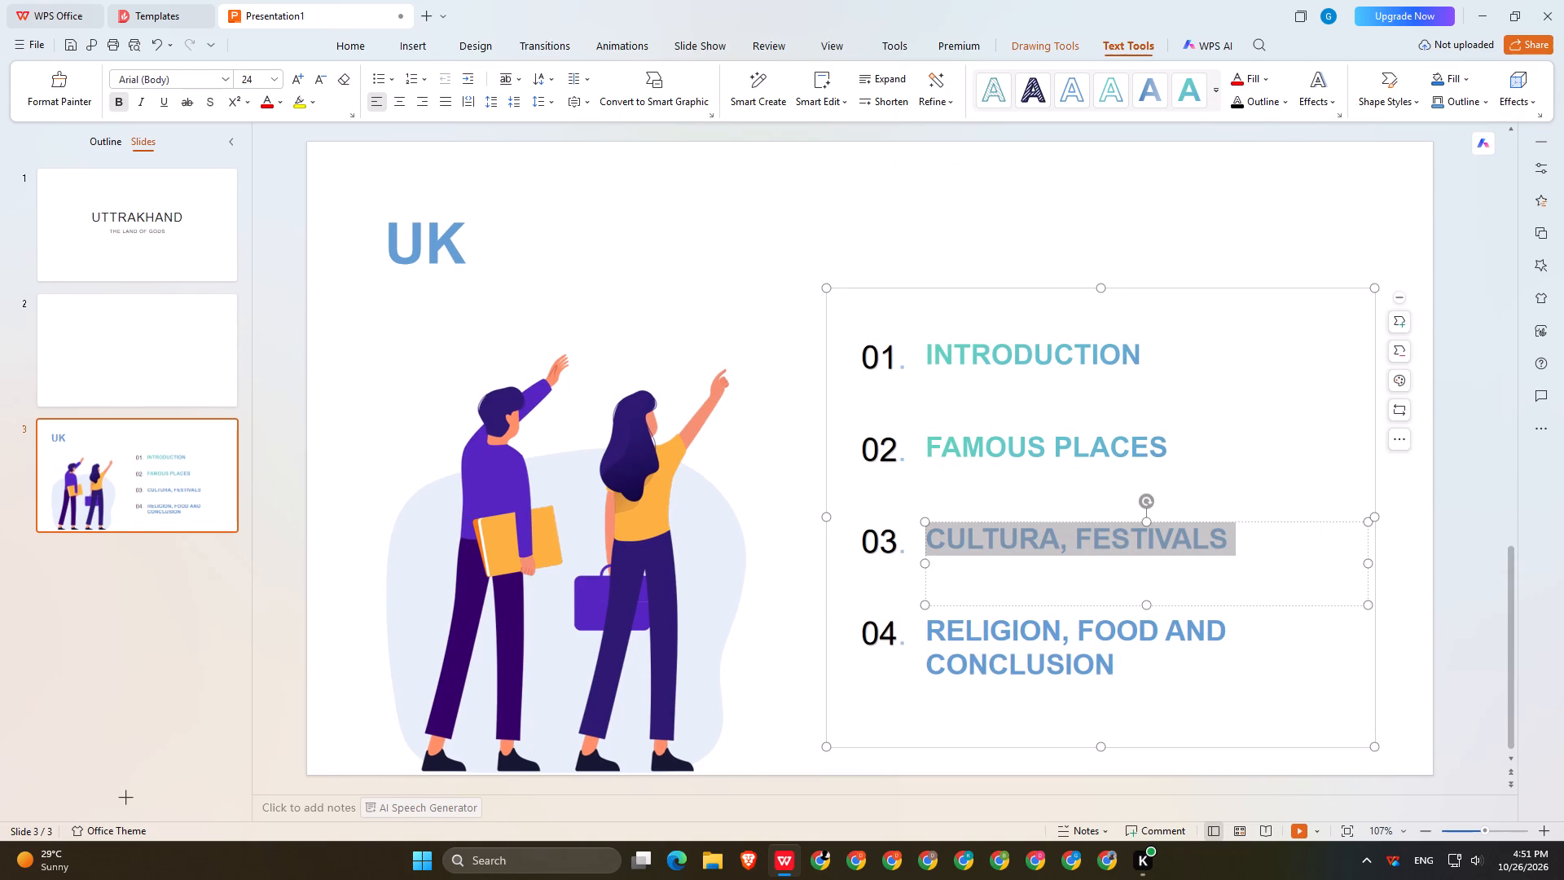
pyautogui.click(1218, 91)
pyautogui.click(892, 263)
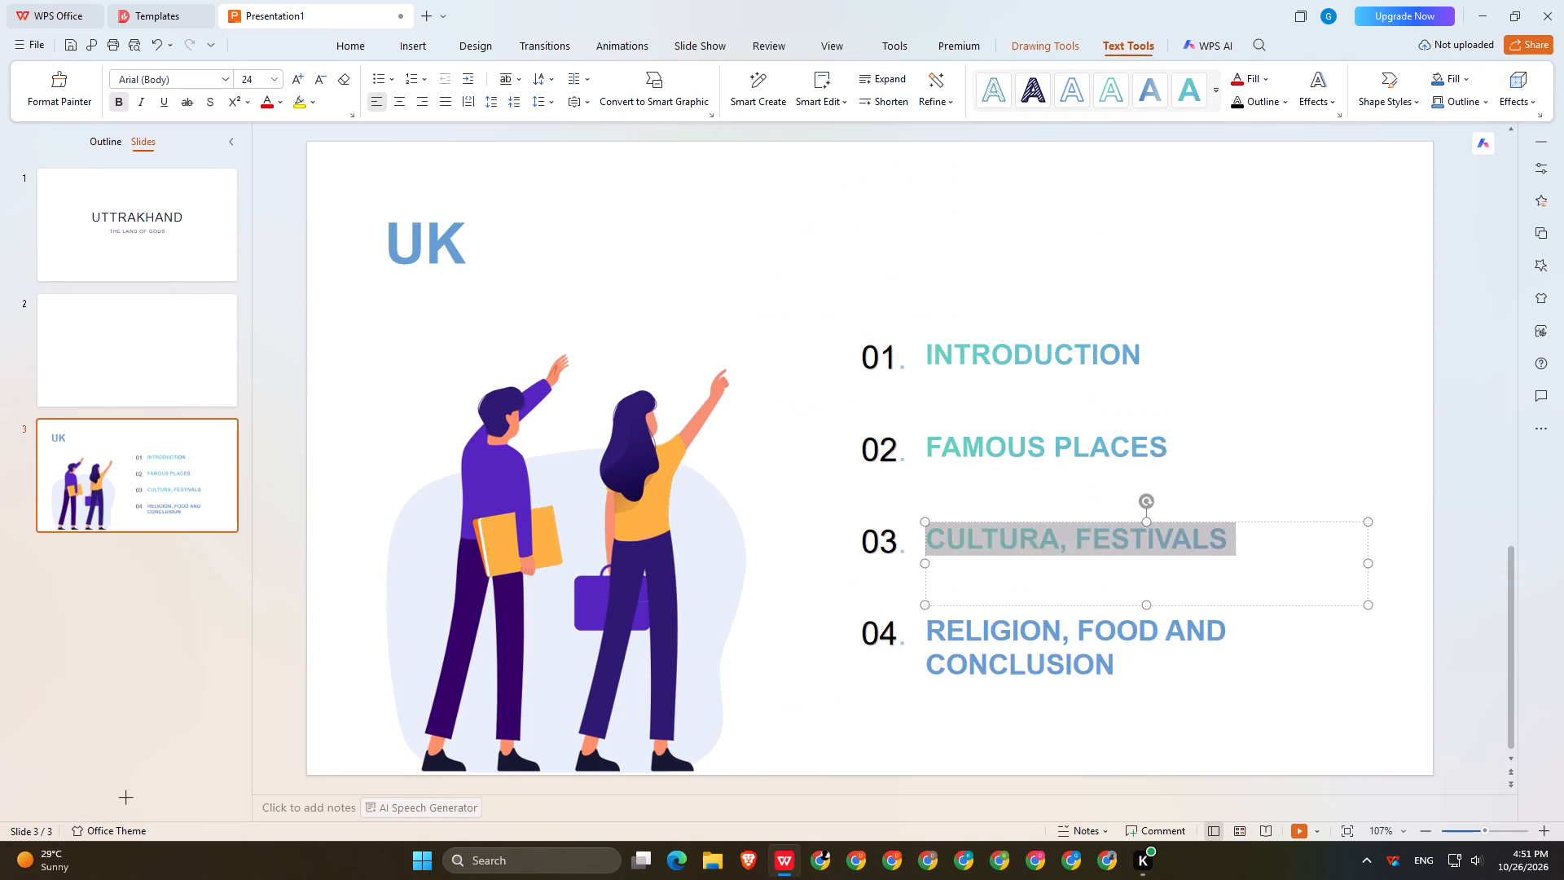
pyautogui.click(1193, 280)
# Apply the teal-to-blue gradient preset WordArt style to the text RELIGION, FOOD AND CONCLUSION.
pyautogui.moveTo(930, 633); pyautogui.dragTo(1114, 655)
pyautogui.click(1215, 94)
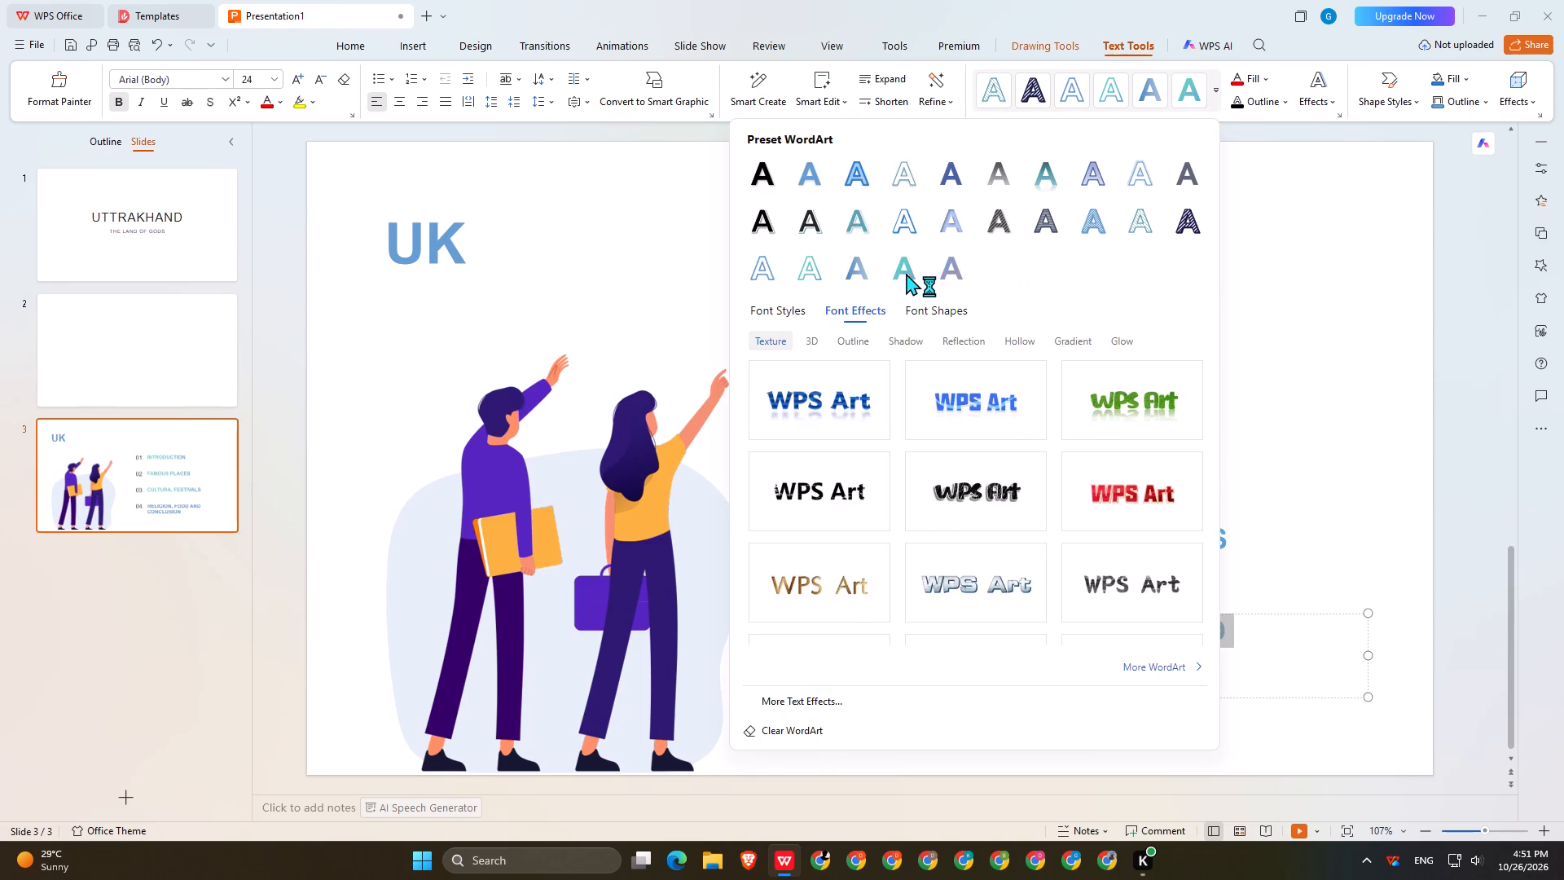
pyautogui.click(903, 273)
pyautogui.click(1118, 235)
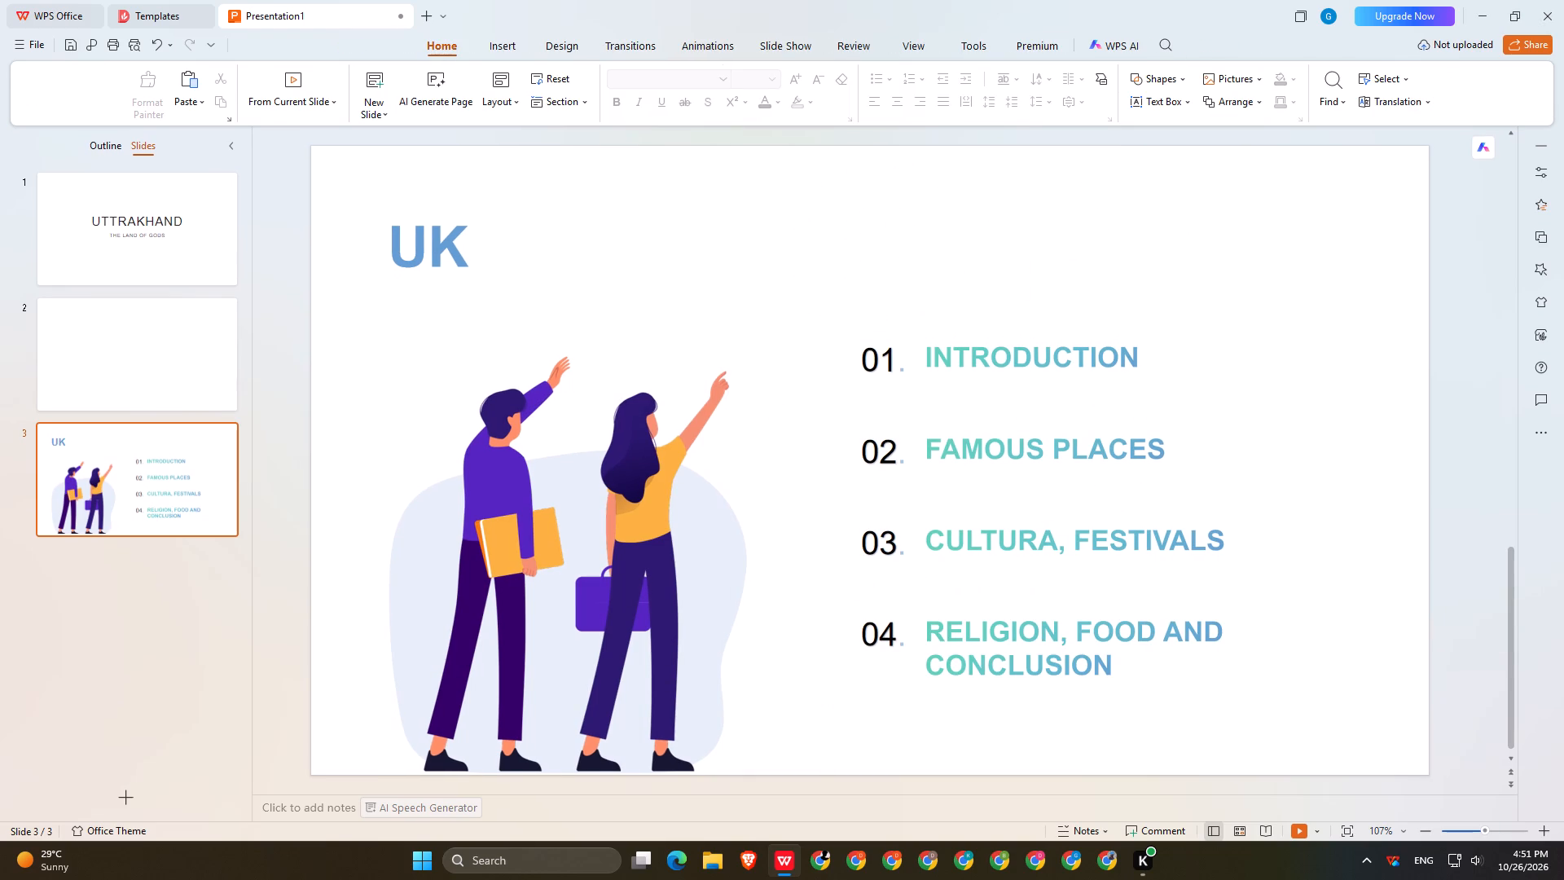
# Delete the blank second slide.
pyautogui.click(111, 344)
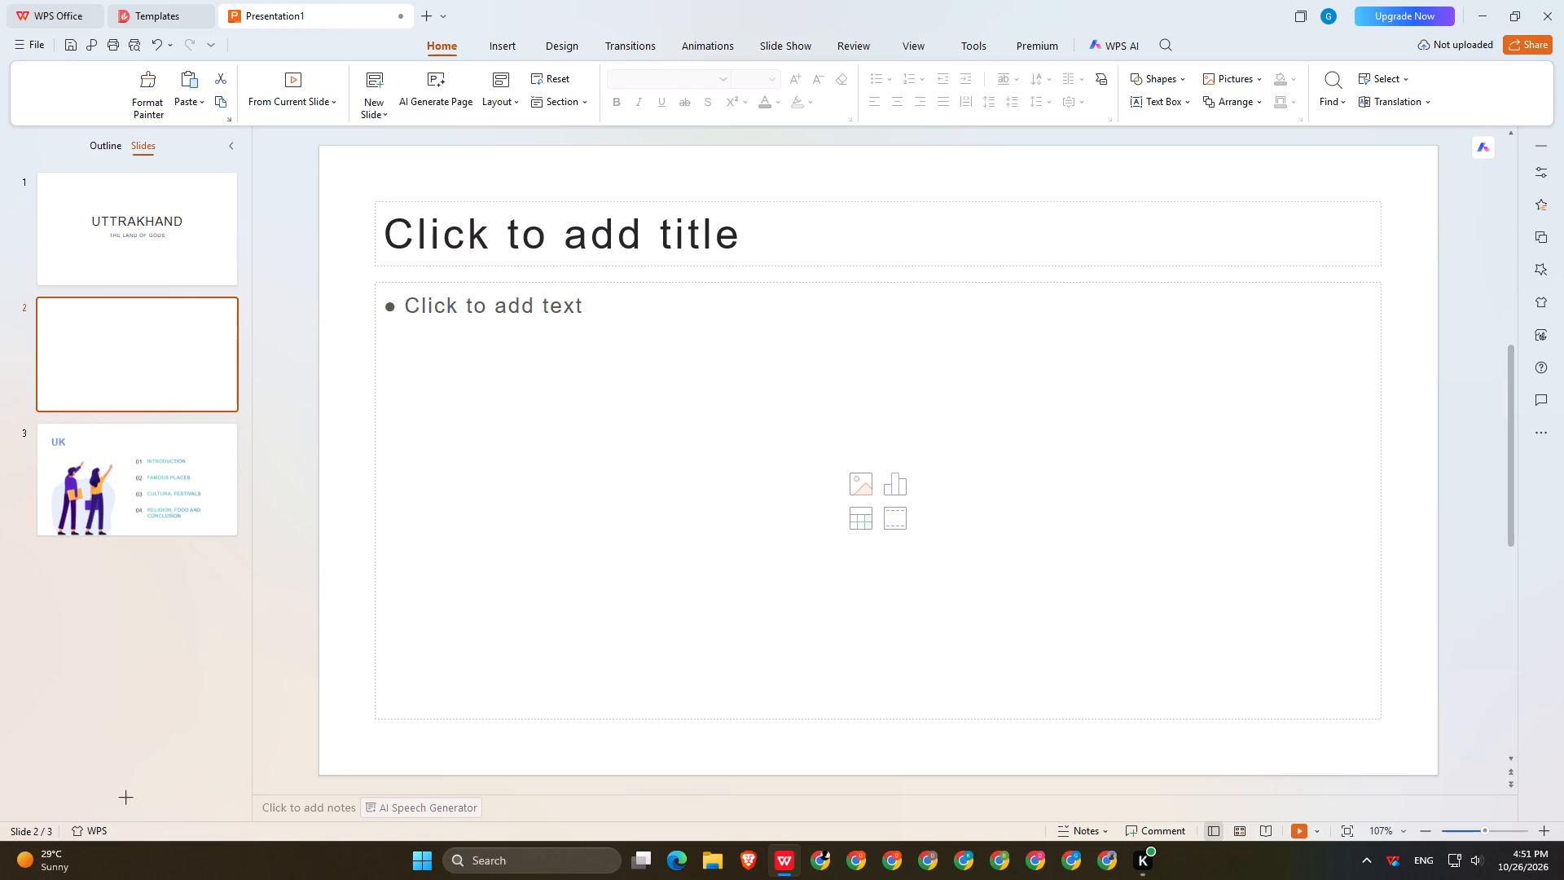
pyautogui.rightClick(178, 339)
pyautogui.click(220, 440)
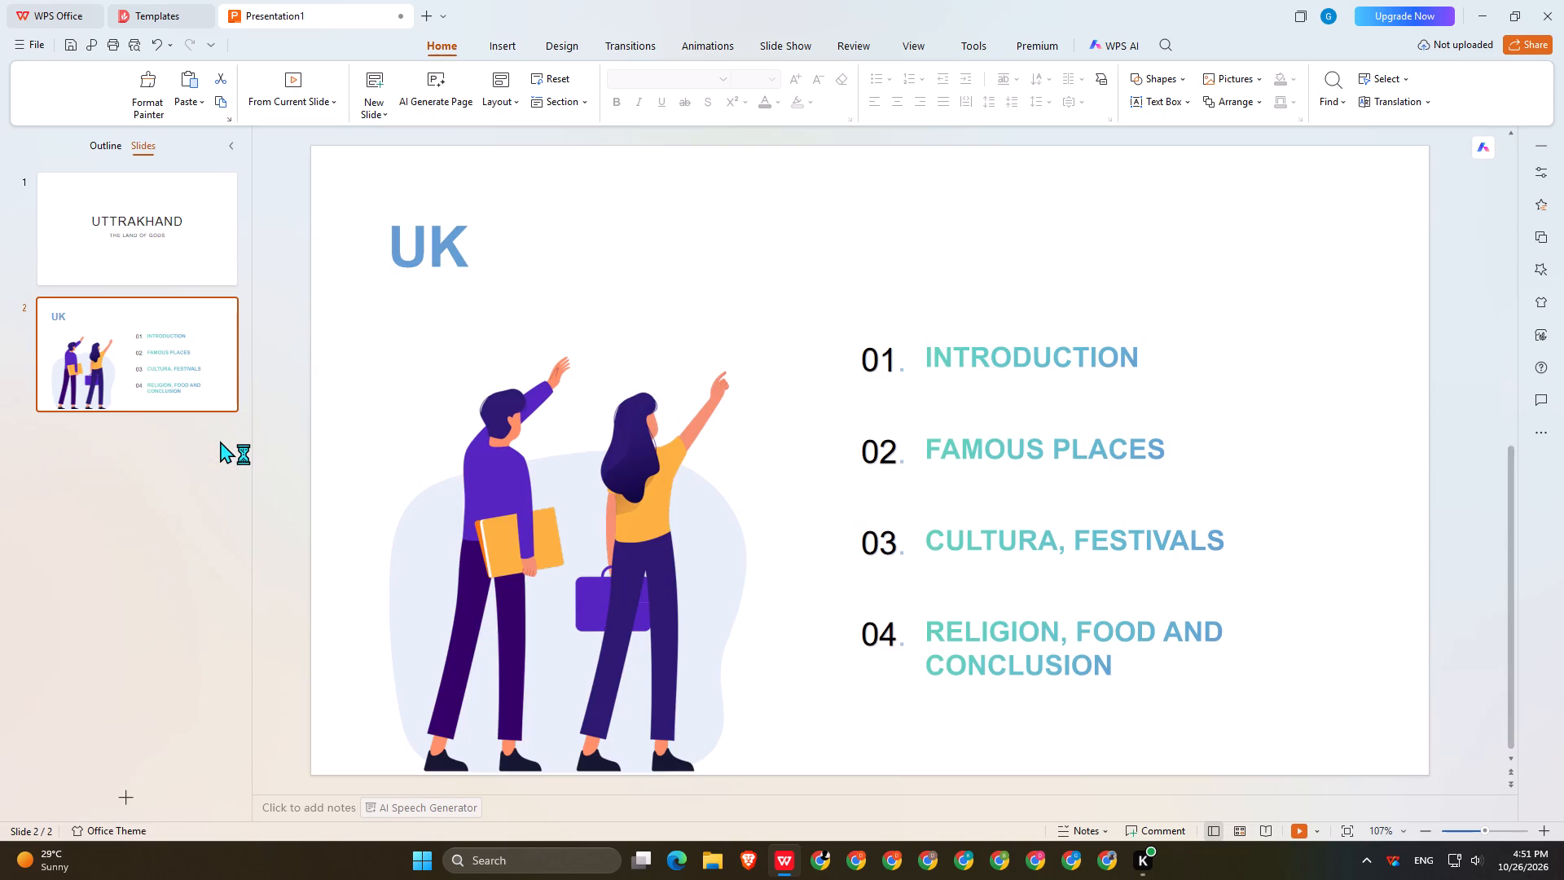
# Browse the template gallery for a new slide after the contents slide, covering current-theme, title, table of contents, section header and closing designs.
pyautogui.click(157, 439)
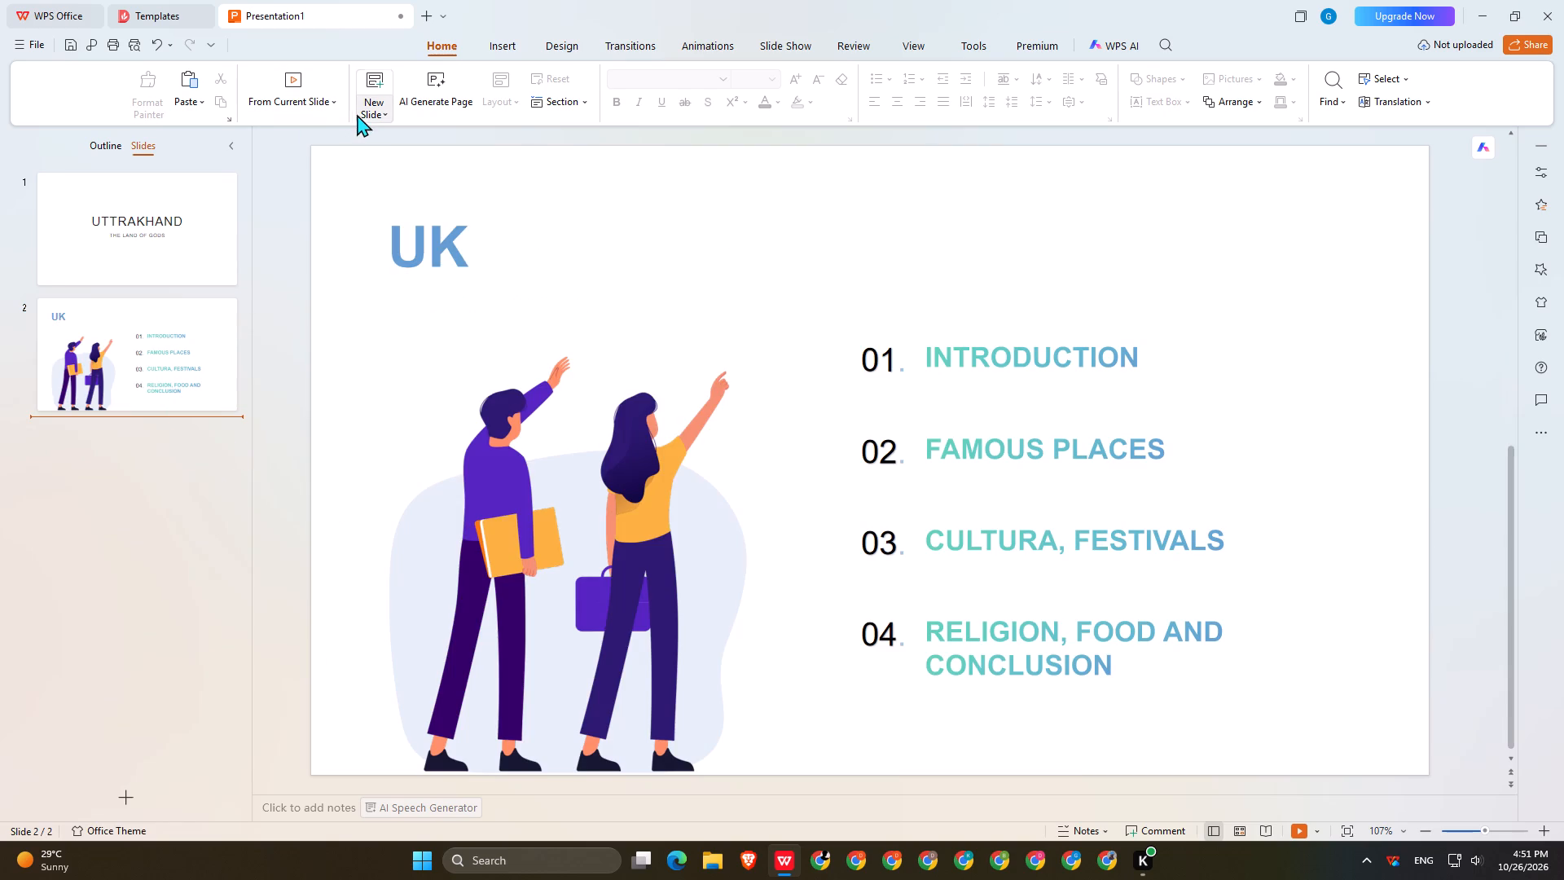
pyautogui.click(362, 117)
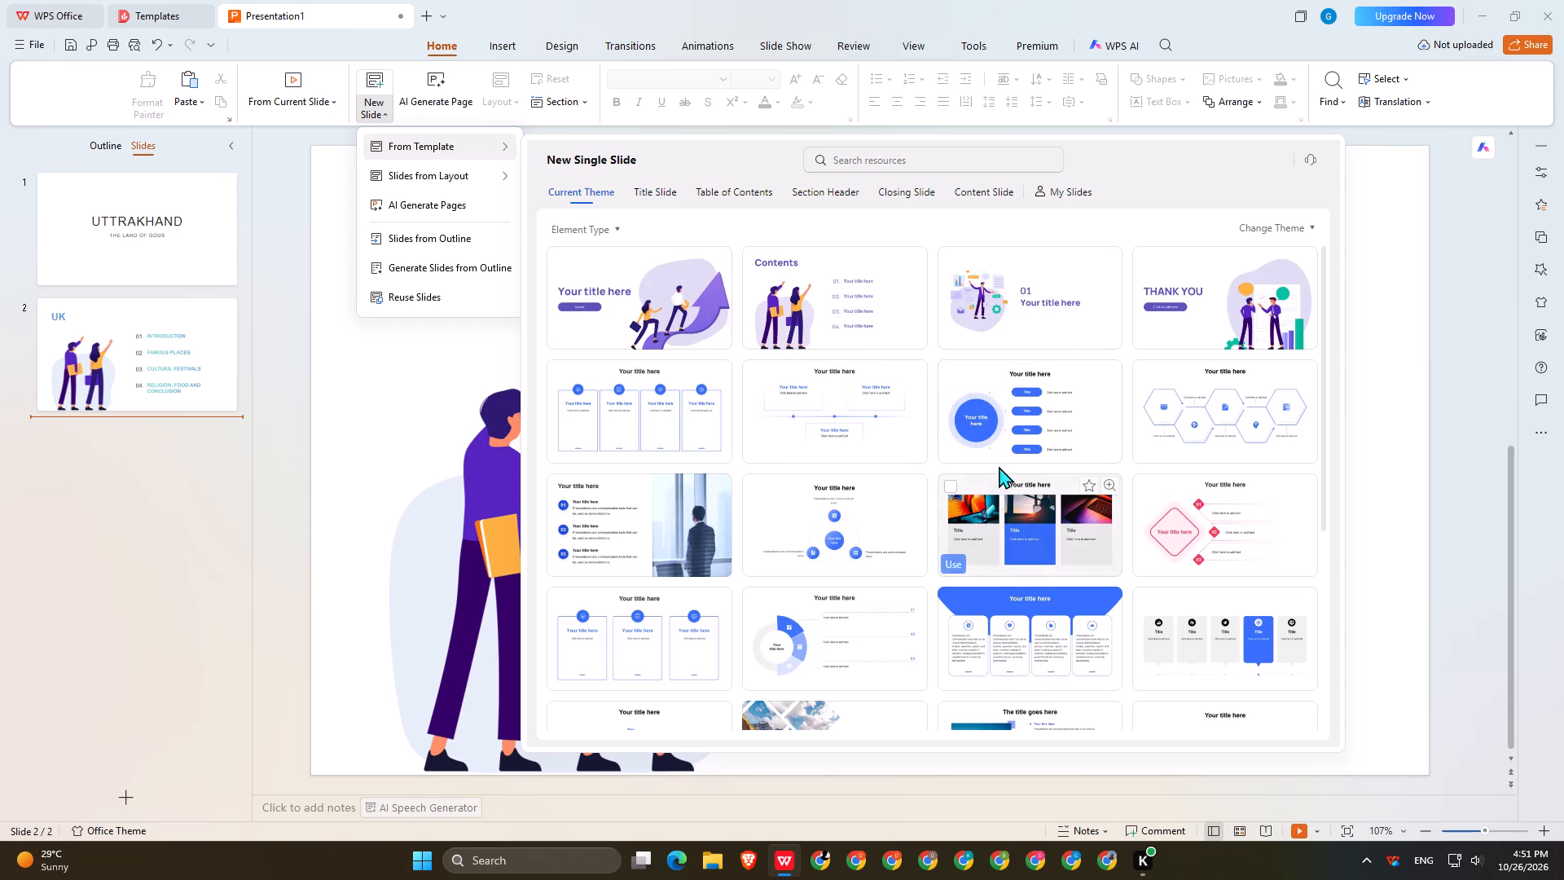
pyautogui.scroll(-3, 793, 528)
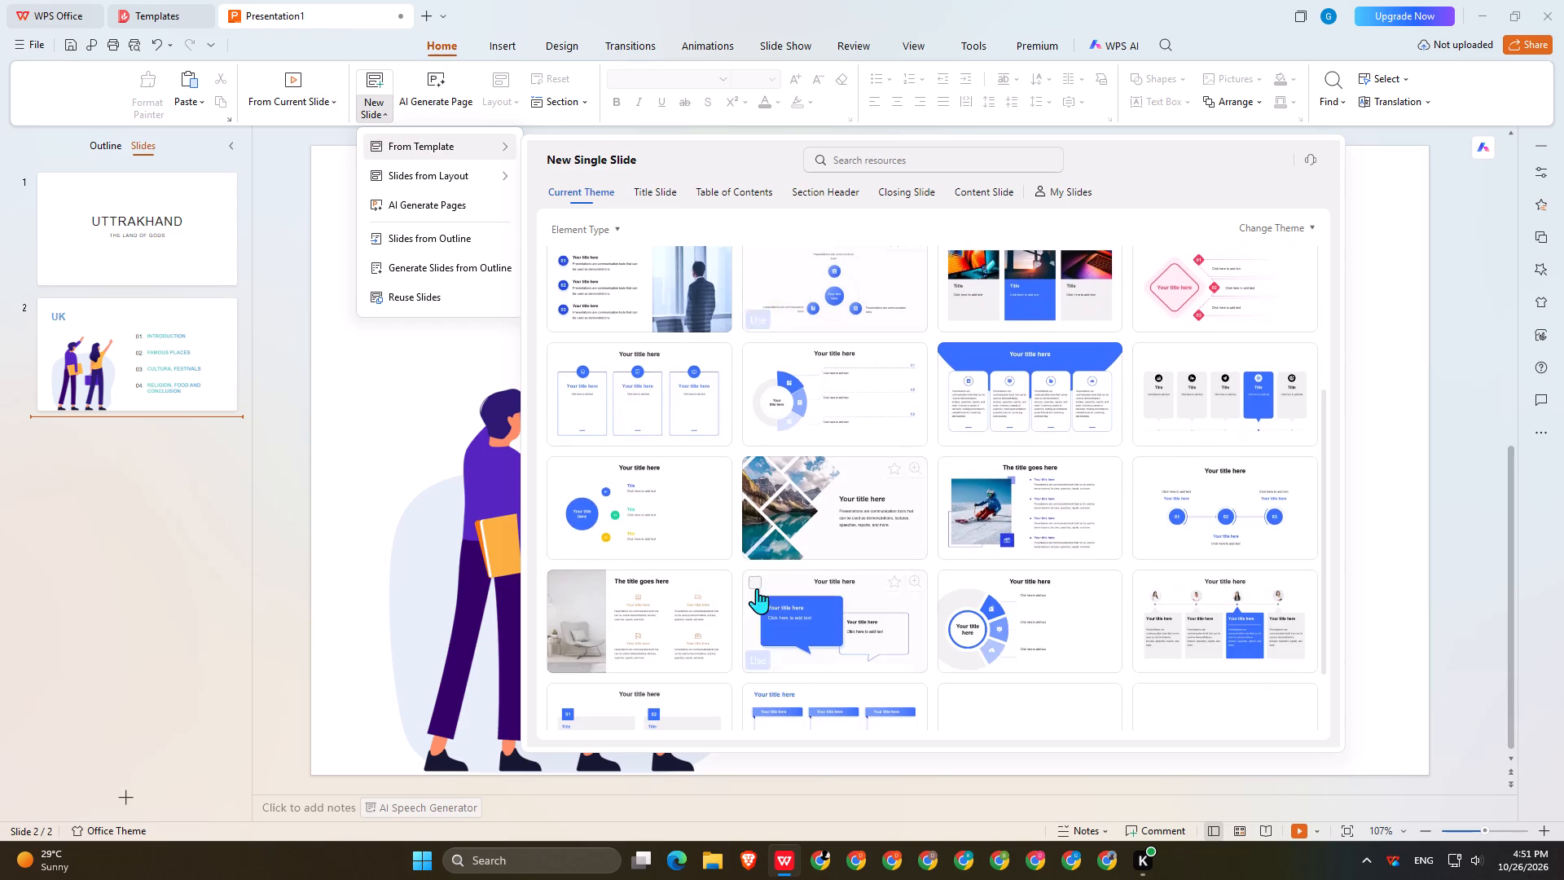
pyautogui.scroll(-3, 731, 596)
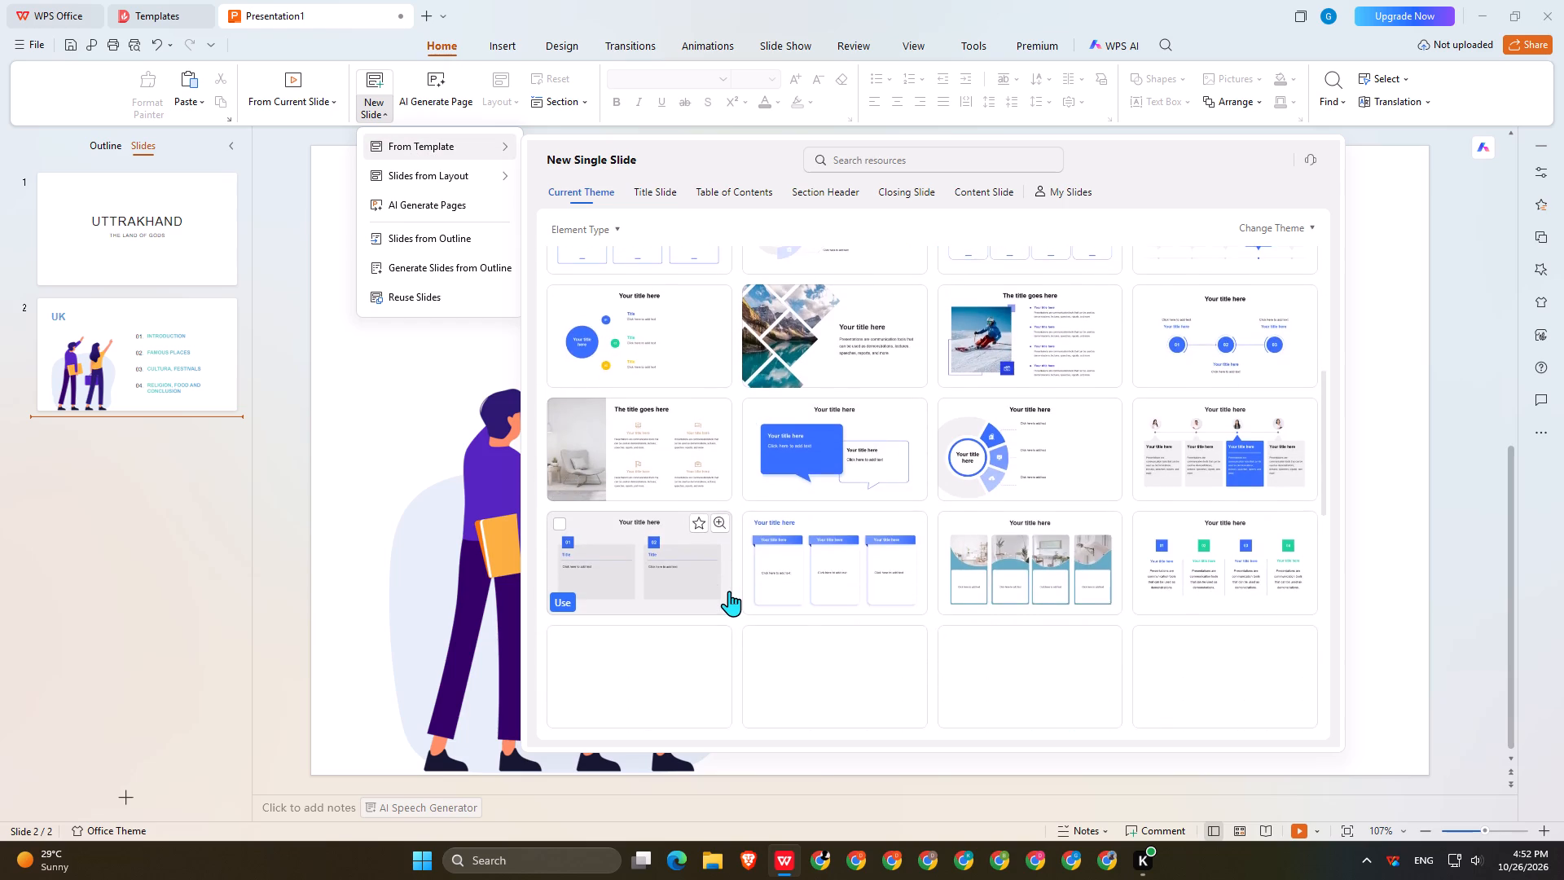
pyautogui.scroll(-5, 729, 591)
pyautogui.scroll(16, 731, 582)
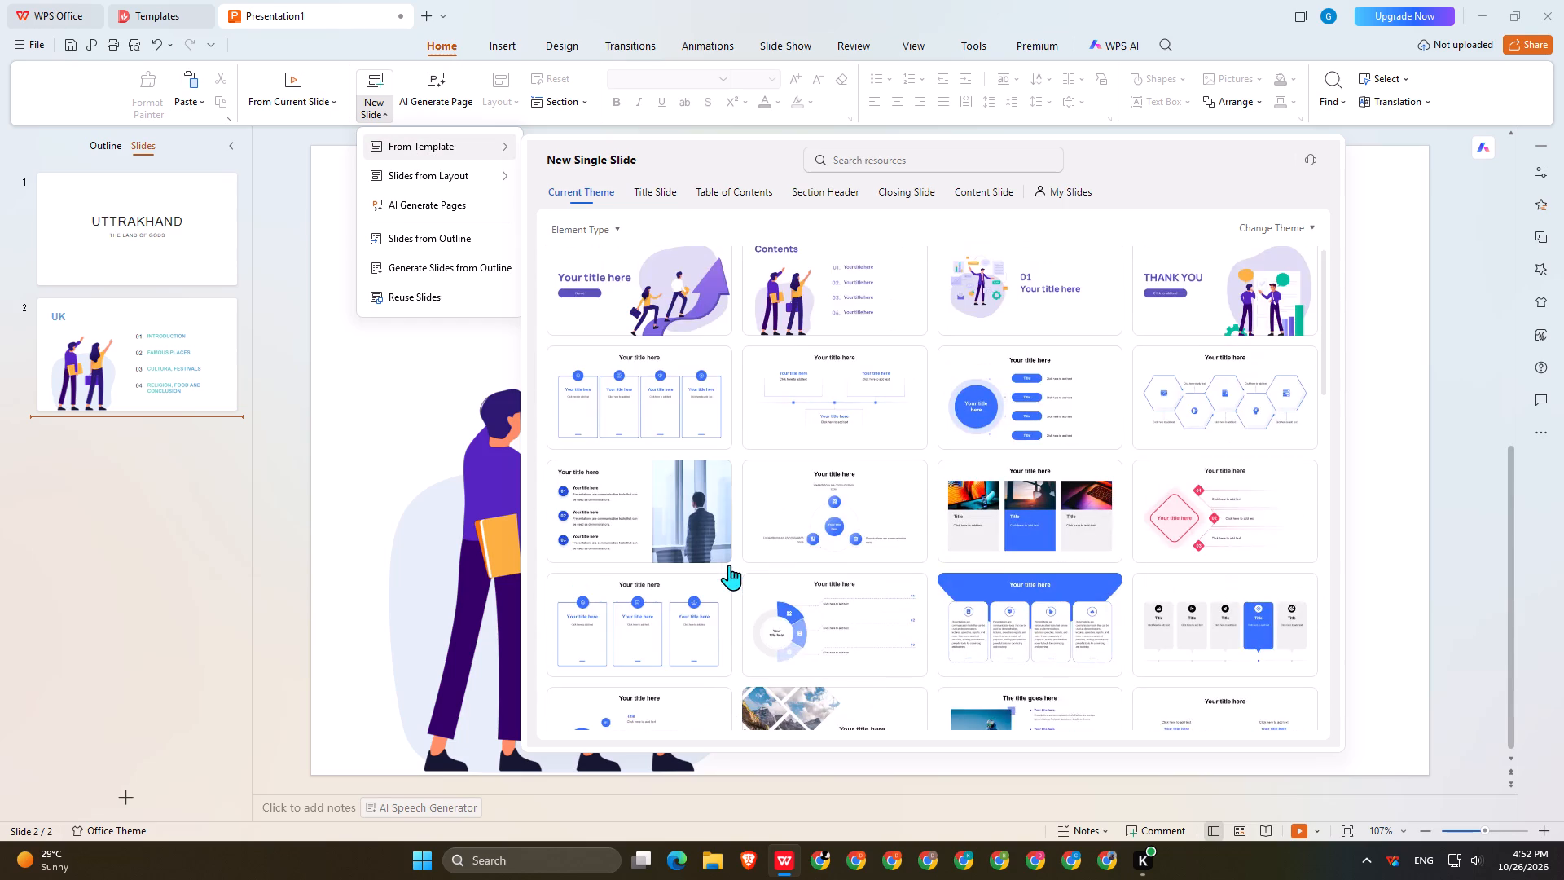
pyautogui.click(667, 183)
pyautogui.click(727, 200)
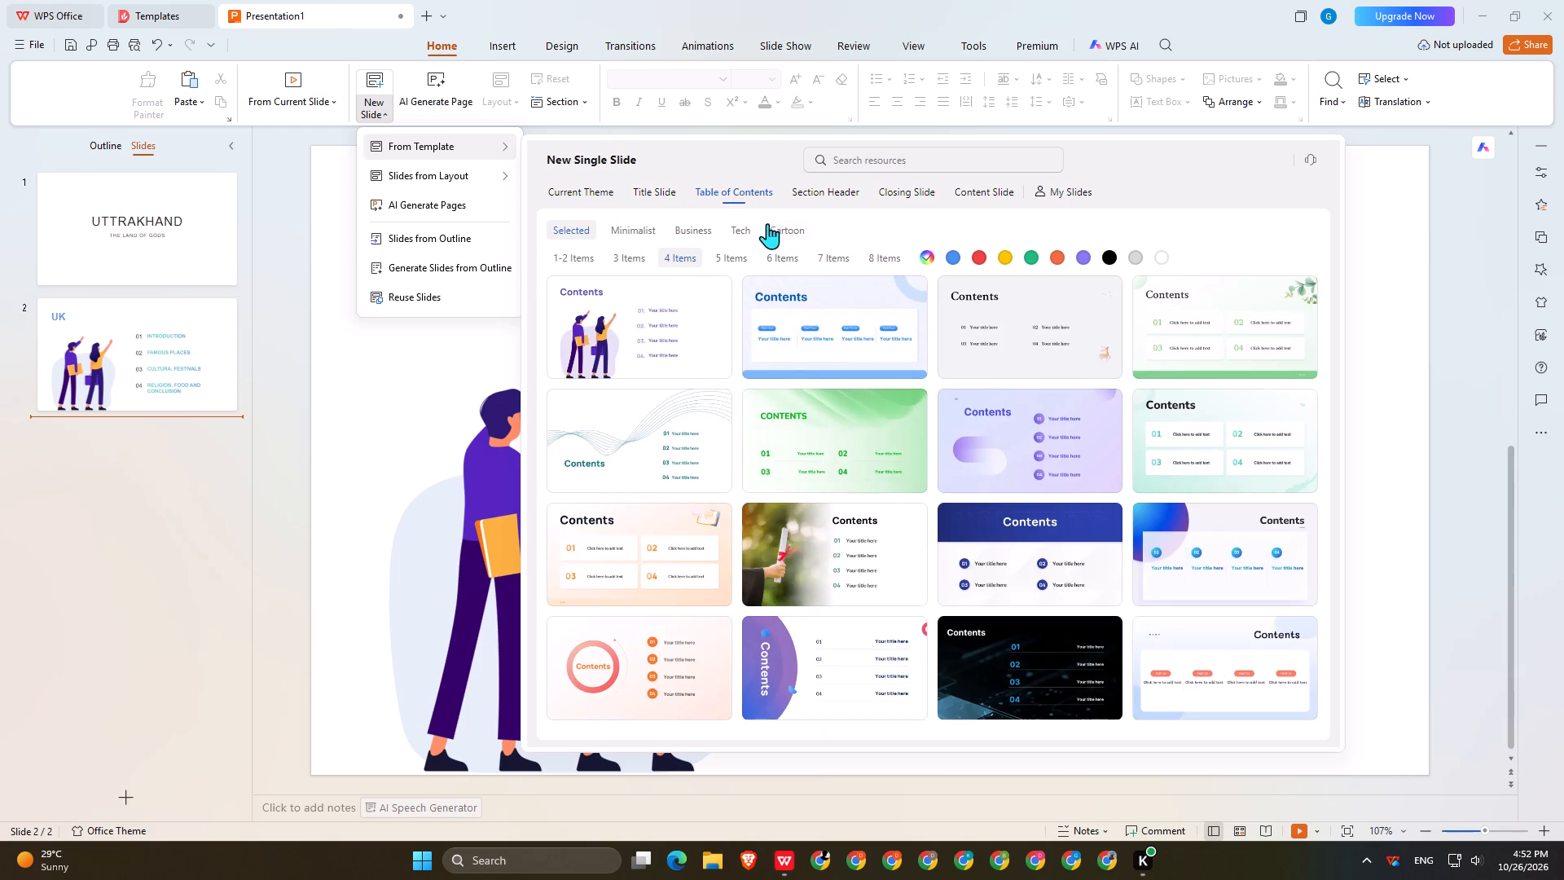
pyautogui.click(818, 196)
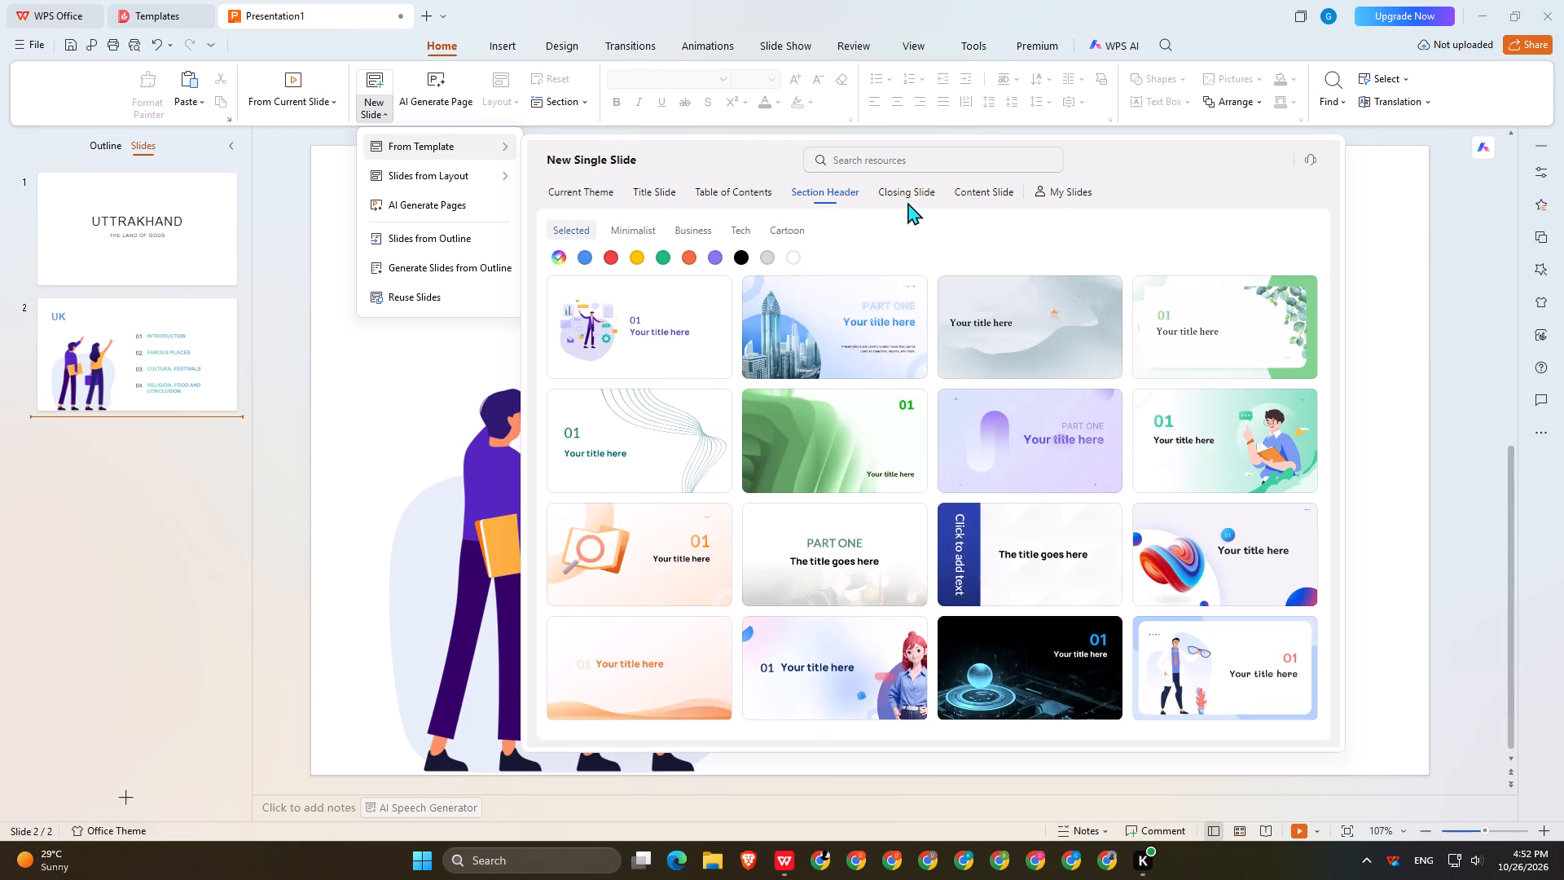
pyautogui.click(907, 202)
pyautogui.click(910, 196)
# Insert a three-item content slide after the contents slide, using the template with three stacked grey text bars and numbered blue circles.
pyautogui.click(991, 196)
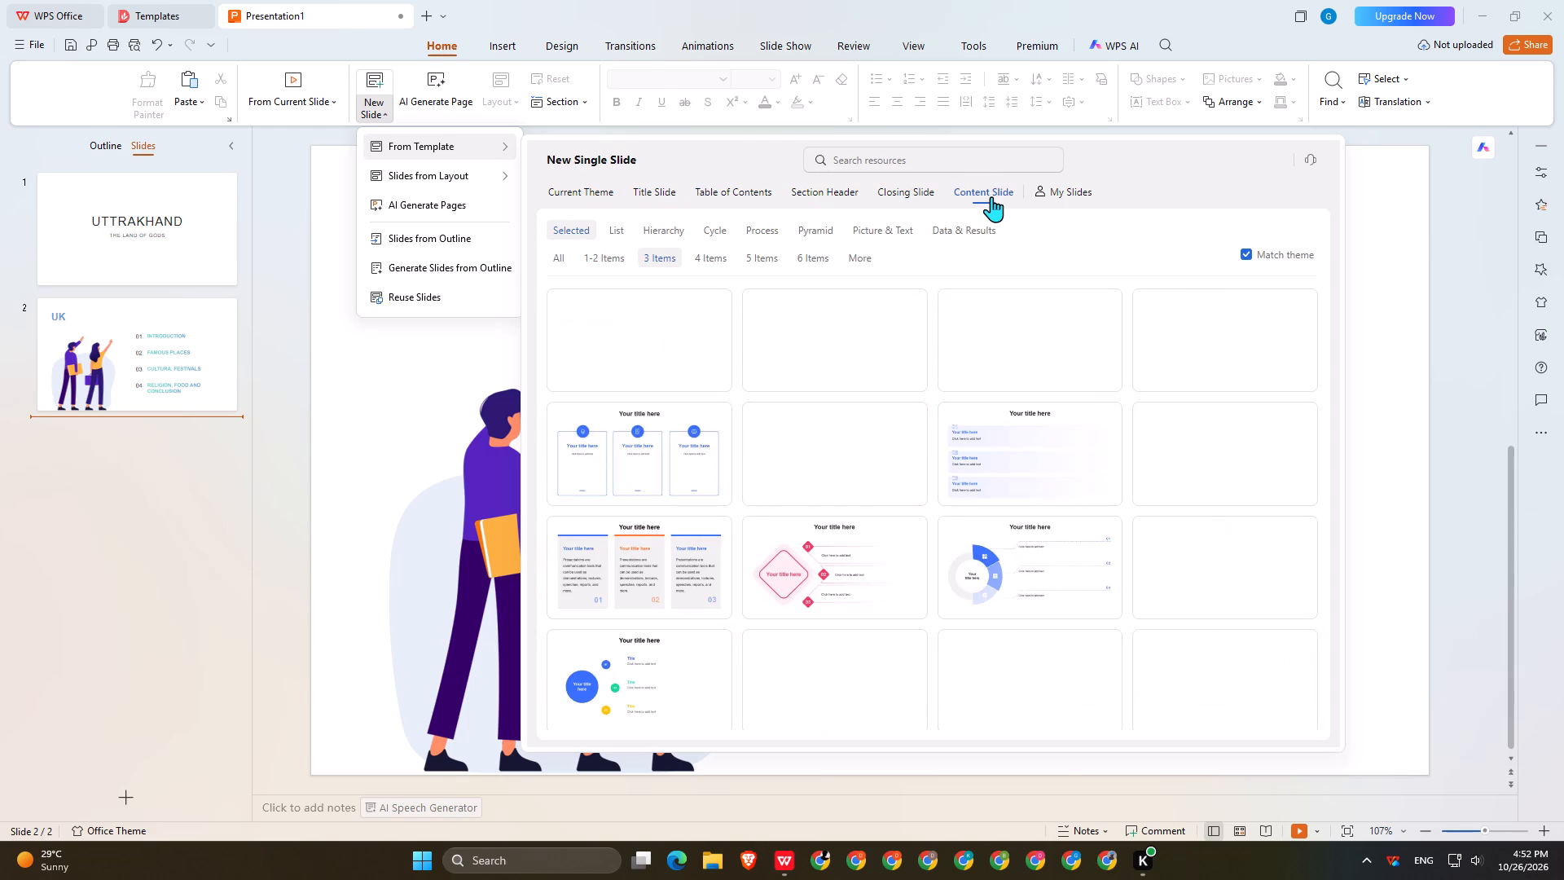
pyautogui.scroll(-1, 787, 464)
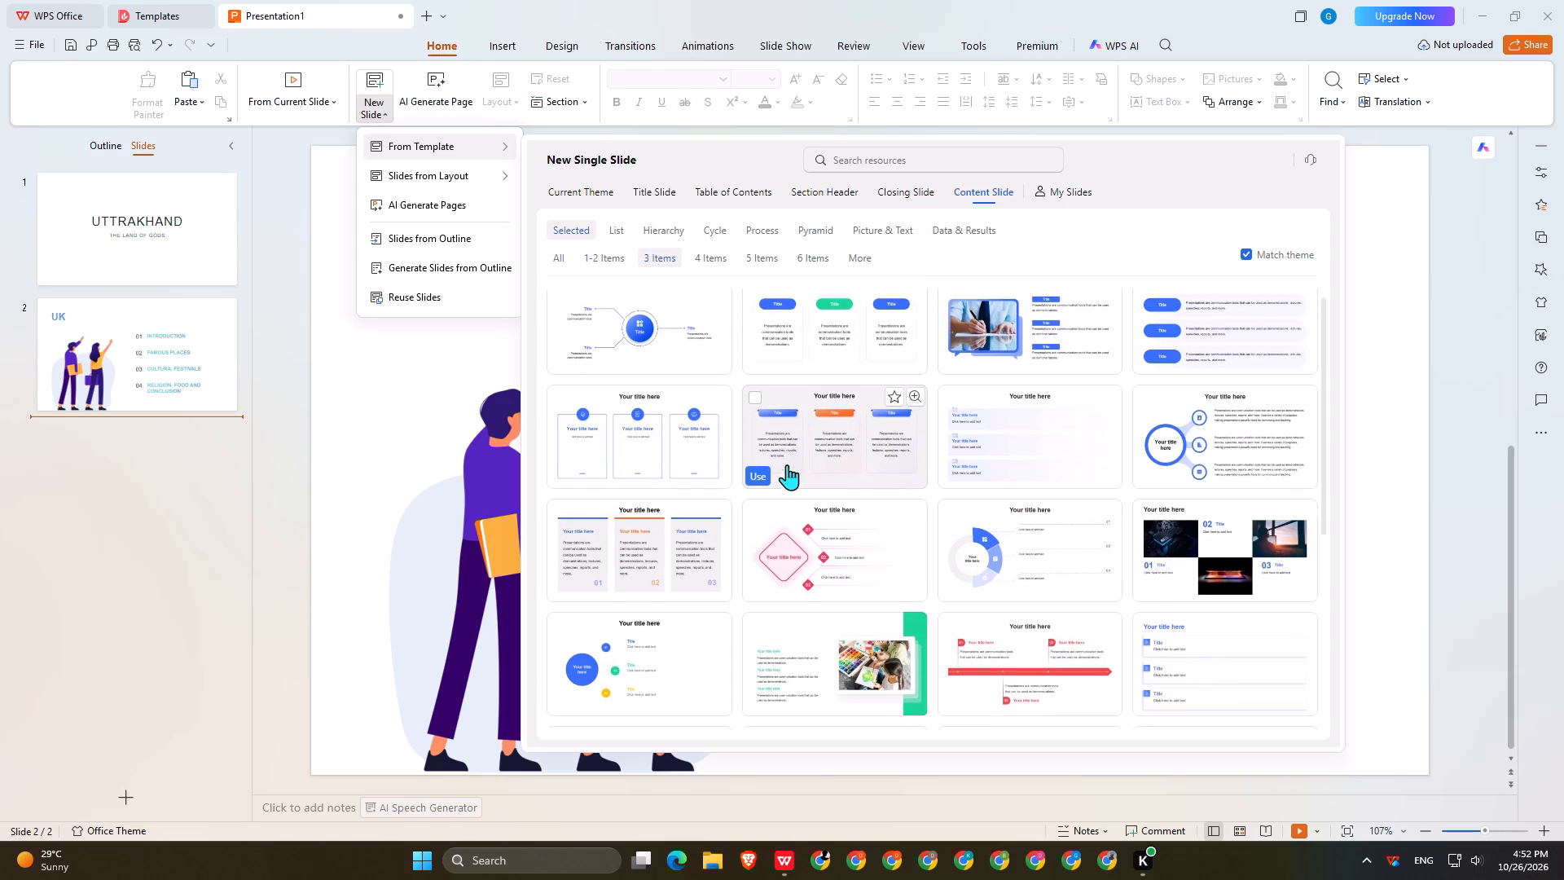
pyautogui.scroll(-2, 787, 464)
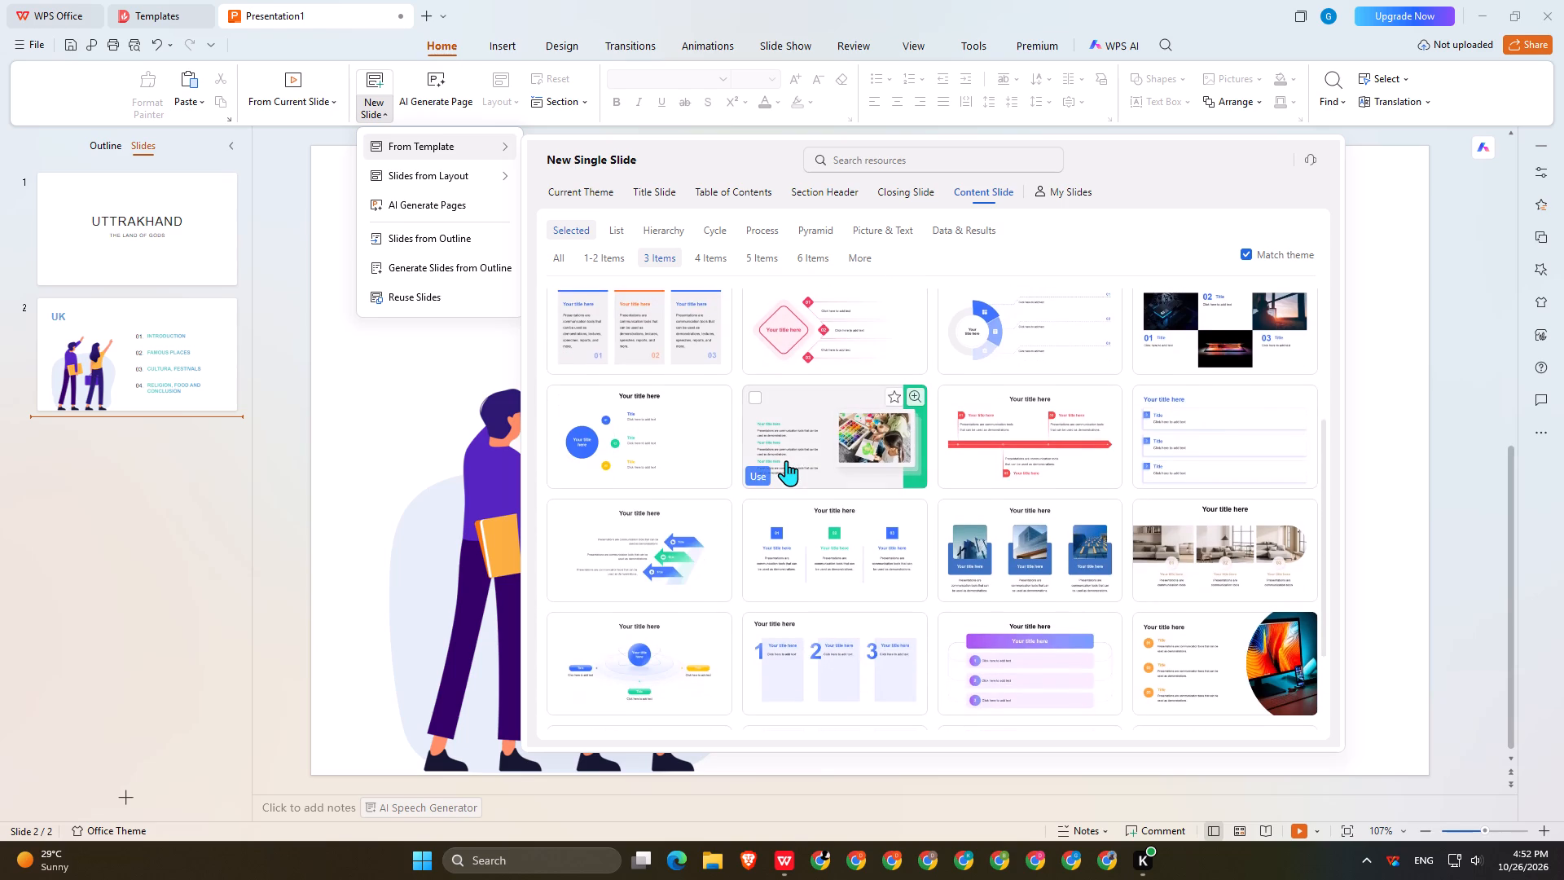
pyautogui.scroll(-3, 786, 460)
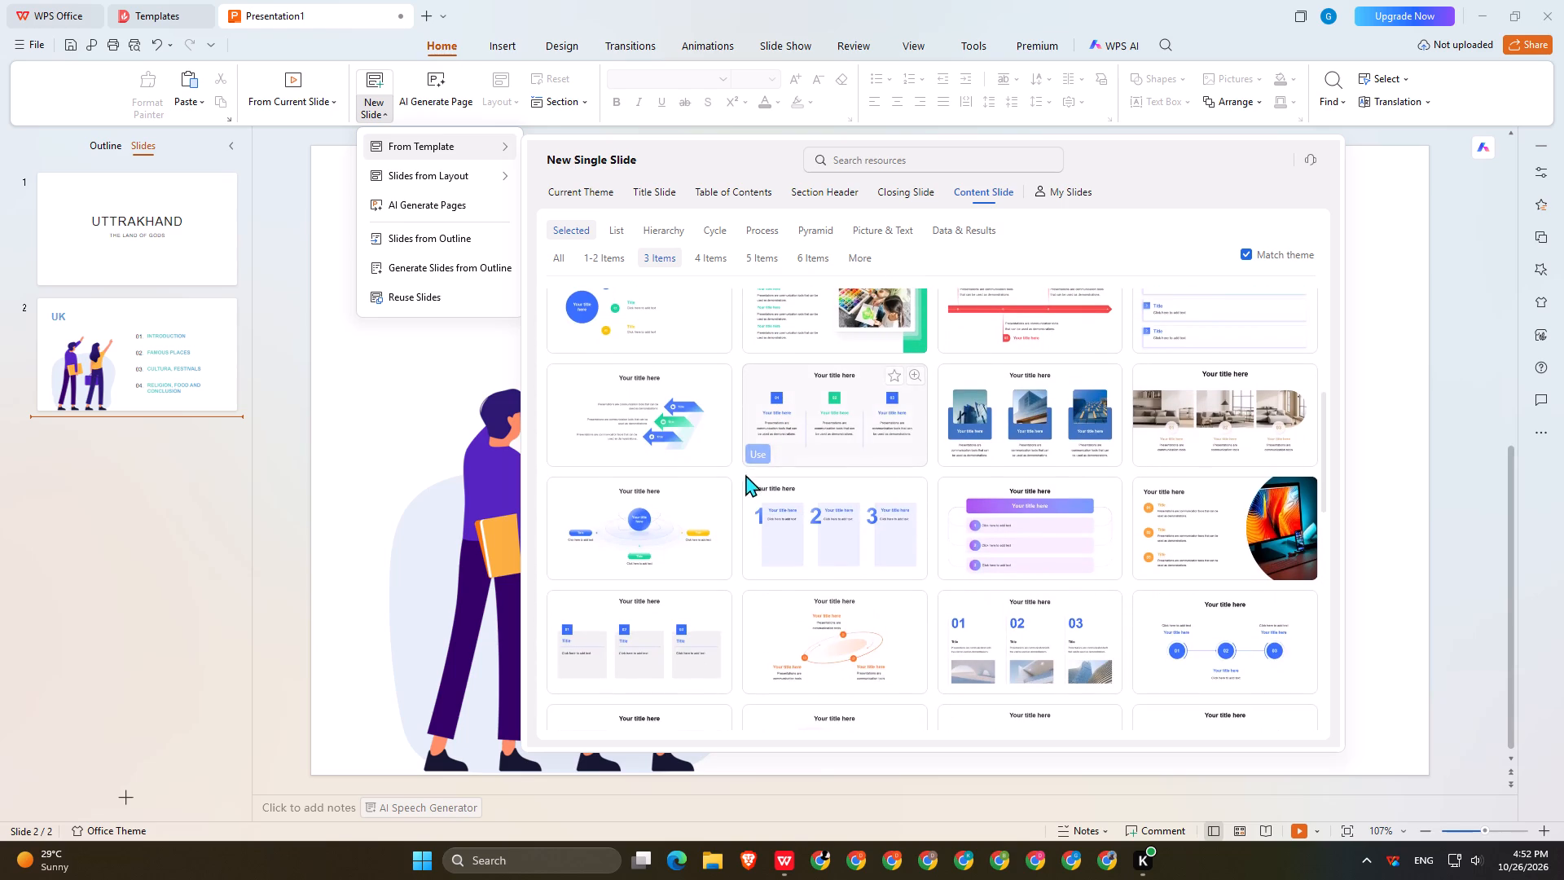
pyautogui.scroll(-2, 694, 560)
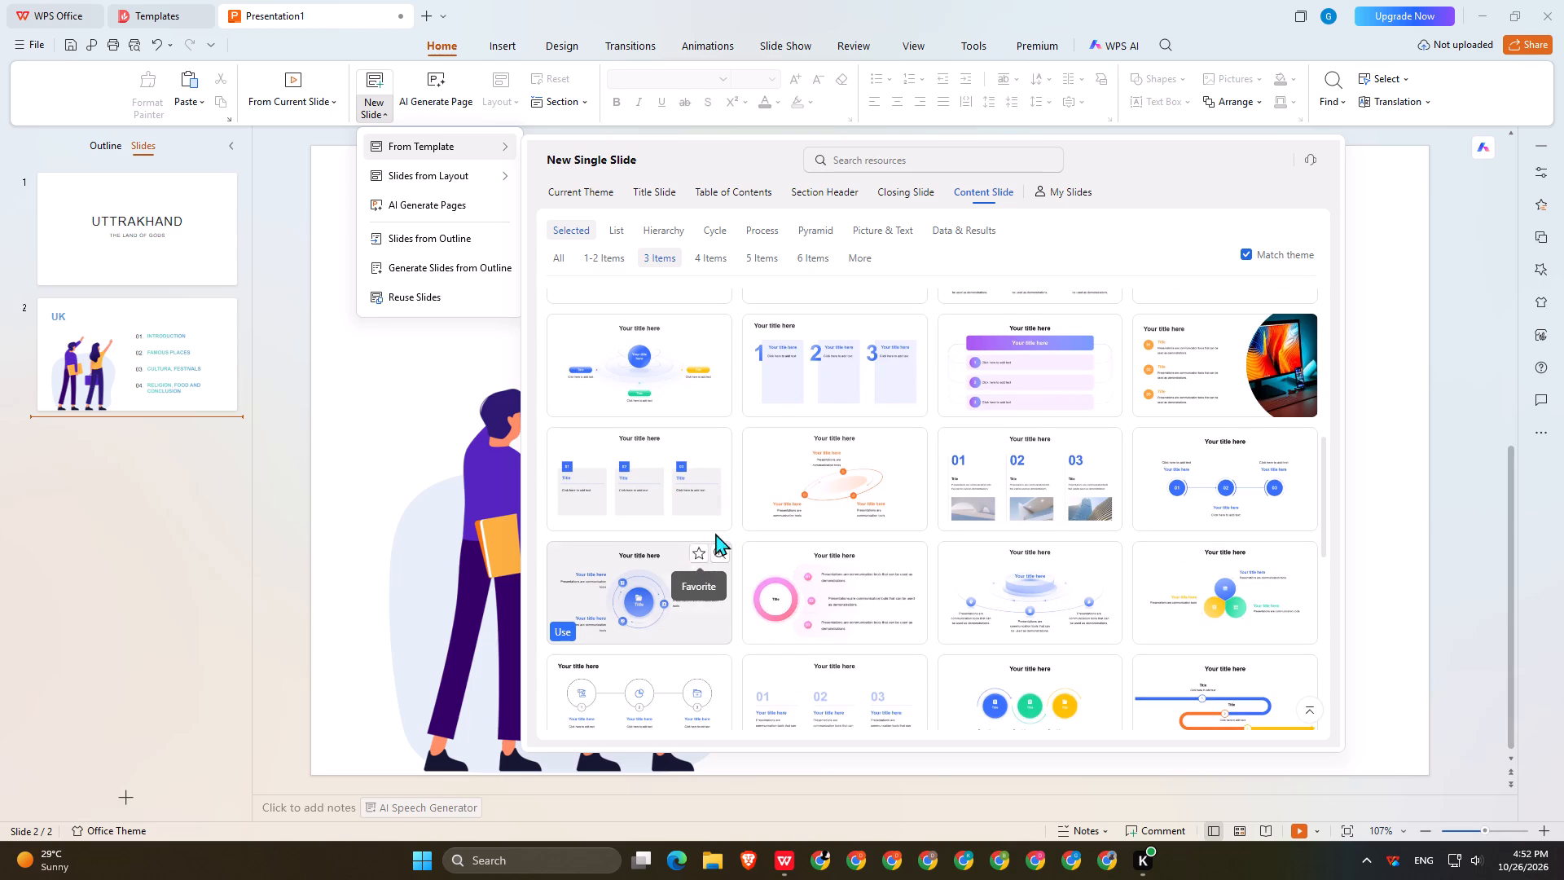
pyautogui.scroll(-5, 729, 518)
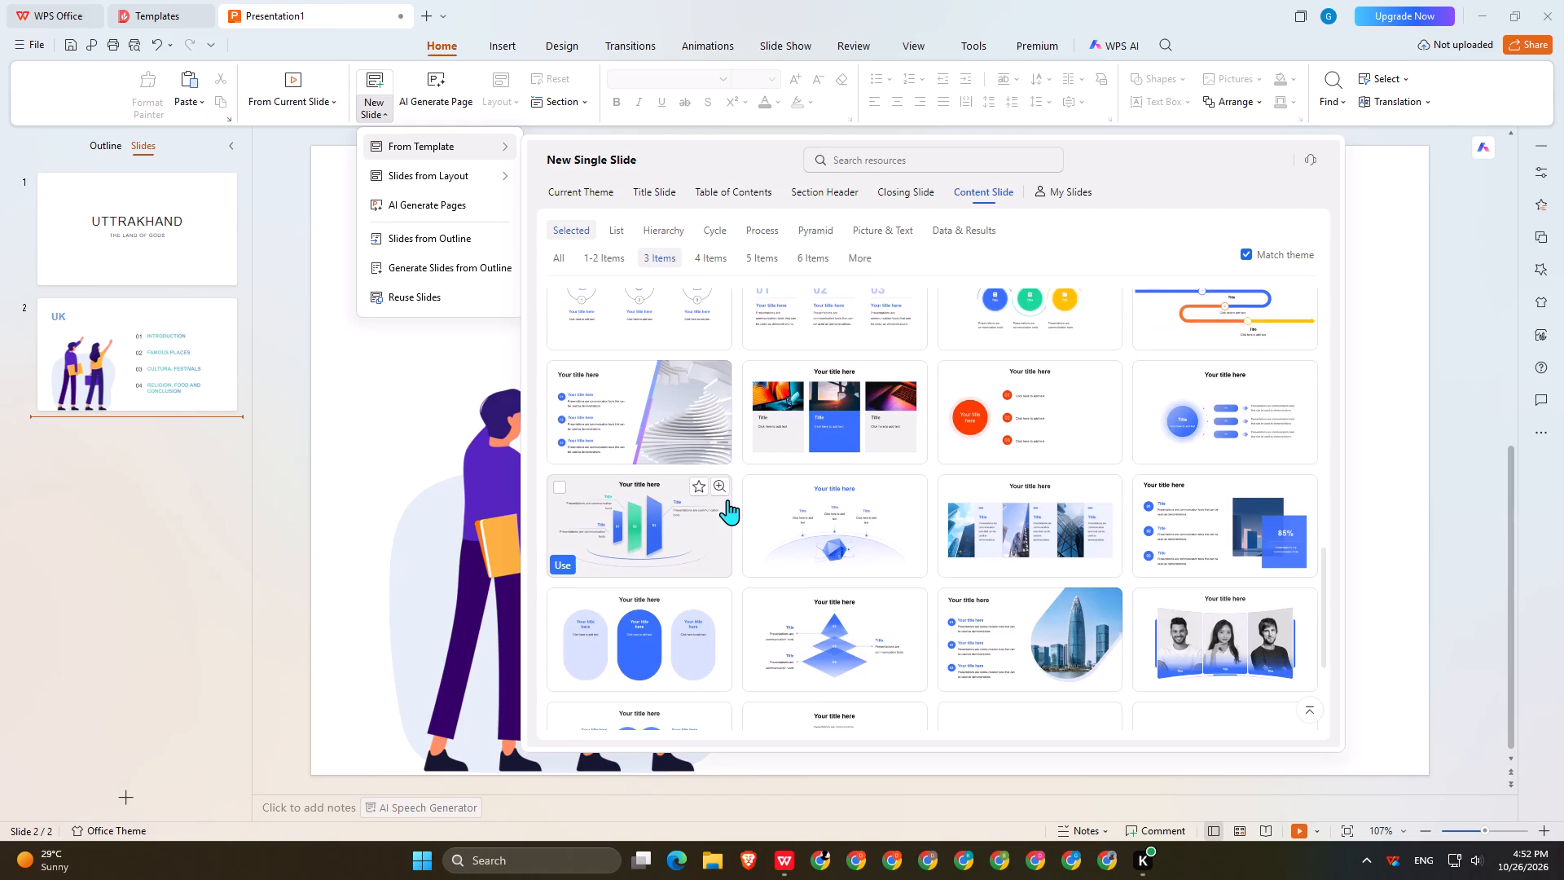
pyautogui.scroll(-1, 727, 499)
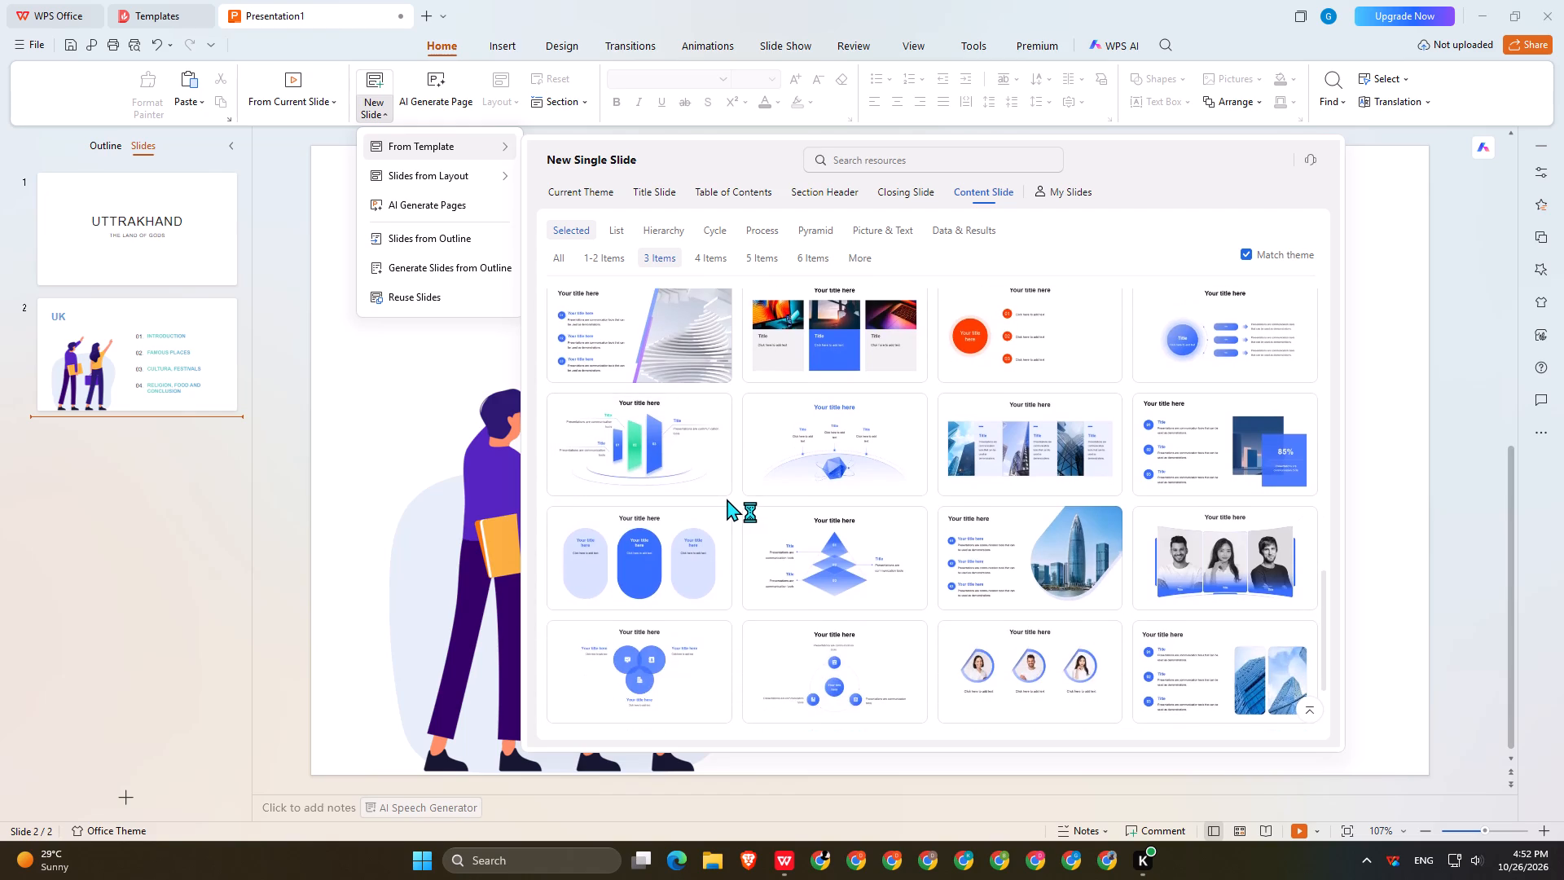
pyautogui.scroll(-7, 727, 499)
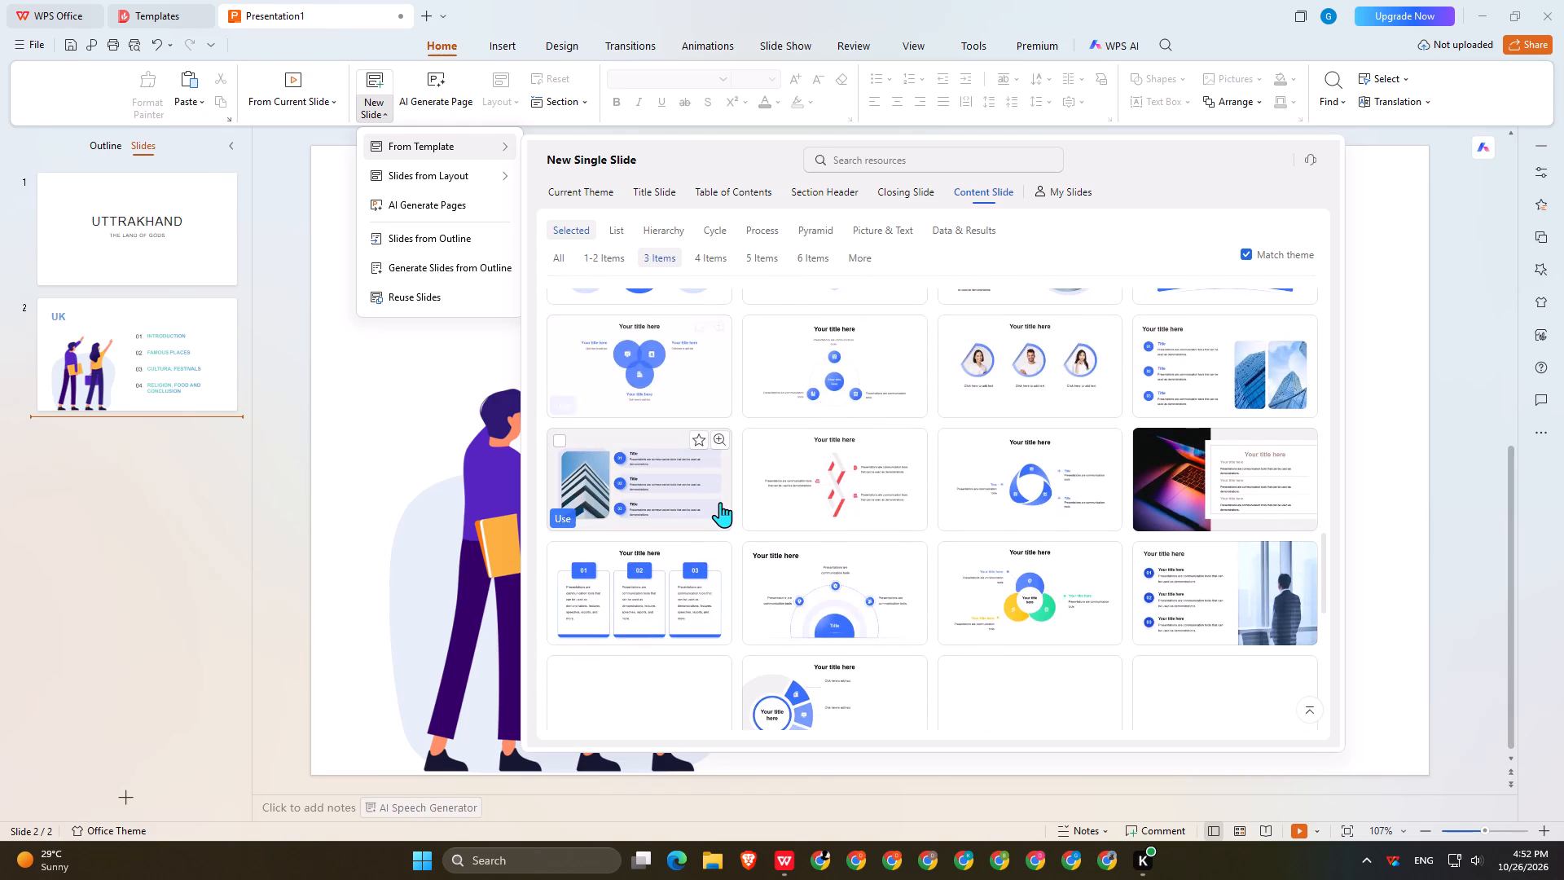
pyautogui.scroll(-3, 714, 497)
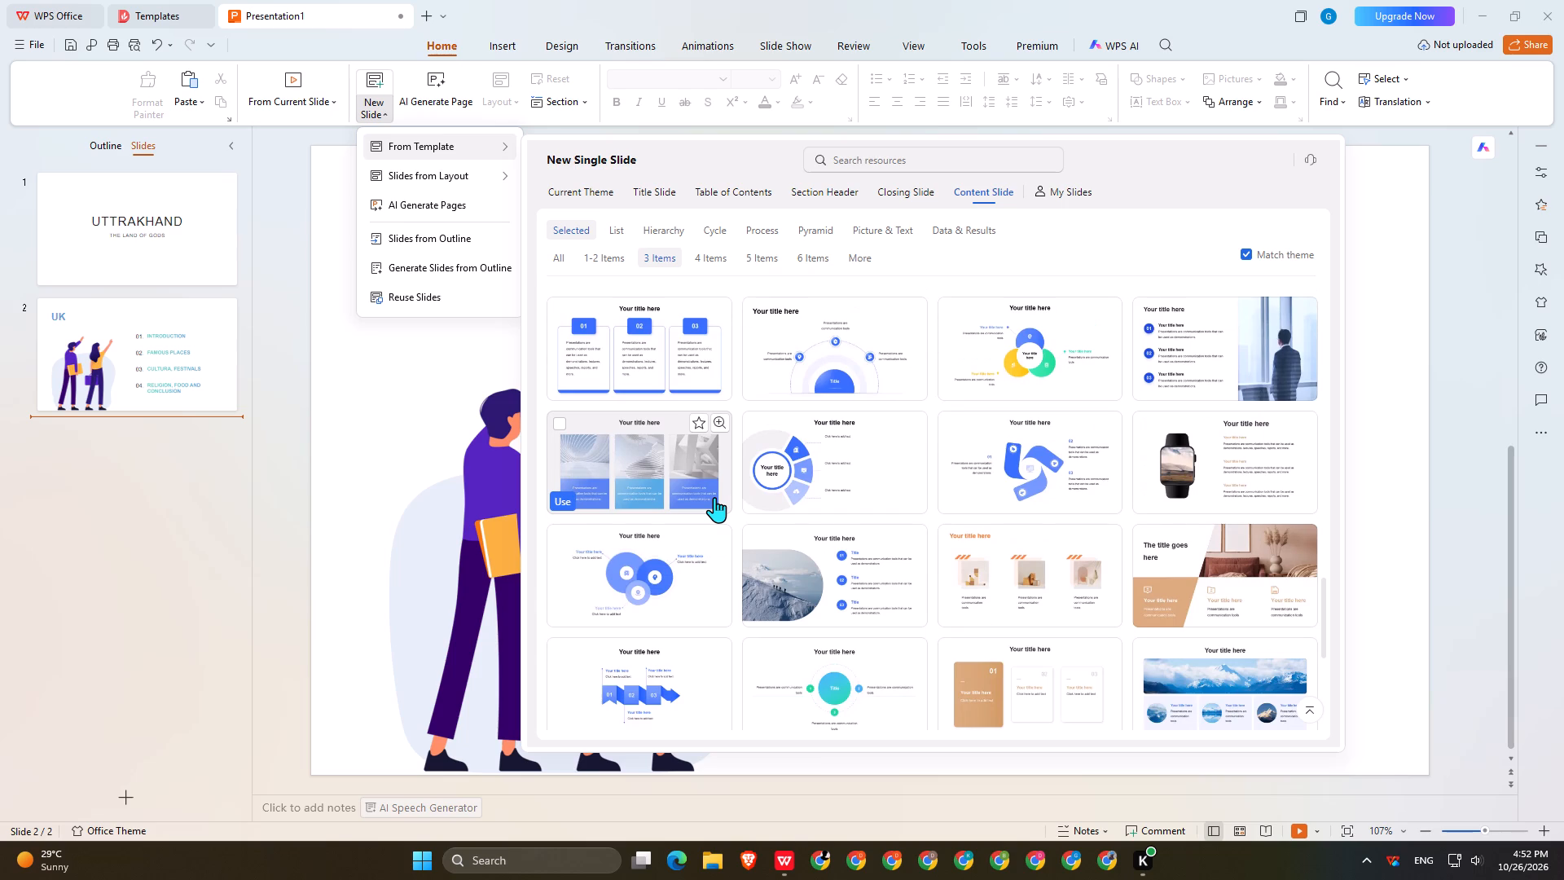
pyautogui.scroll(-4, 714, 497)
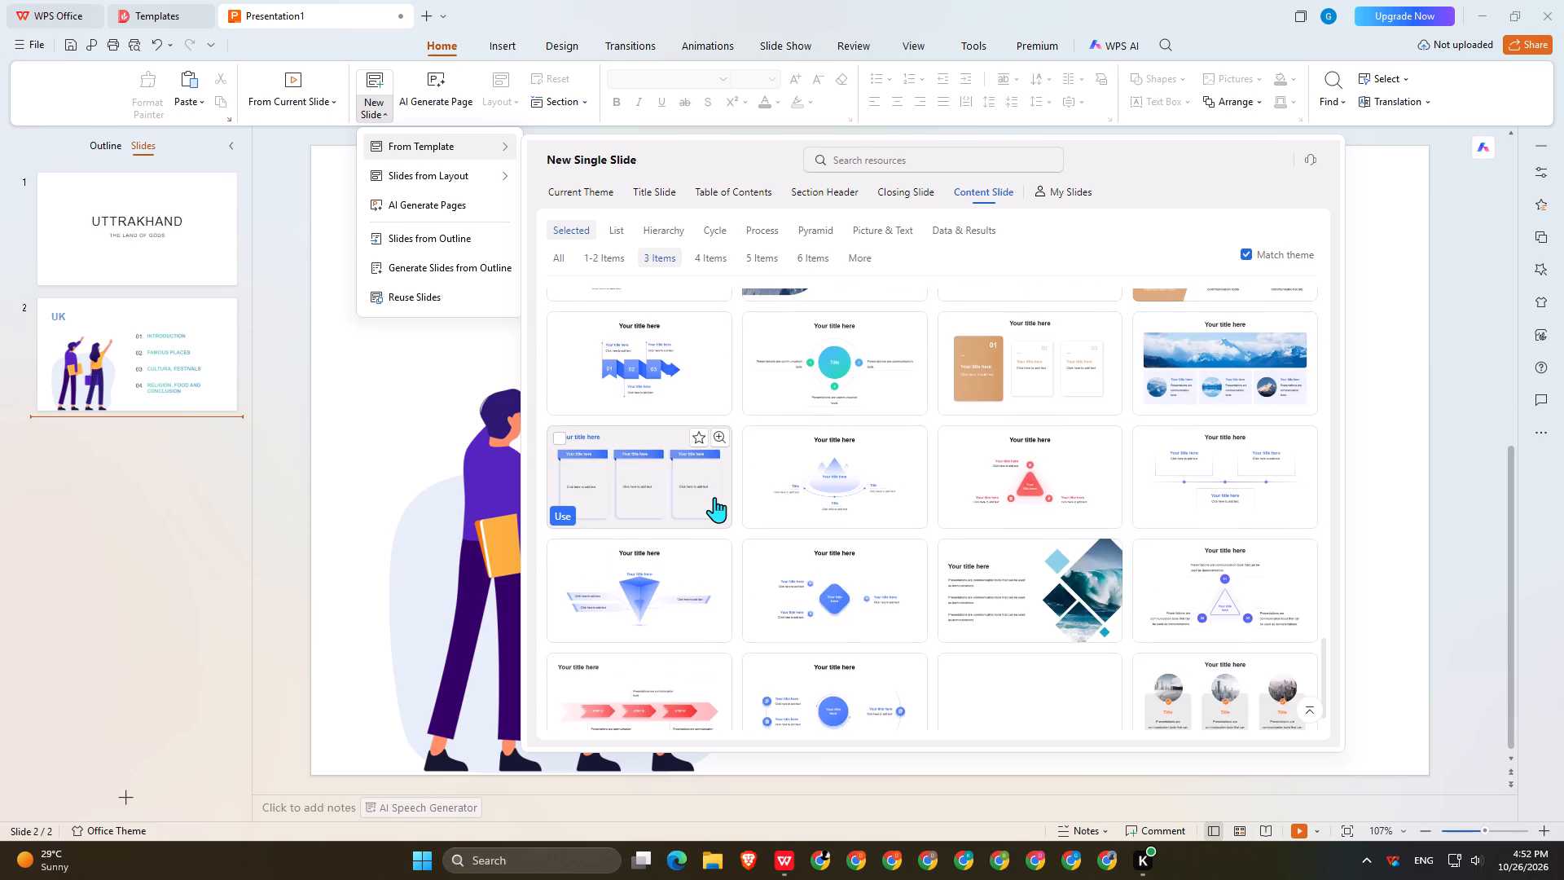
pyautogui.scroll(15, 714, 497)
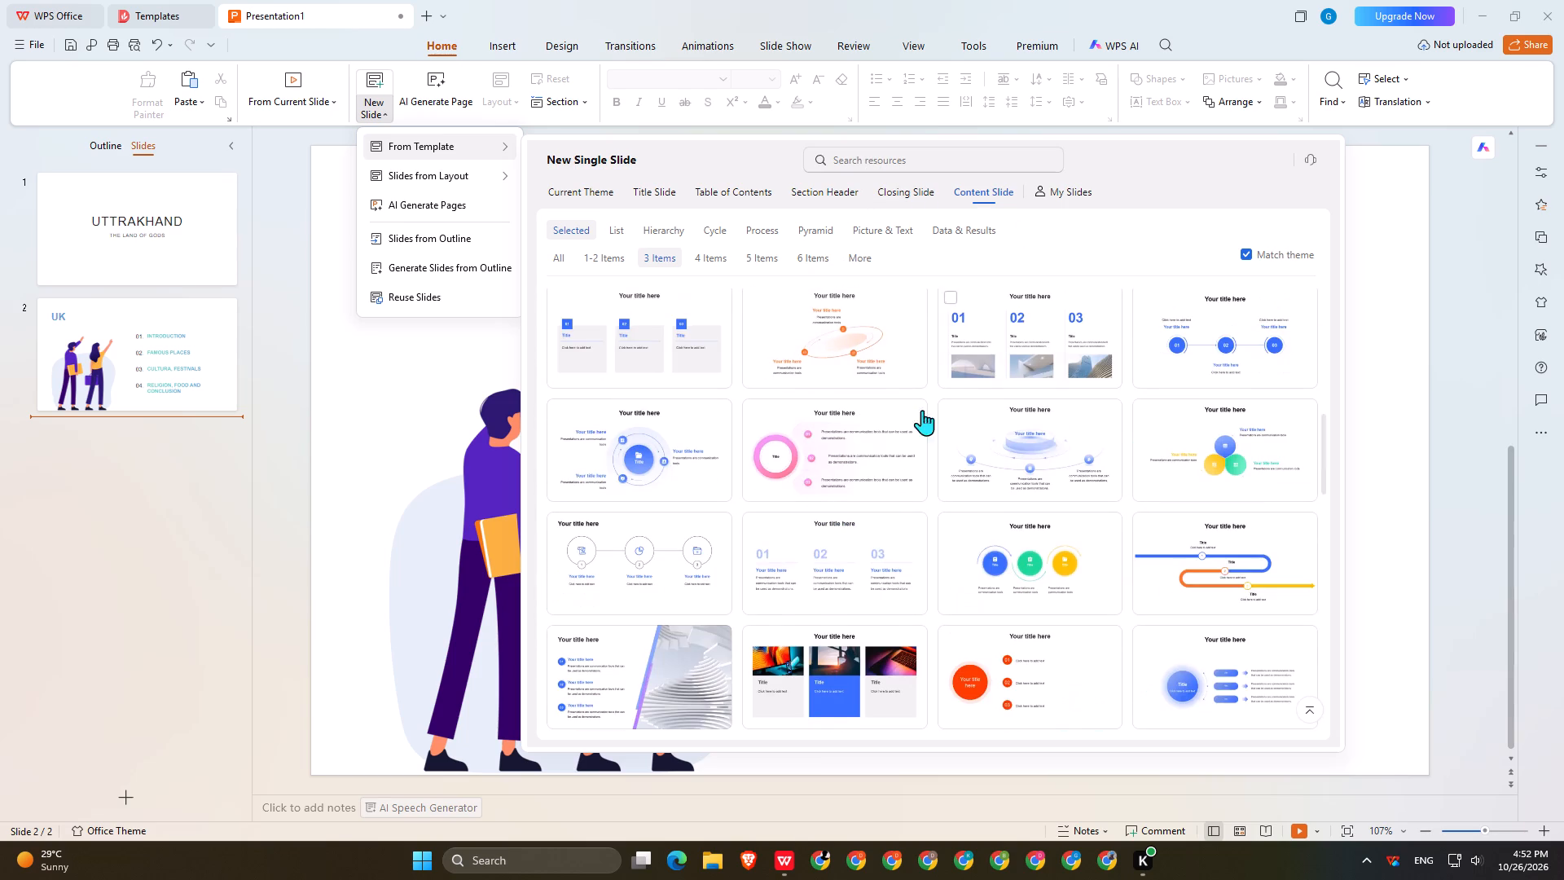
pyautogui.scroll(17, 814, 489)
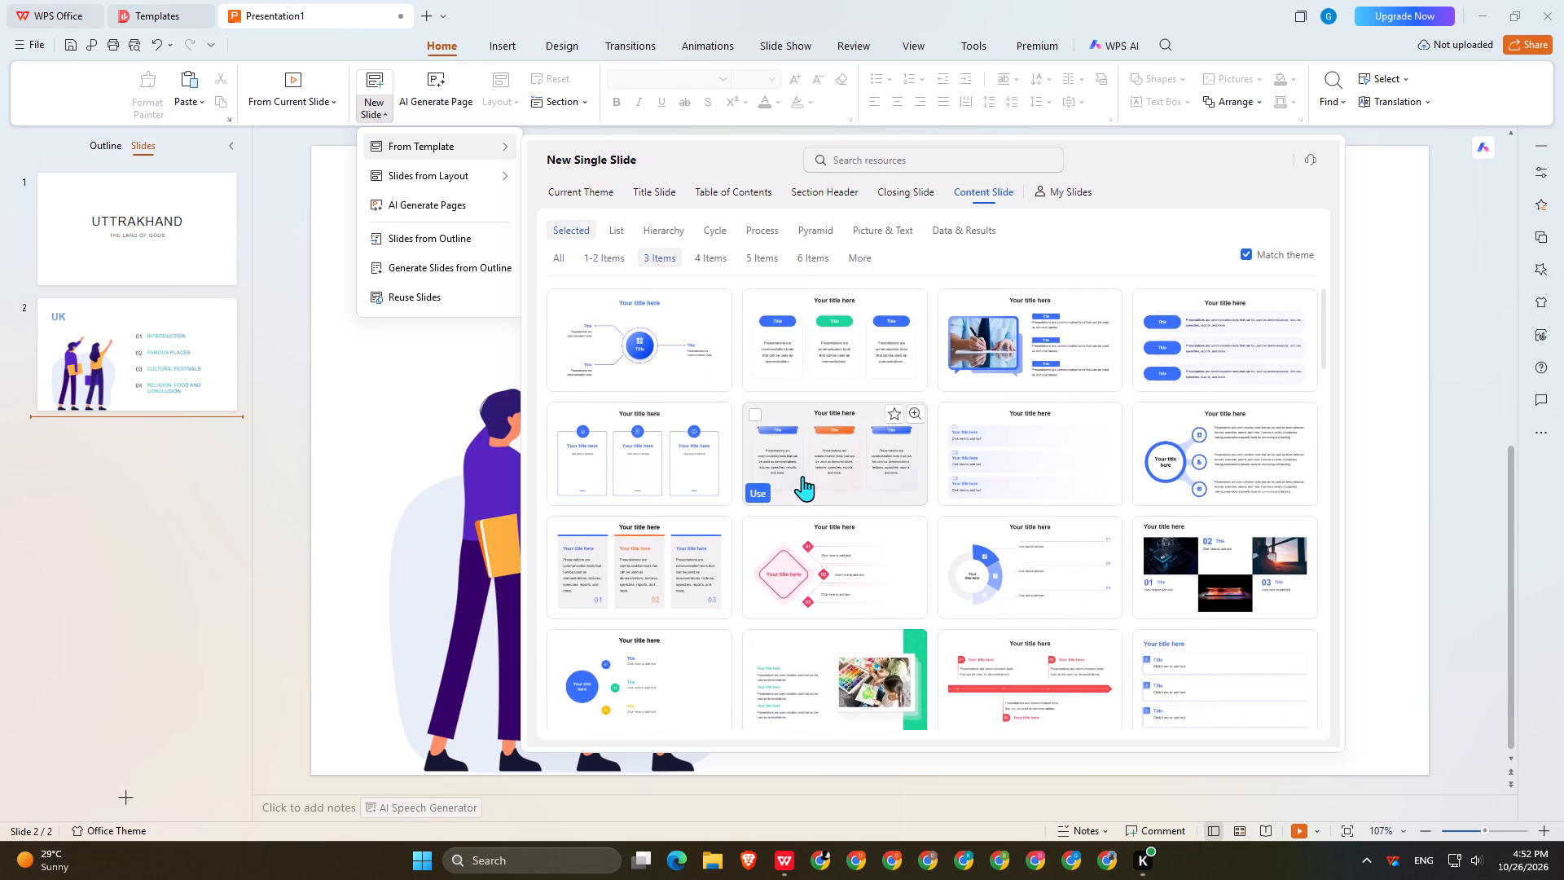
pyautogui.scroll(-6, 802, 476)
pyautogui.scroll(-20, 802, 476)
pyautogui.scroll(-11, 802, 476)
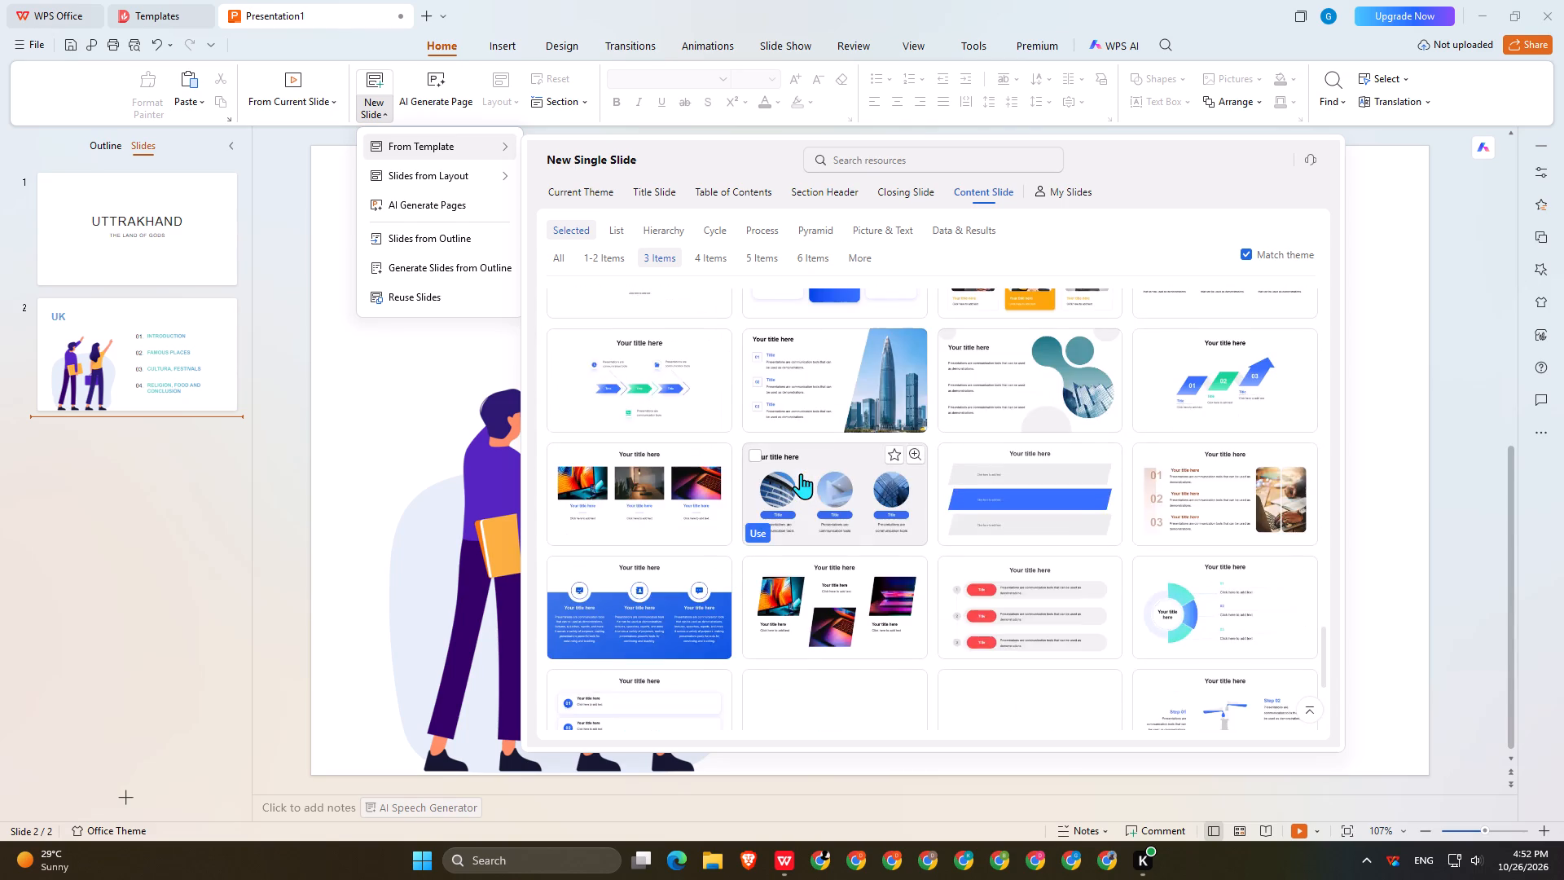
pyautogui.scroll(-8, 801, 473)
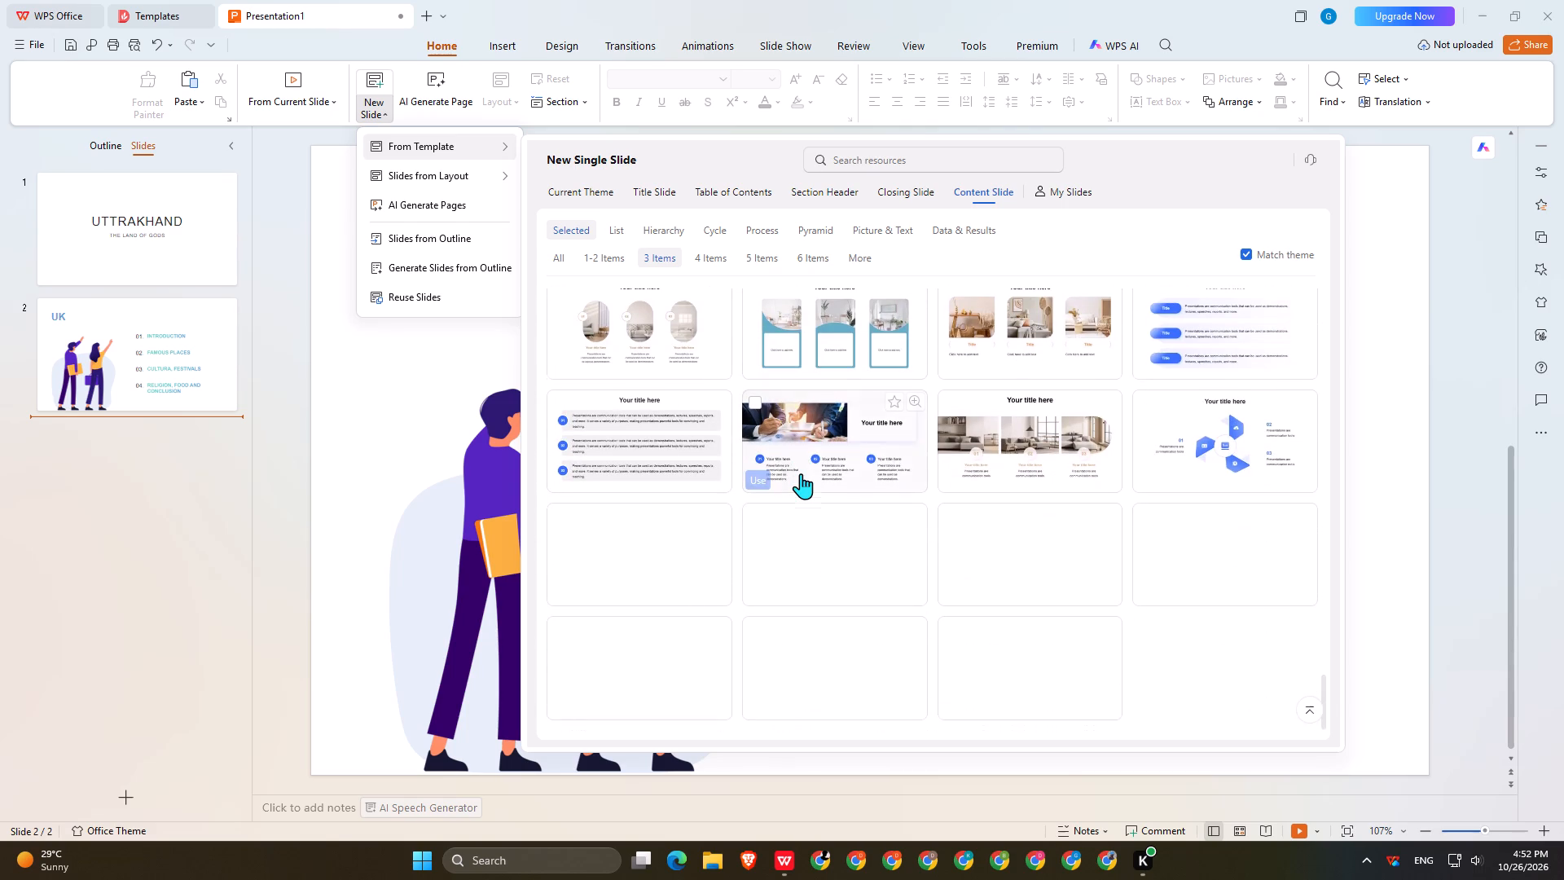
pyautogui.scroll(-9, 801, 473)
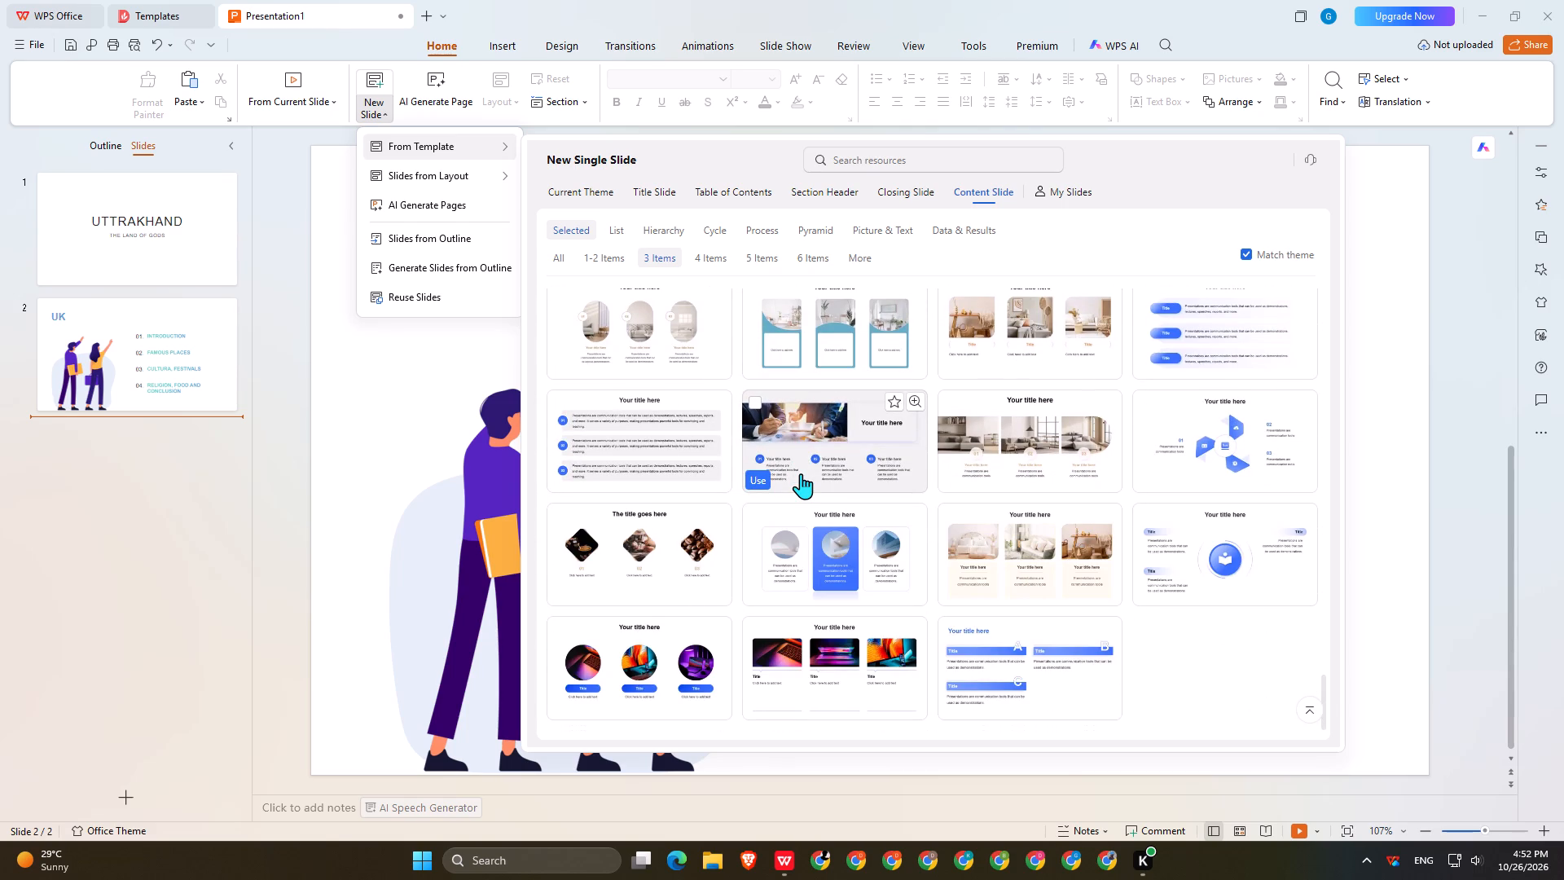
pyautogui.scroll(2, 658, 649)
pyautogui.click(657, 613)
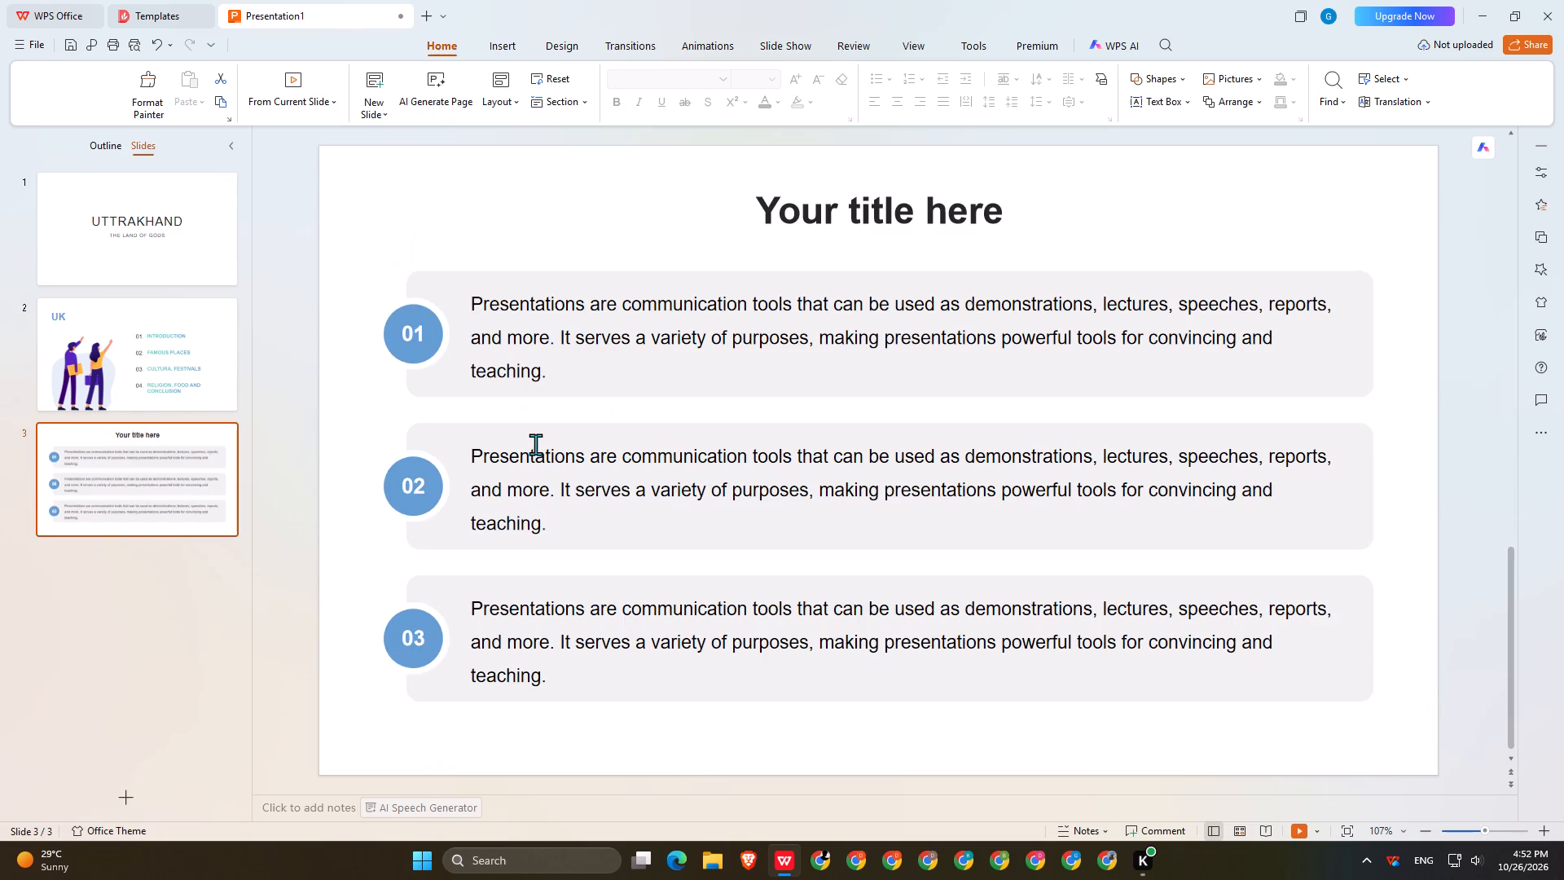
# Replace the new slide's title placeholder with INTRODUCTION.
pyautogui.click(557, 381)
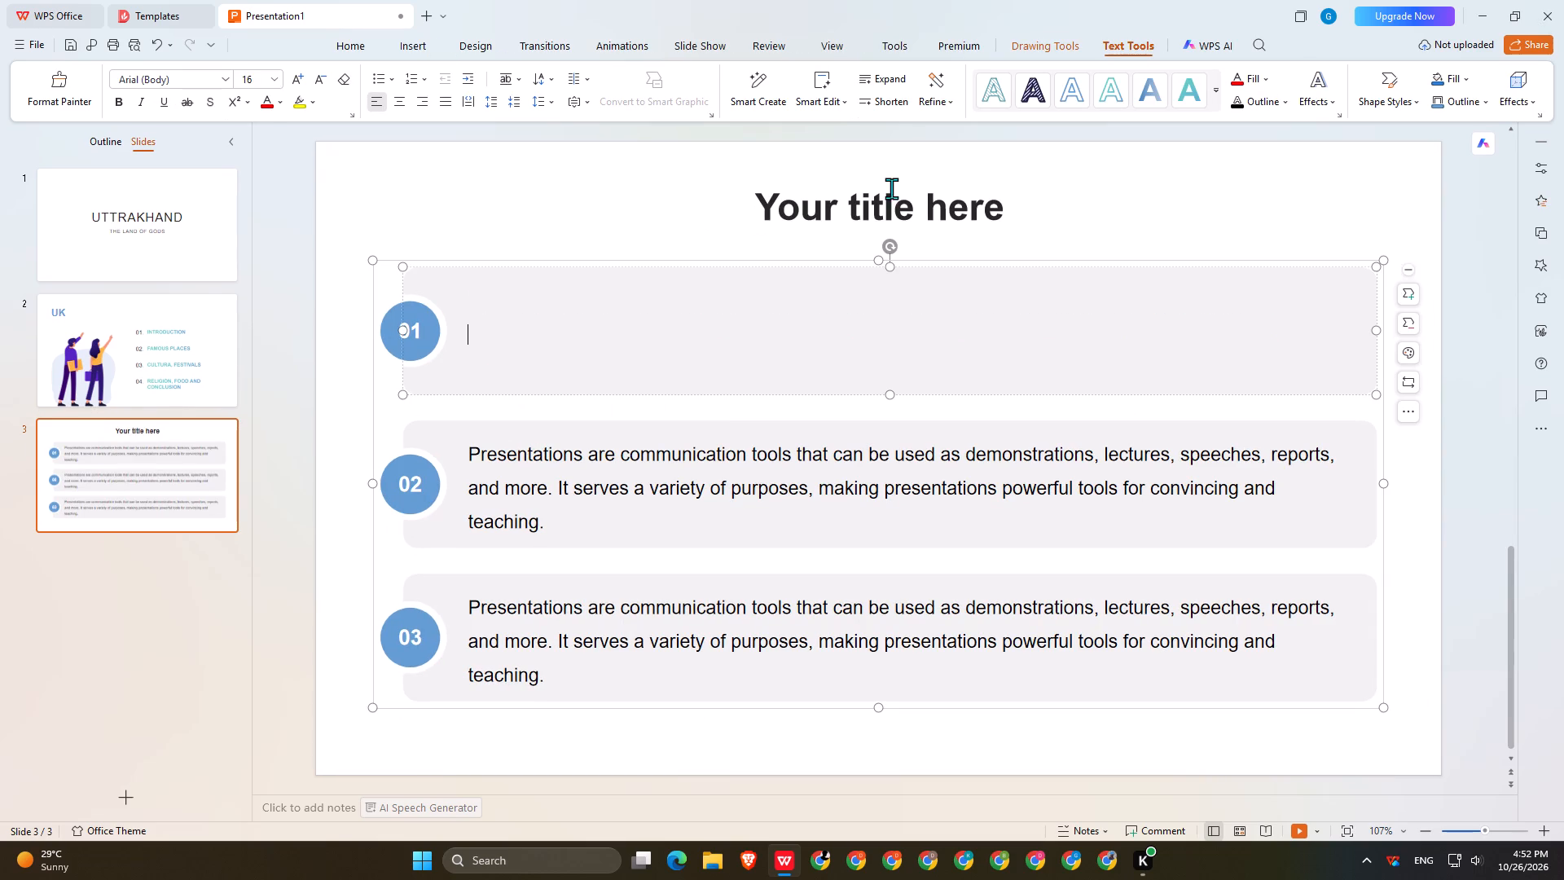
pyautogui.click(891, 188)
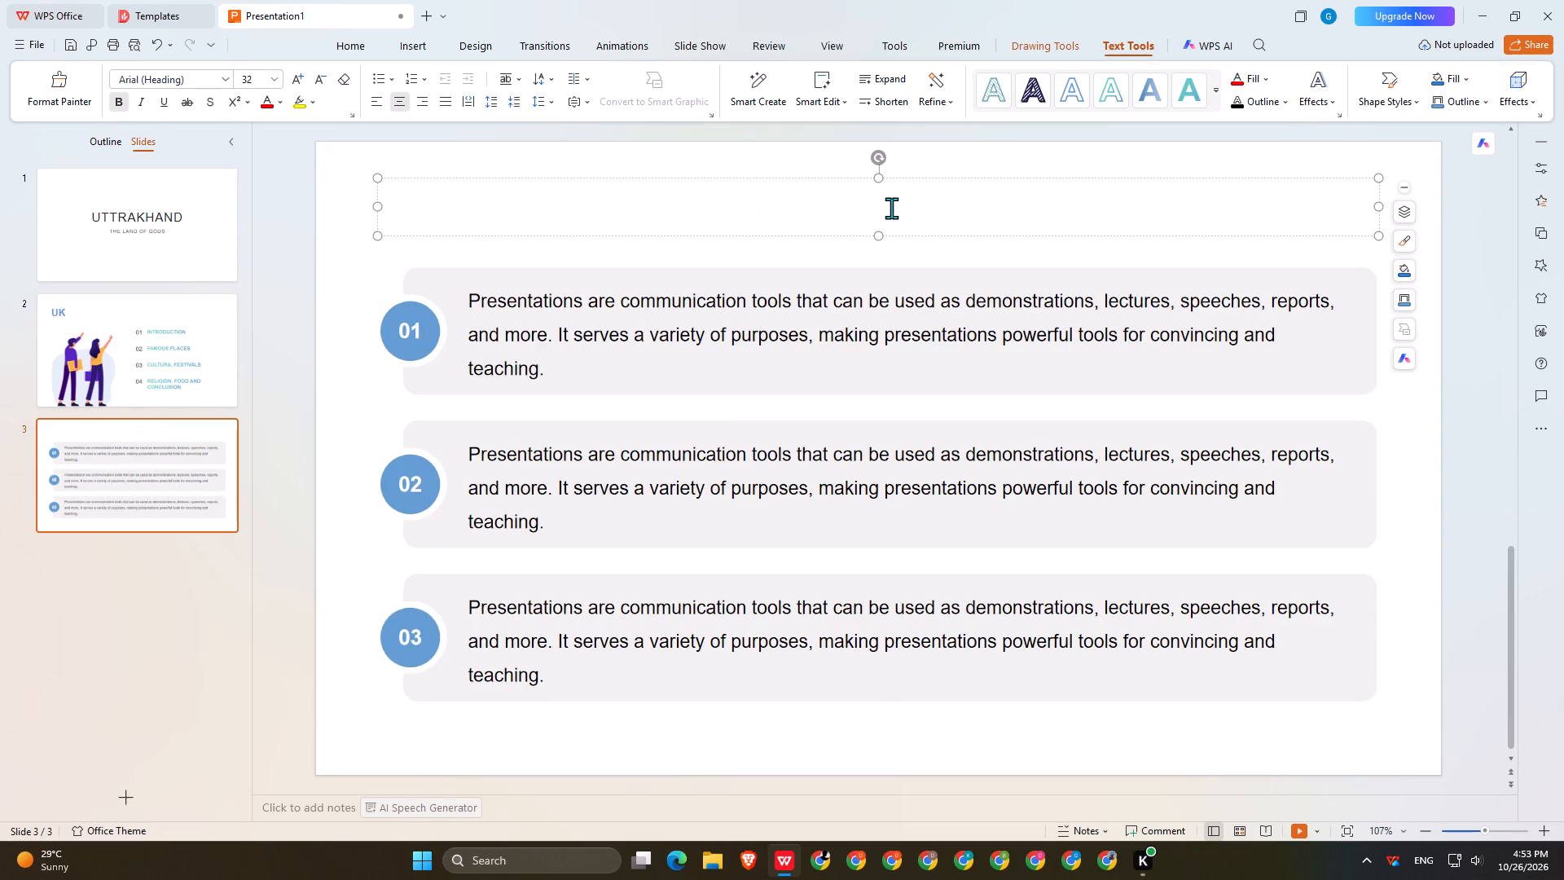
pyautogui.write('INTRODUCTIONM')
pyautogui.press('BackSpace')
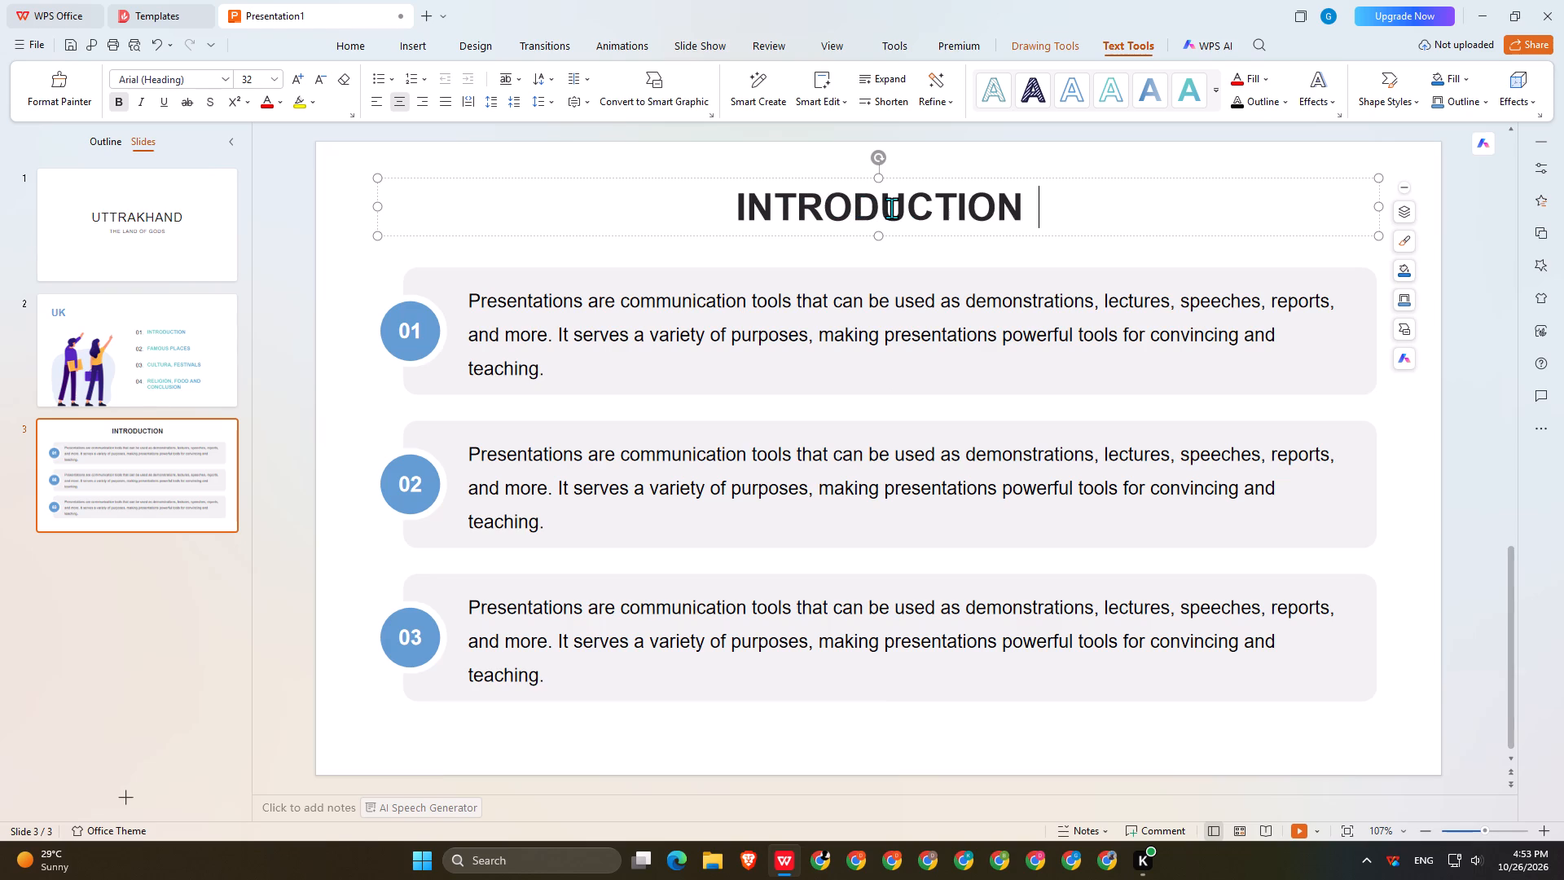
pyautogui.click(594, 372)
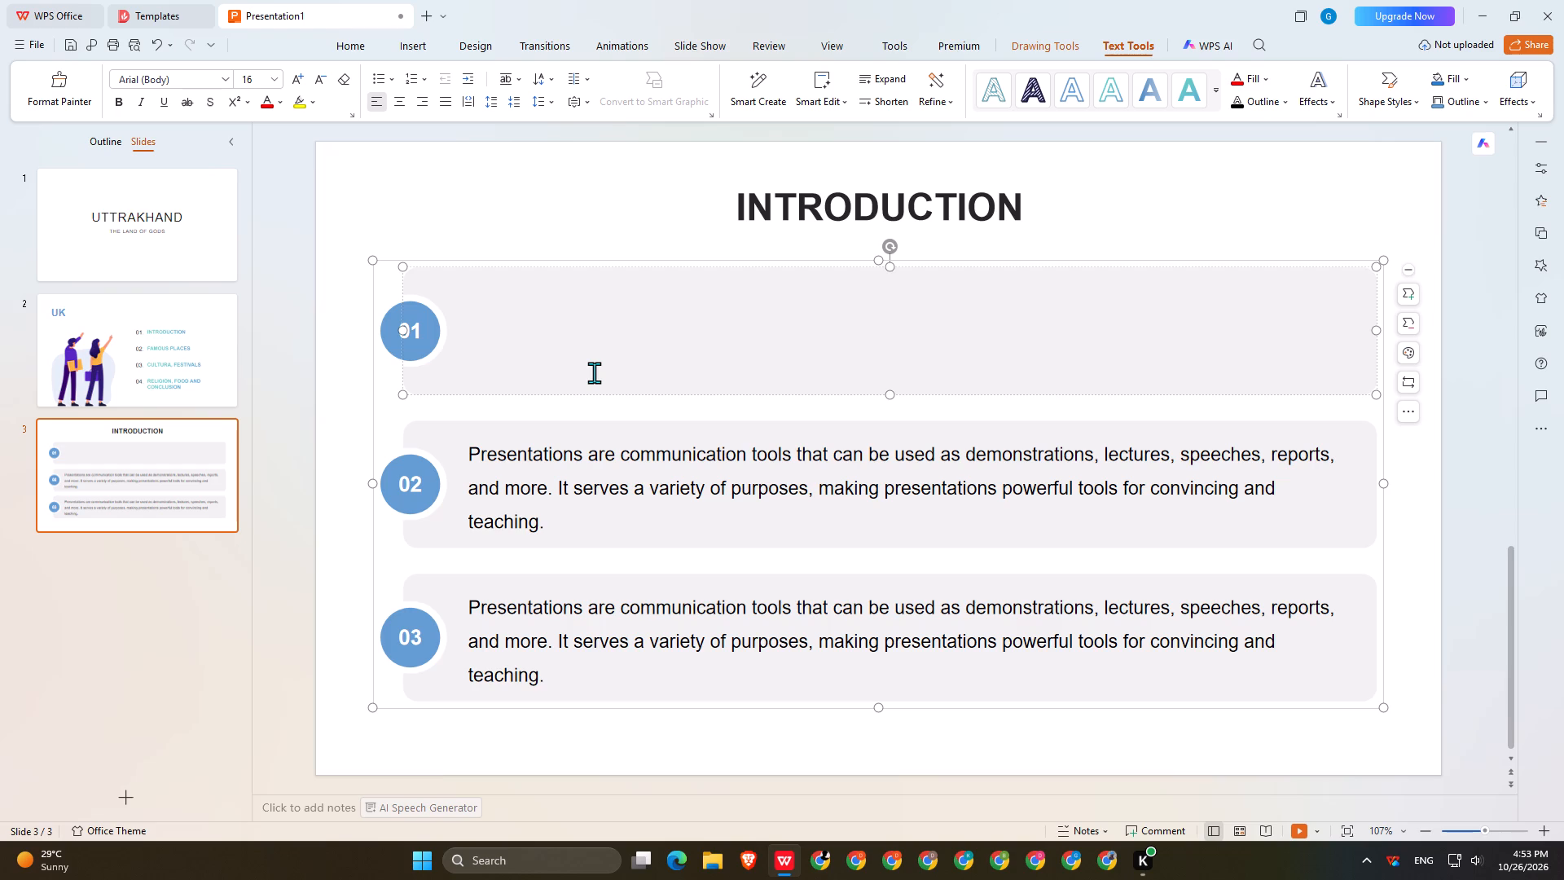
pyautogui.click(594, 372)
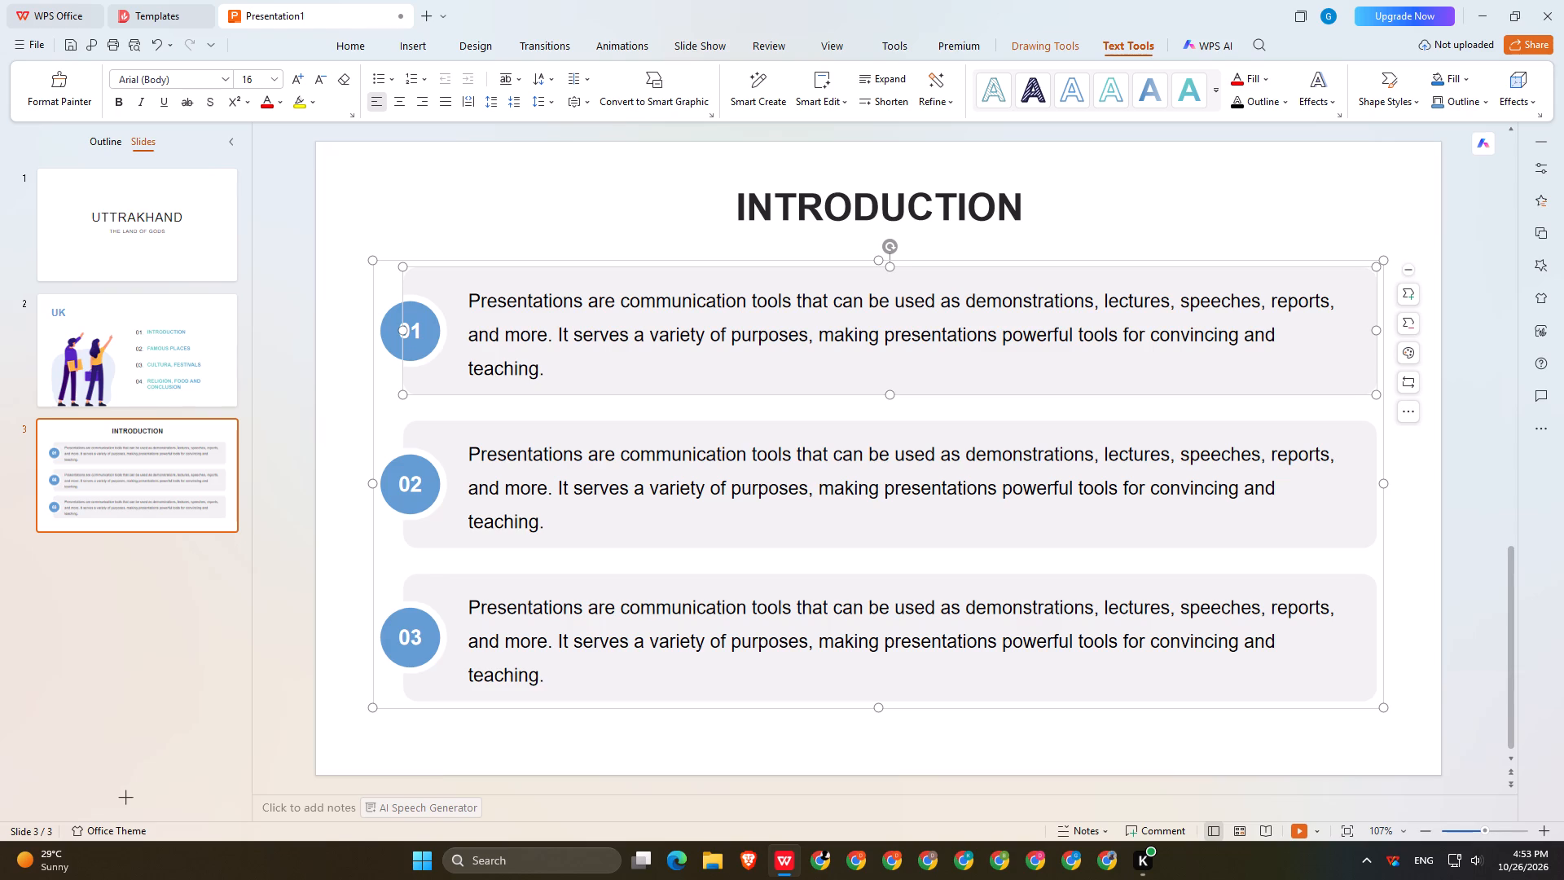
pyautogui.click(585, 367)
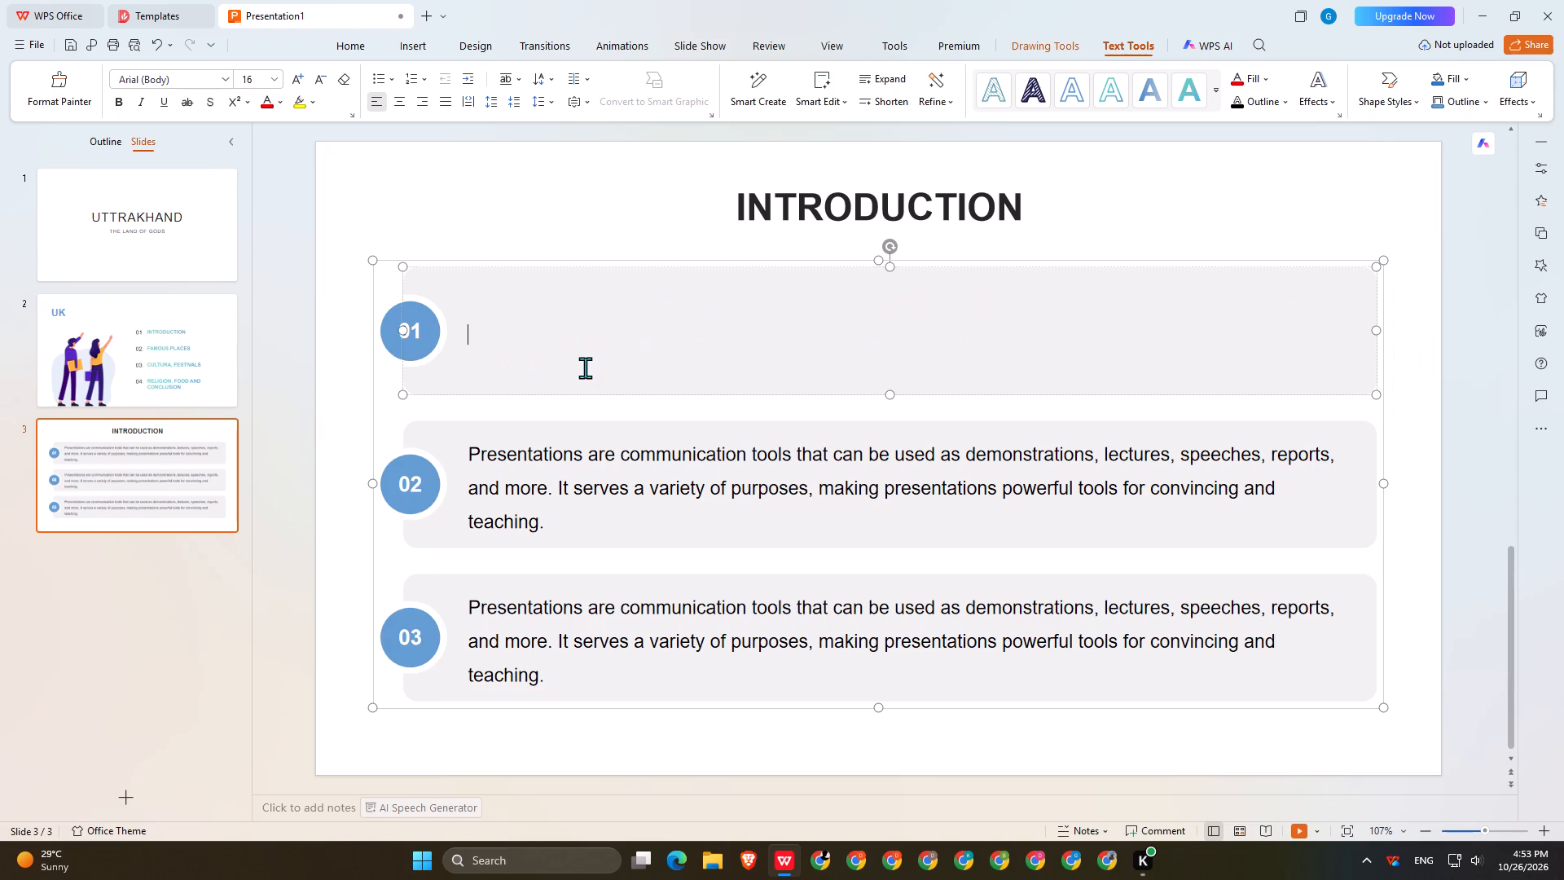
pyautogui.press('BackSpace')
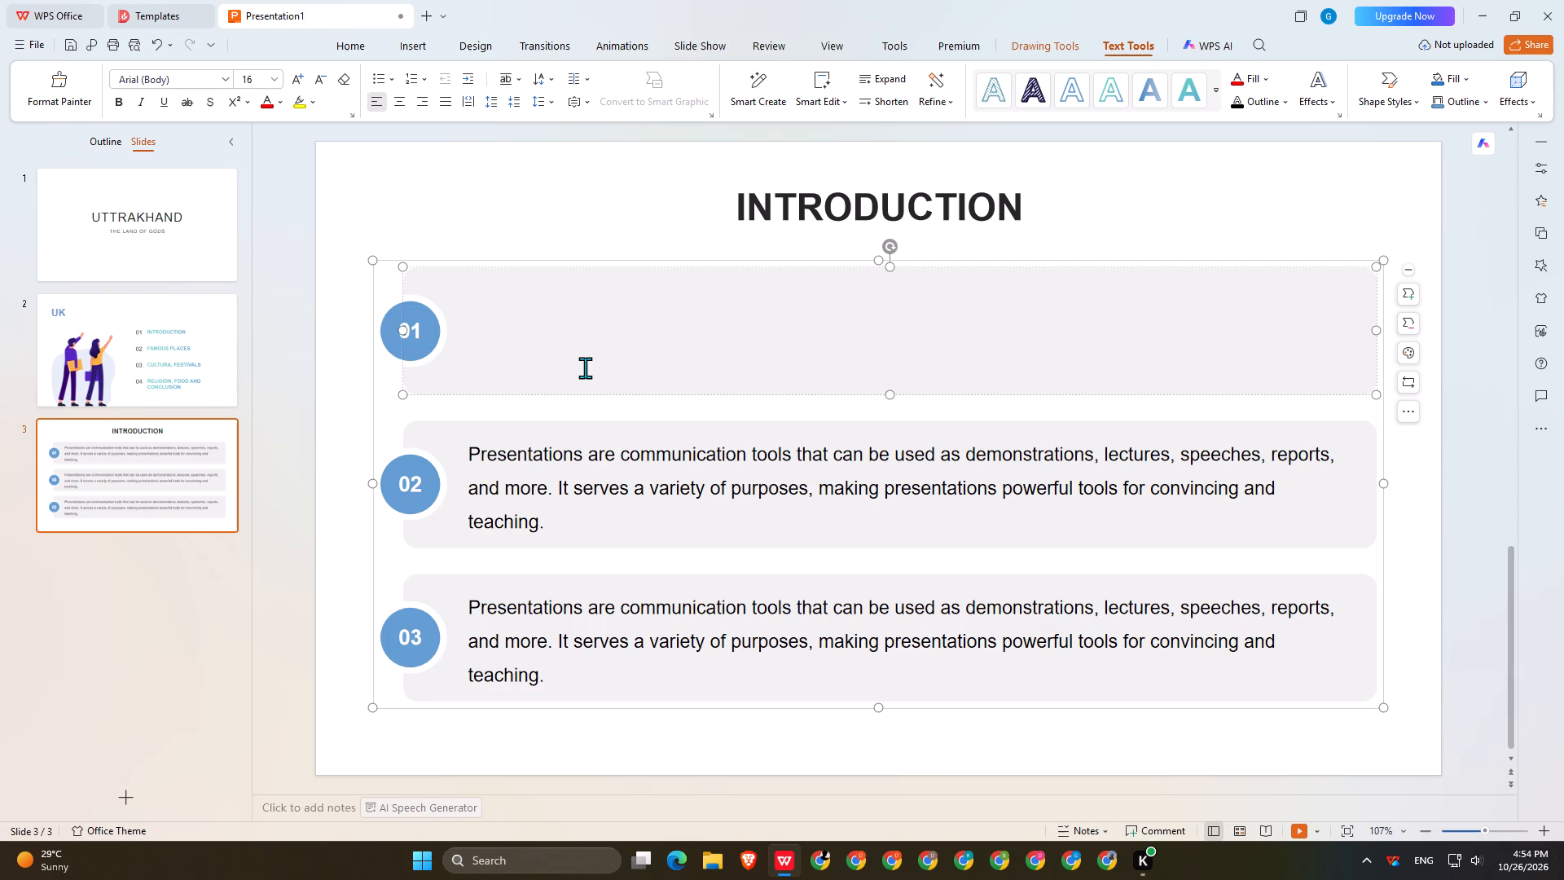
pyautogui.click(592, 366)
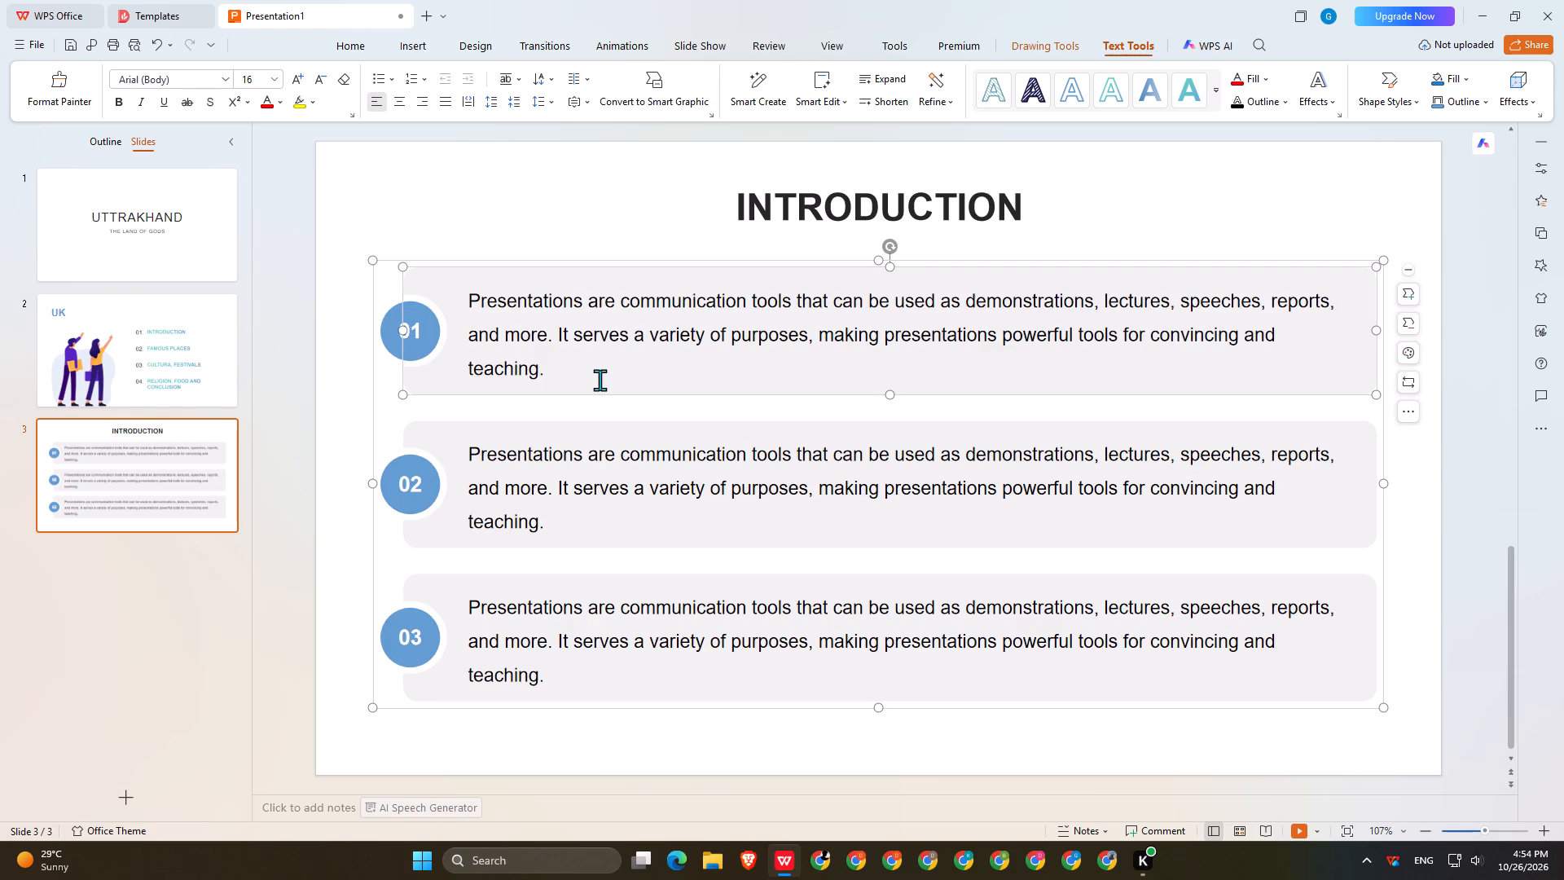
# Replace item 01's placeholder text on the INTRODUCTION slide with UTTRAKHAND IS A BEAUTIFUL STATE IN NORTHERN INDIA.
pyautogui.click(600, 373)
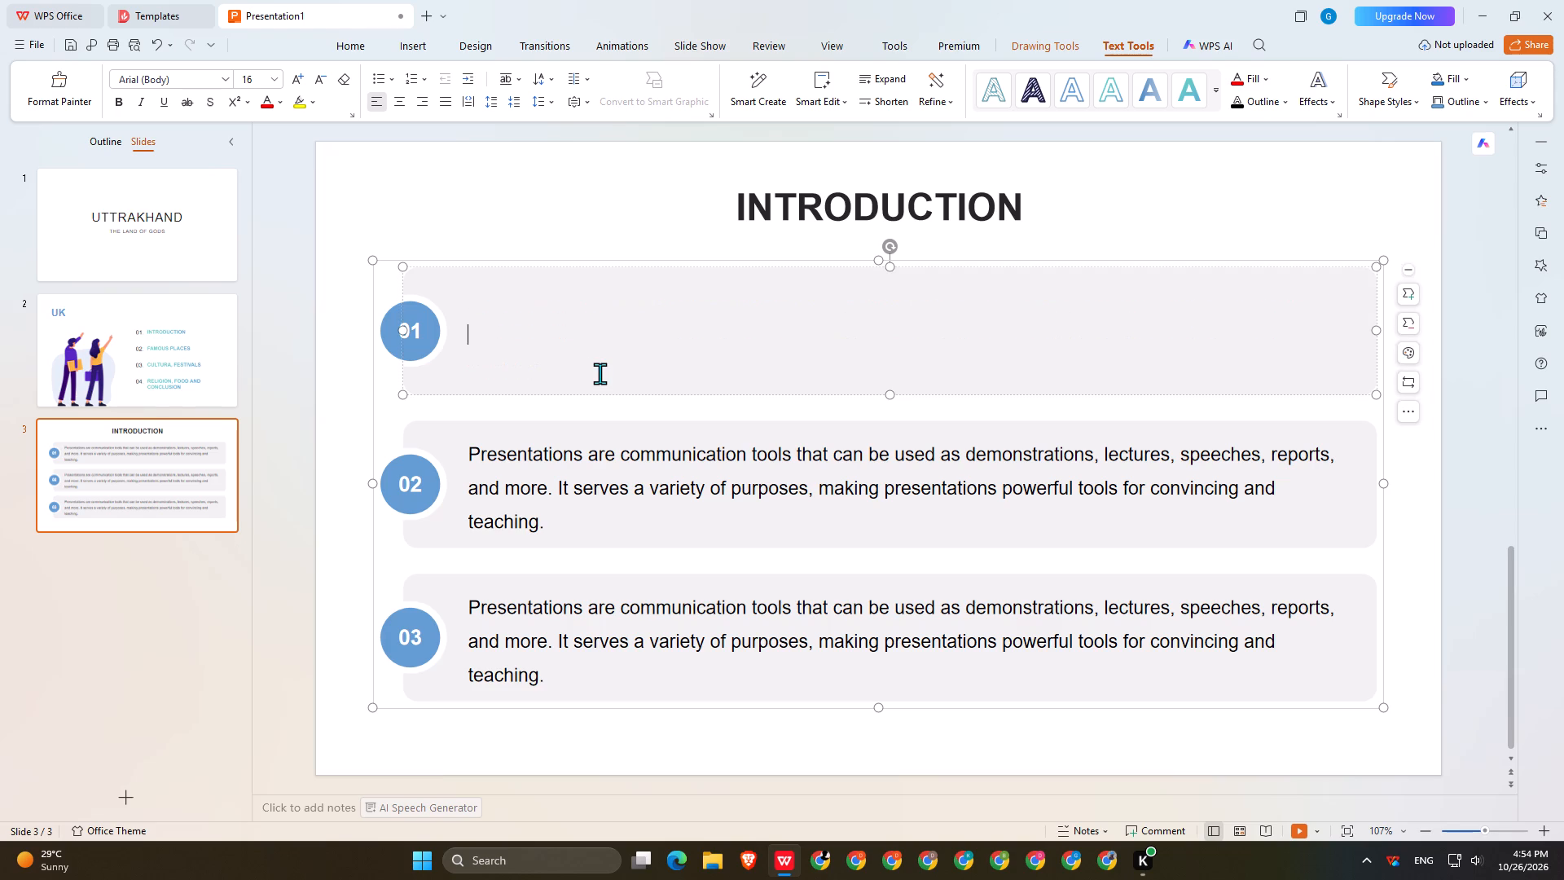
pyautogui.press('f')
pyautogui.press('BackSpace')
pyautogui.write('UU')
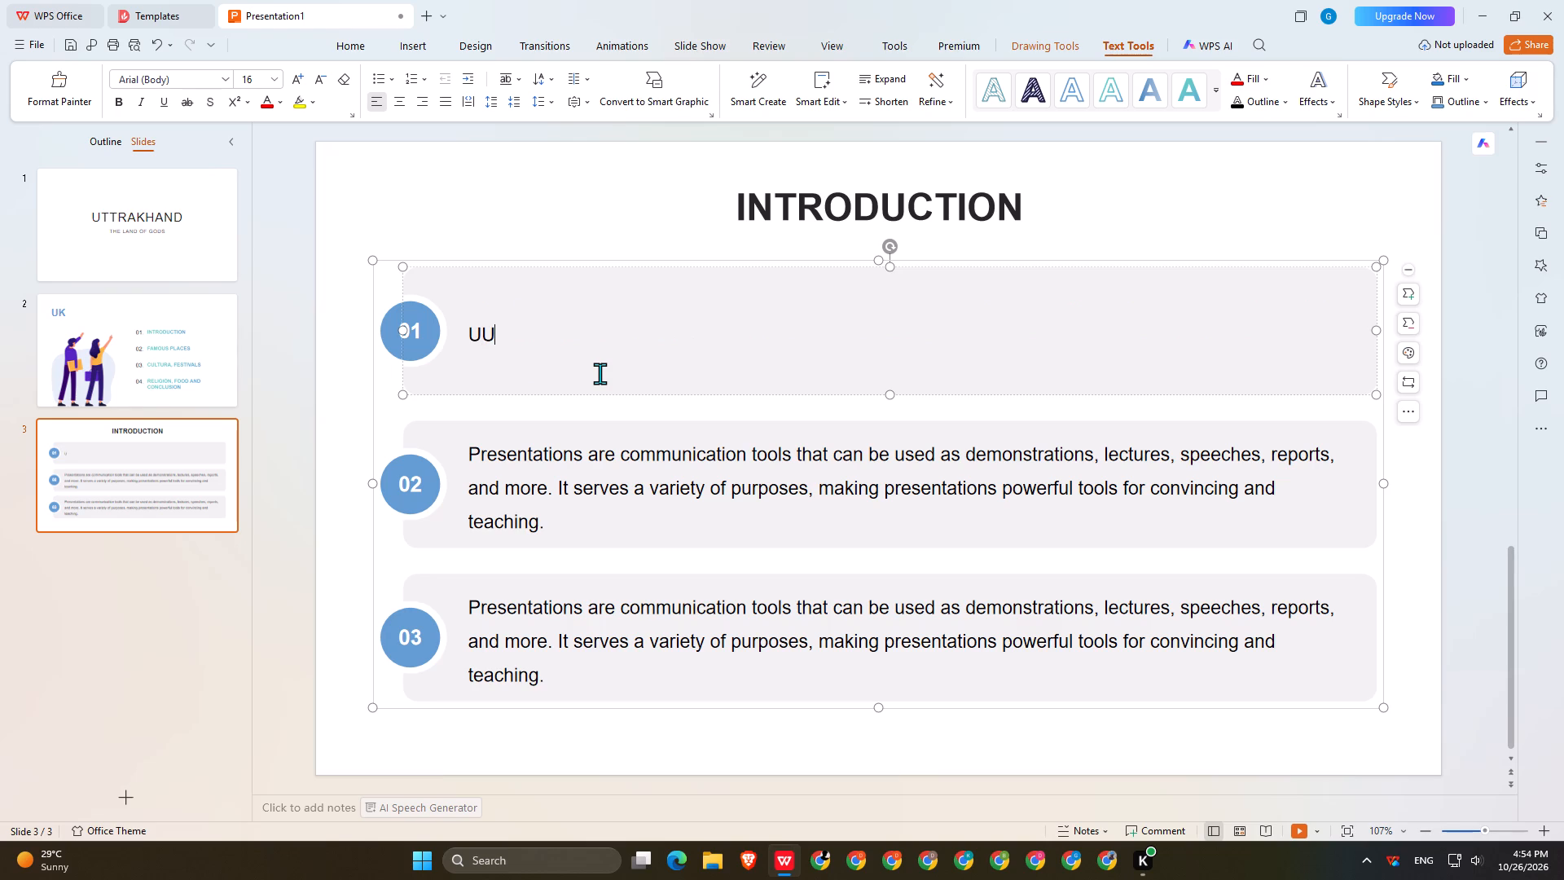
pyautogui.press('BackSpace')
pyautogui.write('TTRA')
pyautogui.write('KHAND')
pyautogui.press('space')
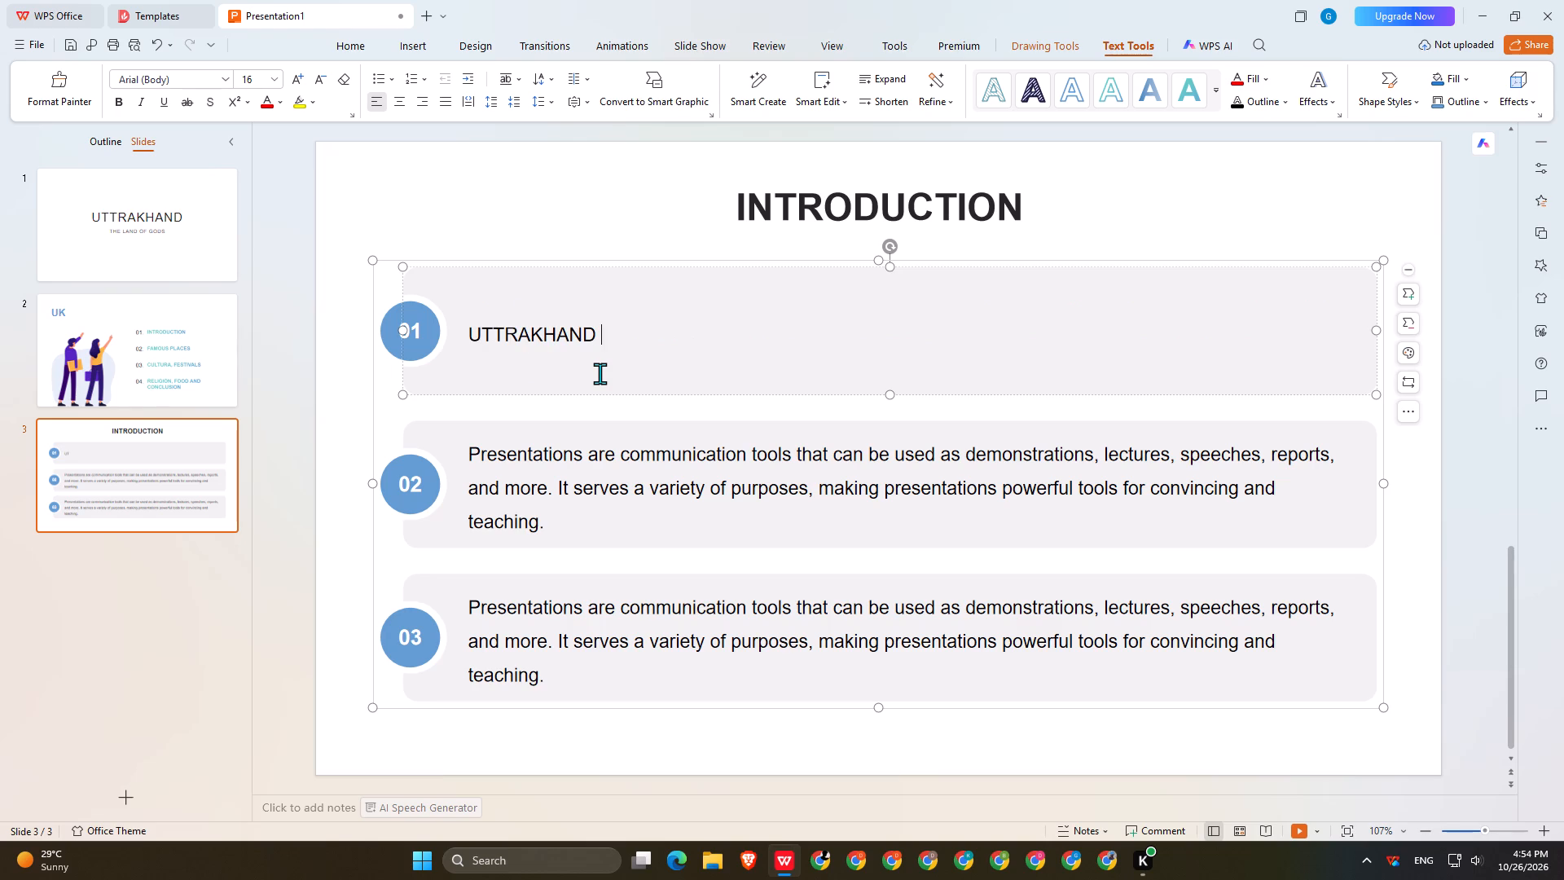
pyautogui.write('IS A')
pyautogui.press('space')
pyautogui.write('BEAUTIFUL STAE')
pyautogui.press('space')
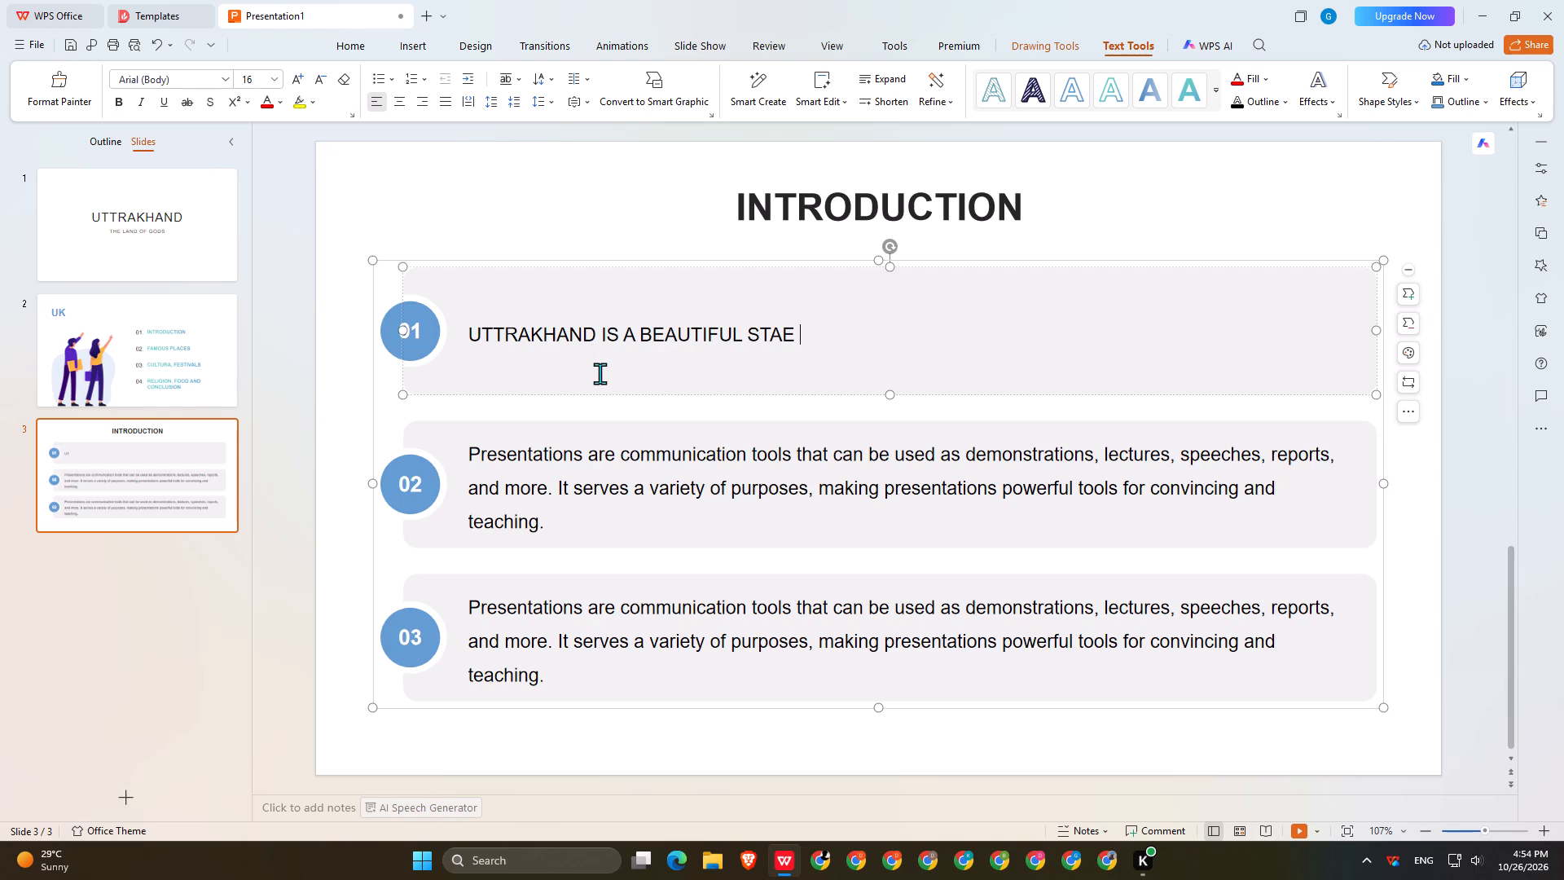
pyautogui.press('BackSpace')
pyautogui.press('BackSpace')
pyautogui.write('TE')
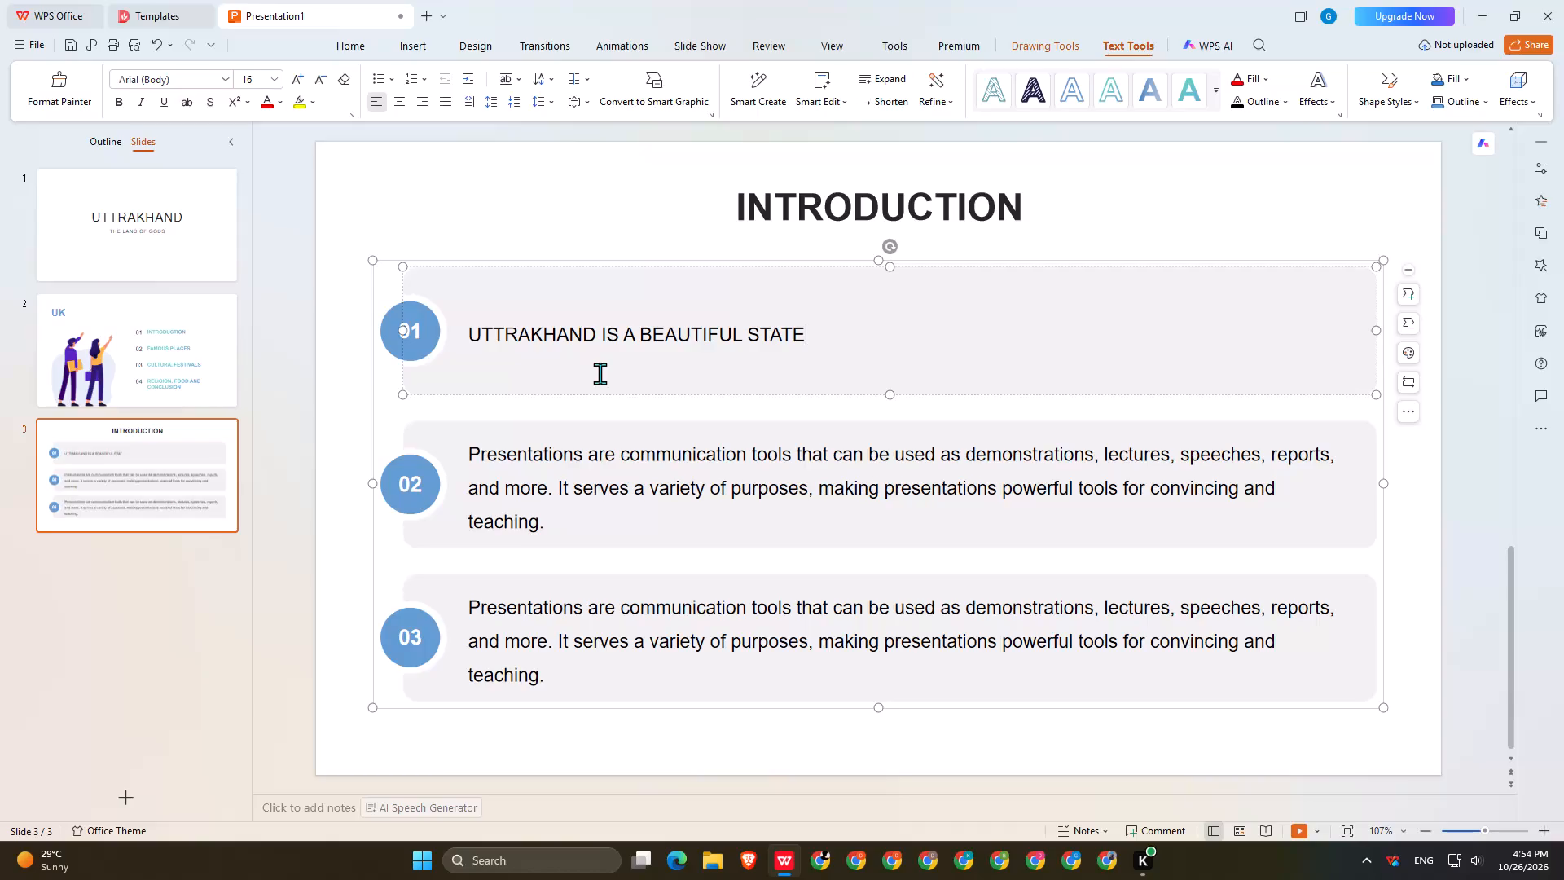
pyautogui.press('space')
pyautogui.write('IN NORTH')
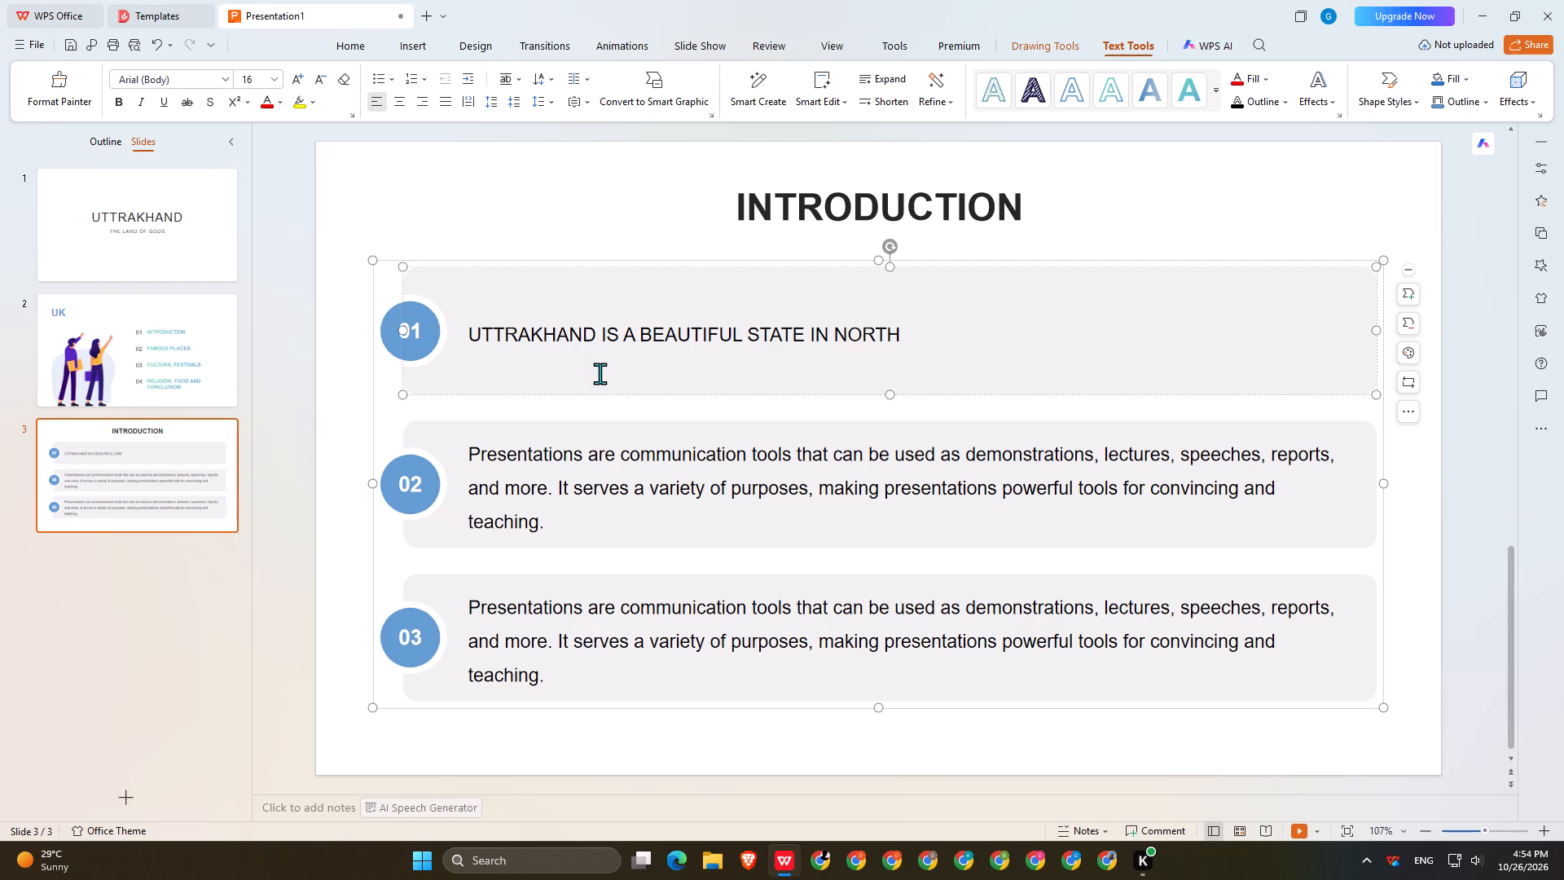
pyautogui.write('INDIA')
pyautogui.press('space')
pyautogui.press('BackSpace')
pyautogui.press('BackSpace')
pyautogui.press('BackSpace')
pyautogui.press('BackSpace')
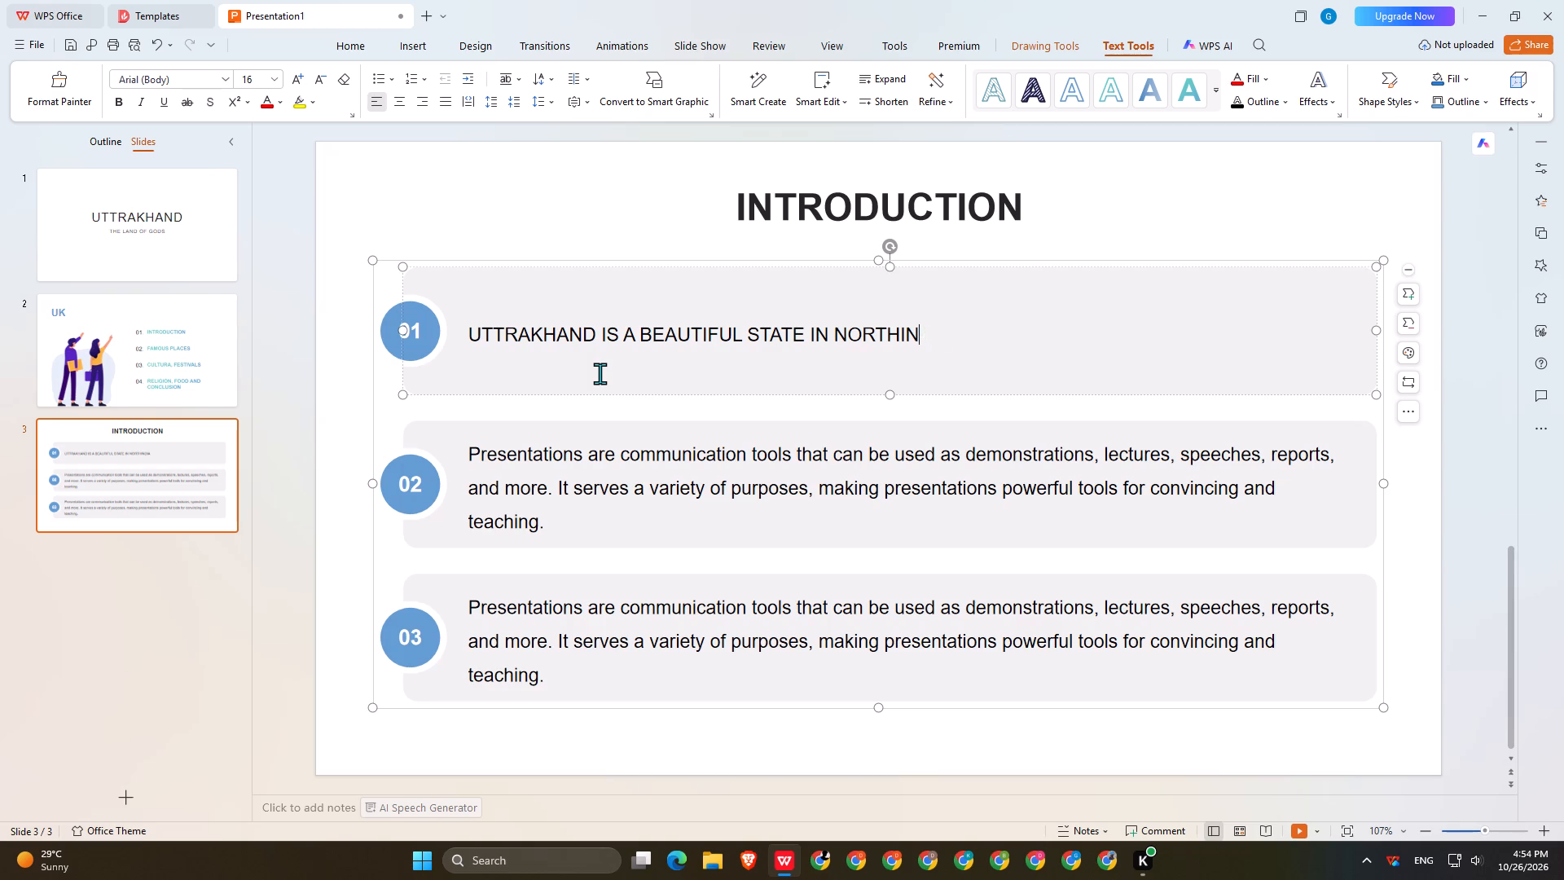
pyautogui.press('BackSpace')
pyautogui.press('BackSpace')
pyautogui.write('ERN INDIA')
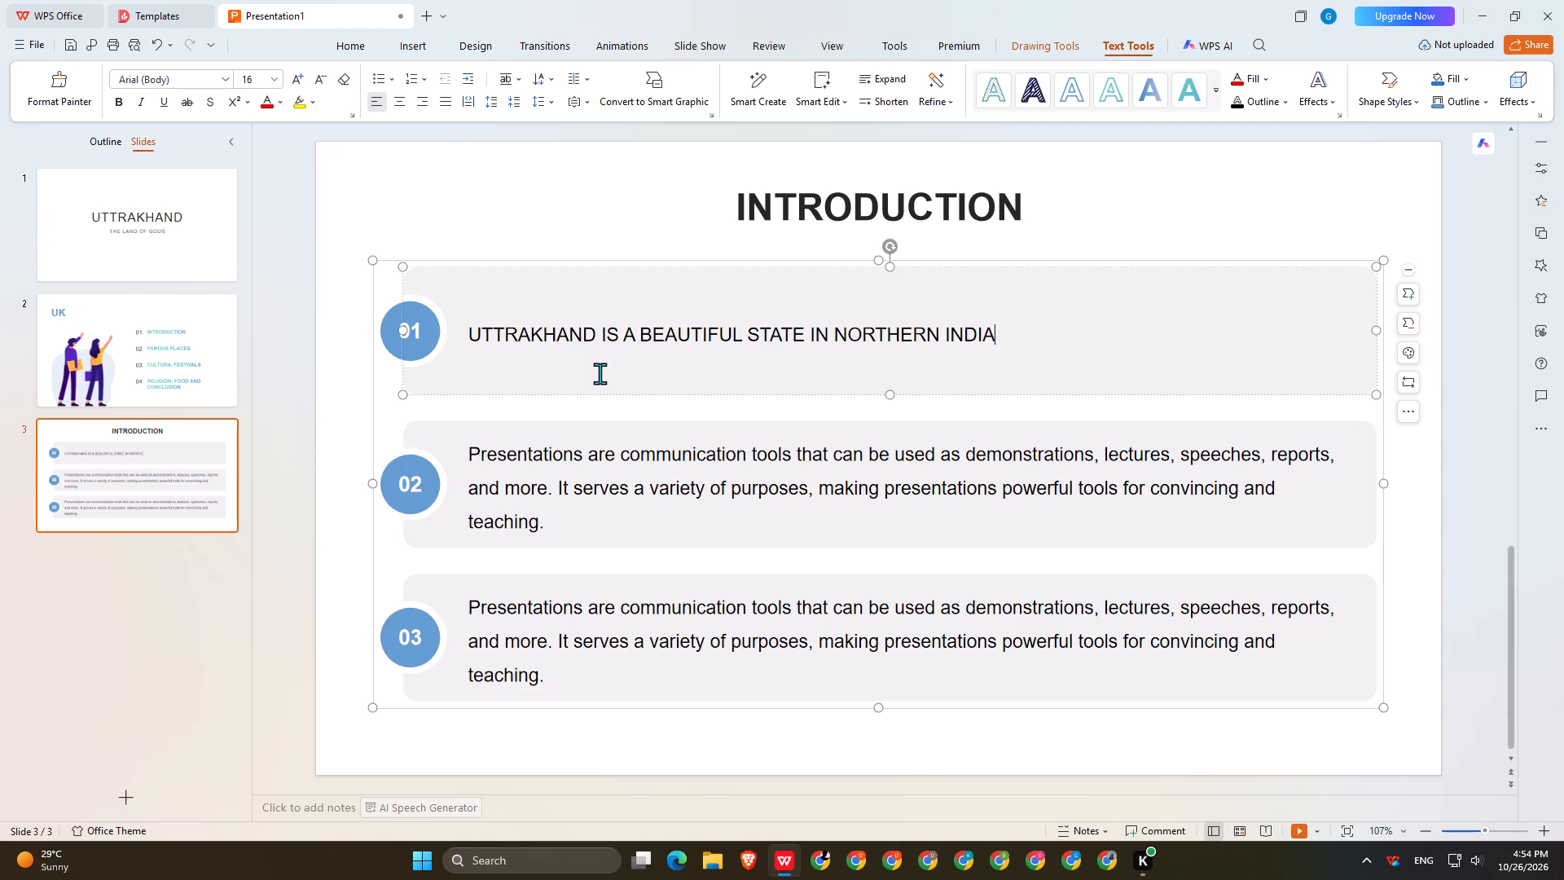
pyautogui.press('space')
pyautogui.press('BackSpace')
# Replace item 02's placeholder text with IT WAS FORMED ON 9 NOVEMBER 2000.
pyautogui.click(556, 509)
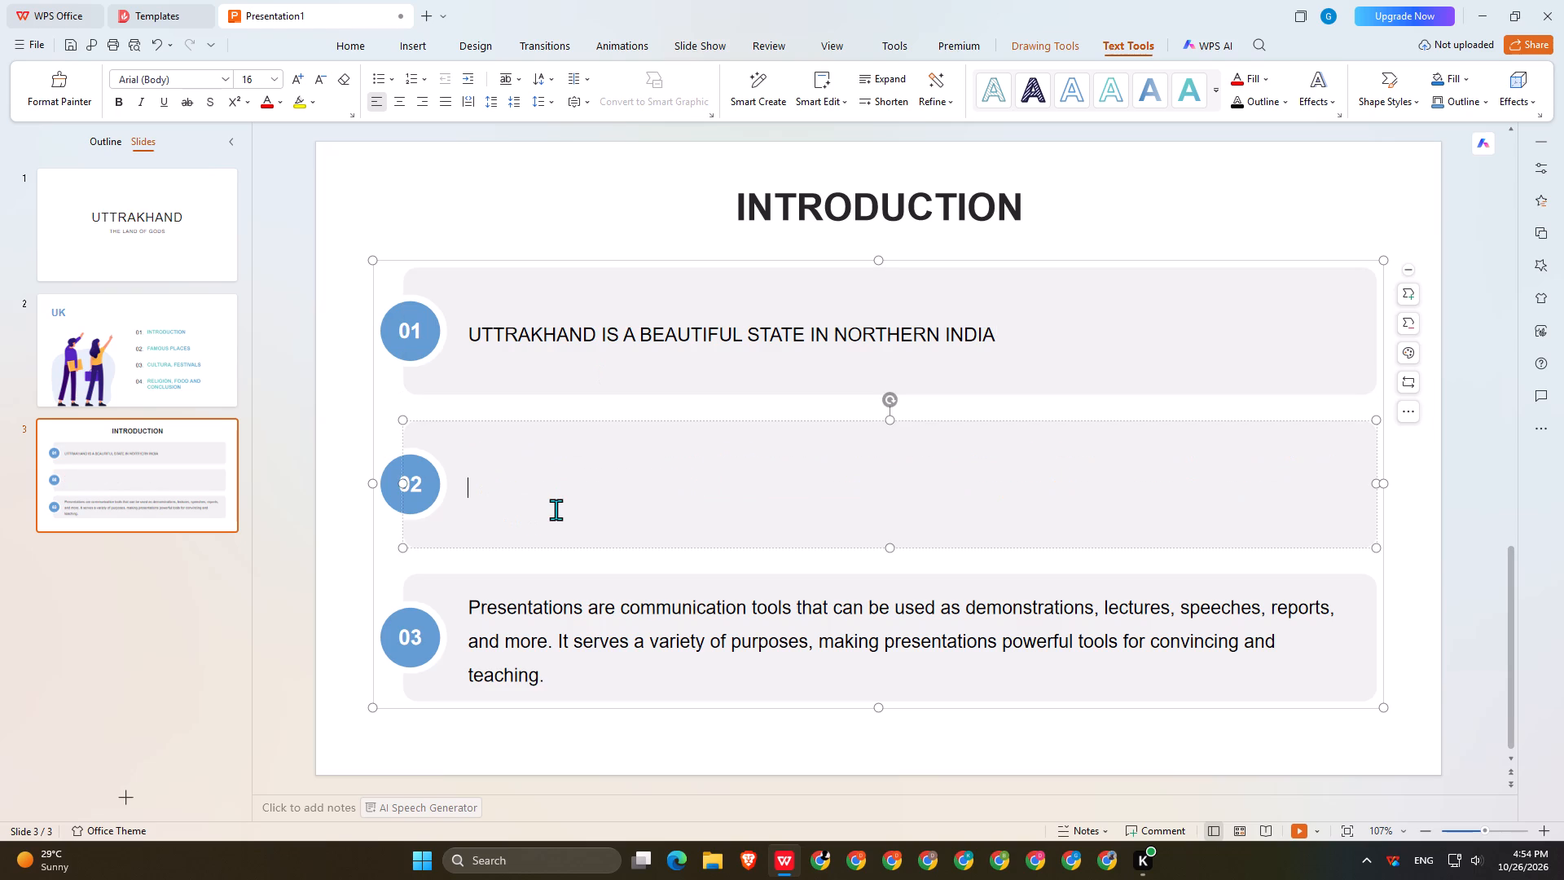
pyautogui.write('IT WAS FORMED')
pyautogui.press('space')
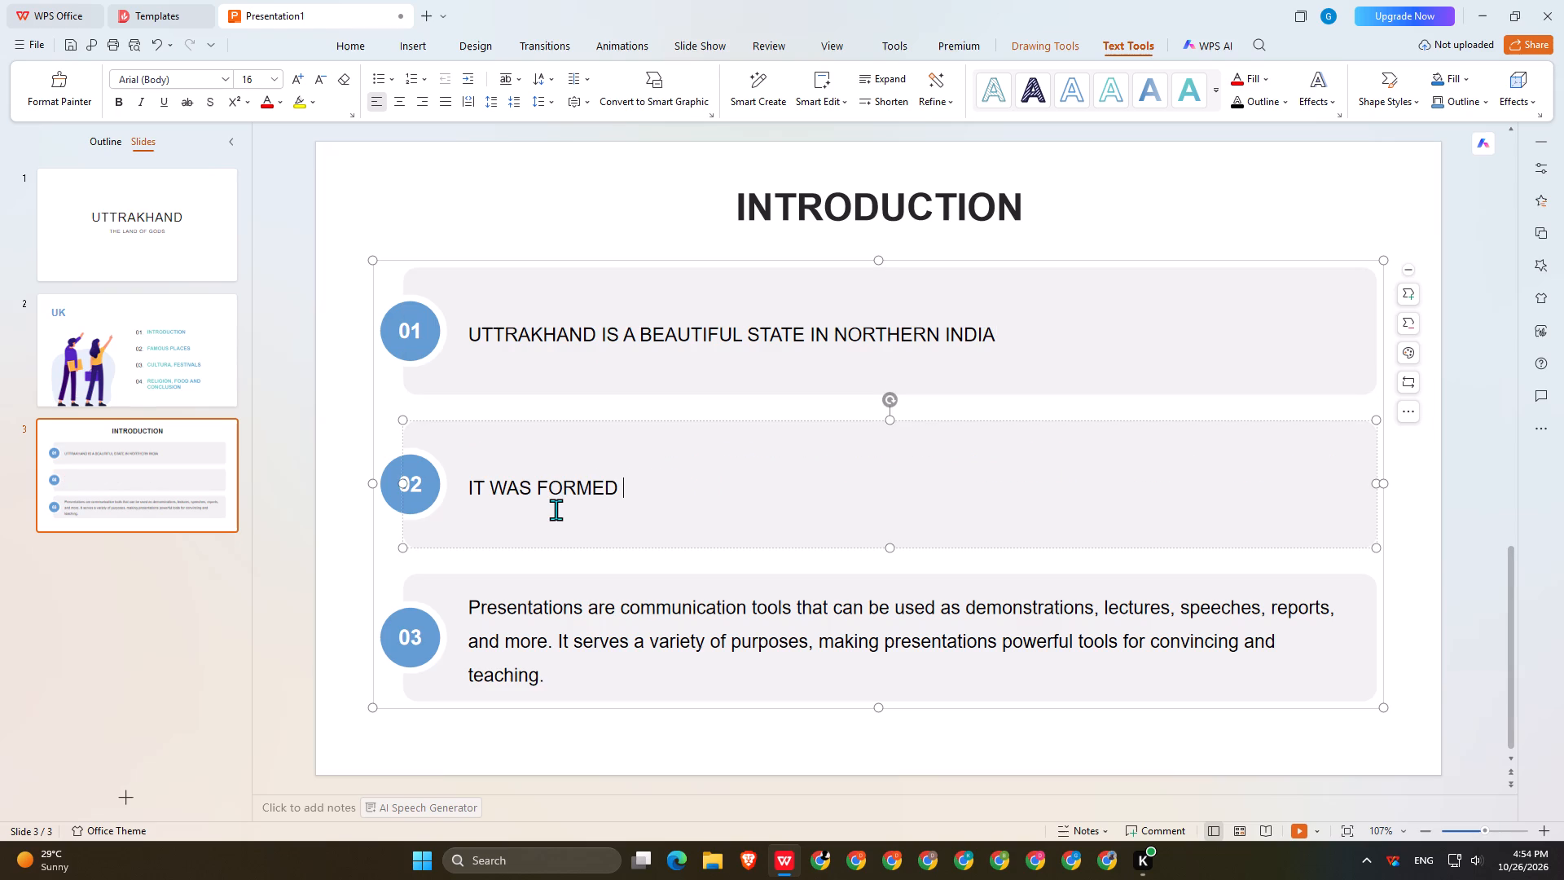
pyautogui.write('ON 9 NOVEMBER')
pyautogui.press('space')
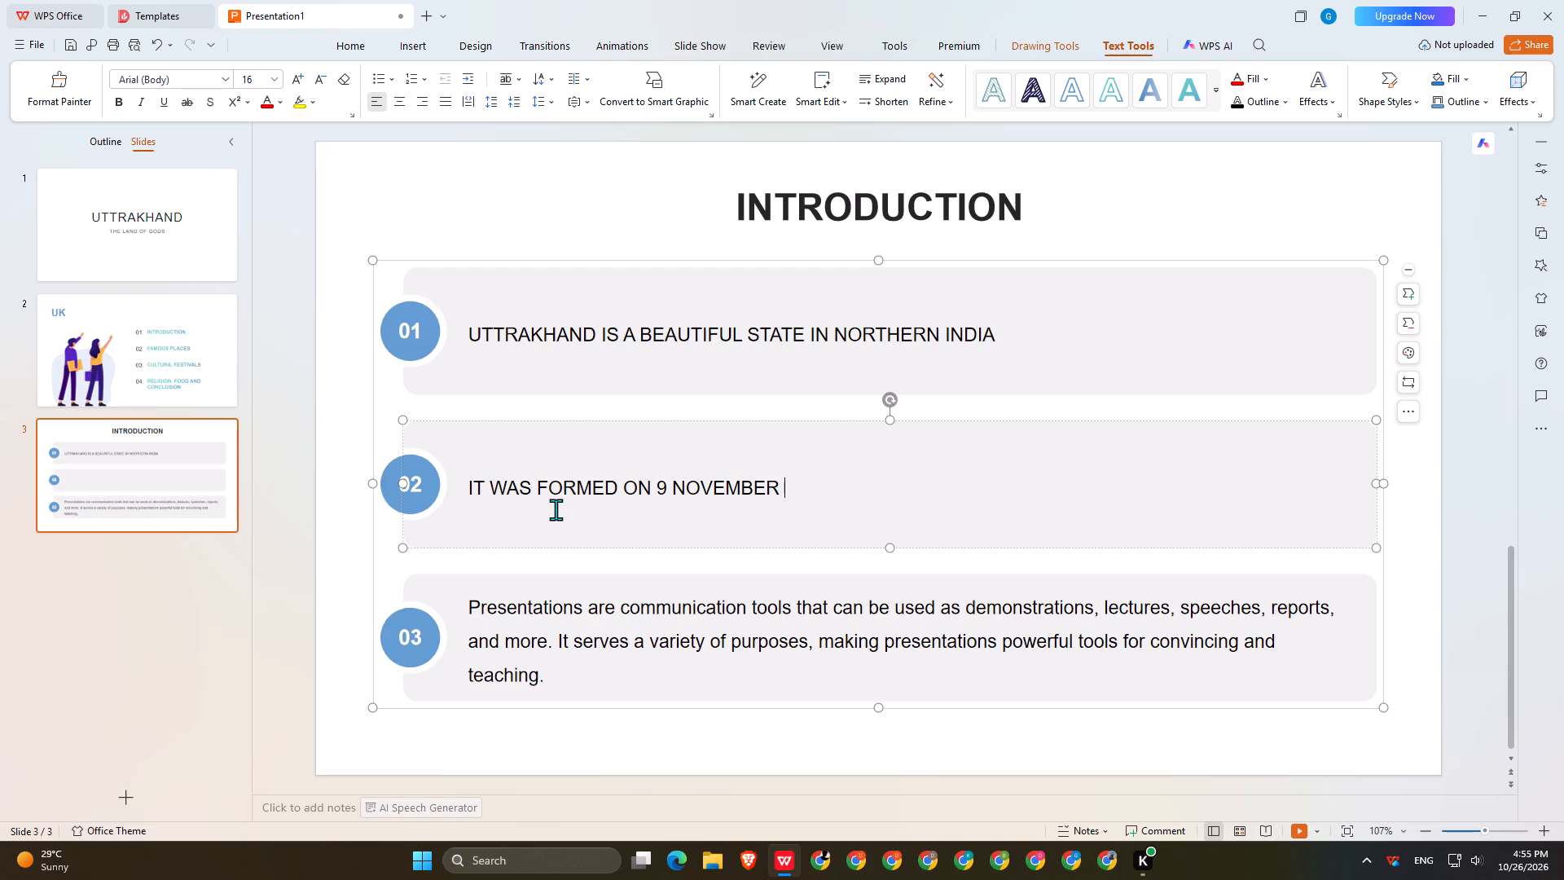
pyautogui.write('2000')
# Replace item 03's placeholder text with IT IS FAMOUS FOR MOUNTAINS, TEMPLES, RIVER, AND NATURAL BEAUTY.
pyautogui.click(557, 618)
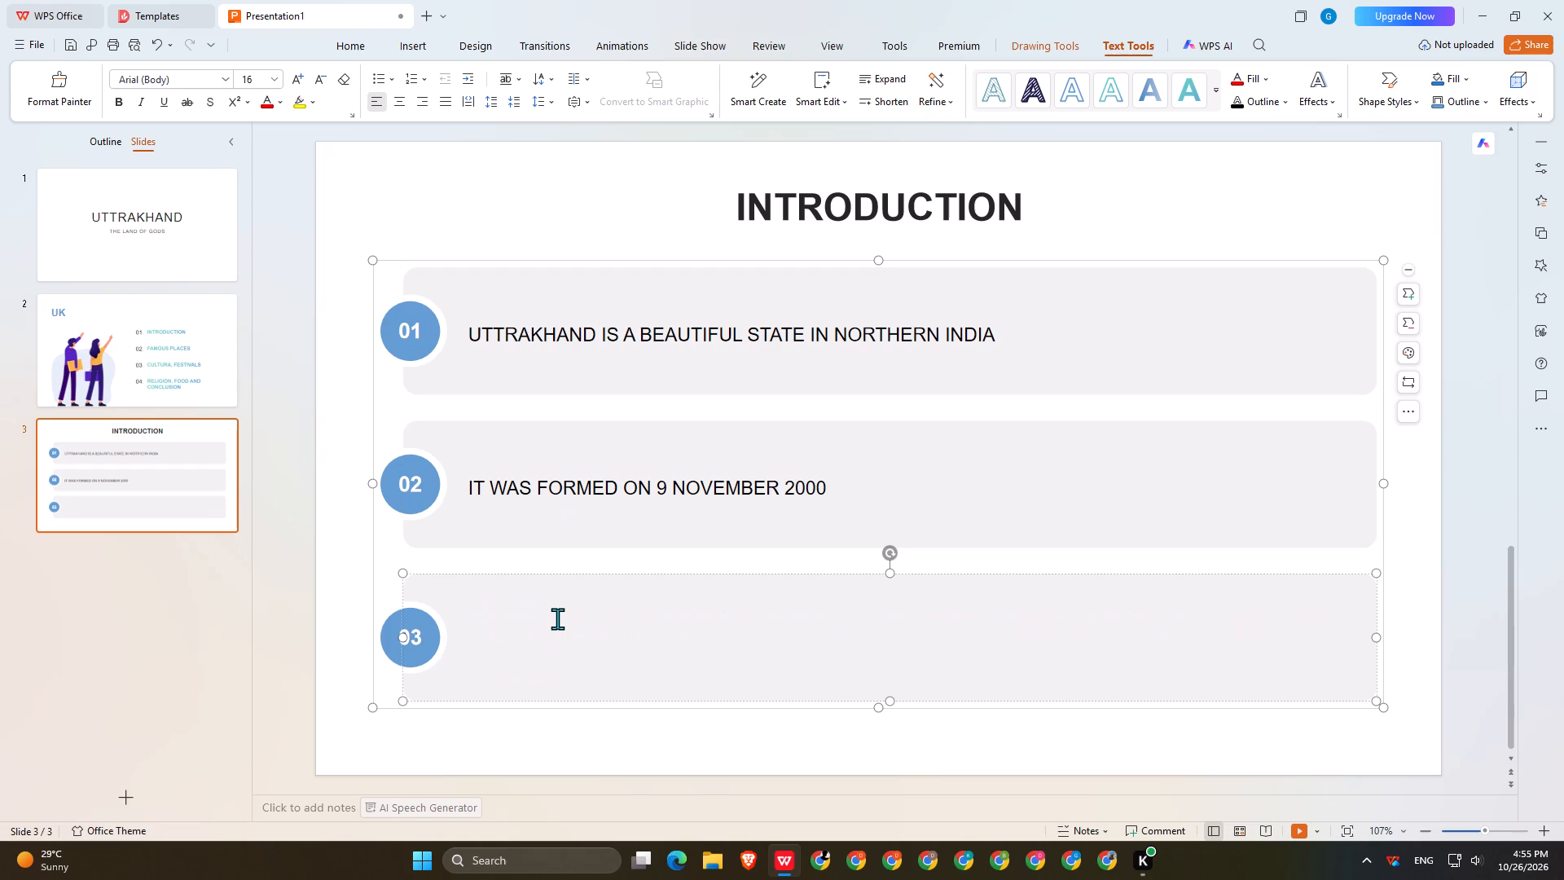
pyautogui.write('IT IS')
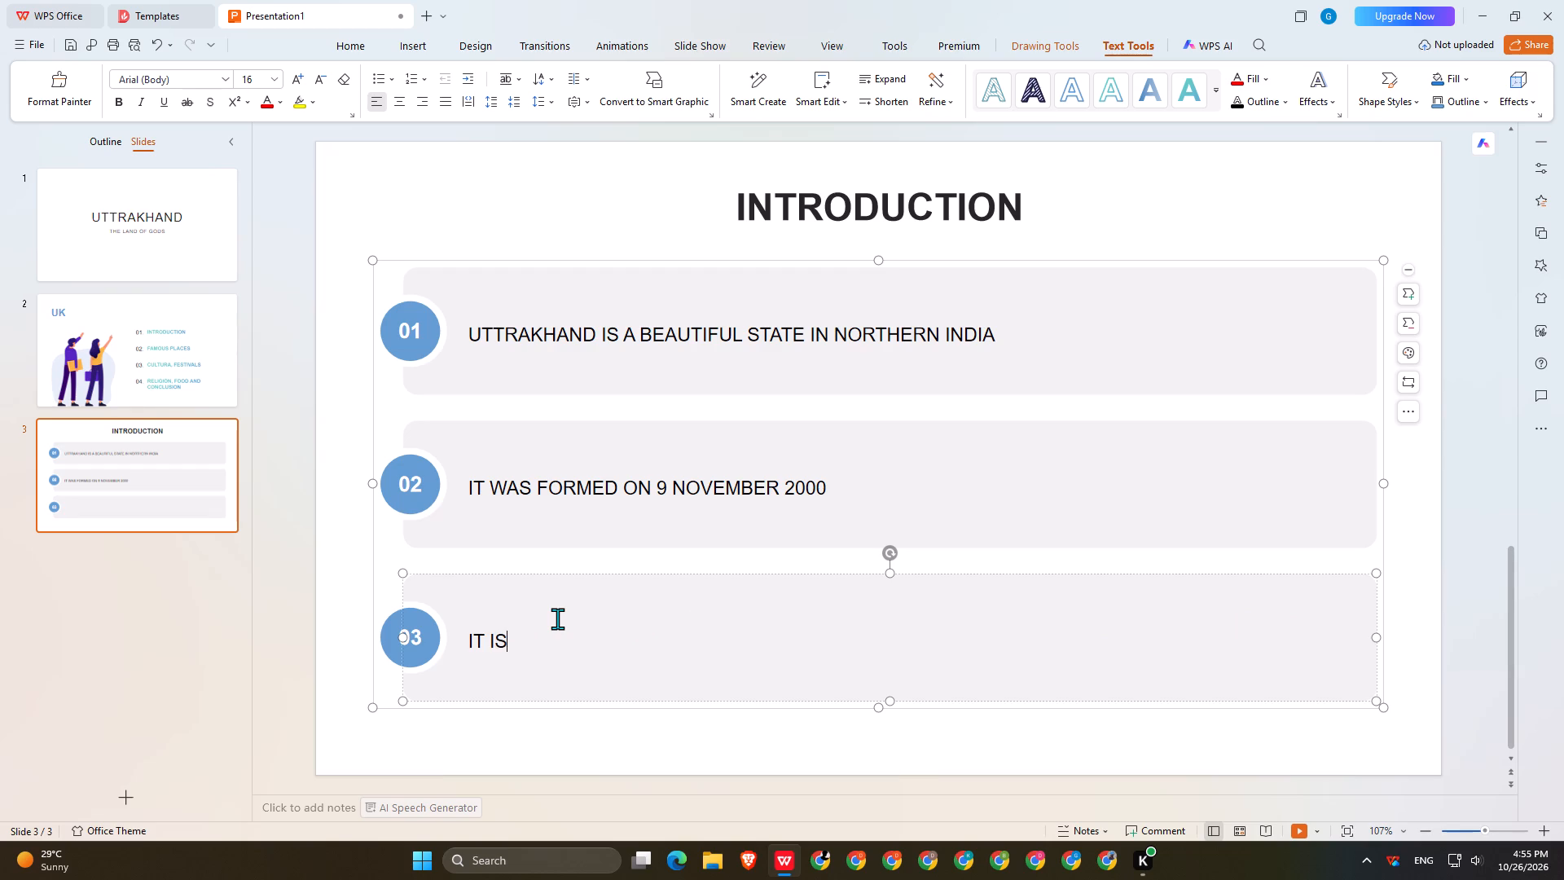
pyautogui.press('space')
pyautogui.write('FO')
pyautogui.press('BackSpace')
pyautogui.write('AMOUS FOR')
pyautogui.press('space')
pyautogui.write('MOUNTAINS')
pyautogui.press('space')
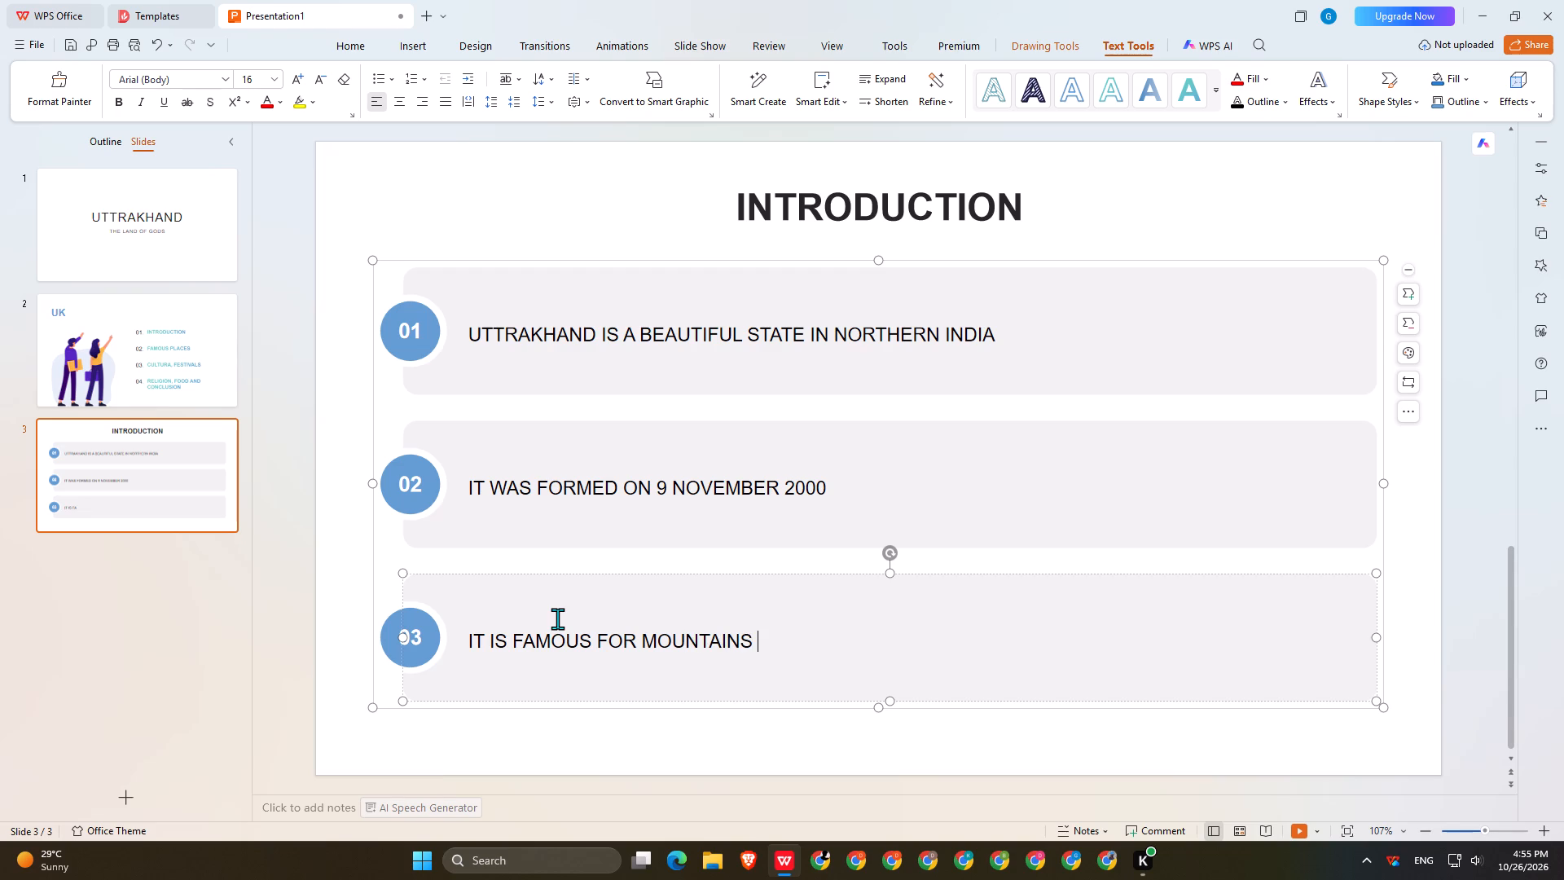
pyautogui.press('BackSpace')
pyautogui.write(', TEMPLES')
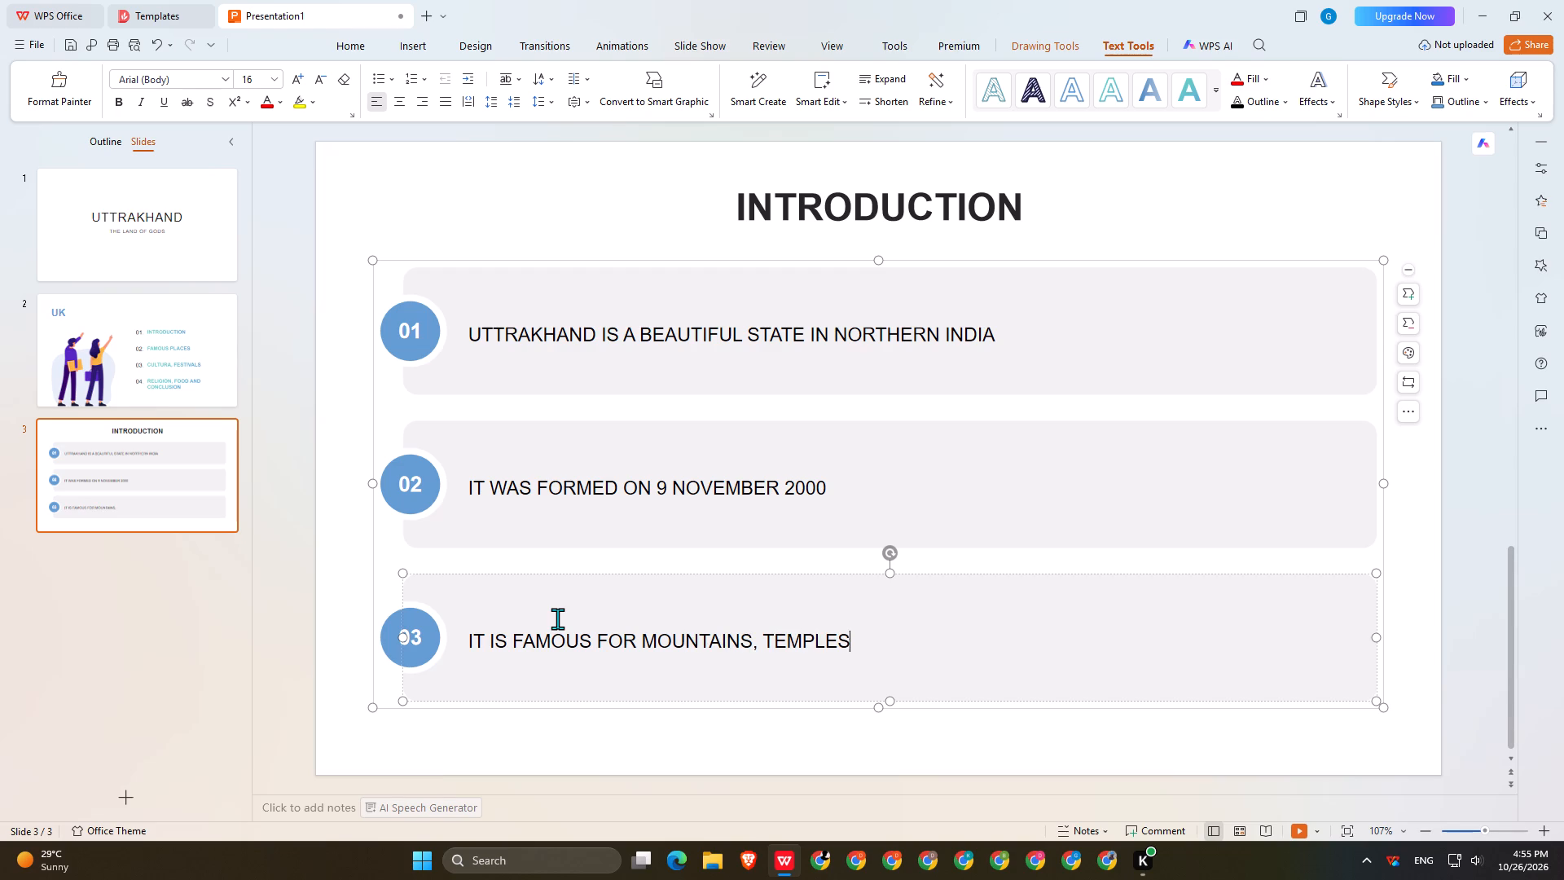
pyautogui.press('space')
pyautogui.press('BackSpace')
pyautogui.write(',')
pyautogui.press('space')
pyautogui.write('RIVER')
pyautogui.write(',')
pyautogui.press('space')
pyautogui.write('AND')
pyautogui.press('space')
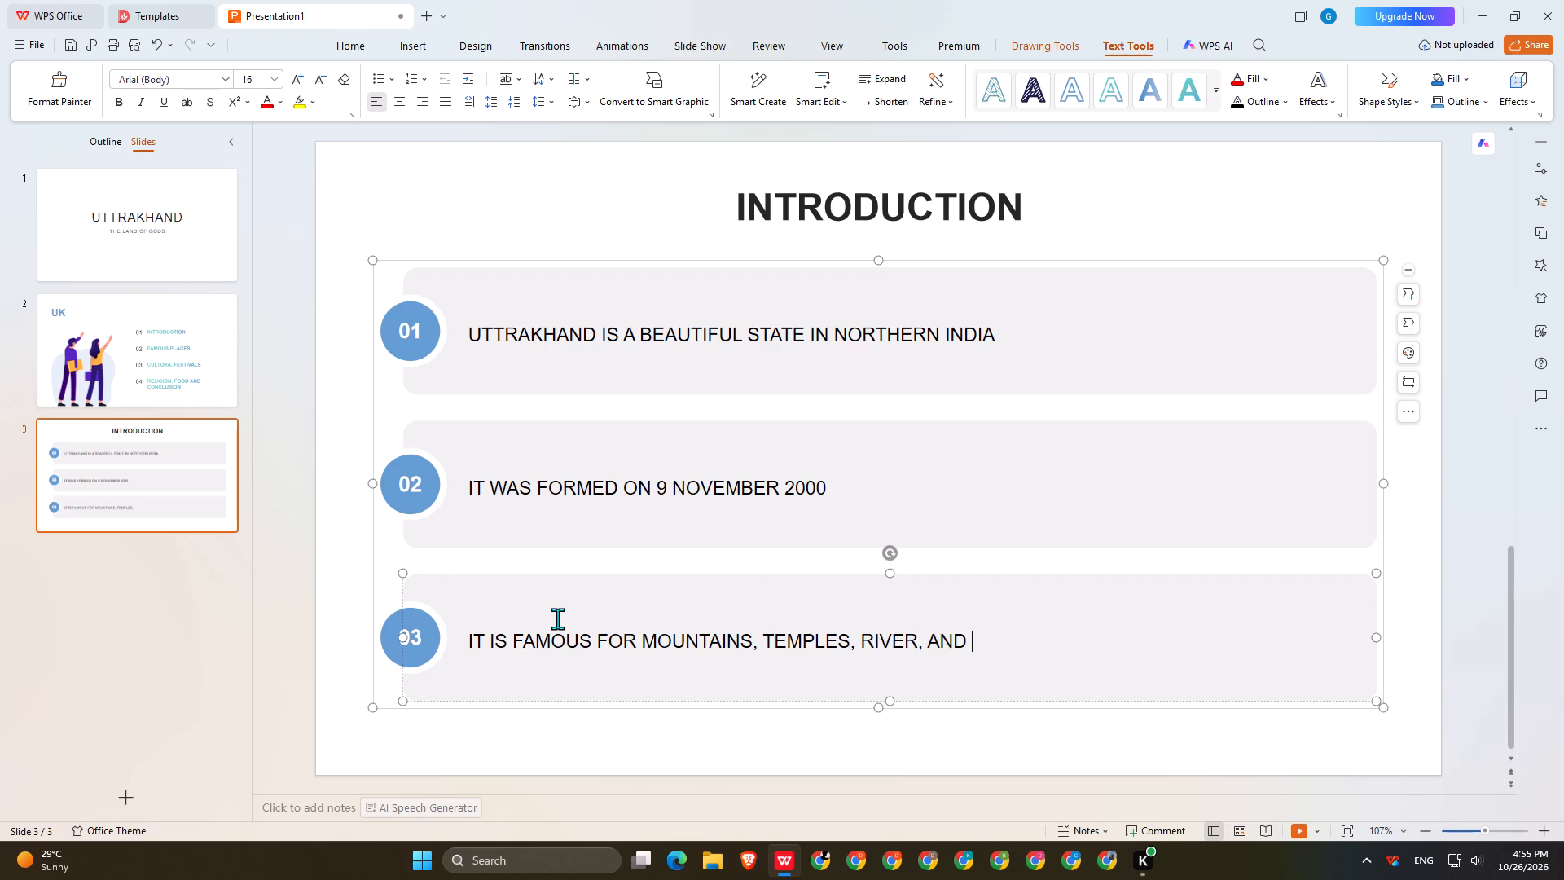
pyautogui.write('NATURAL BEAUTY')
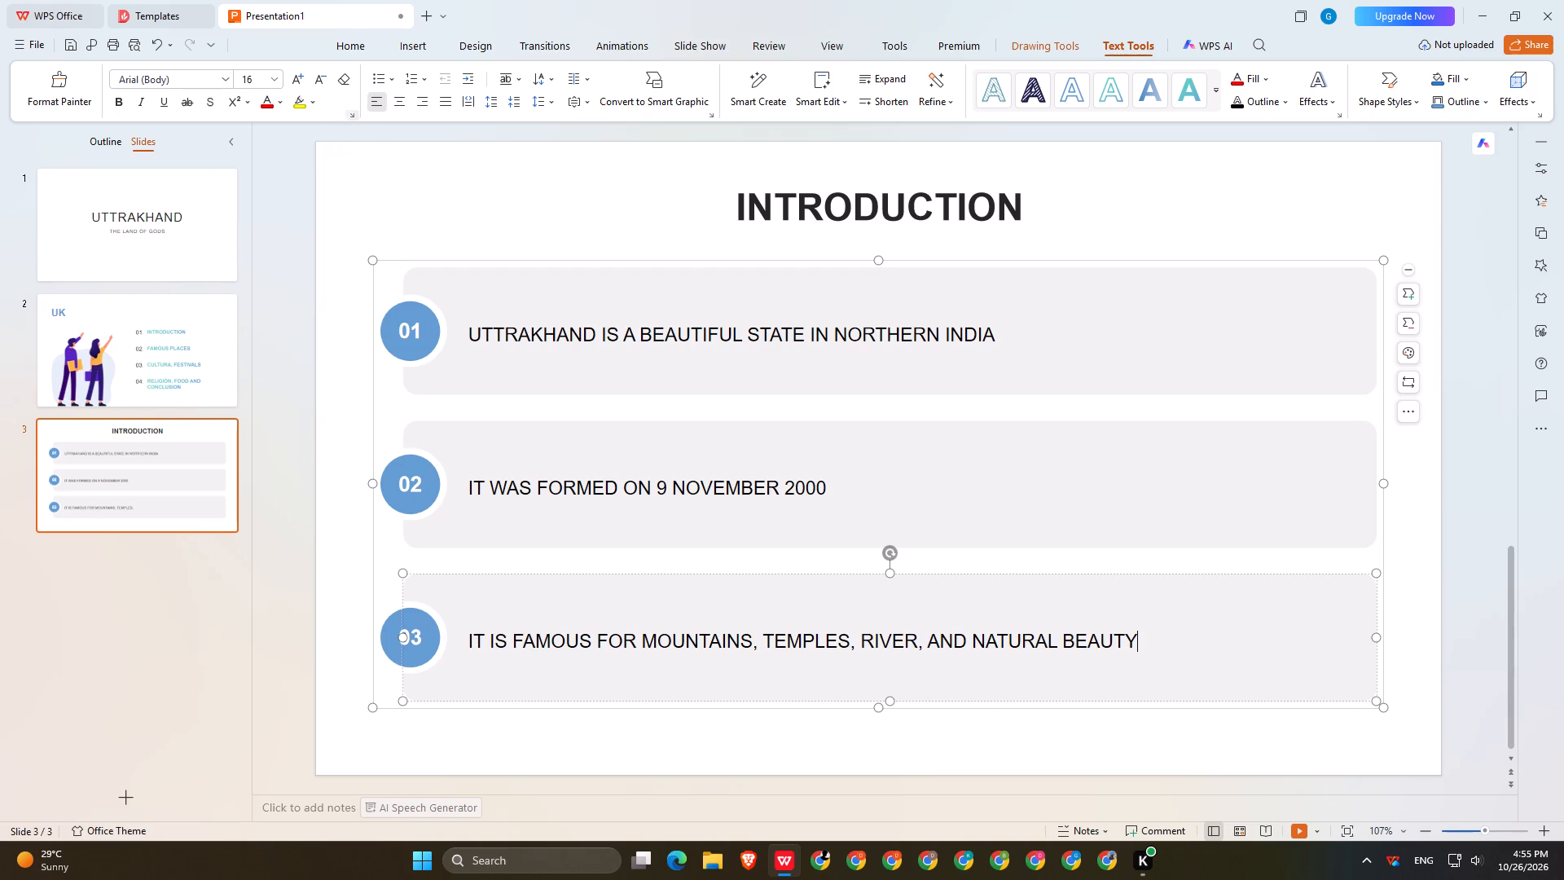
pyautogui.click(451, 226)
pyautogui.click(267, 297)
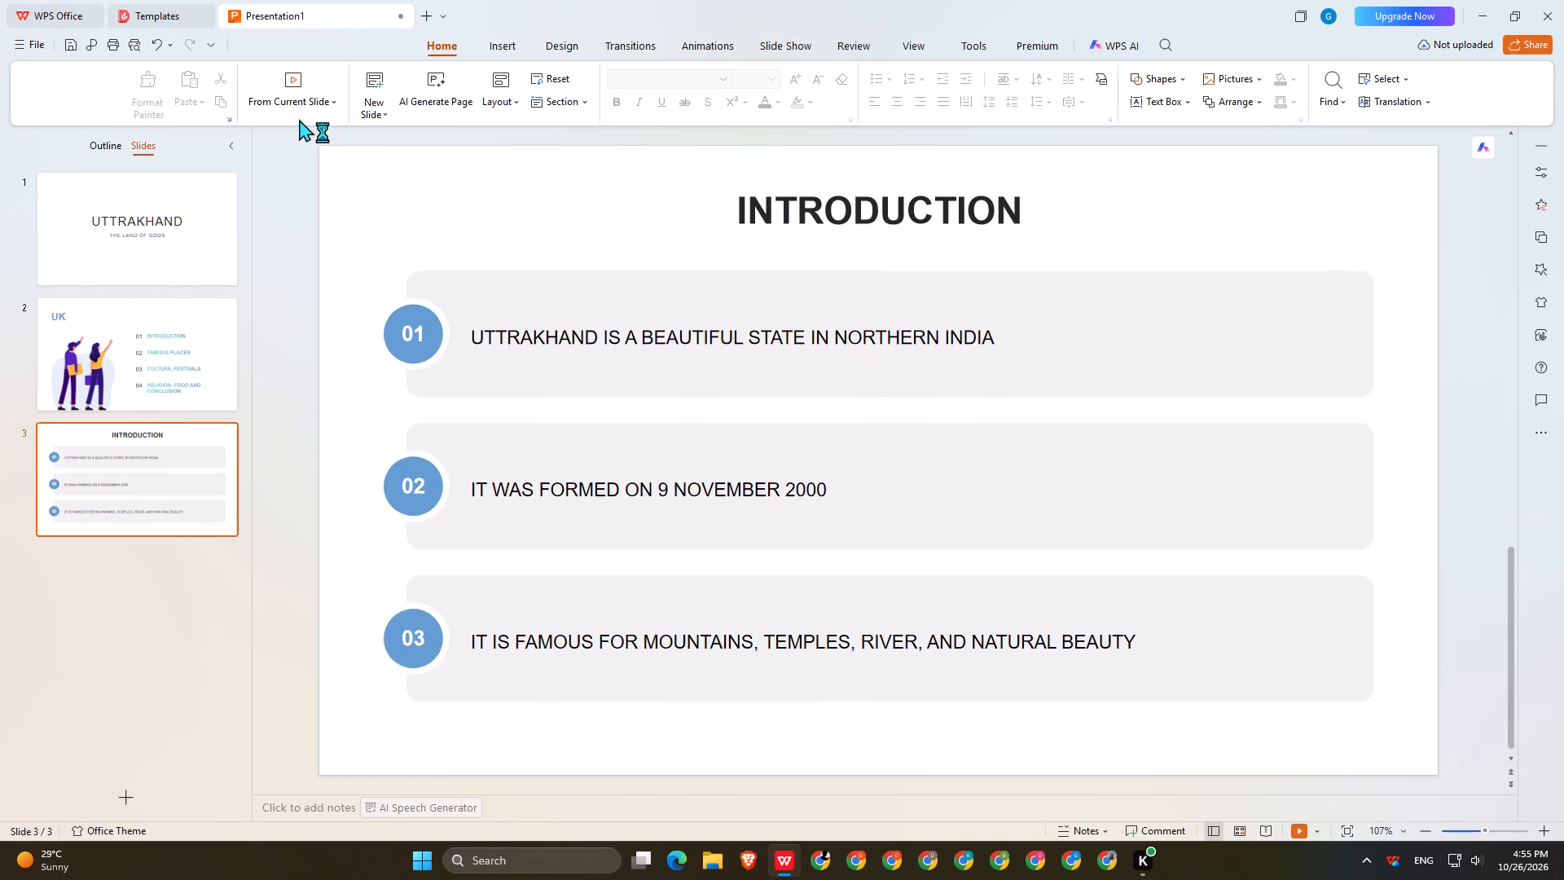
# Insert a three-item content slide after the INTRODUCTION slide, using the template with blue rounded title pills beside description text.
pyautogui.click(300, 113)
pyautogui.click(380, 115)
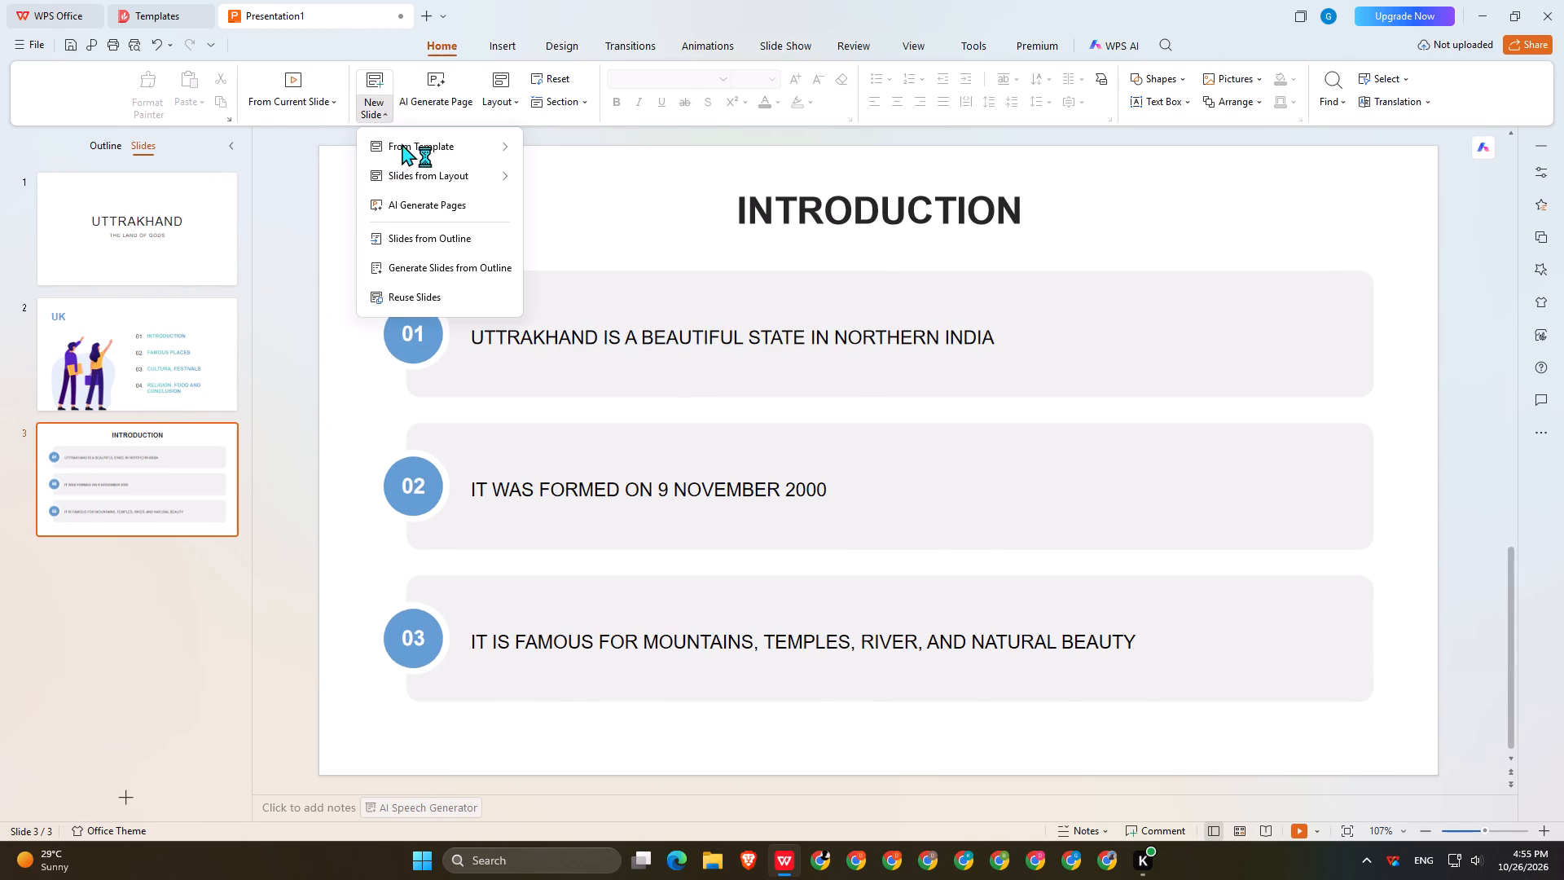
pyautogui.click(402, 143)
pyautogui.click(402, 143)
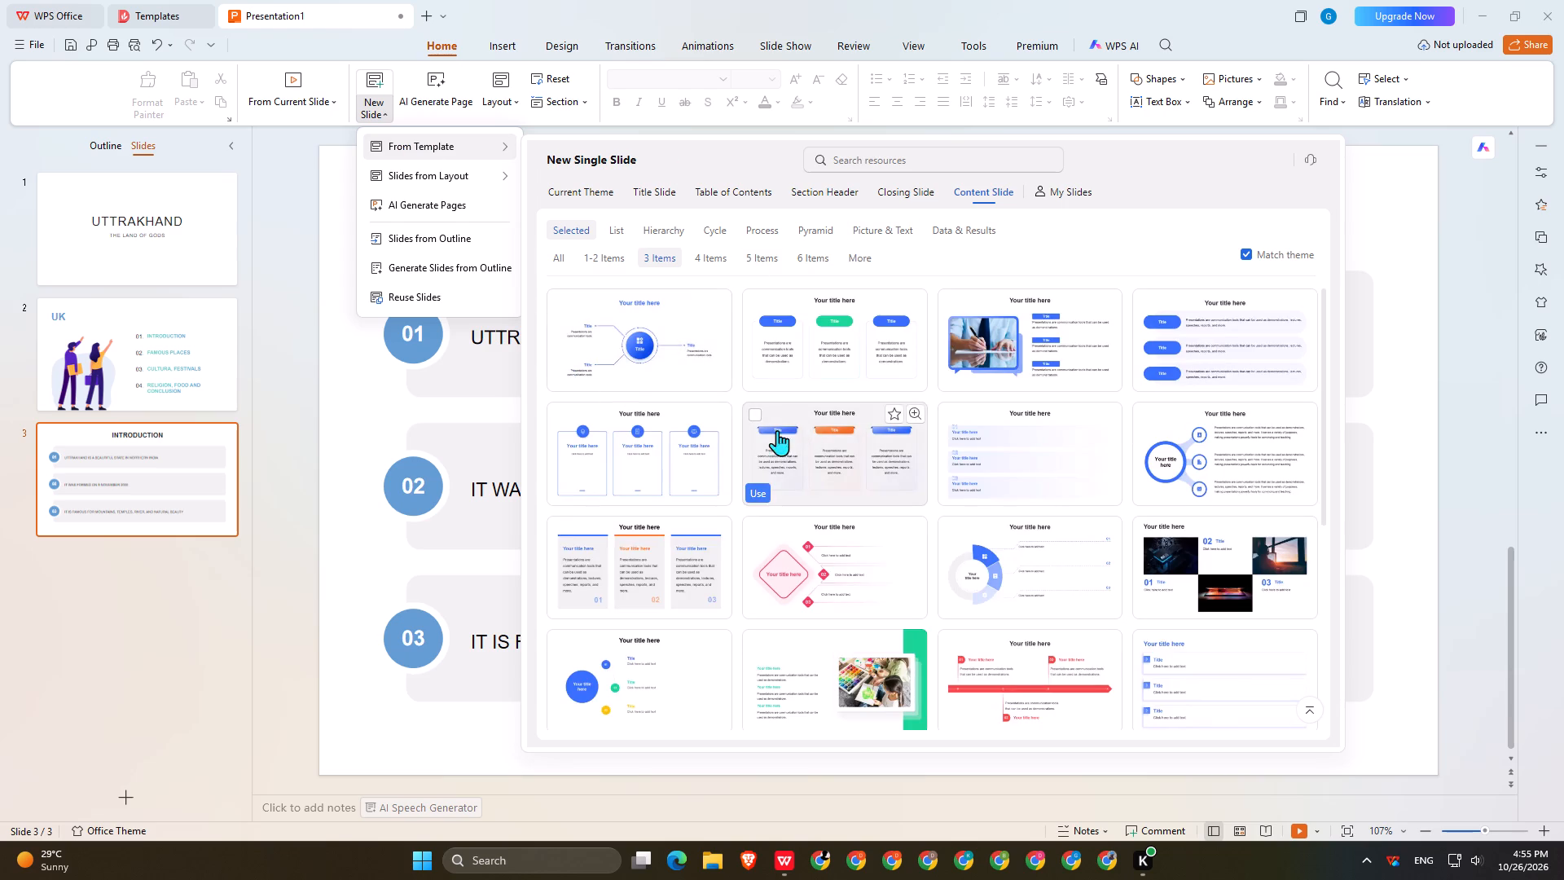
pyautogui.scroll(-1, 778, 570)
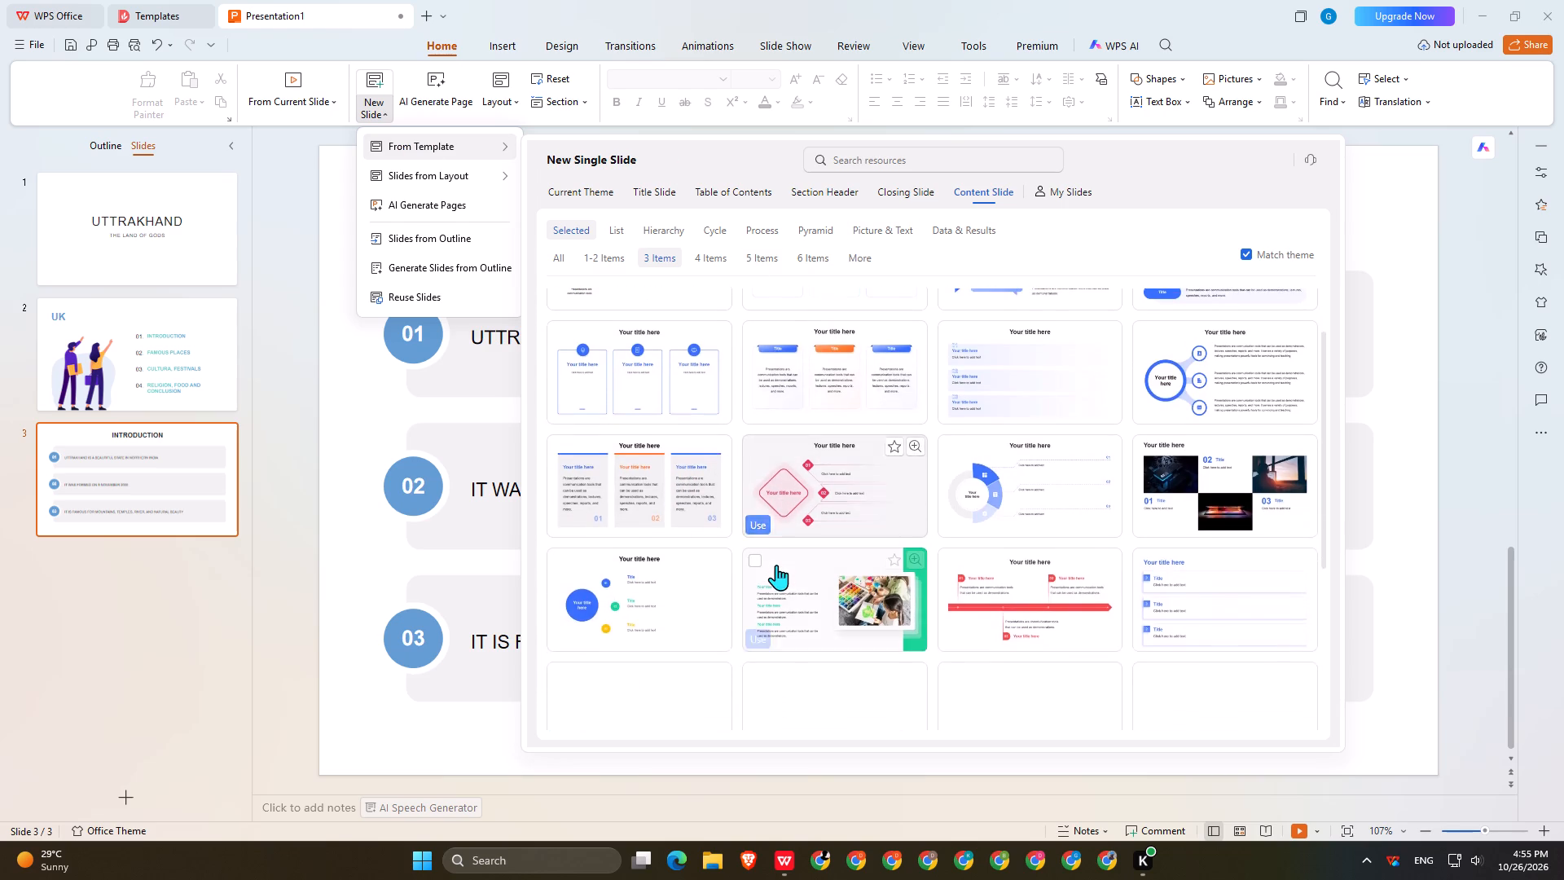
pyautogui.scroll(3, 775, 564)
pyautogui.click(1220, 360)
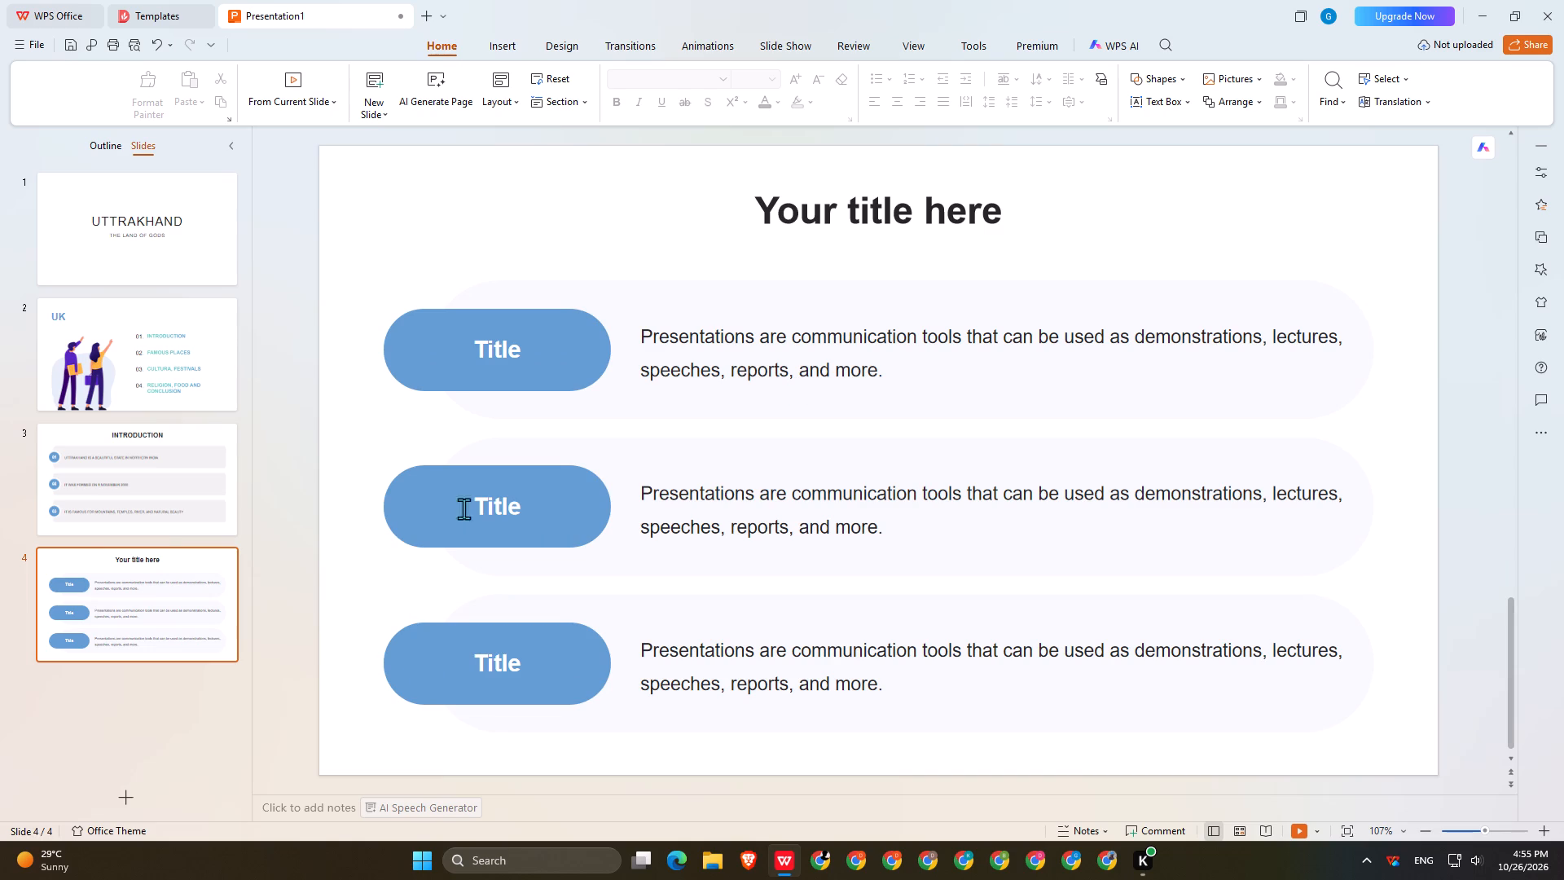
# Replace the new fourth slide's title placeholder with FAMOUS PLACES.
pyautogui.click(878, 223)
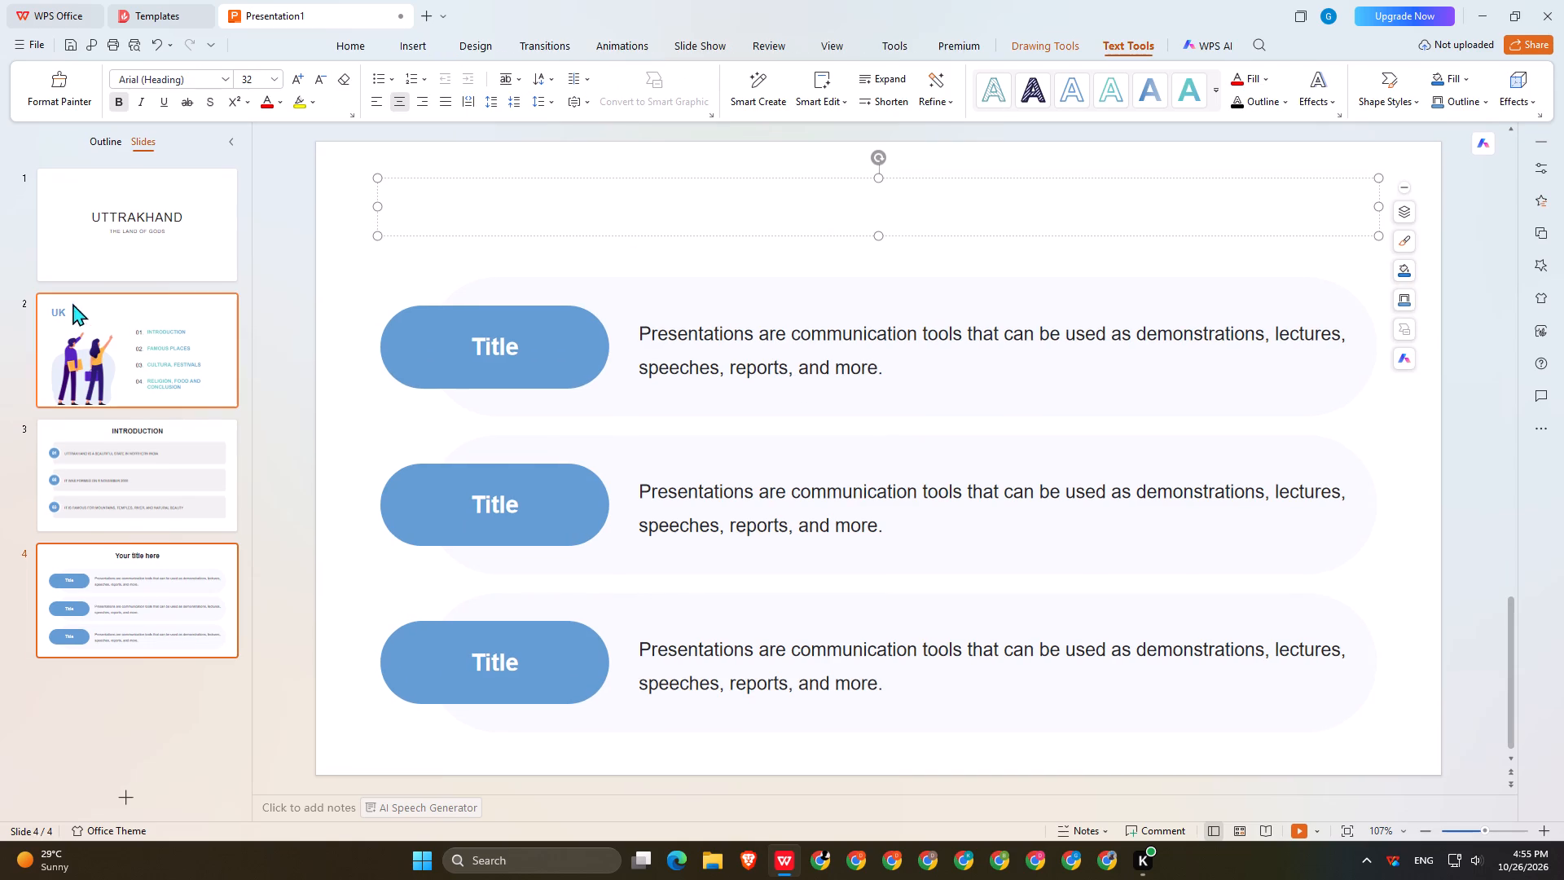
pyautogui.click(120, 326)
pyautogui.click(152, 604)
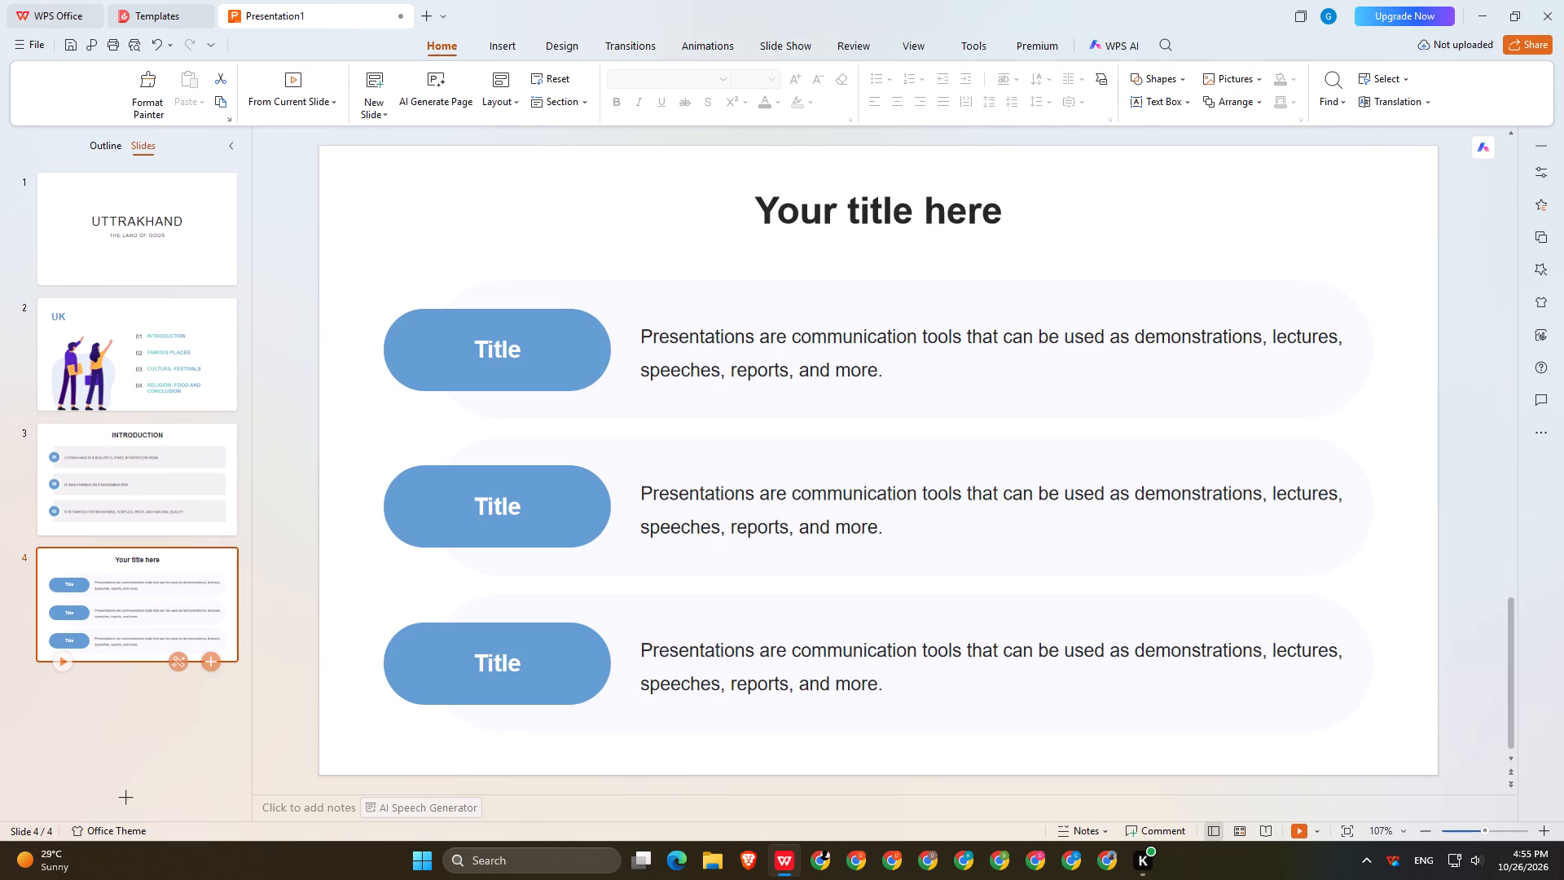
pyautogui.click(789, 211)
pyautogui.write('FAMOUS PLACES')
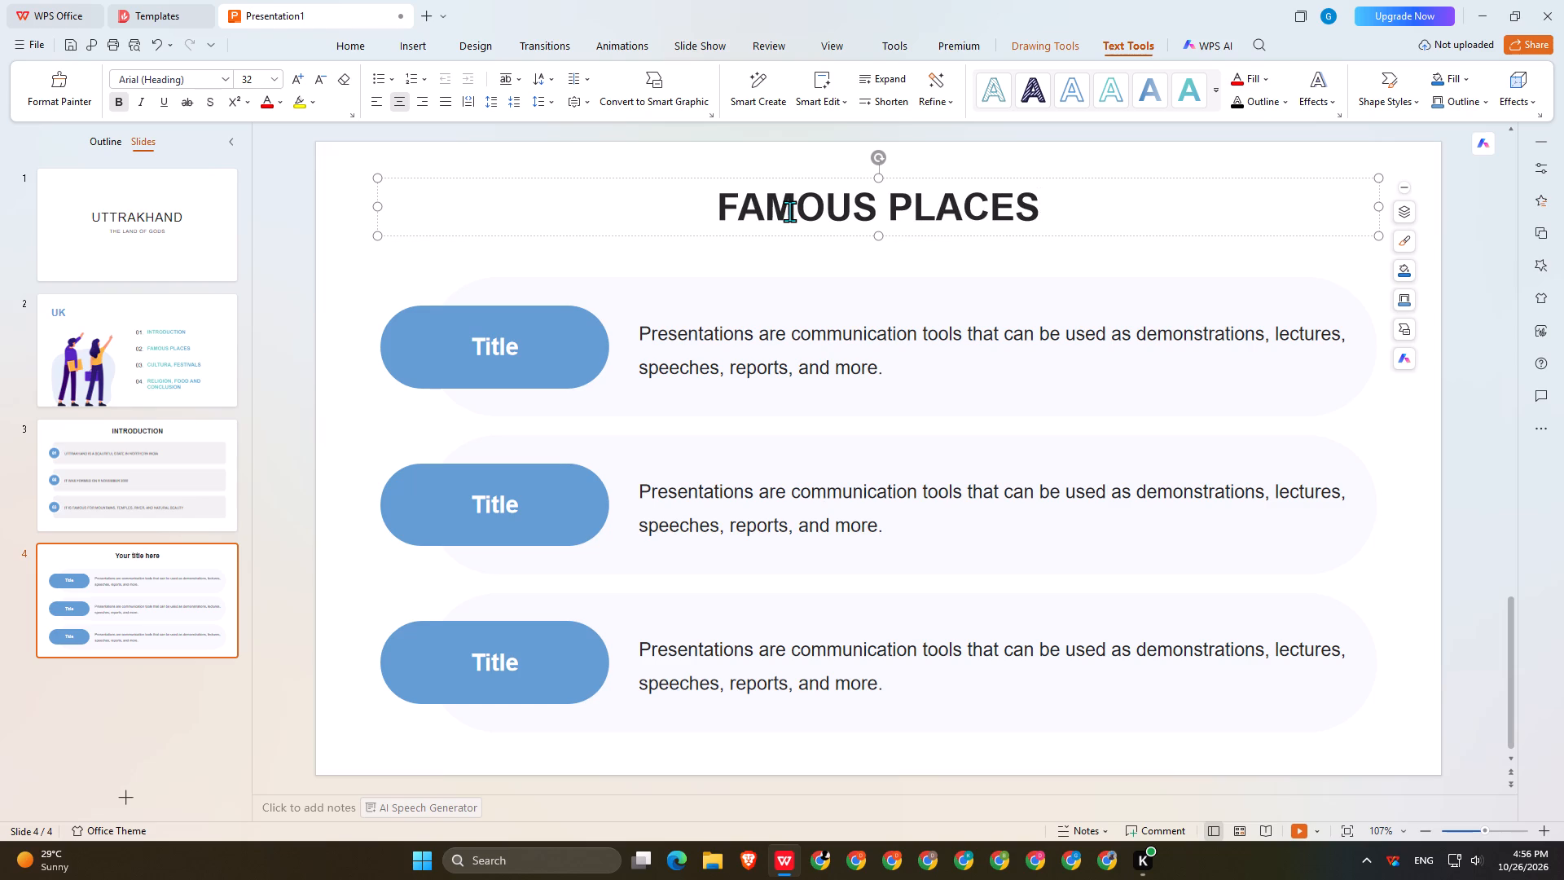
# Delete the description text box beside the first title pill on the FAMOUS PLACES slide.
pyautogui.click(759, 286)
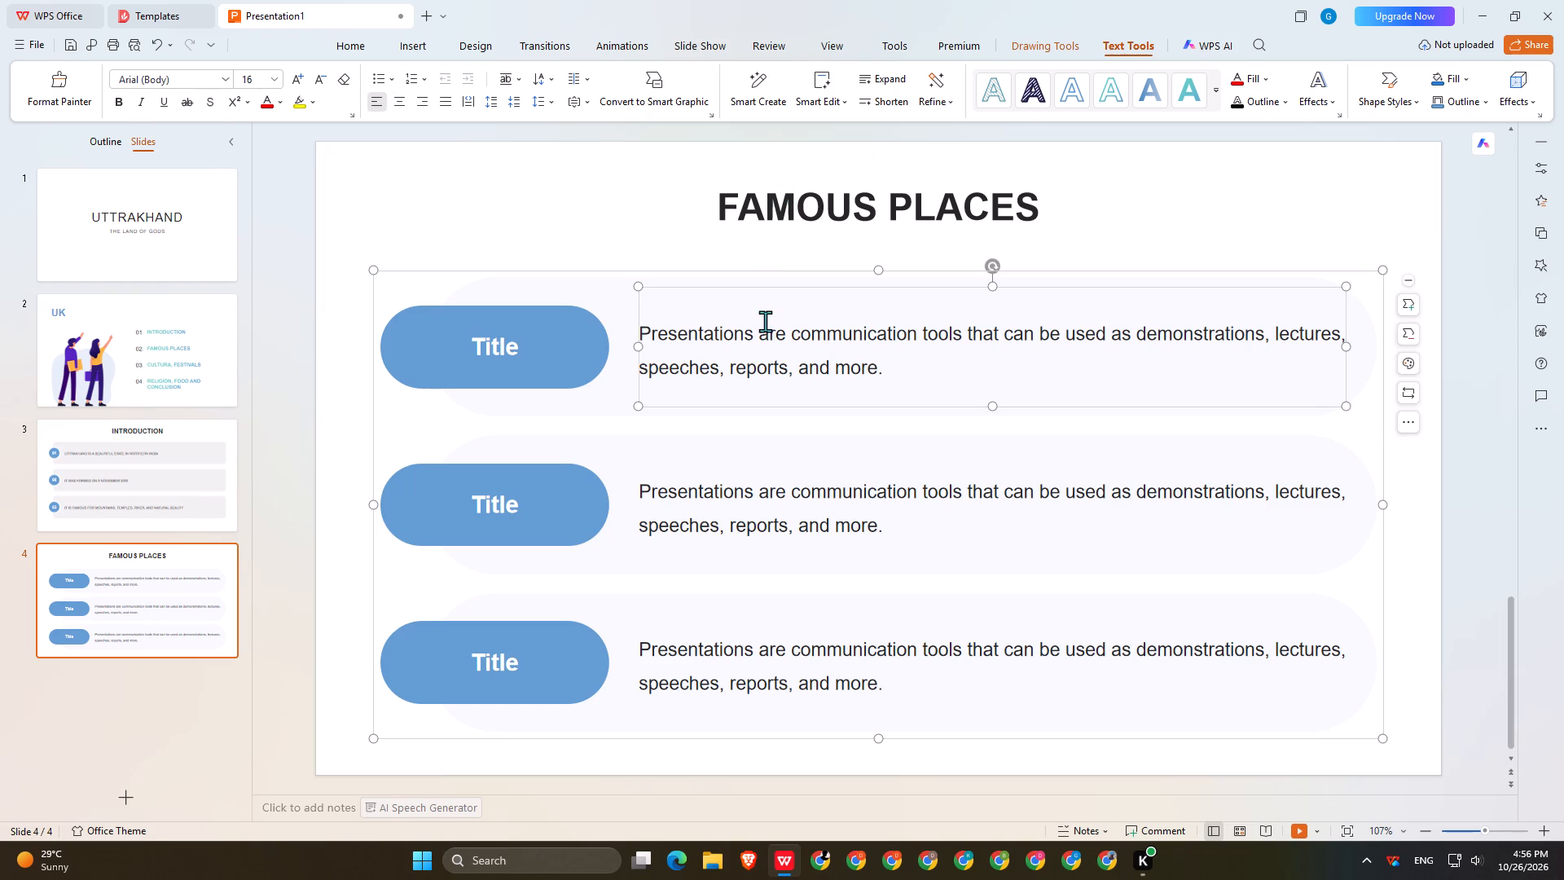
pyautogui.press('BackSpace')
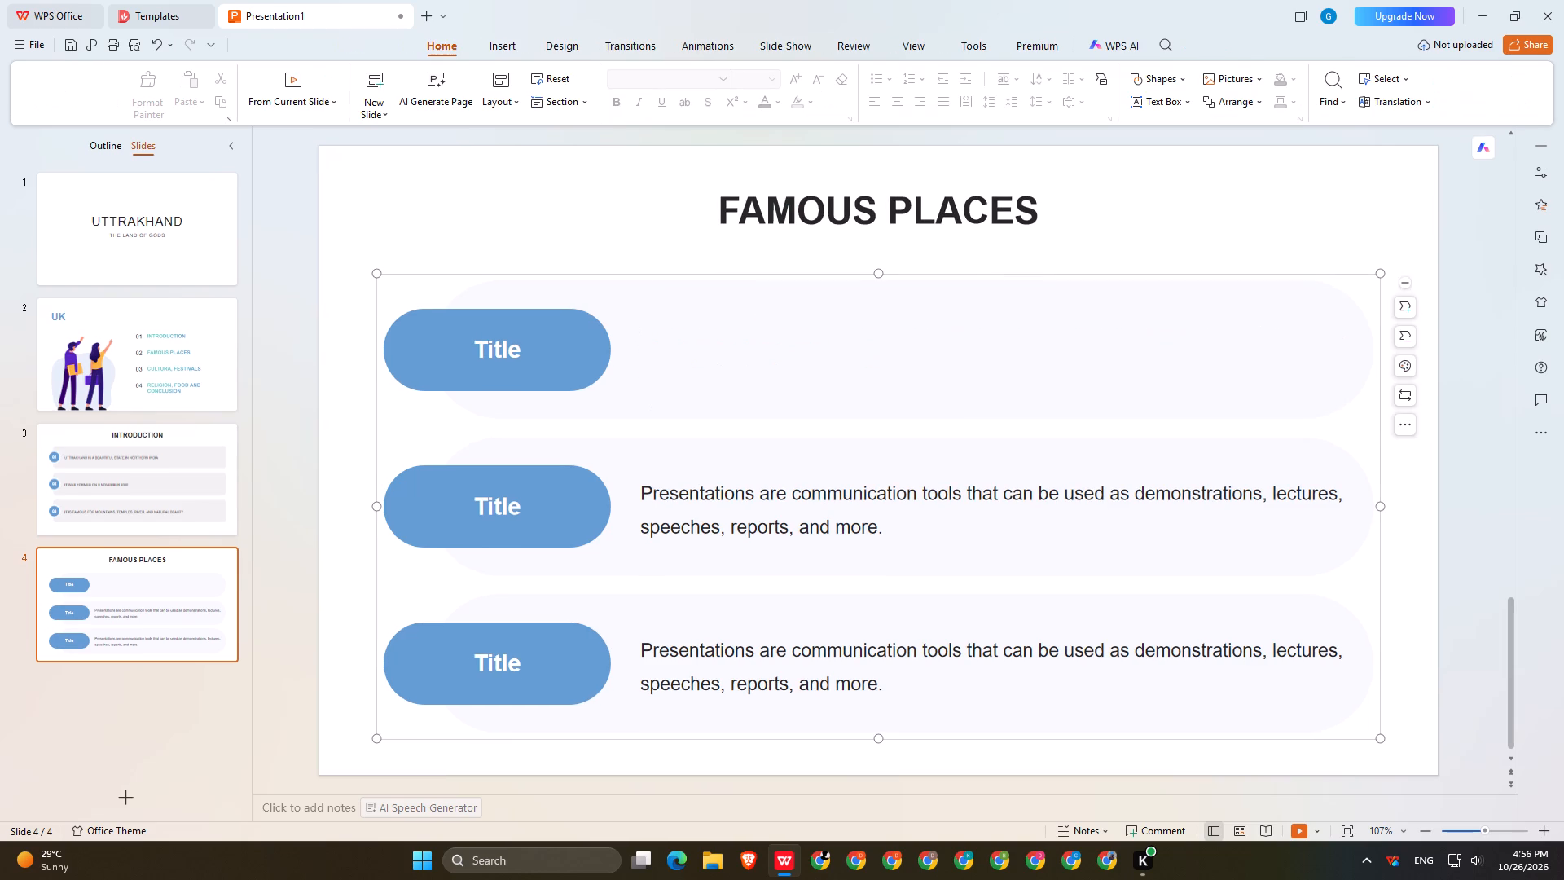
# Delete the FAMOUS PLACES slide with the blue title pills from the presentation.
pyautogui.click(167, 469)
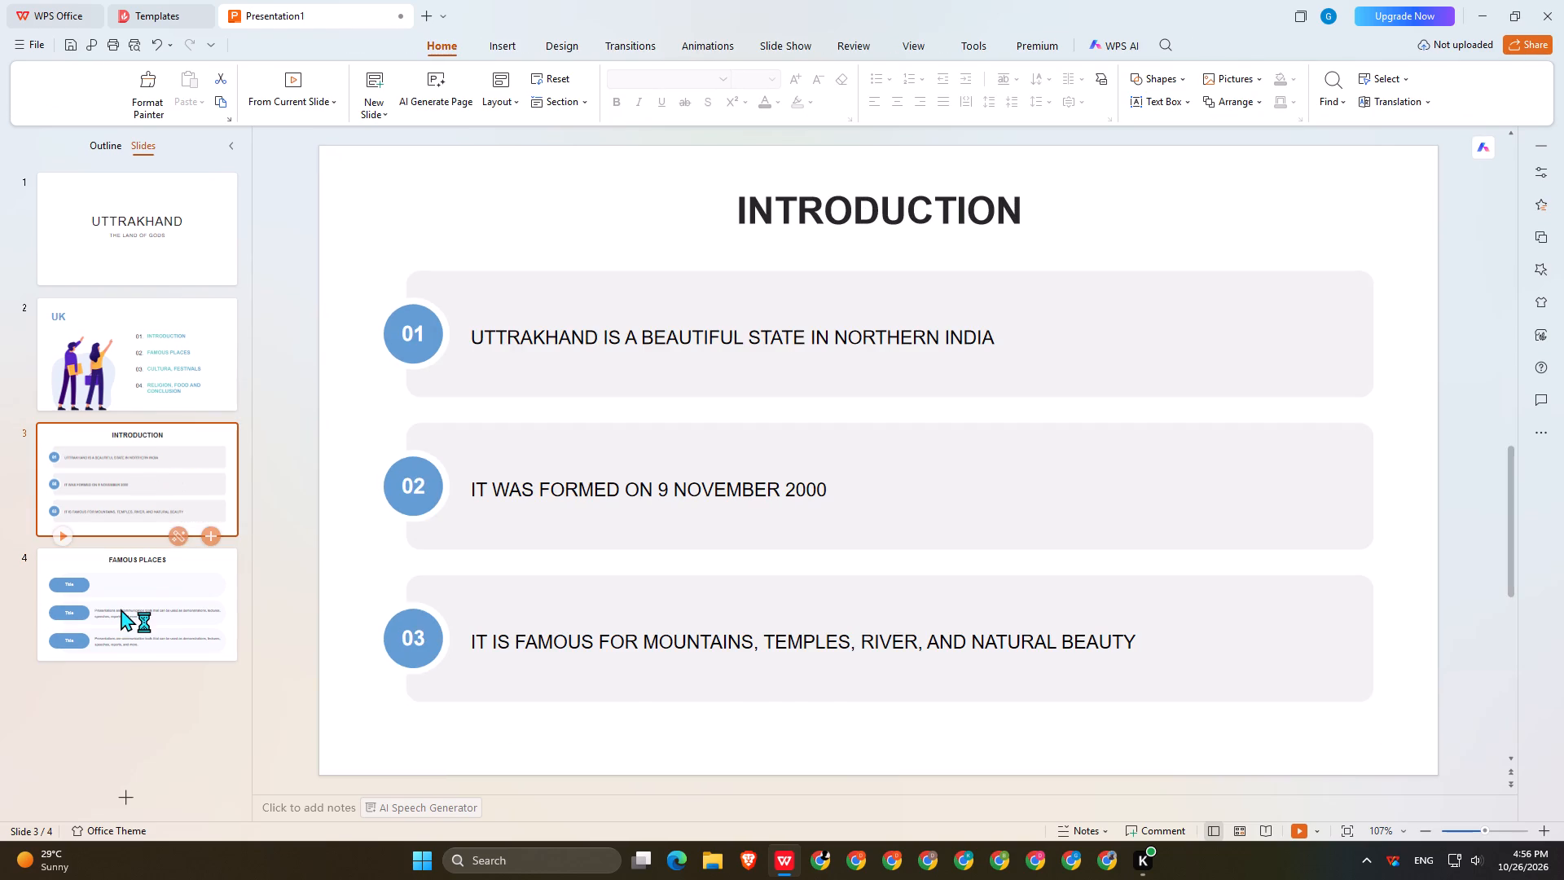
pyautogui.click(120, 608)
pyautogui.rightClick(104, 618)
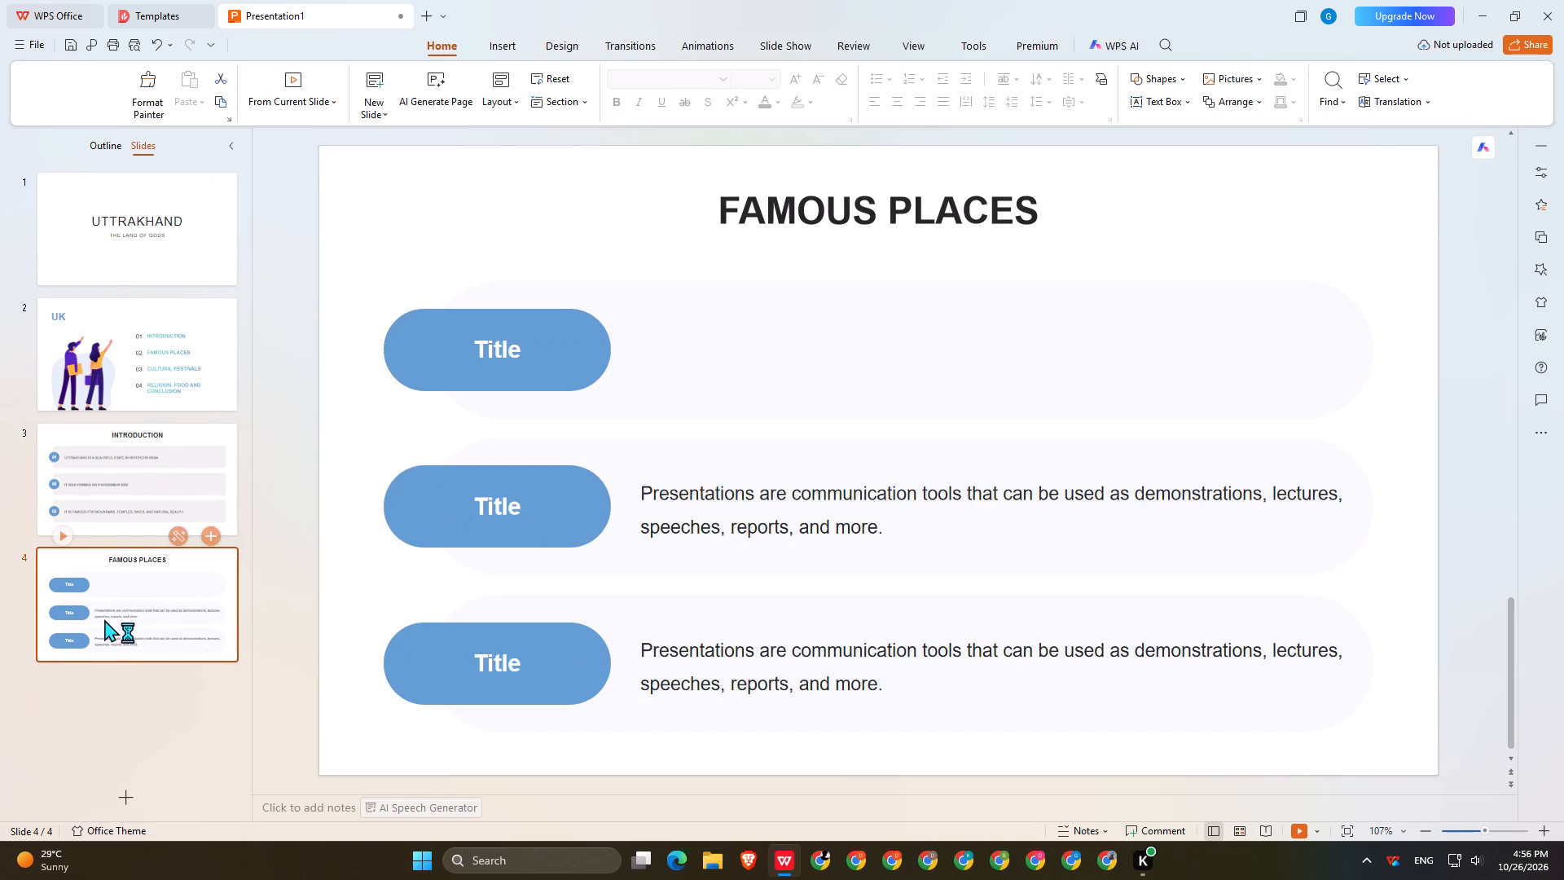
pyautogui.click(186, 330)
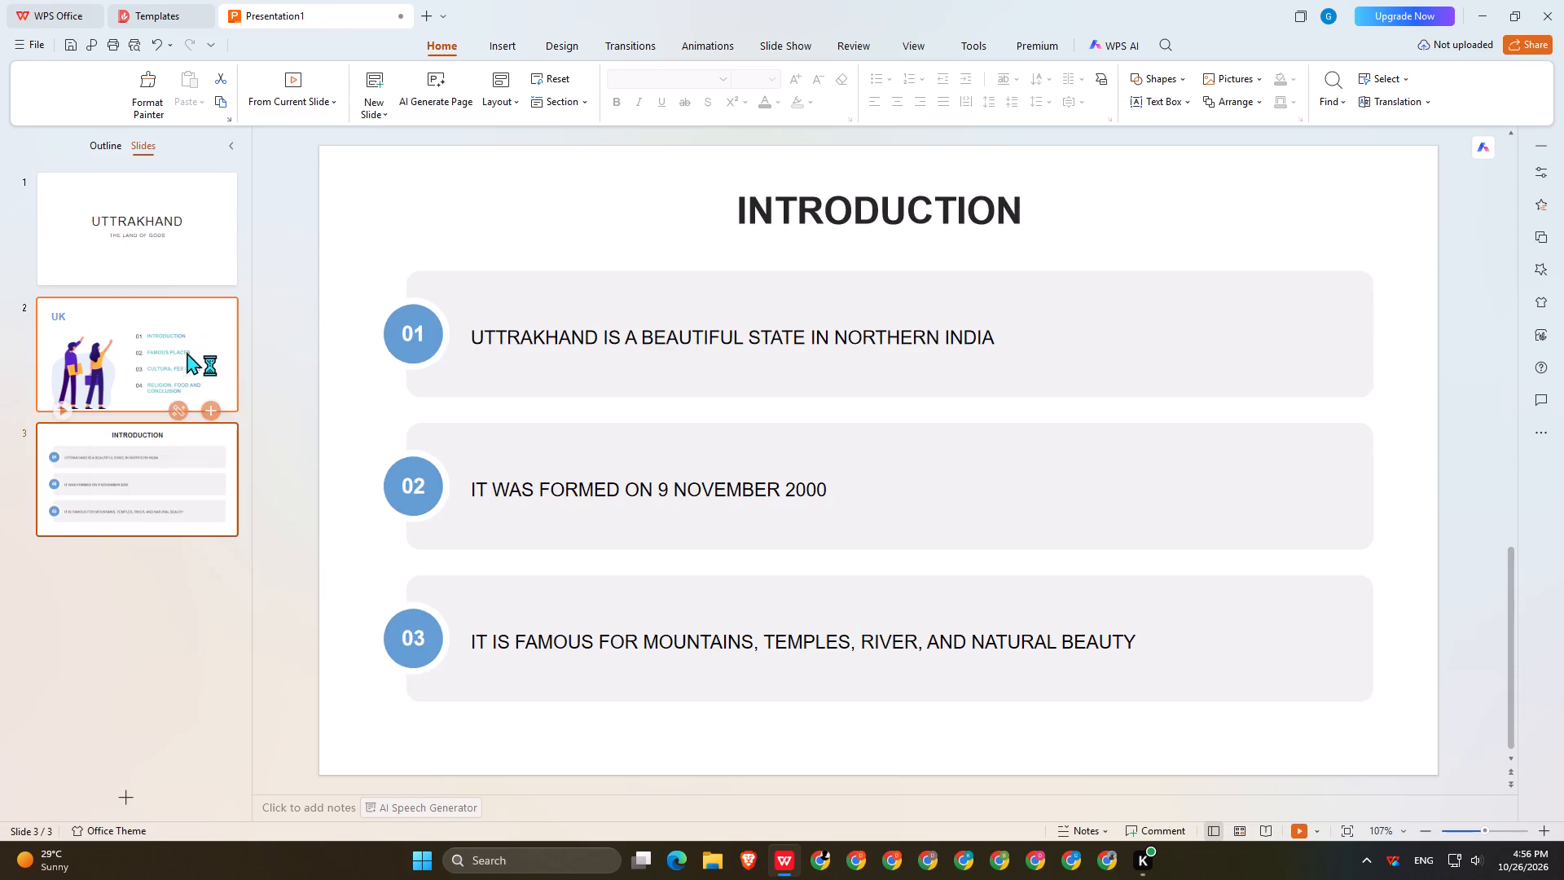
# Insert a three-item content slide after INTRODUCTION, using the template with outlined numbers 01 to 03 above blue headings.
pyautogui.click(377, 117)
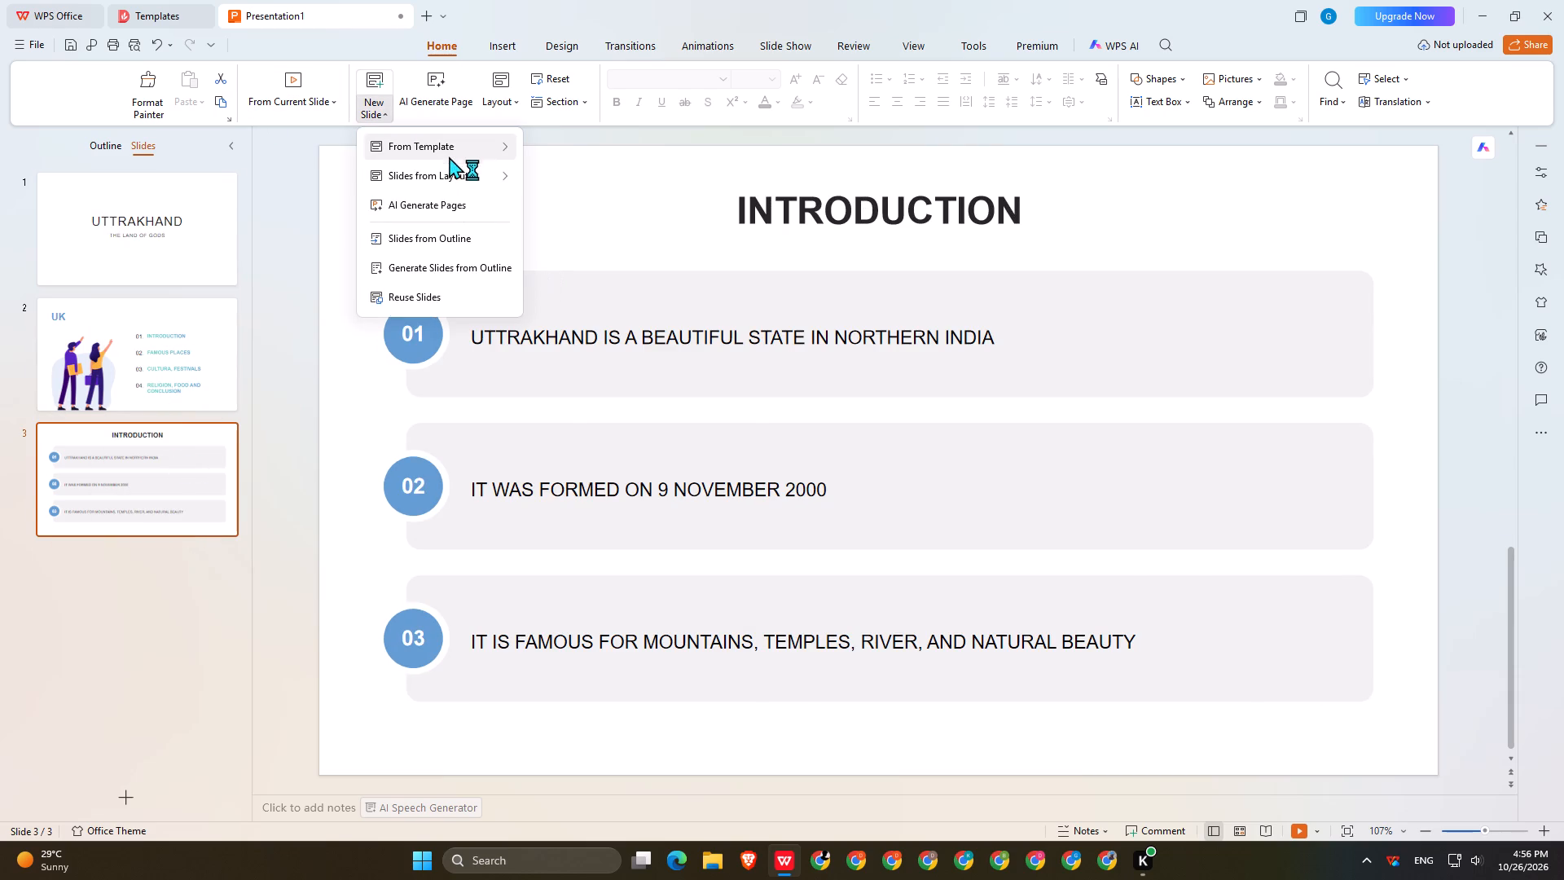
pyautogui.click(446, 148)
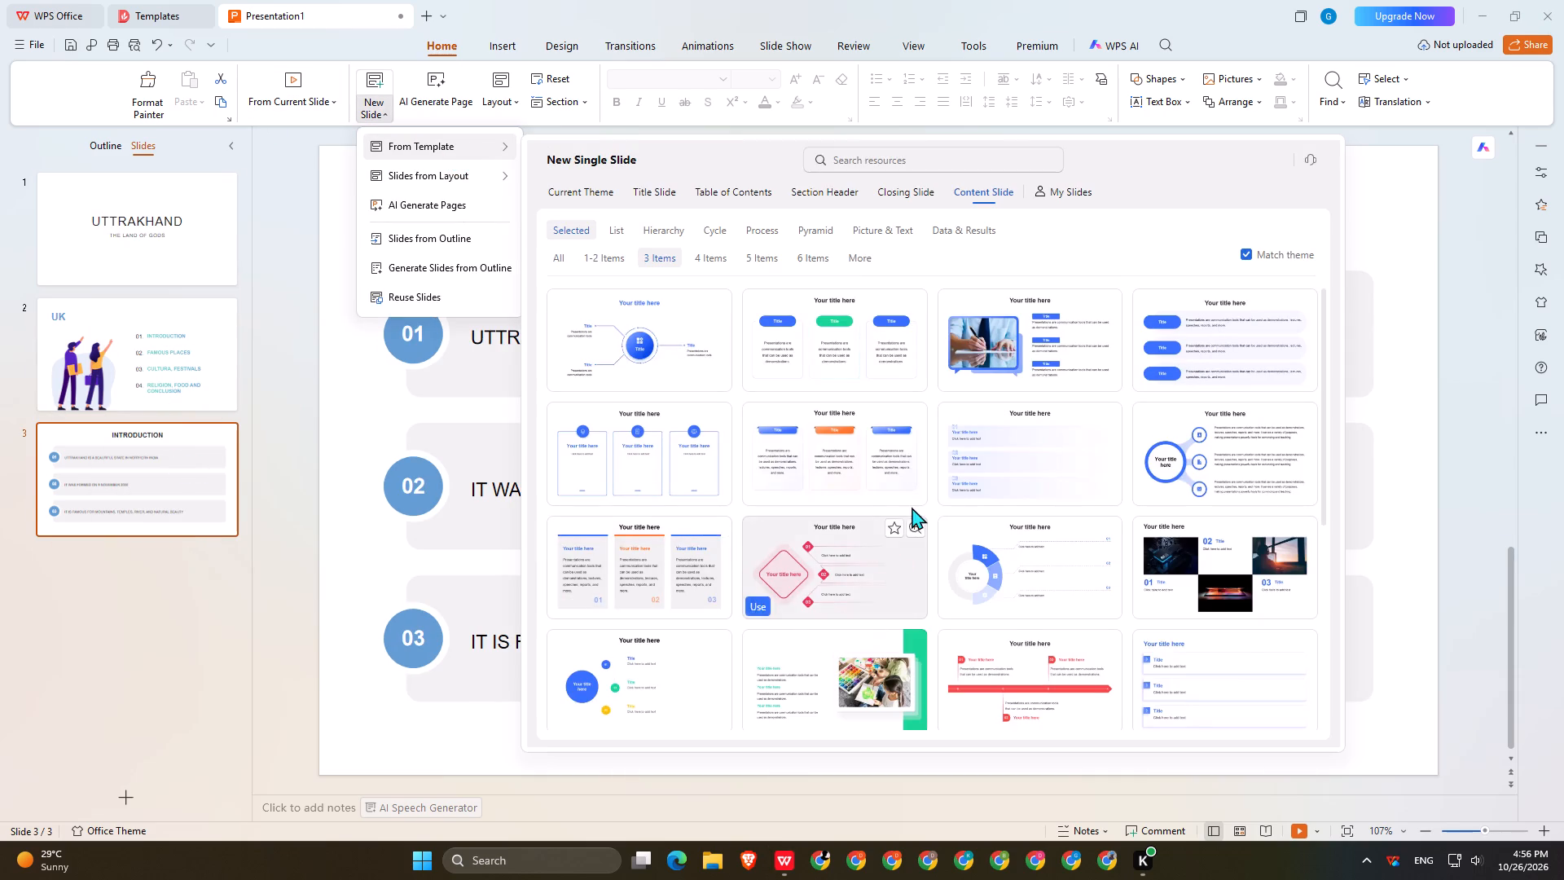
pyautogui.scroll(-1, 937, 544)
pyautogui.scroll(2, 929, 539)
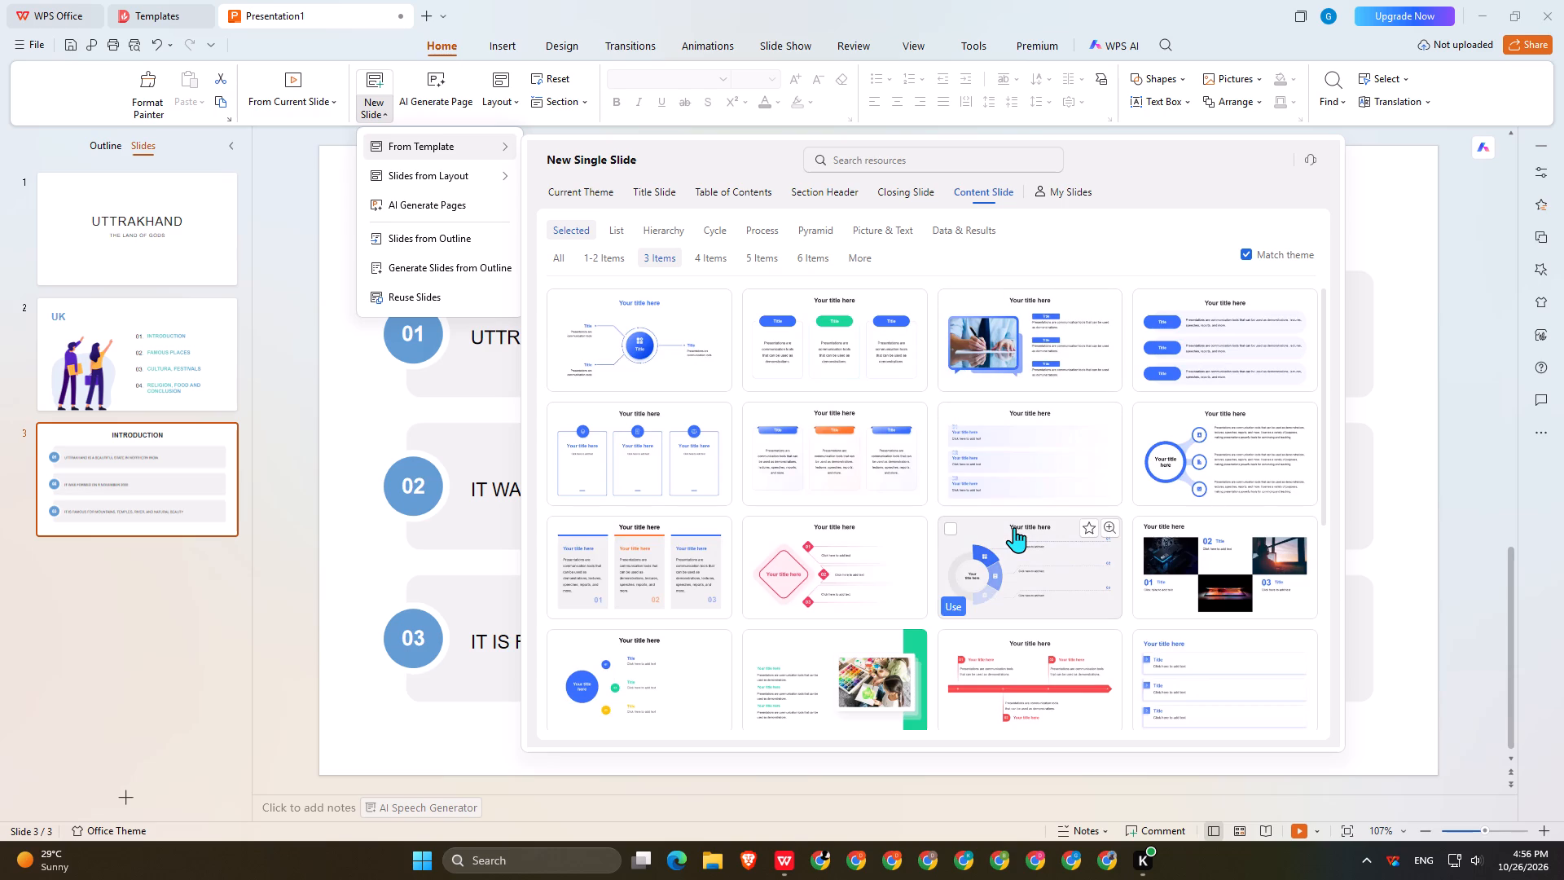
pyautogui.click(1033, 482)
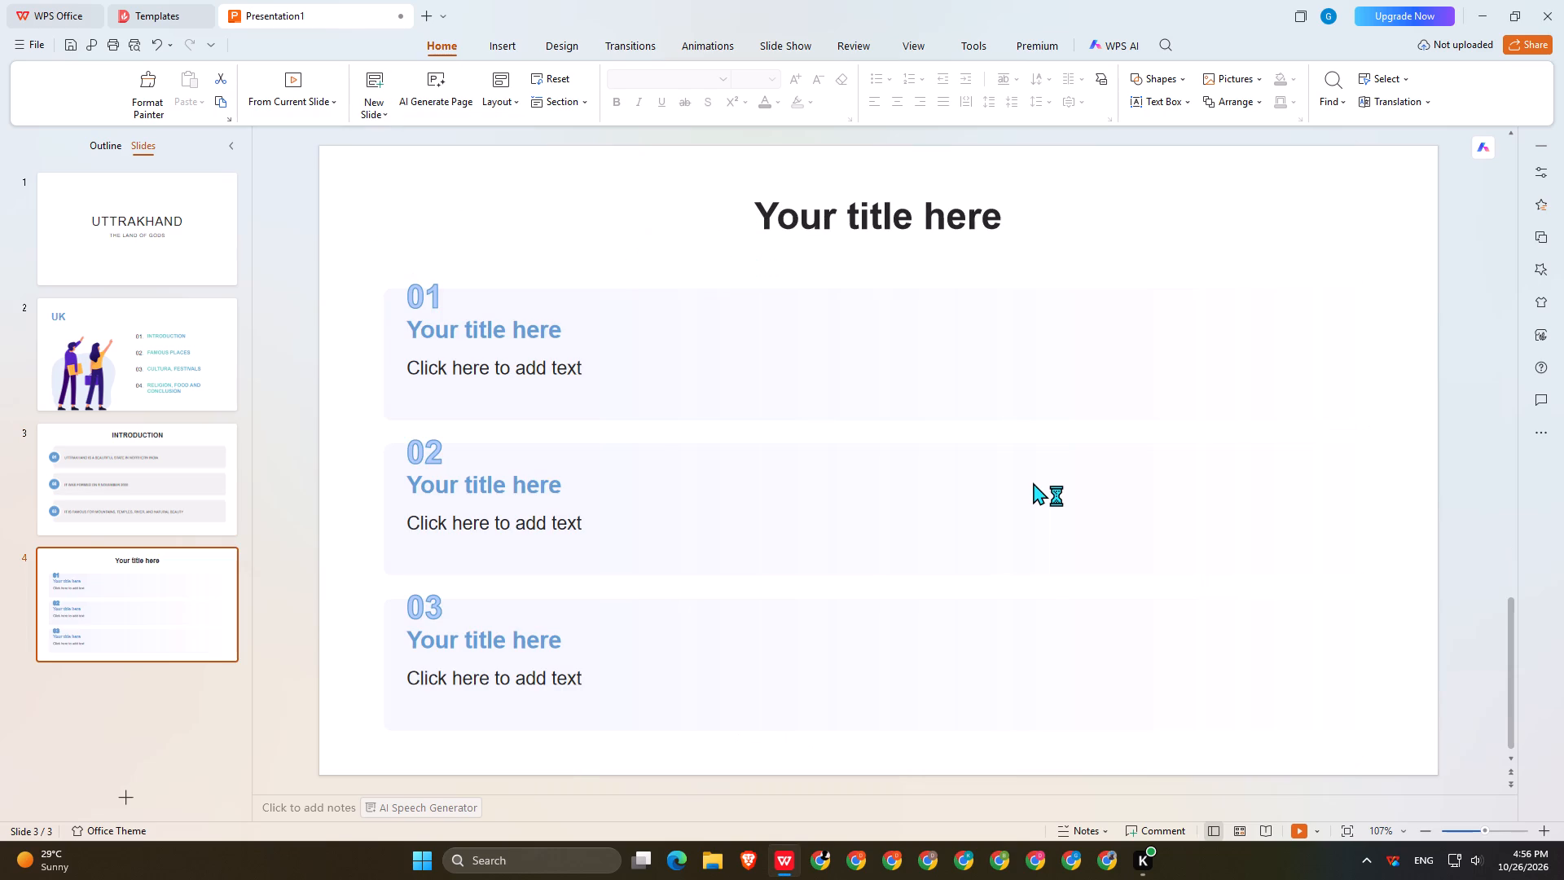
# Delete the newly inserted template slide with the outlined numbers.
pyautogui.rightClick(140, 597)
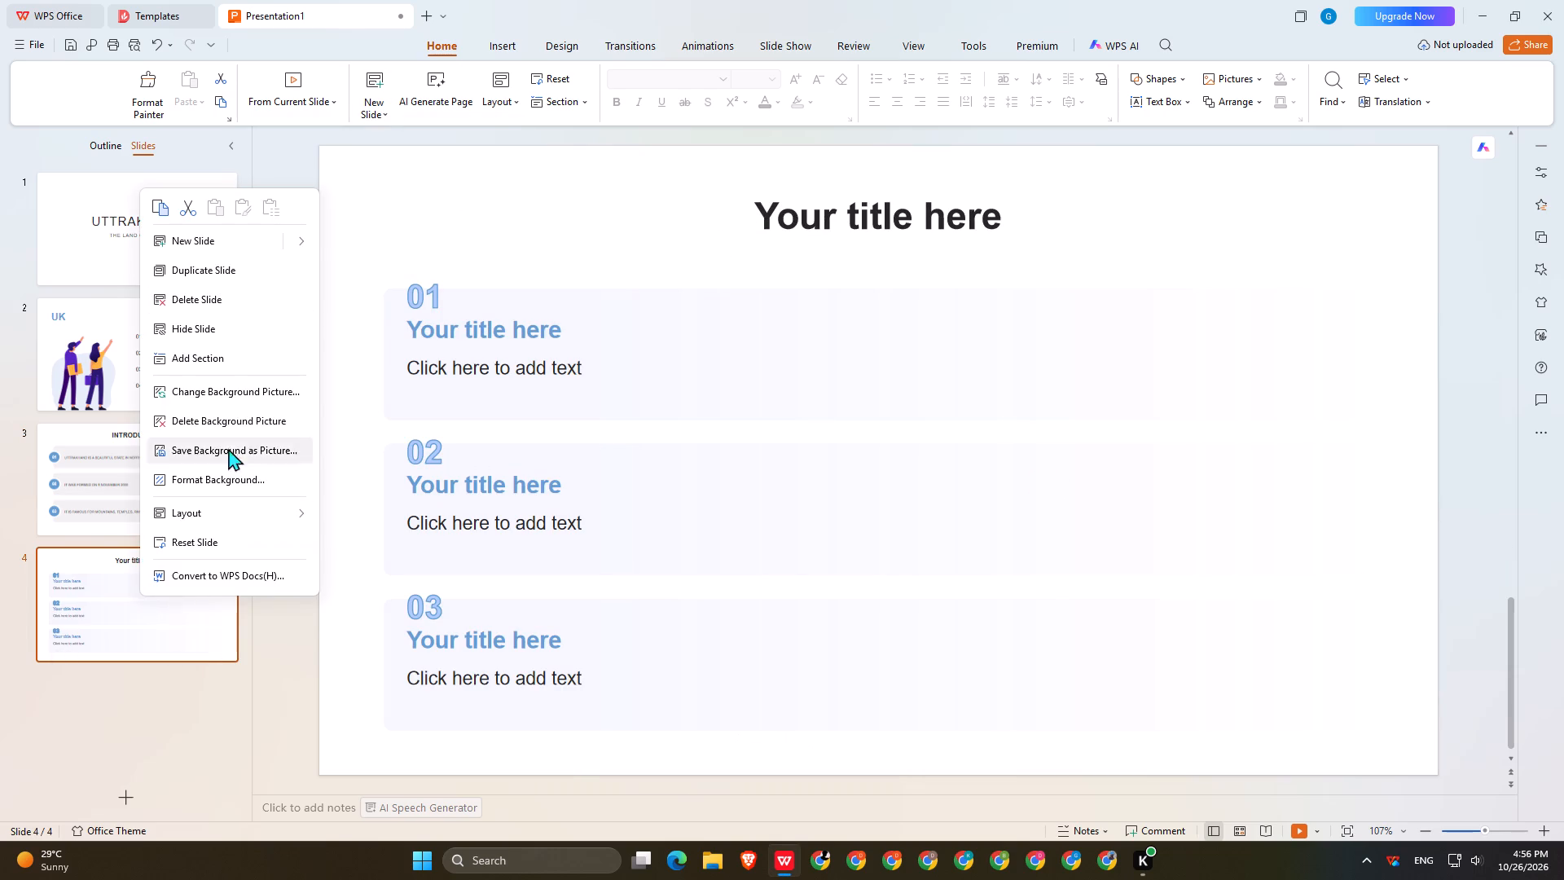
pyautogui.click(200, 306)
# Duplicate the INTRODUCTION slide and open the copy as the fourth slide.
pyautogui.rightClick(147, 446)
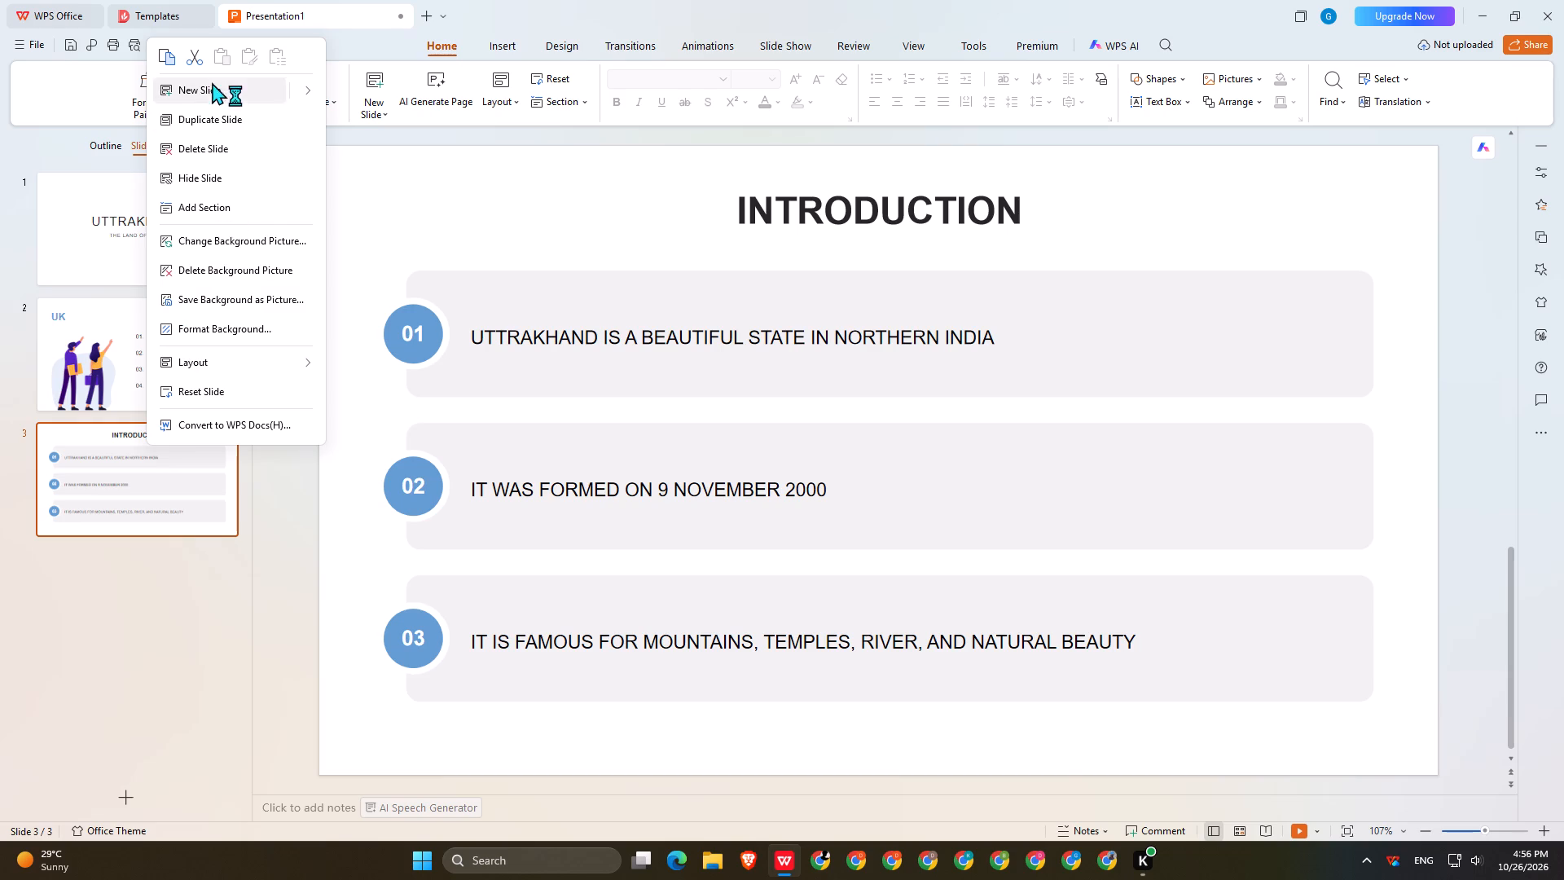
pyautogui.click(209, 116)
pyautogui.click(160, 585)
pyautogui.click(894, 320)
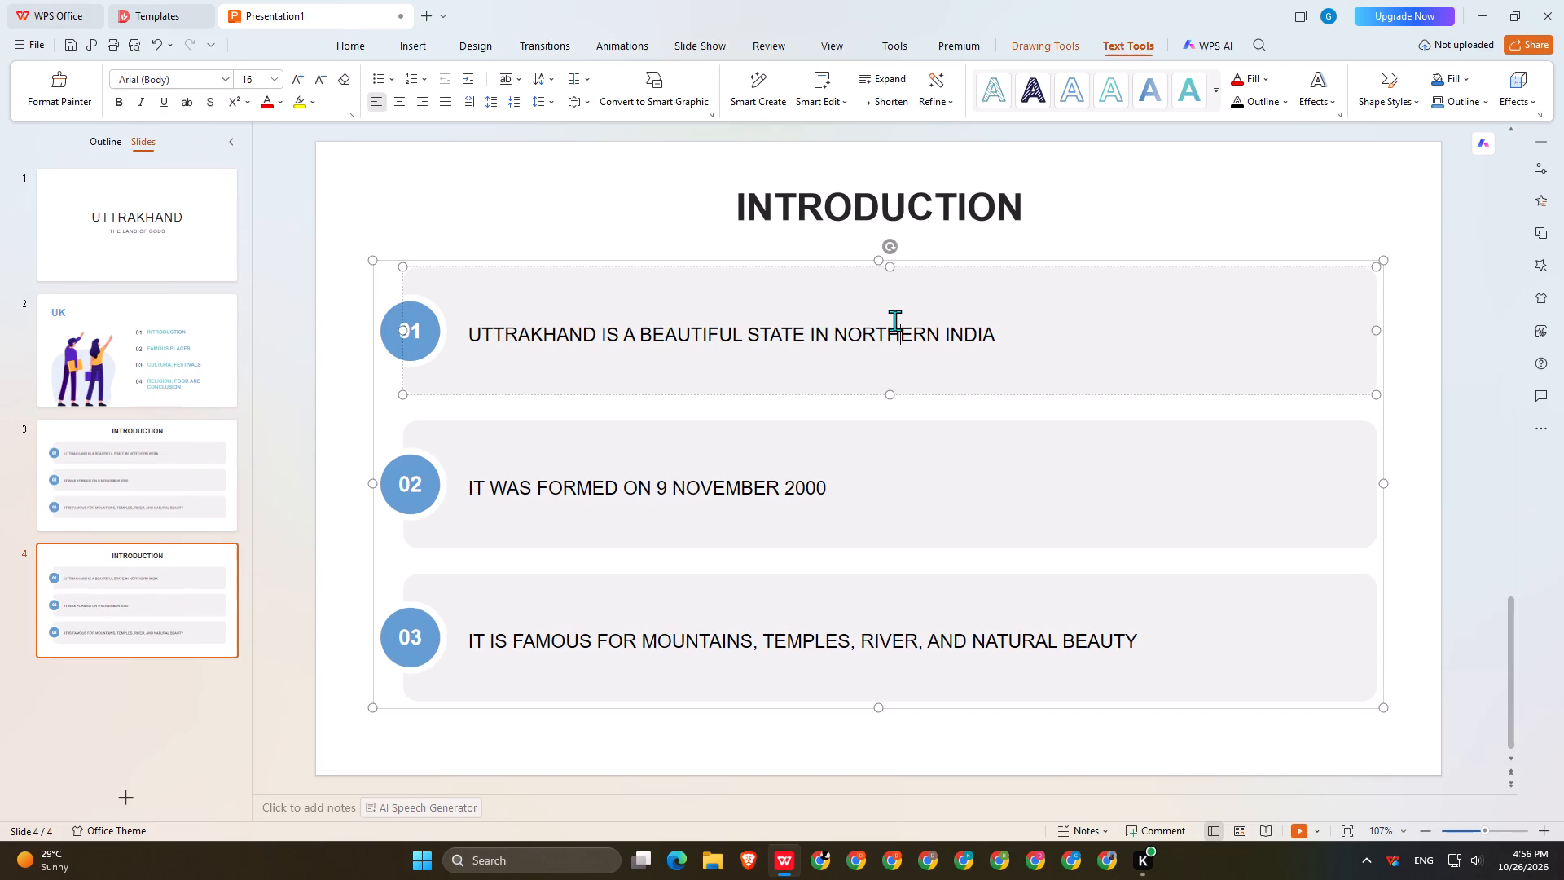
pyautogui.click(139, 480)
pyautogui.click(132, 579)
# Replace the duplicated slide's title with FAMOUS PLACES.
pyautogui.click(1018, 207)
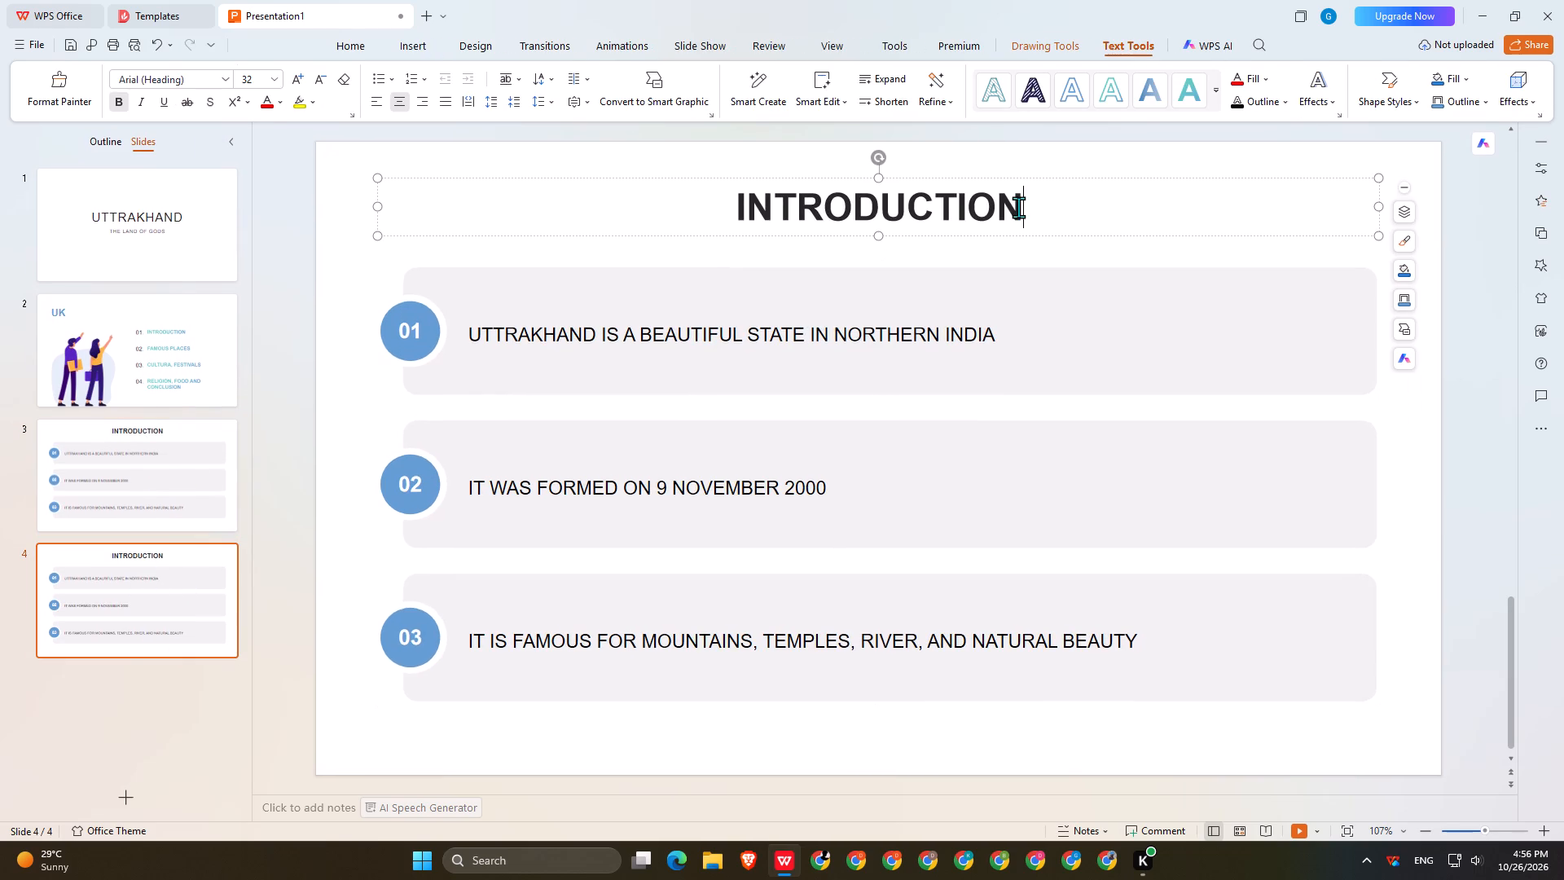
pyautogui.press('BackSpace')
pyautogui.press('BackSpace')
pyautogui.press('BackSpace')
pyautogui.press('BackSpace')
pyautogui.press('BackSpace')
pyautogui.press('BackSpace')
pyautogui.press('BackSpace')
pyautogui.press('BackSpace')
pyautogui.press('BackSpace')
pyautogui.press('BackSpace')
pyautogui.press('BackSpace')
pyautogui.press('BackSpace')
pyautogui.press('BackSpace')
pyautogui.press('BackSpace')
pyautogui.press('BackSpace')
pyautogui.press('BackSpace')
pyautogui.press('BackSpace')
pyautogui.press('BackSpace')
pyautogui.press('BackSpace')
pyautogui.press('BackSpace')
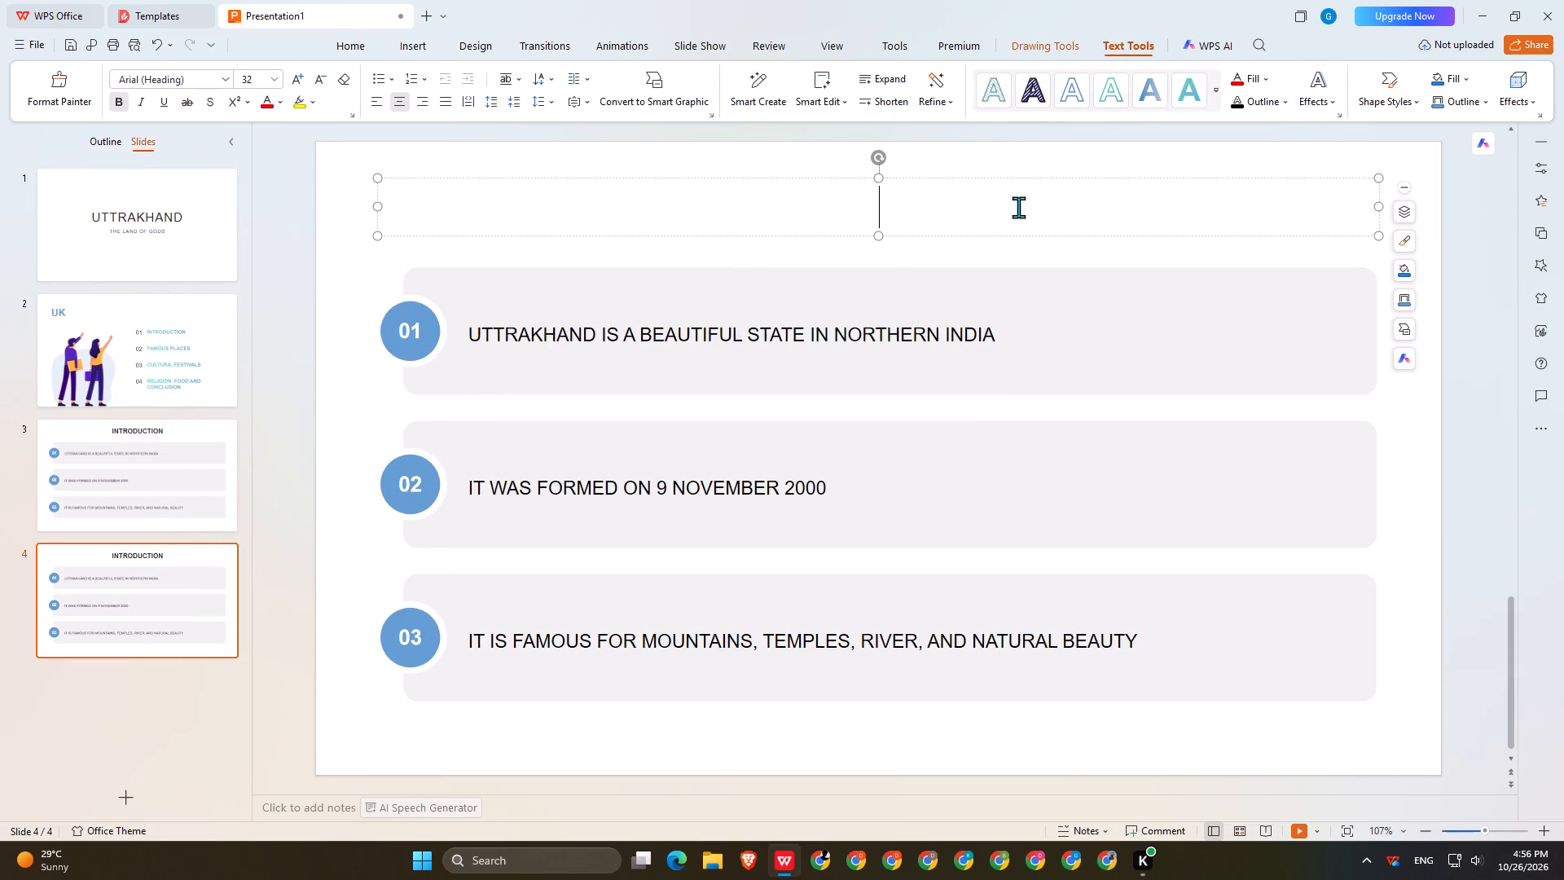
pyautogui.press('BackSpace')
pyautogui.press('BackSpace')
pyautogui.press('f')
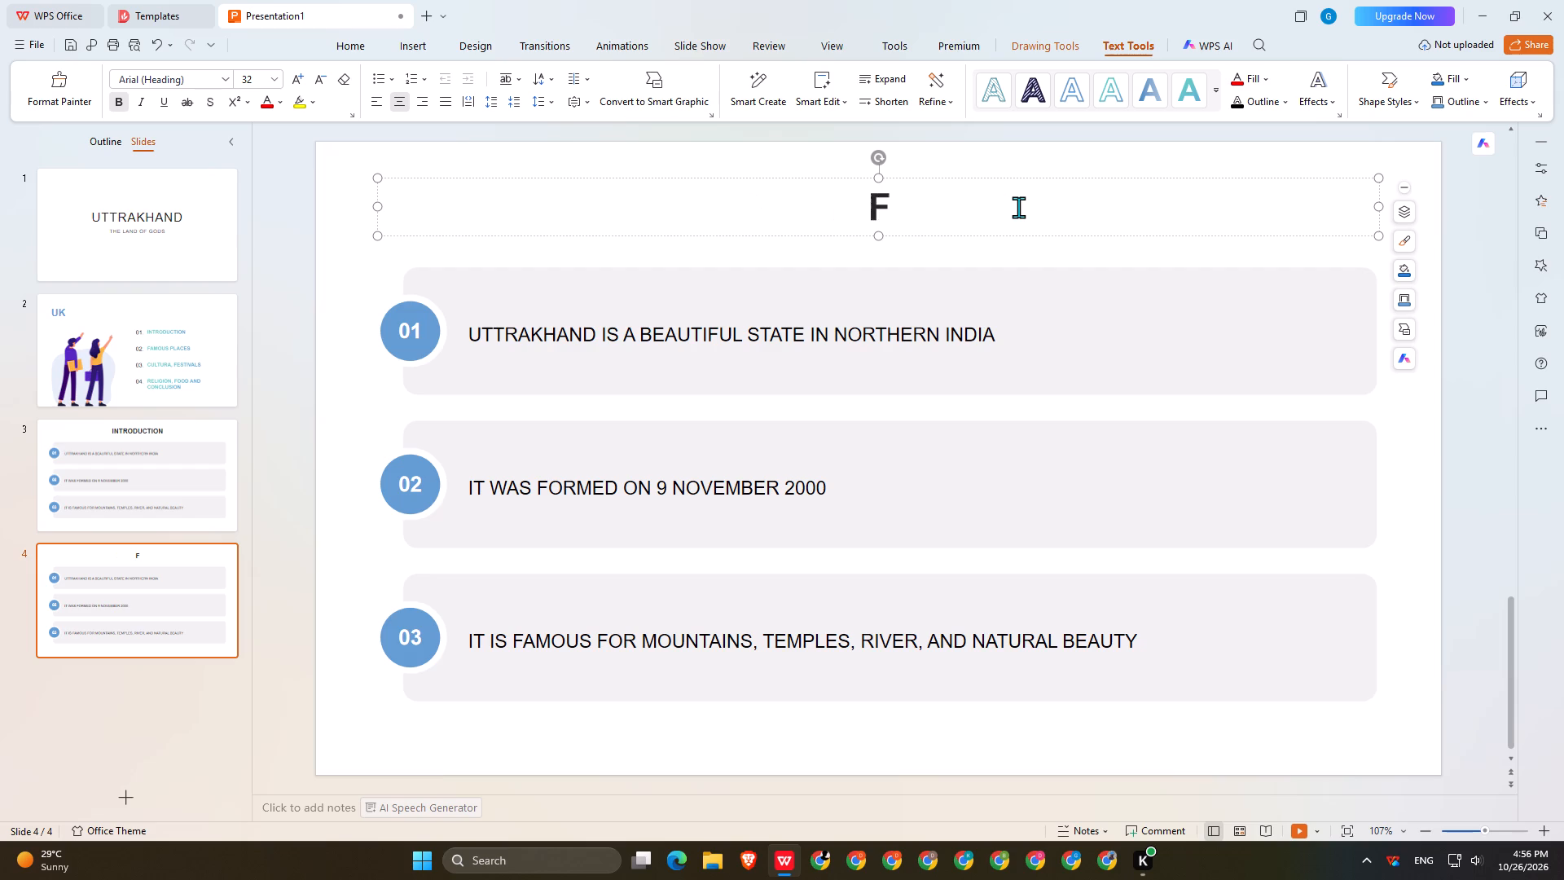
pyautogui.write('AMOUS PLACES')
# Delete most of the copied introduction sentence in item 01 of the FAMOUS PLACES slide, keeping the text box.
pyautogui.click(1051, 355)
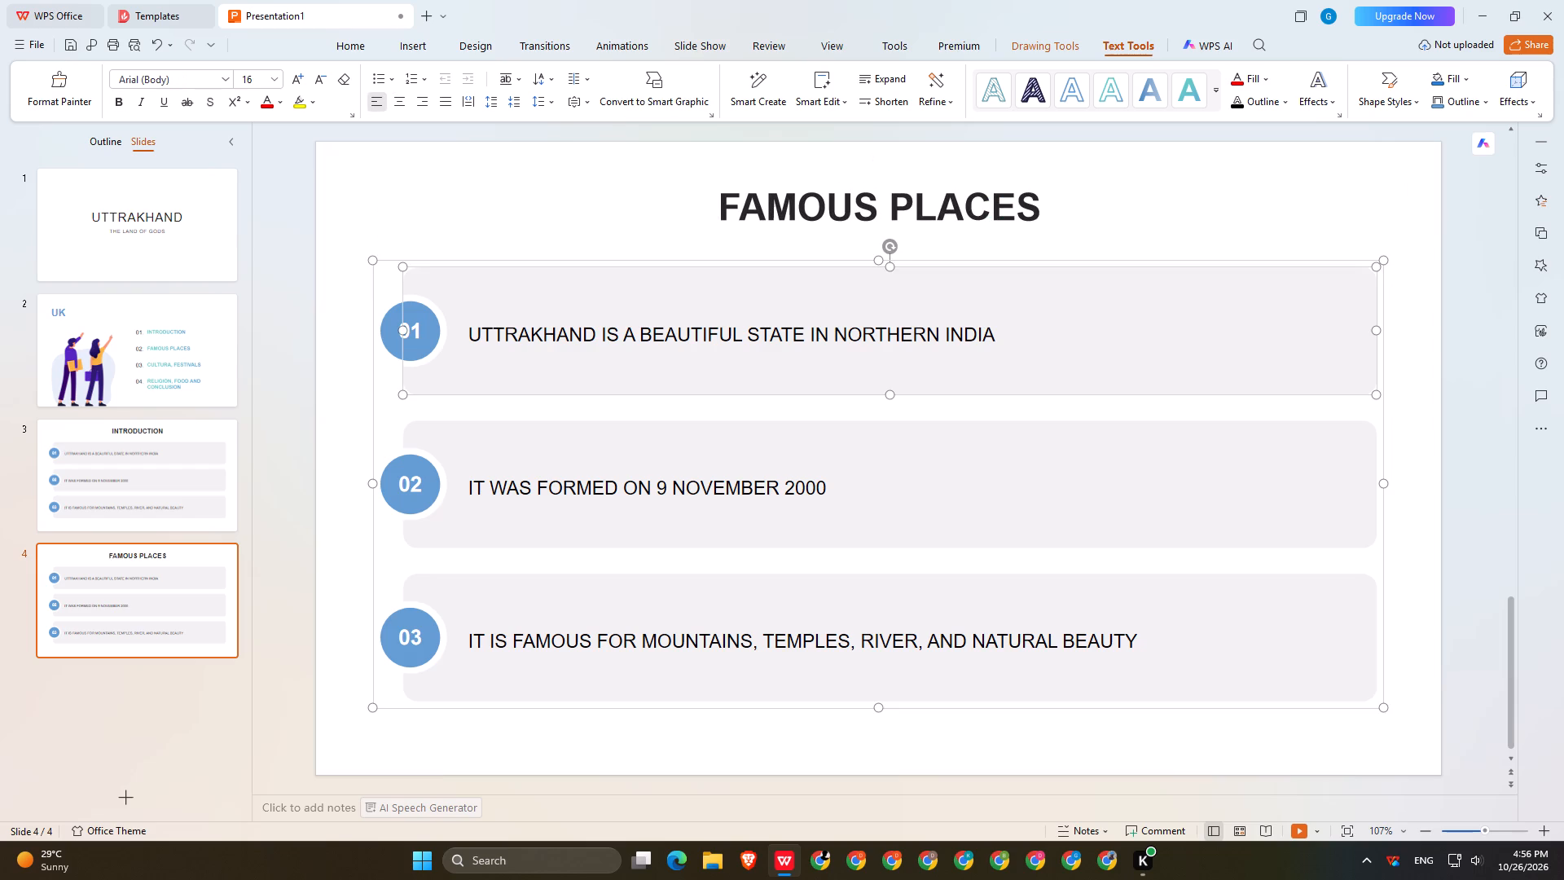
pyautogui.moveTo(1051, 355); pyautogui.dragTo(1039, 357)
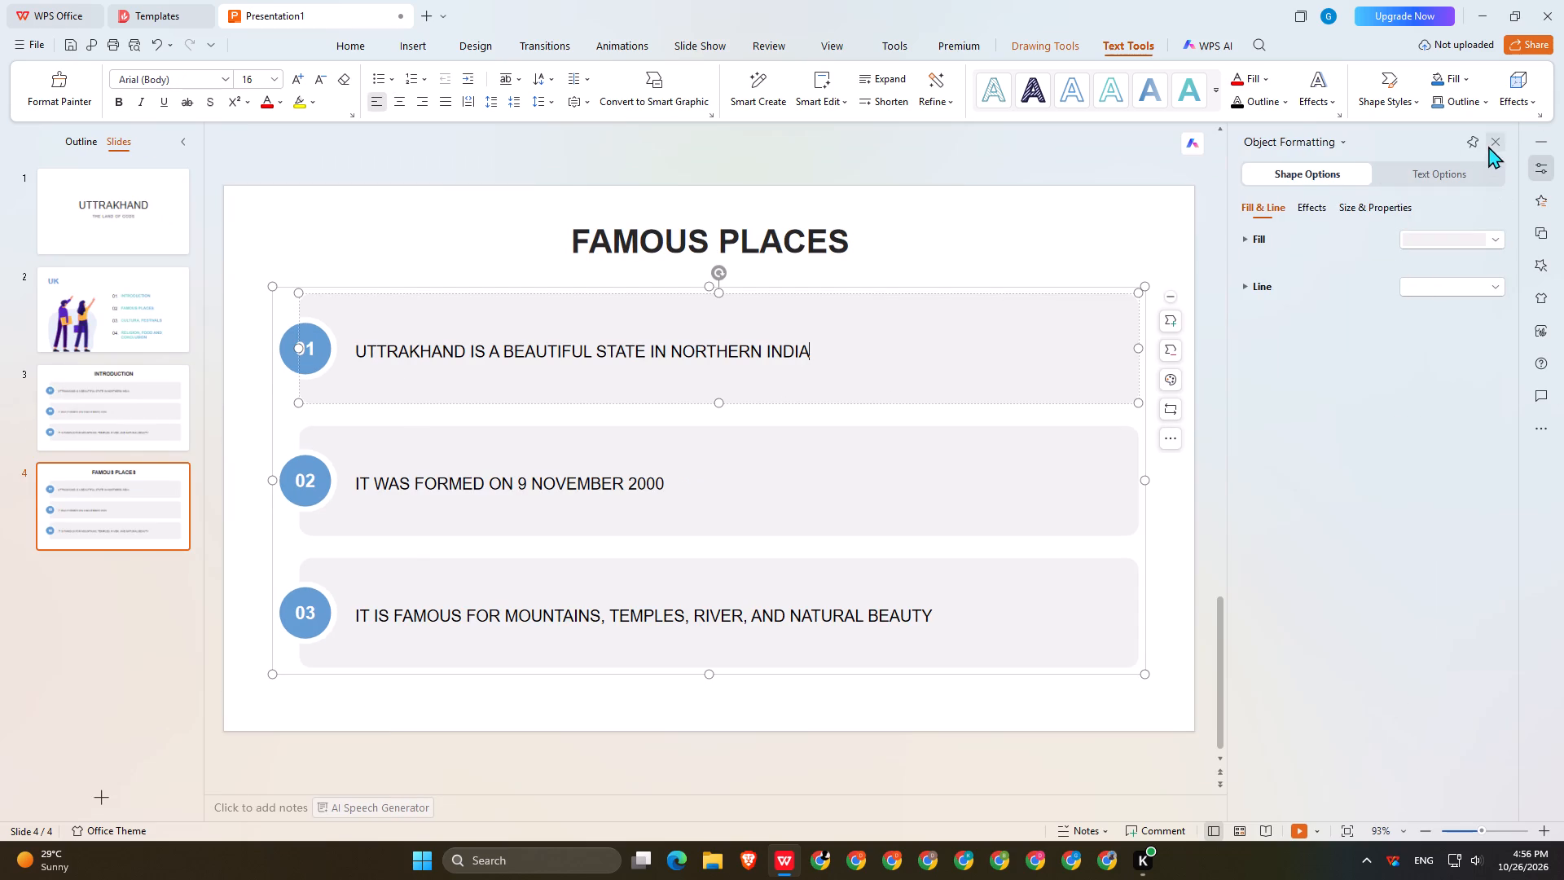
pyautogui.click(1490, 145)
pyautogui.click(1031, 337)
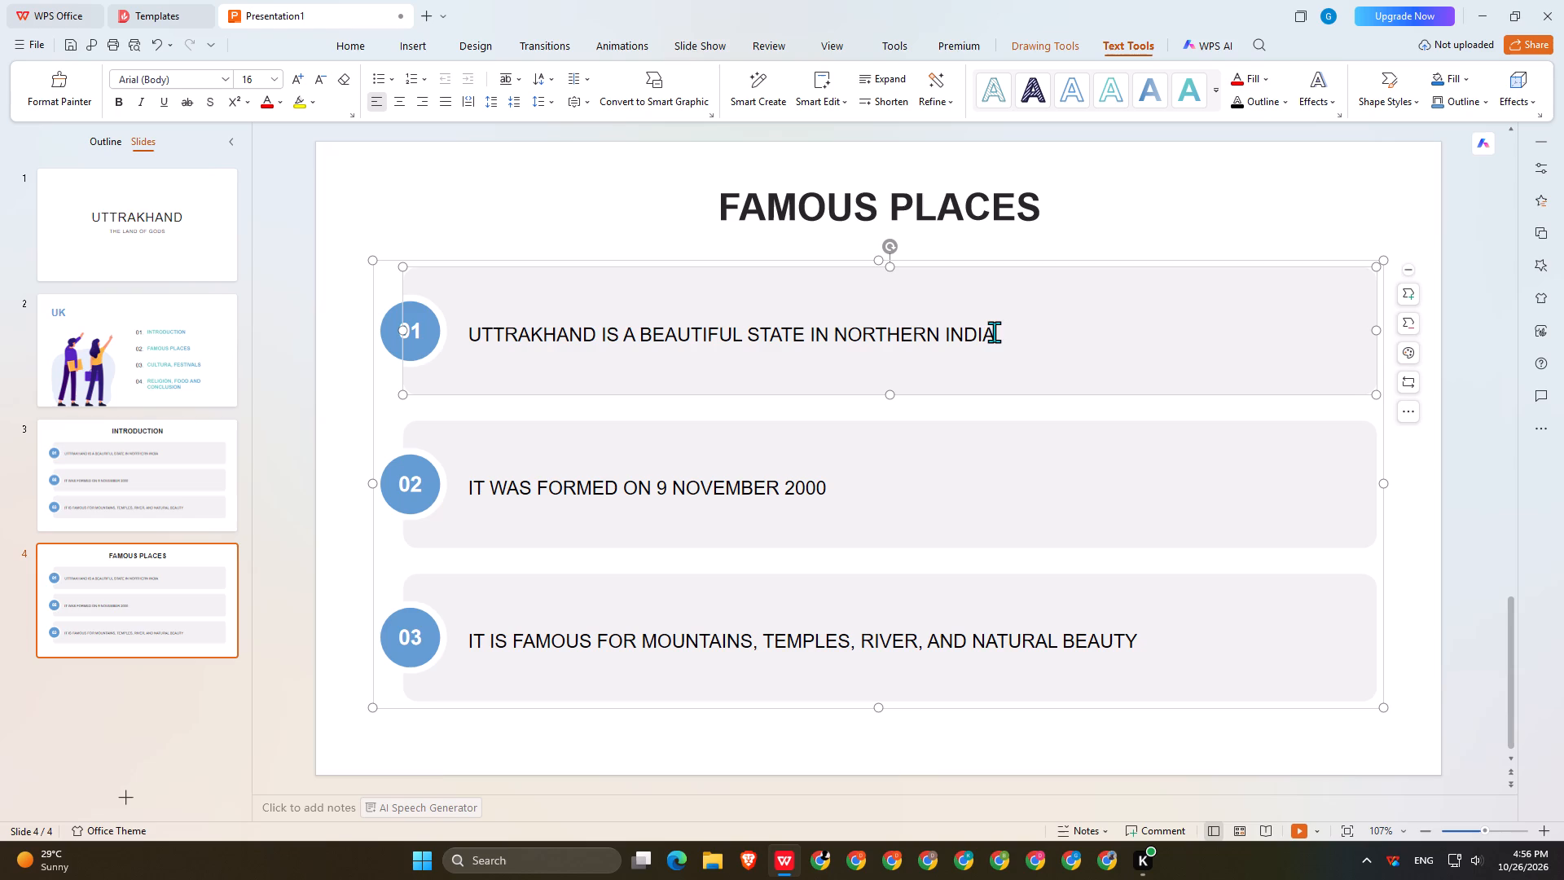
pyautogui.moveTo(988, 332); pyautogui.dragTo(491, 339)
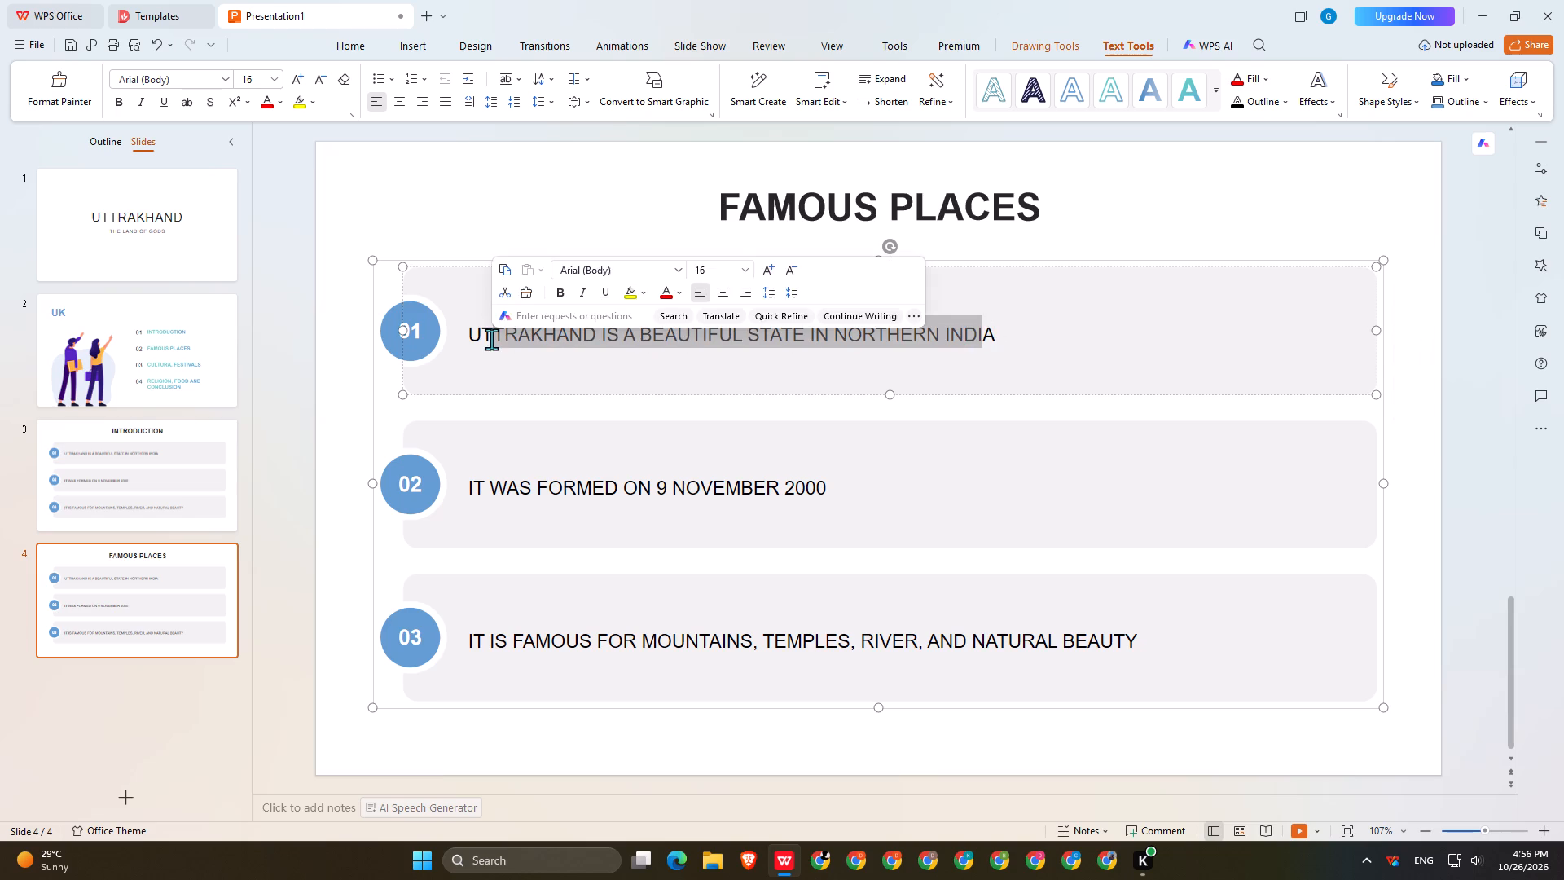
pyautogui.press('BackSpace')
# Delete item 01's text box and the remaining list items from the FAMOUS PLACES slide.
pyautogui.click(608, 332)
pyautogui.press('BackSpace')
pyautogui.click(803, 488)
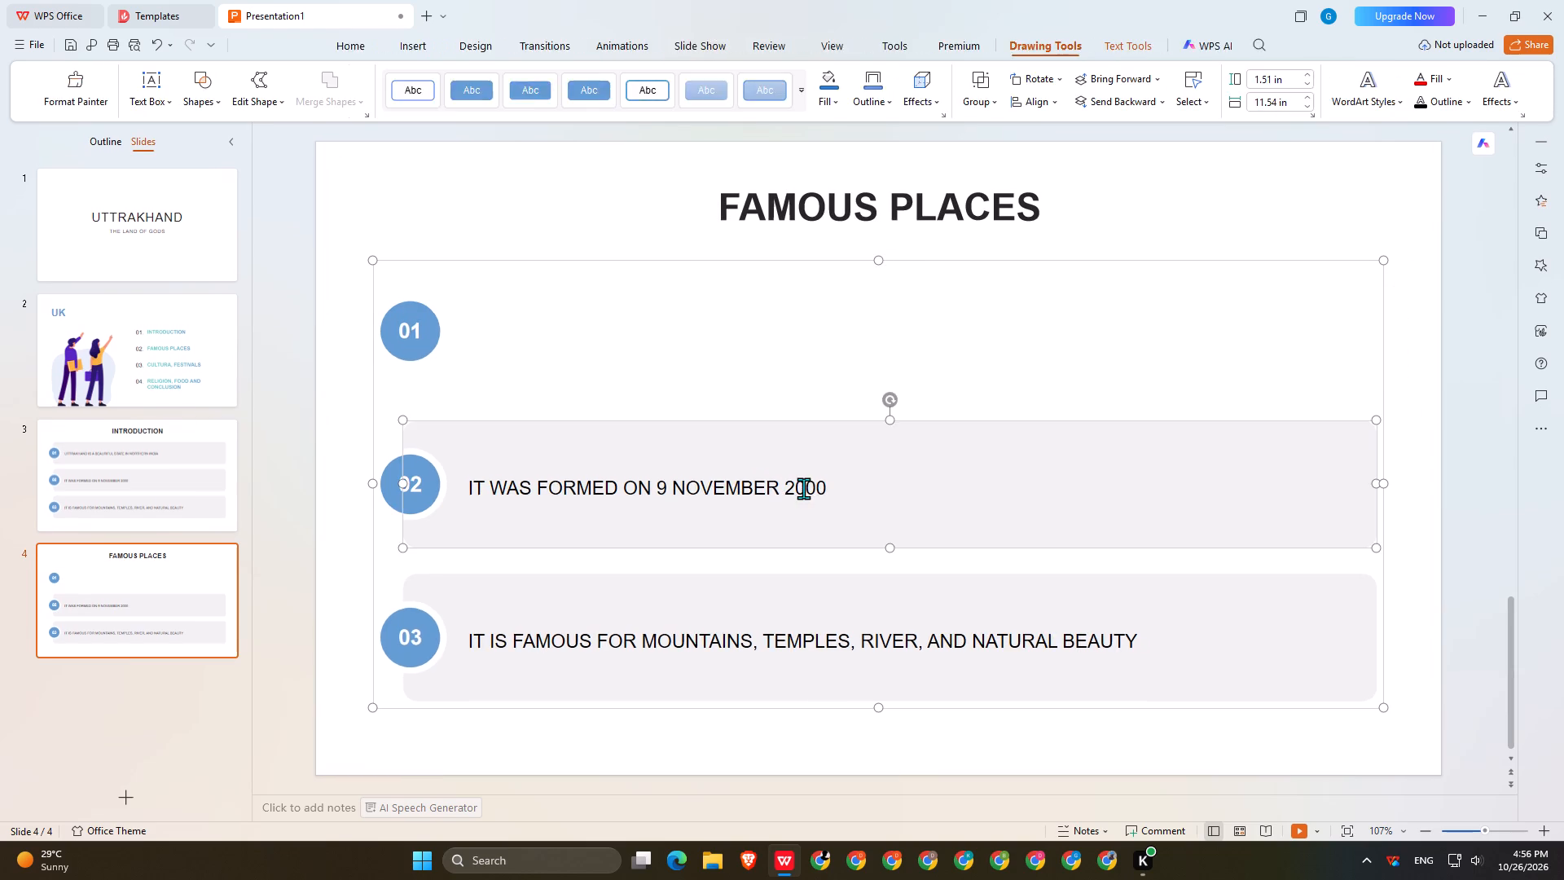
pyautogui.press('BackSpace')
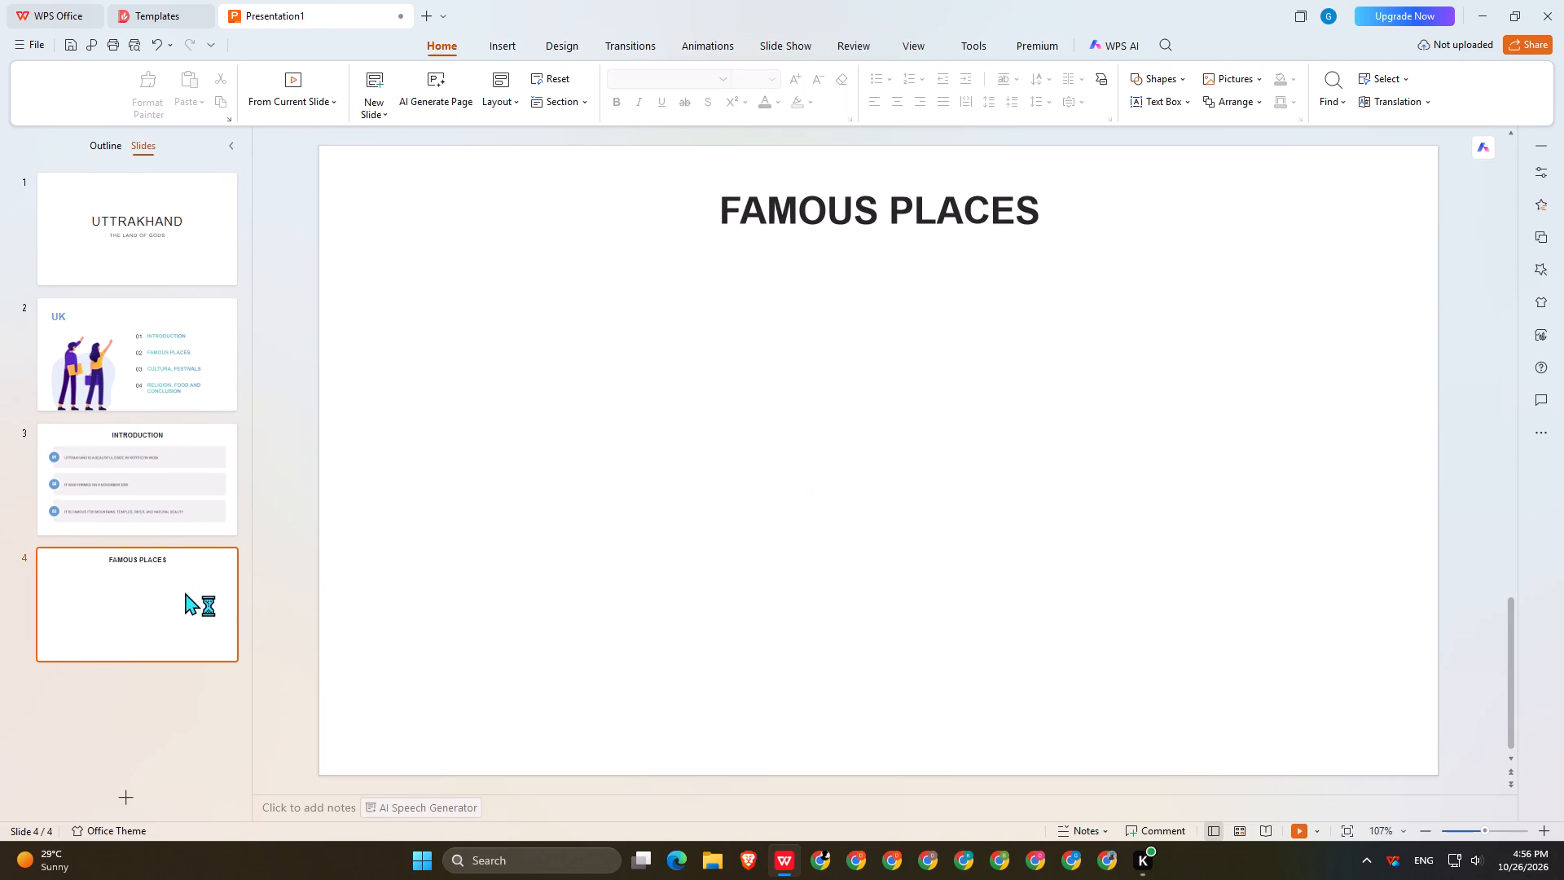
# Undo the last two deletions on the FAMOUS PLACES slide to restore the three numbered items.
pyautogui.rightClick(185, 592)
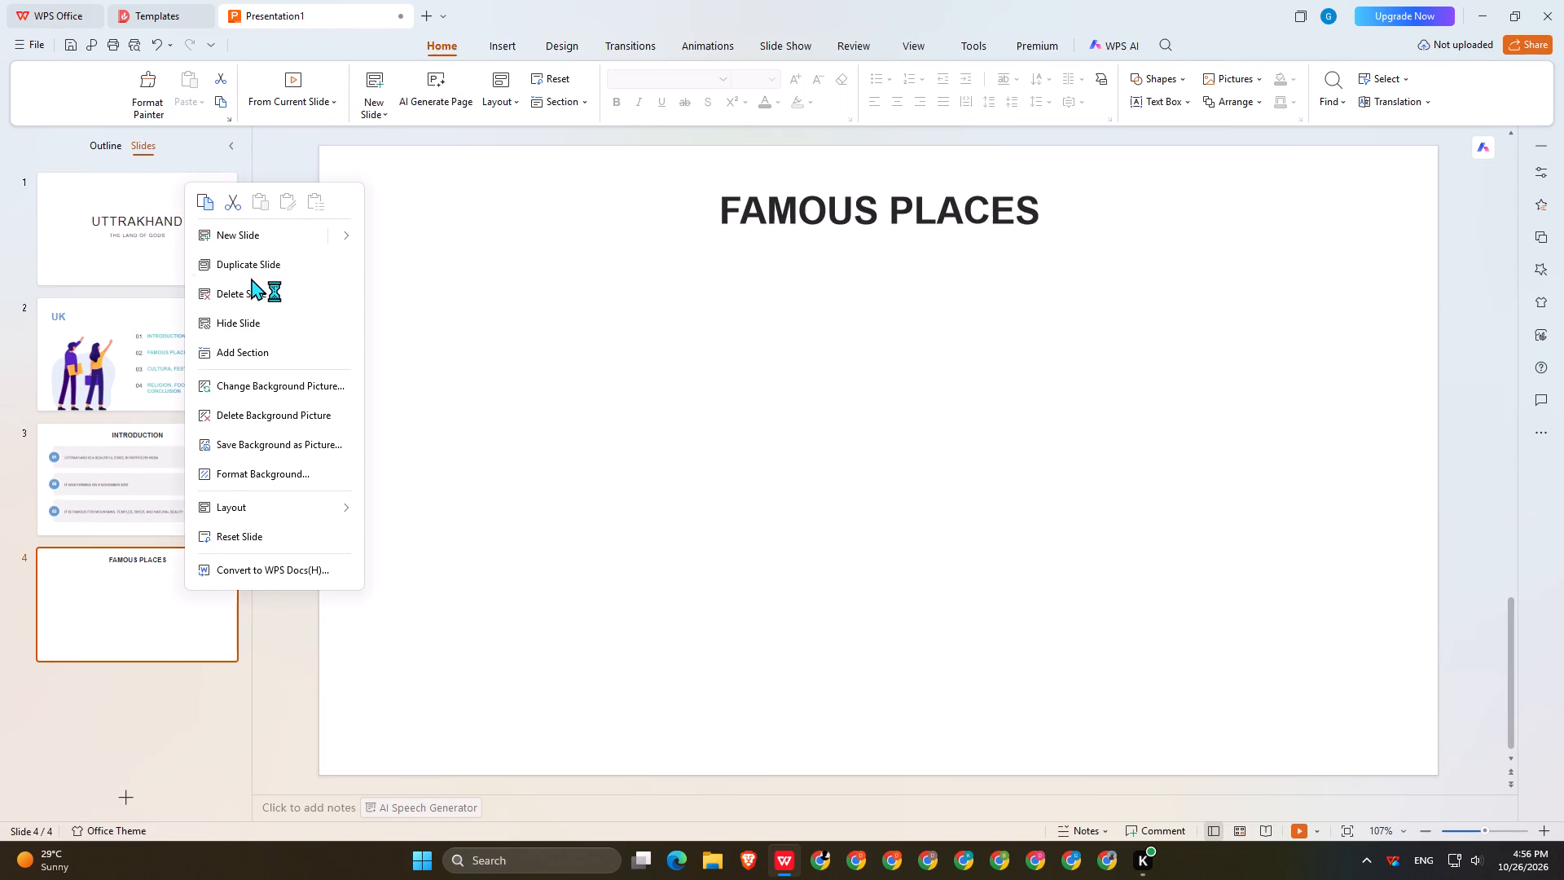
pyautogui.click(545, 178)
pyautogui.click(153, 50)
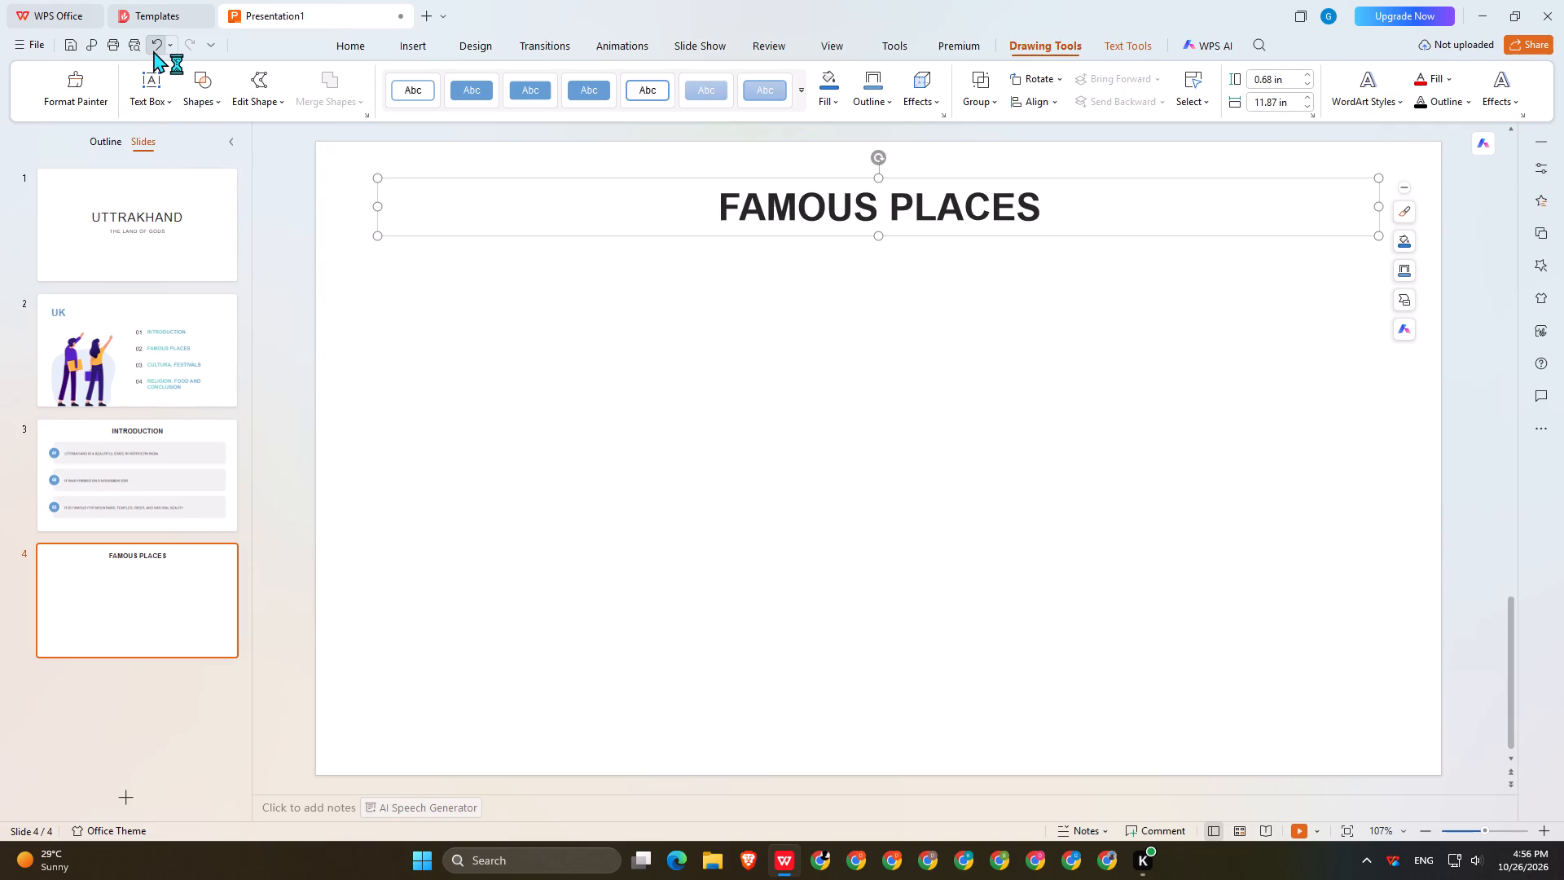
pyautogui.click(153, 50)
# Clear the copied sentence about the formation date from item 02 of the FAMOUS PLACES slide.
pyautogui.click(781, 455)
pyautogui.click(839, 479)
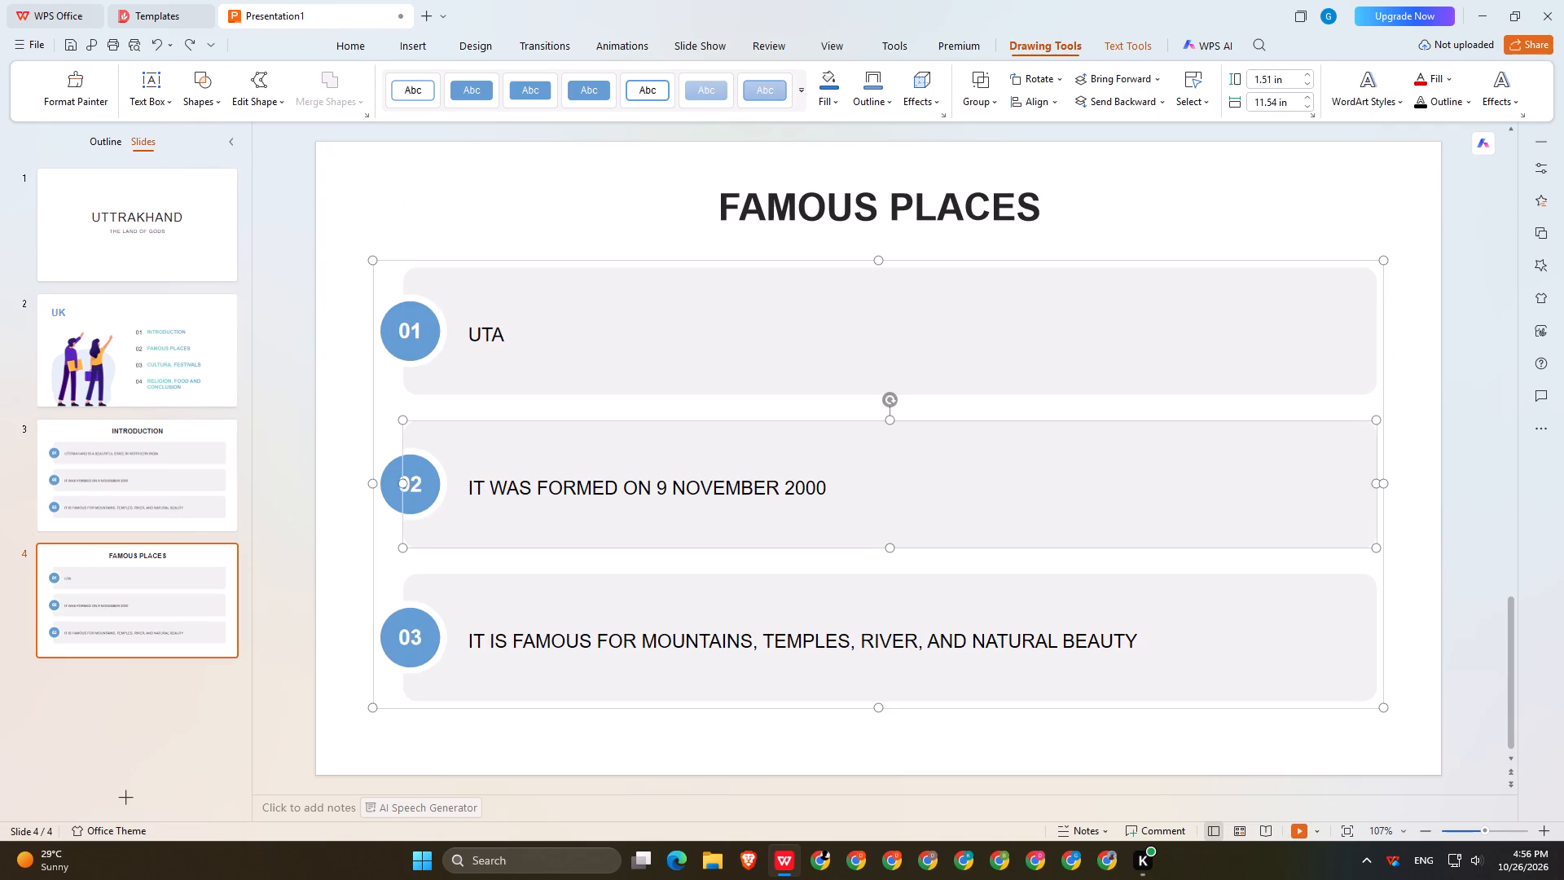
pyautogui.click(828, 494)
pyautogui.moveTo(824, 481); pyautogui.dragTo(473, 480)
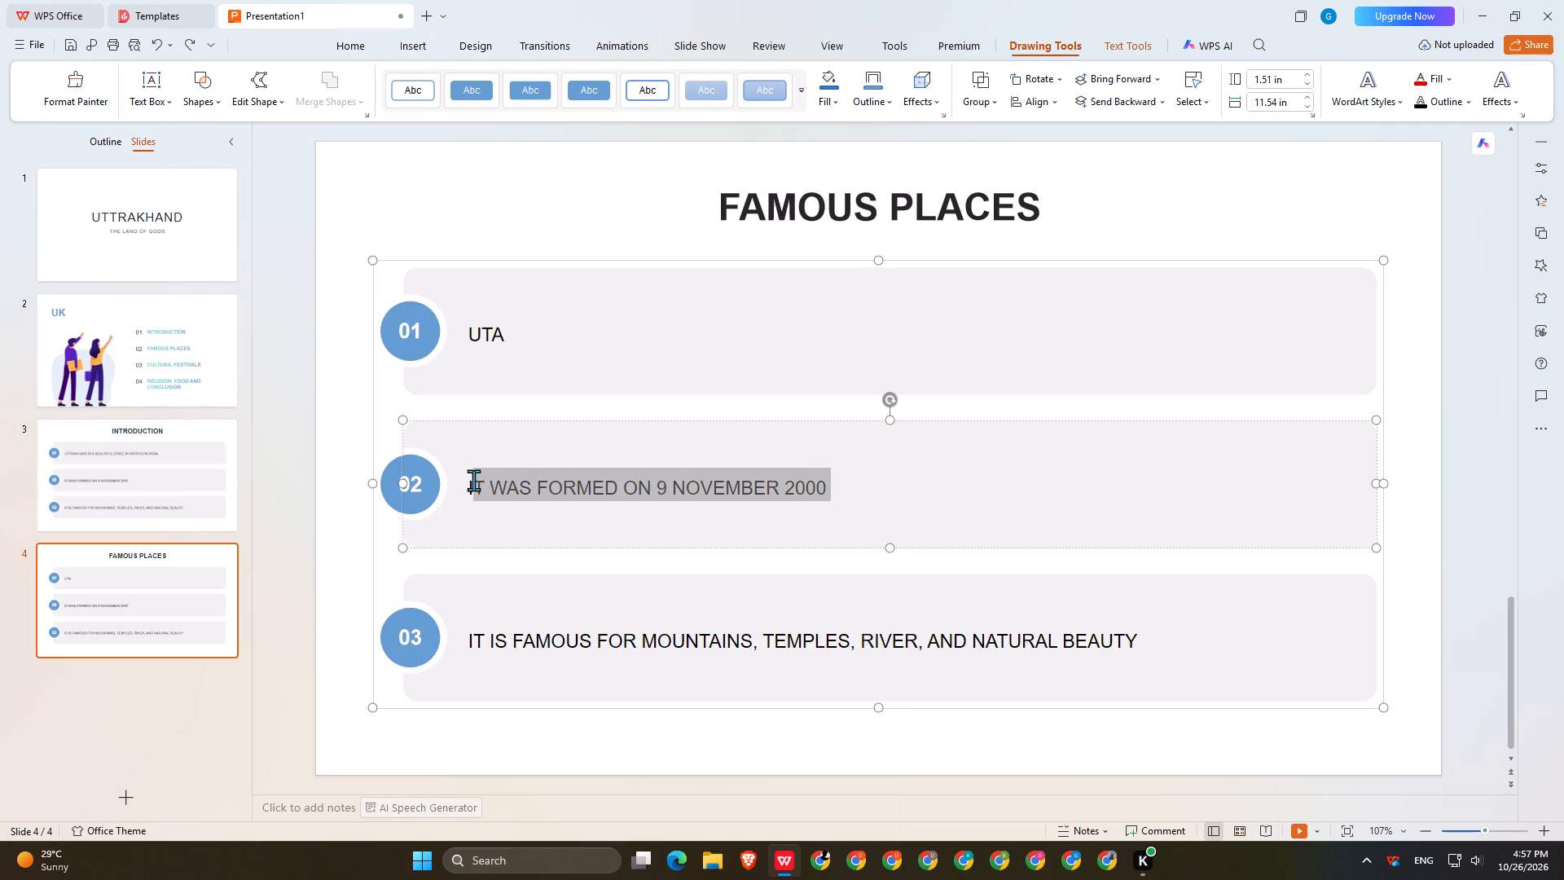
pyautogui.moveTo(473, 480); pyautogui.dragTo(469, 481)
pyautogui.press('BackSpace')
# Clear the copied sentence about mountains and temples from item 03 of the FAMOUS PLACES slide.
pyautogui.moveTo(1135, 645); pyautogui.dragTo(1131, 645)
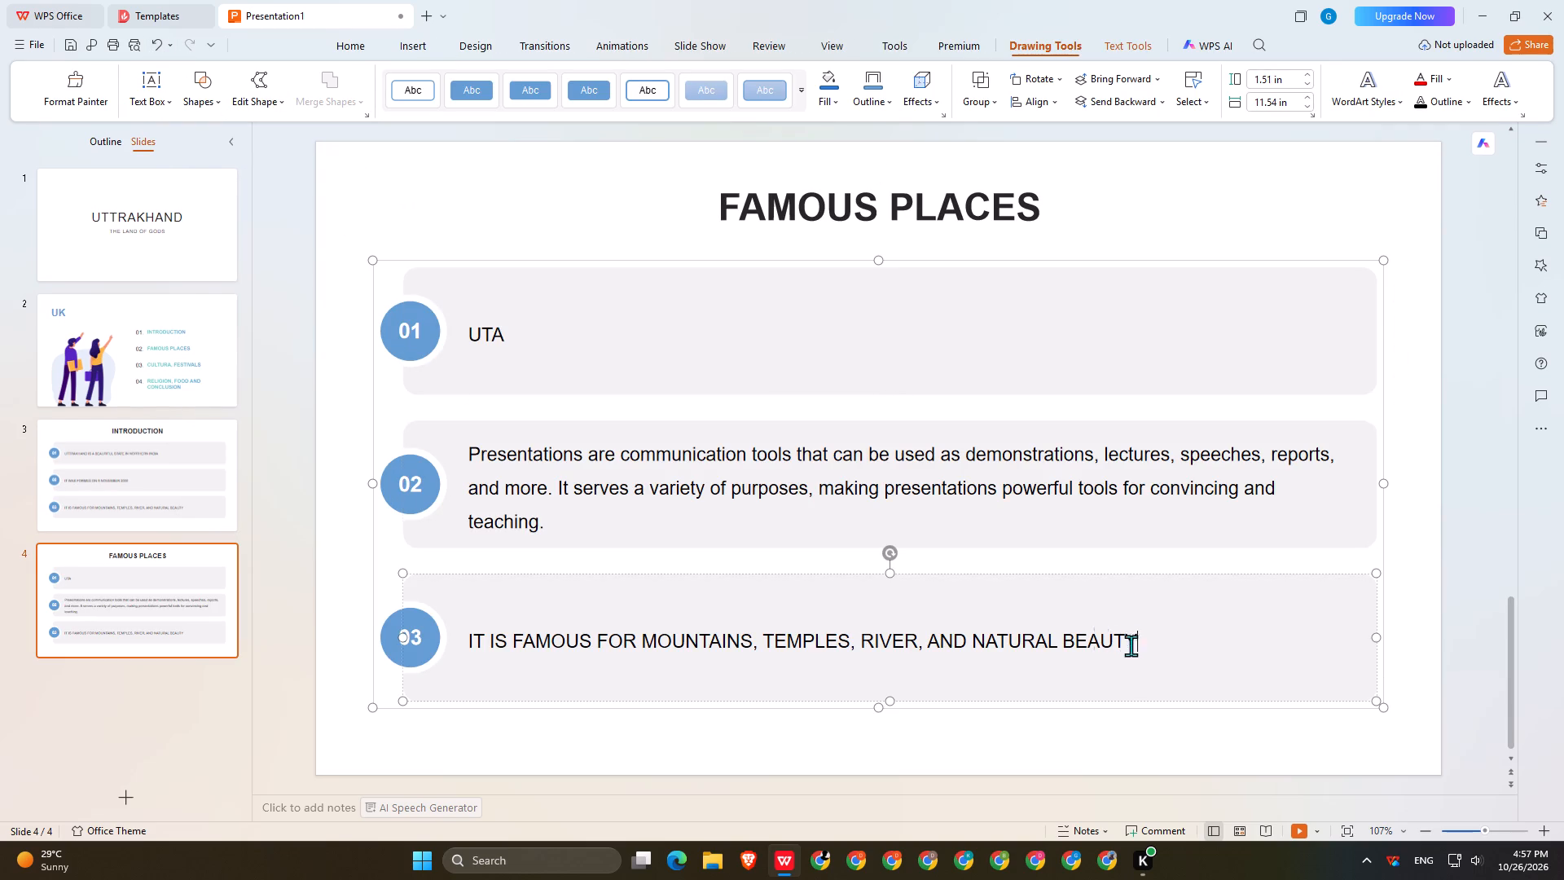
pyautogui.moveTo(1131, 645); pyautogui.dragTo(468, 644)
pyautogui.press('BackSpace')
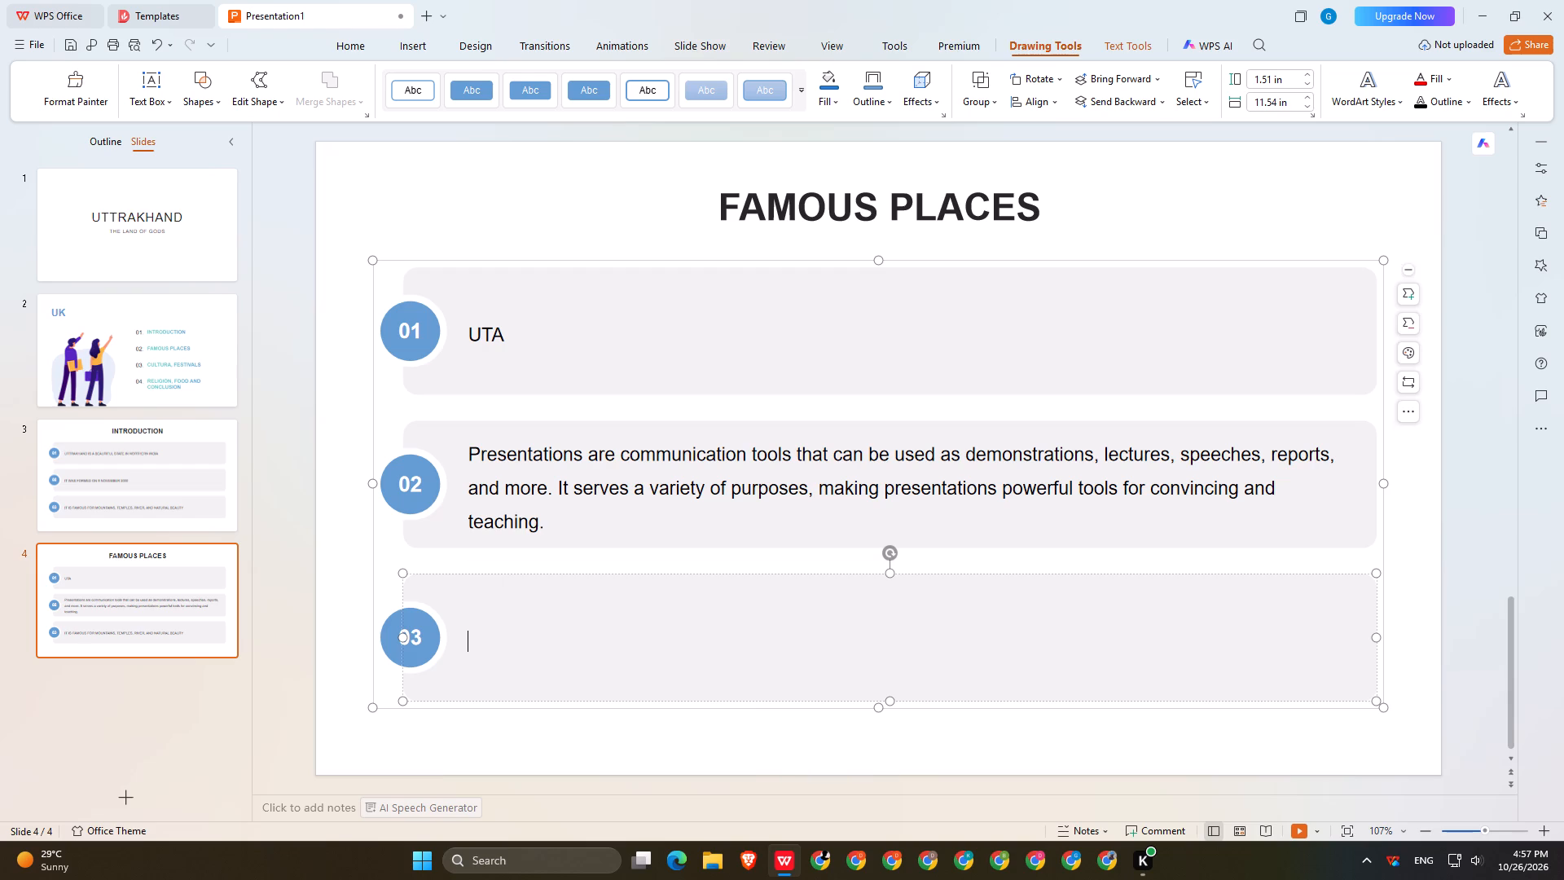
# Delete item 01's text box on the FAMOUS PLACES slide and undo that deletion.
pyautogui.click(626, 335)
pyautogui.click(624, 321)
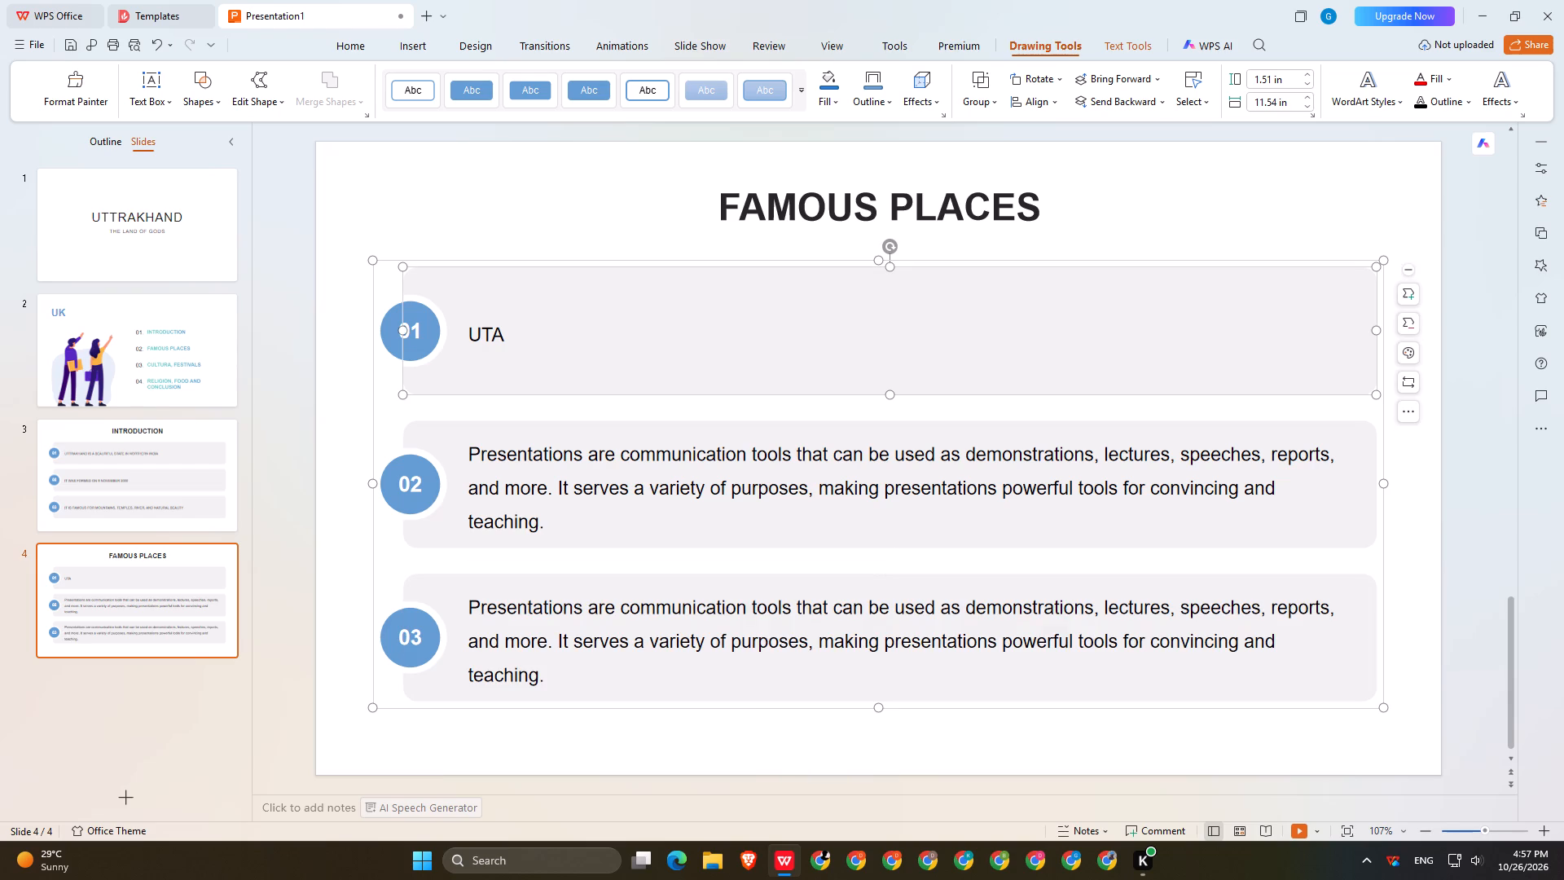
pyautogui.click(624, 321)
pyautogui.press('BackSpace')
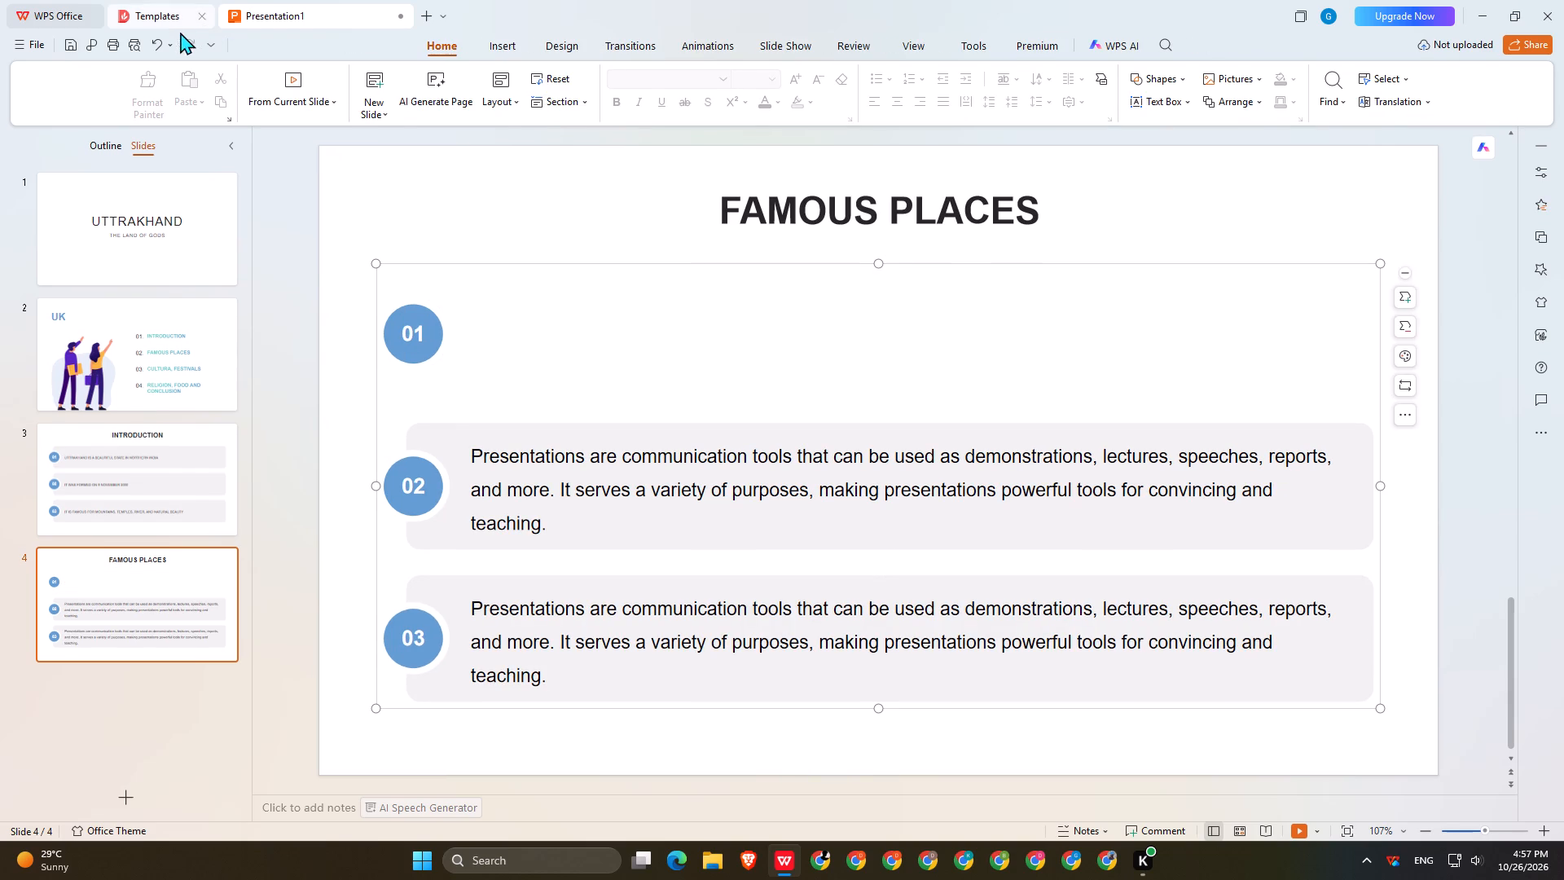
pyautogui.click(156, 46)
# Replace item 01's leftover text with NAINITAL IS FAMOUS FOR ITS BEAUTIFUL LAKE.
pyautogui.click(495, 343)
pyautogui.click(503, 345)
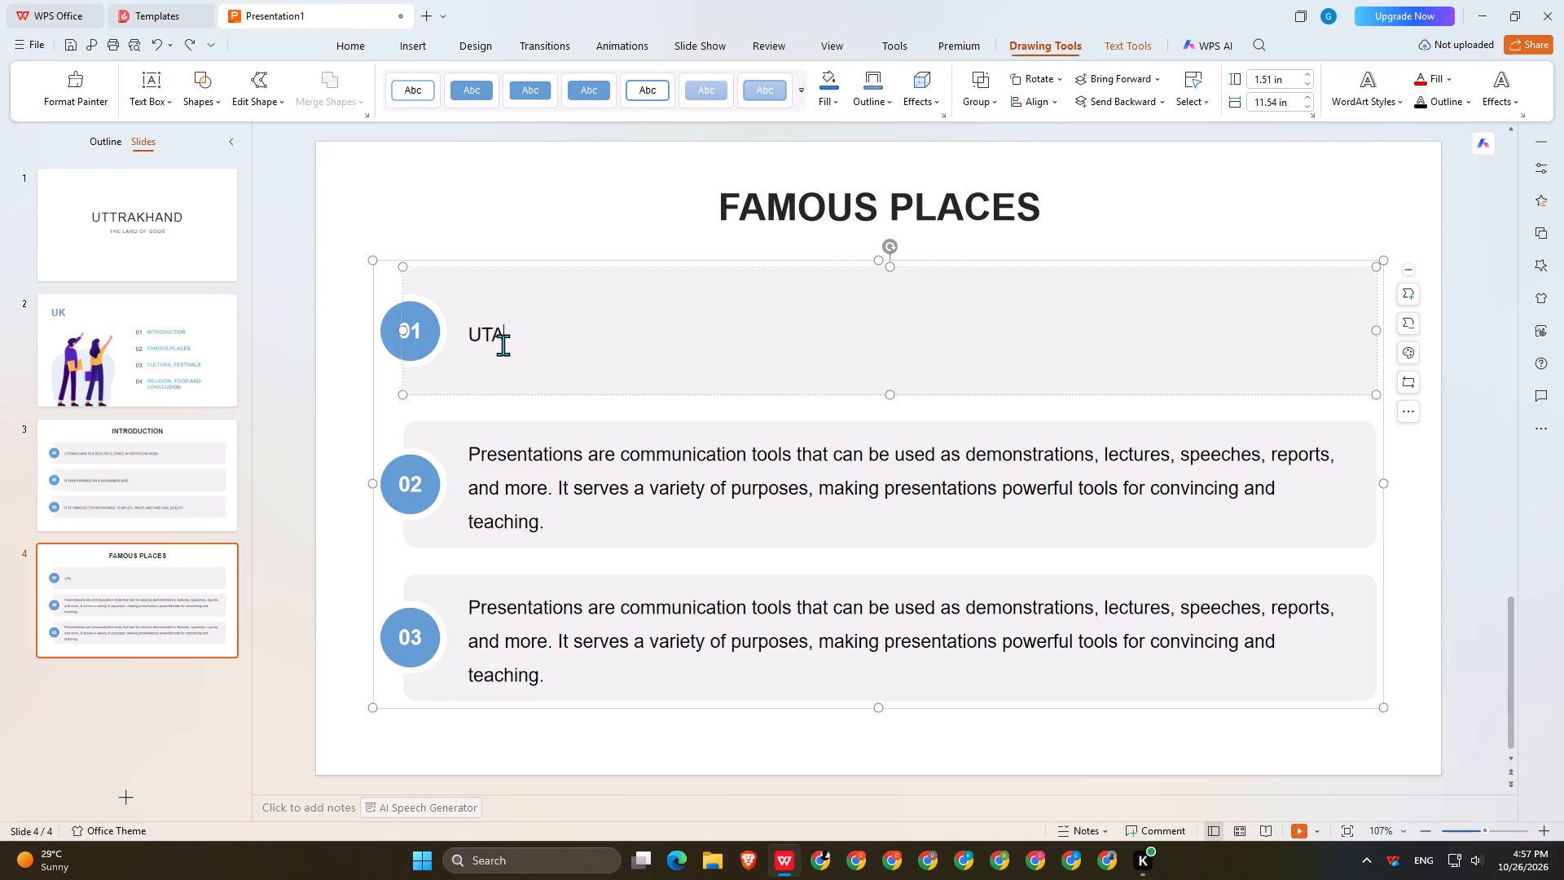
pyautogui.press('BackSpace')
pyautogui.press('BackSpace')
pyautogui.press('BackSpace')
pyautogui.write('NAINITAL')
pyautogui.press('space')
pyautogui.write('IS FAMOUS')
pyautogui.press('space')
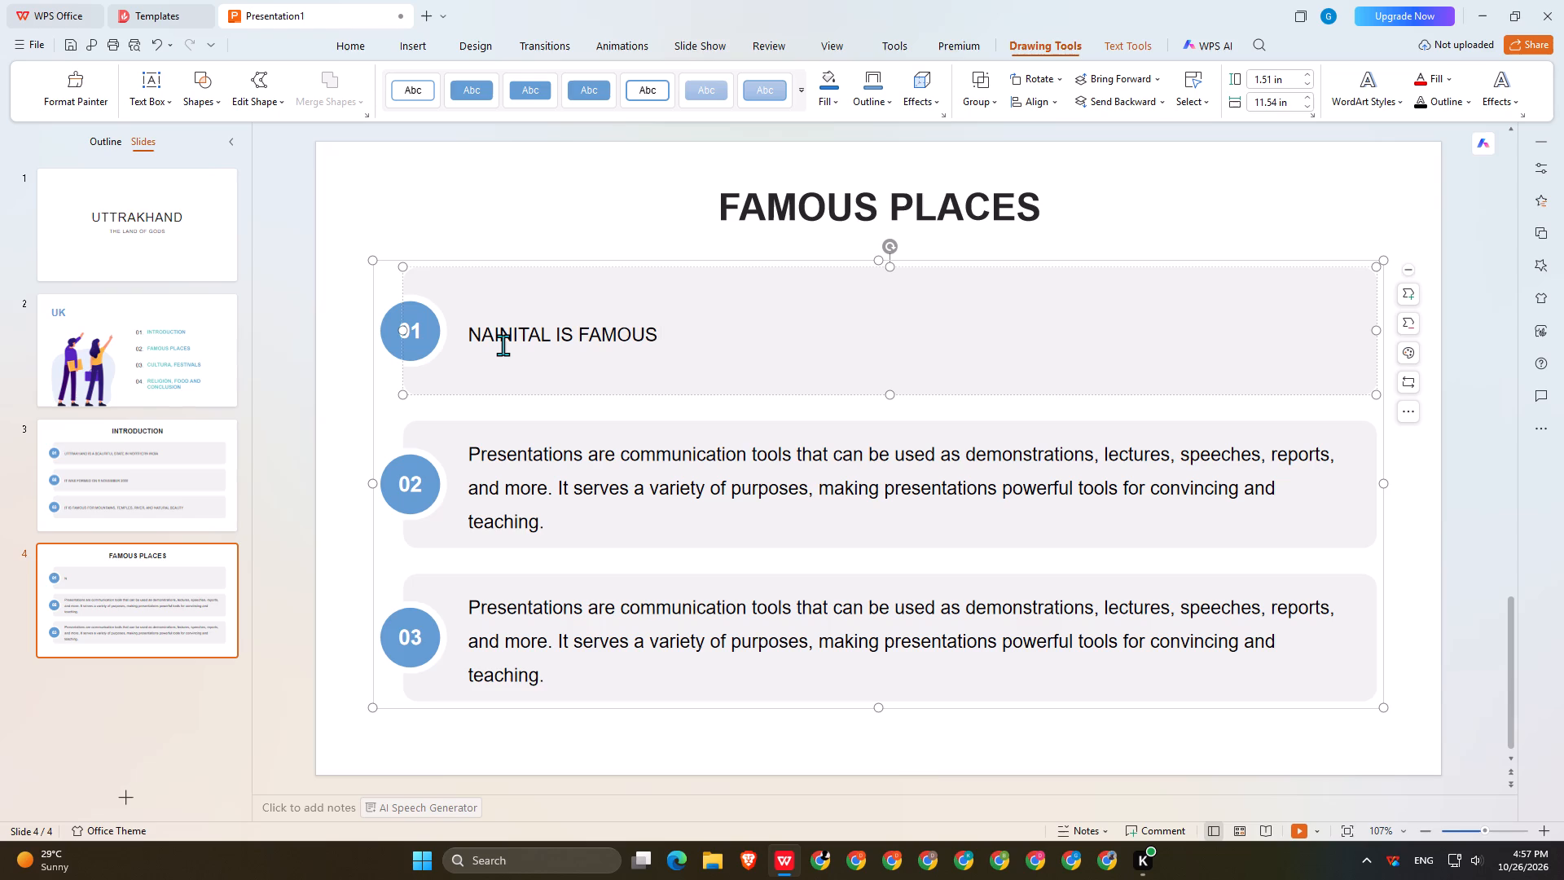
pyautogui.write('FOR ITS')
pyautogui.press('space')
pyautogui.write('BEAUT')
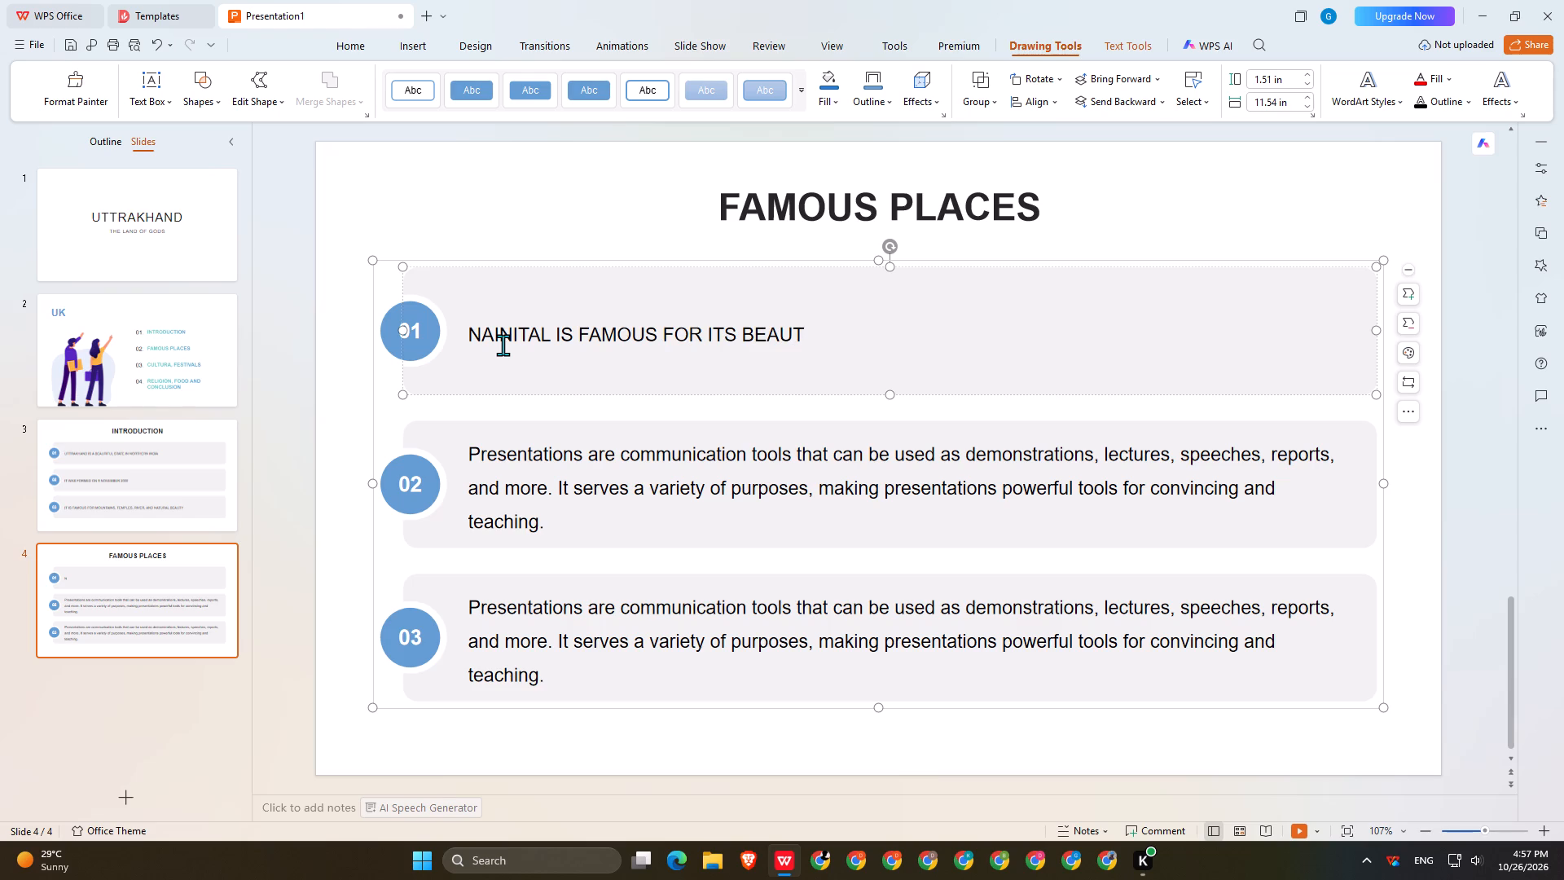
pyautogui.write('IFU')
pyautogui.write('L LAKE')
# Replace item 02's placeholder text on the FAMOUS PLACES slide with MUSSOORIE IS KNOWN AS THE QUEEN OF THE HILLS.
pyautogui.click(554, 483)
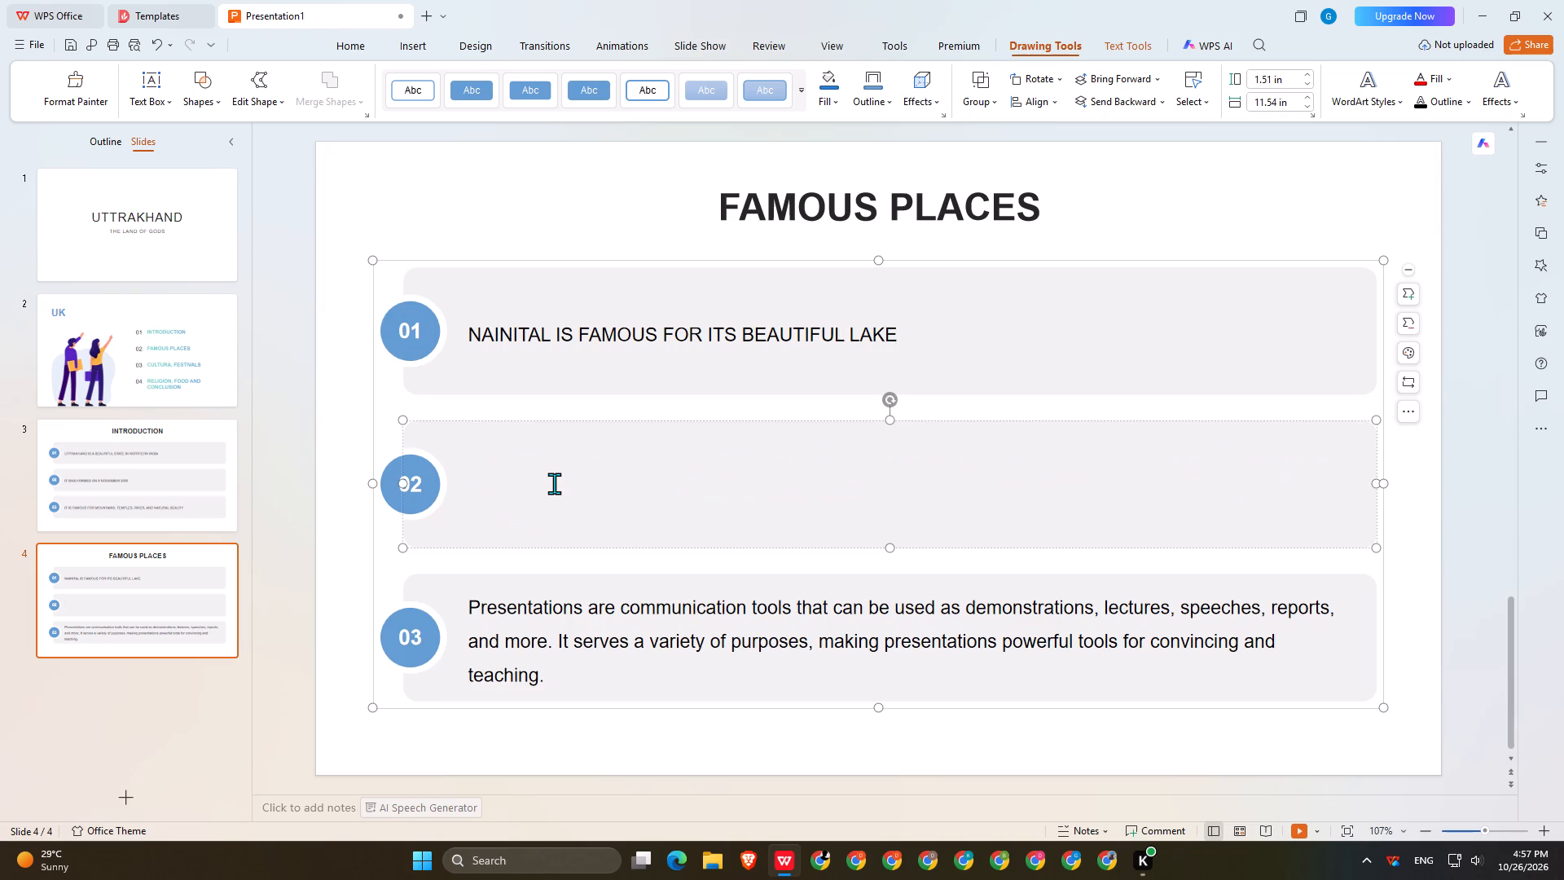
pyautogui.write('MUSS')
pyautogui.write('OORIE')
pyautogui.press('space')
pyautogui.write('IS KNOWN AS THE QUEEN OF')
pyautogui.press('space')
pyautogui.write('THE HOI')
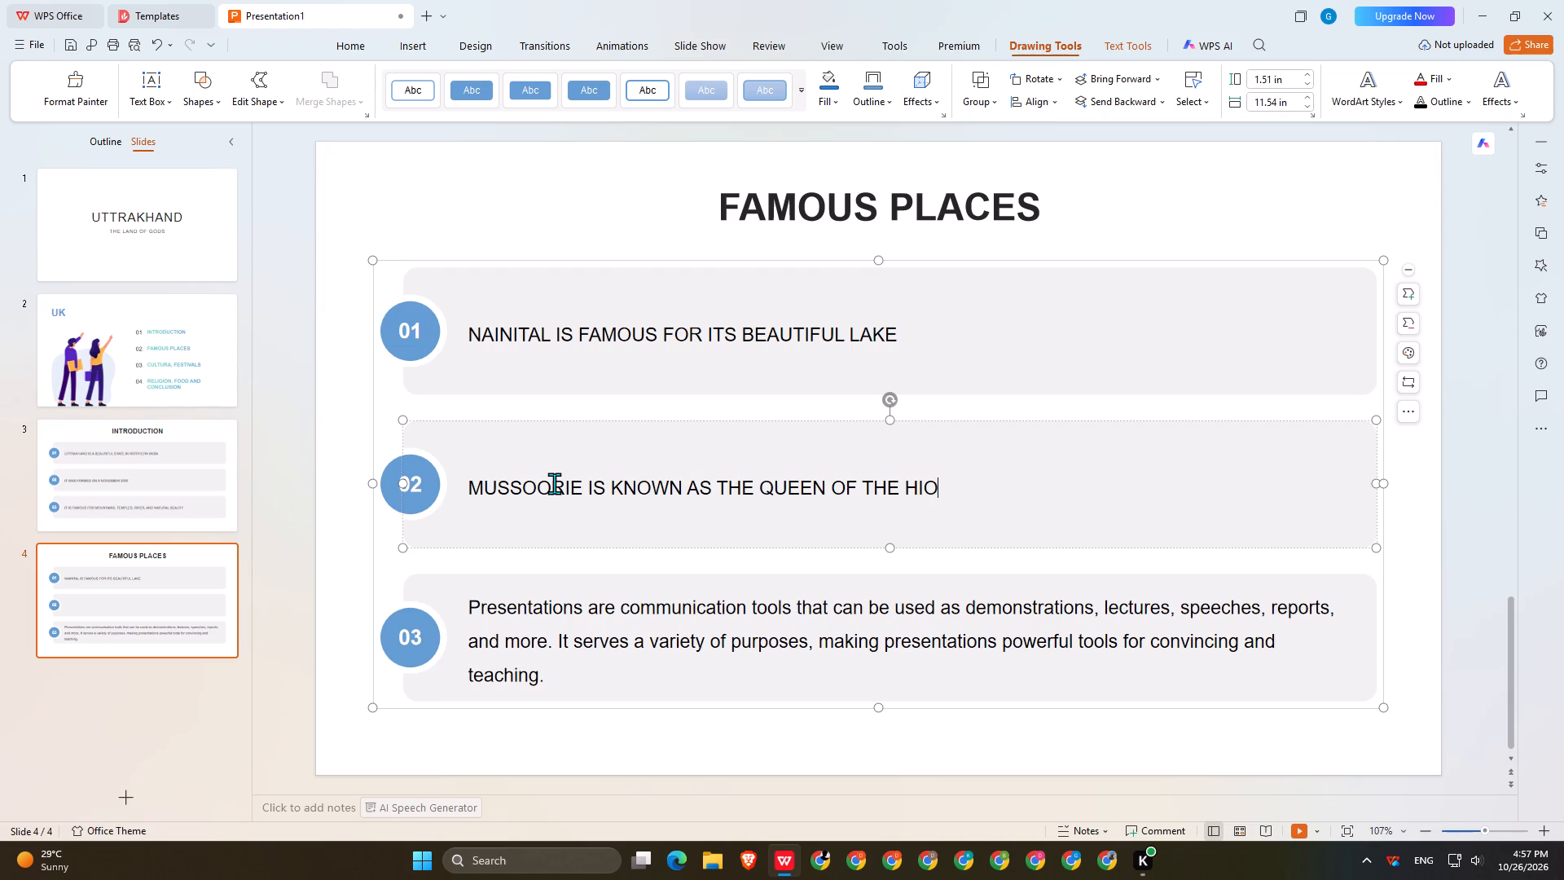
pyautogui.press('BackSpace')
pyautogui.write('LLS')
# Replace item 03's placeholder text on the FAMOUS PLACES slide with KEDARNATH IS A FAMOUS HINDU PILGRIMAGE SITE.
pyautogui.click(551, 591)
pyautogui.write('KEDARNATH')
pyautogui.press('space')
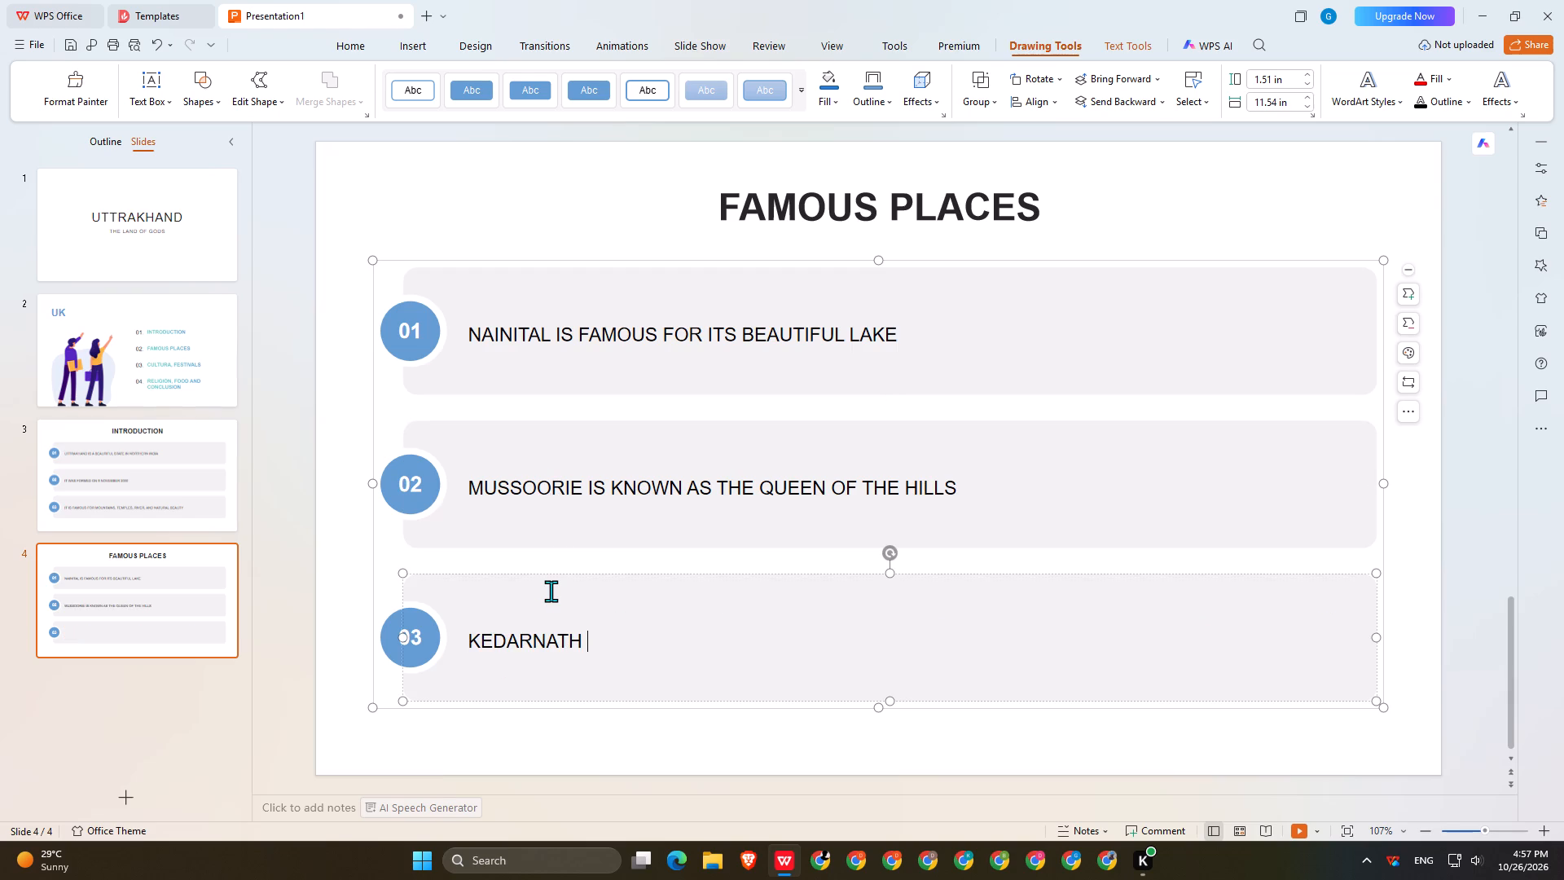
pyautogui.write('IS A FAMOI')
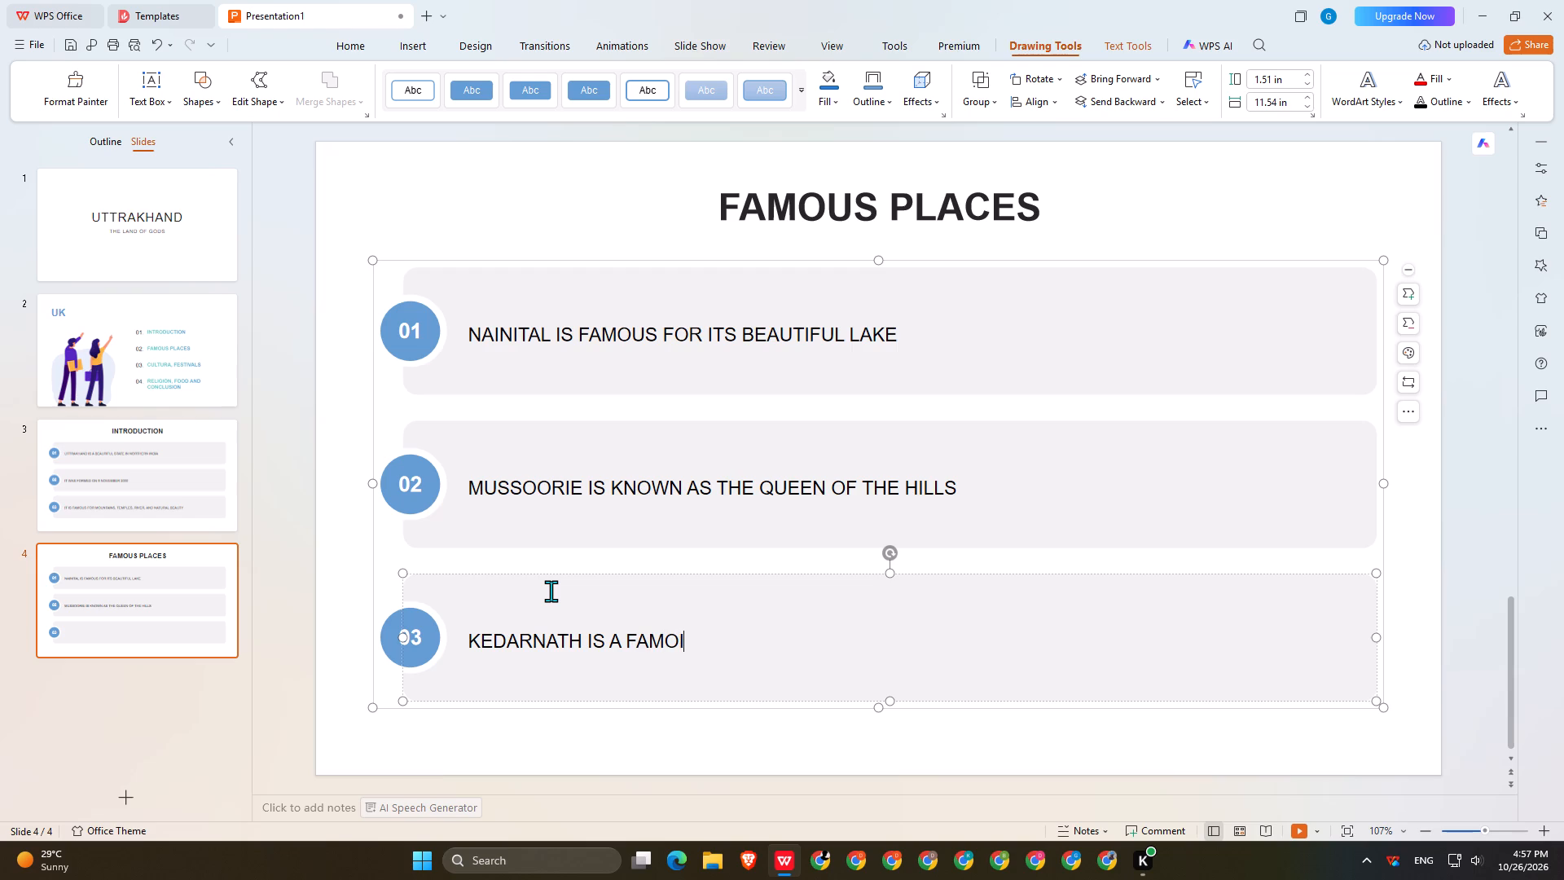
pyautogui.press('BackSpace')
pyautogui.write('US')
pyautogui.press('space')
pyautogui.write('HINDU PI')
pyautogui.write('LGRIMAGE SITES')
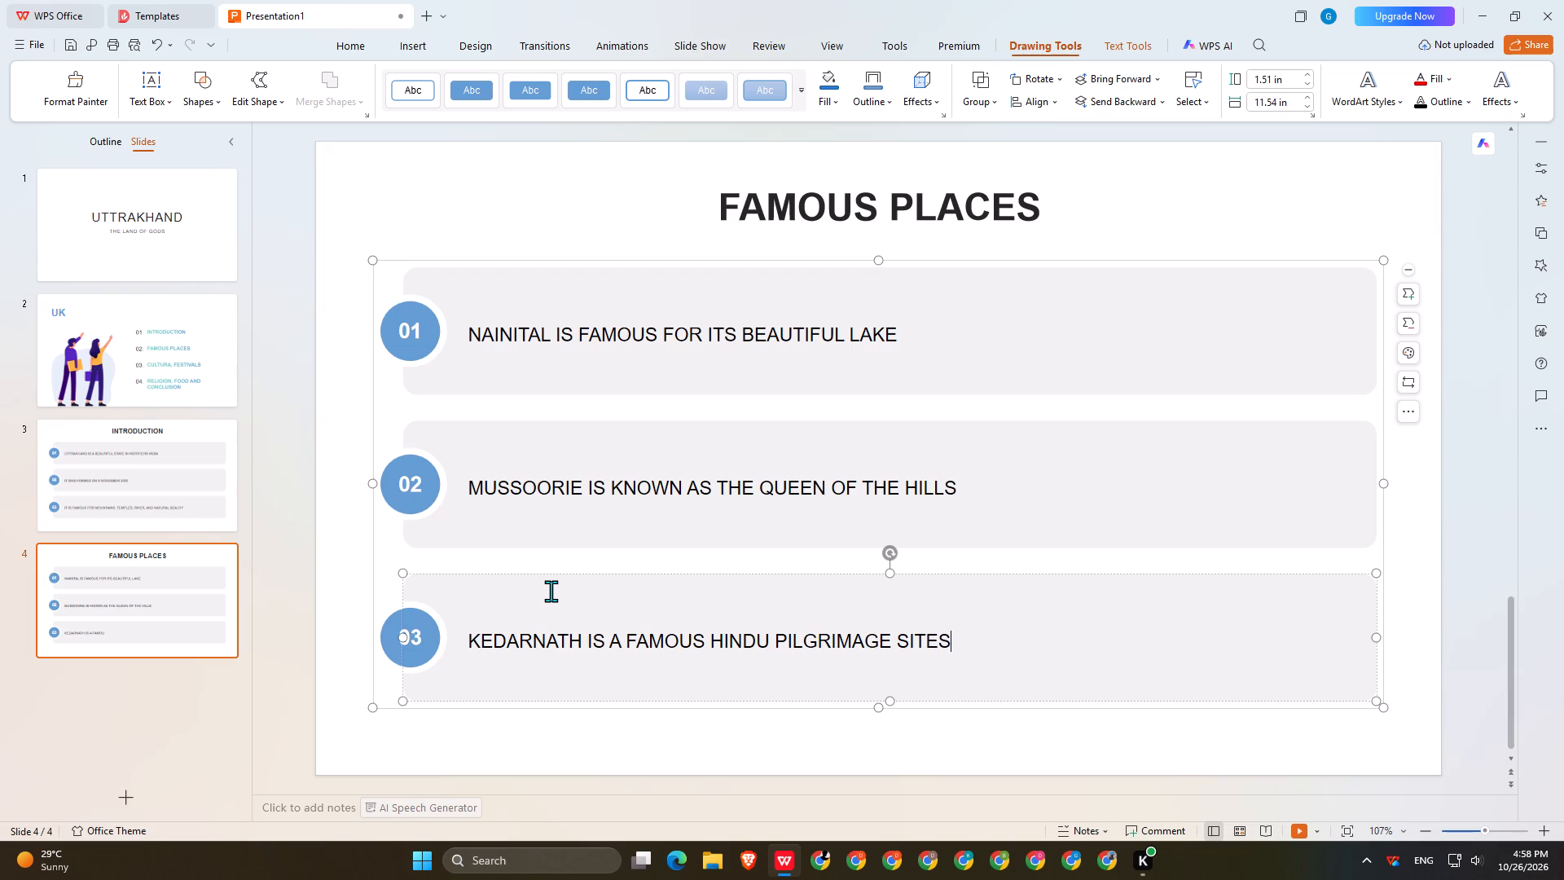
pyautogui.press('BackSpace')
pyautogui.click(446, 176)
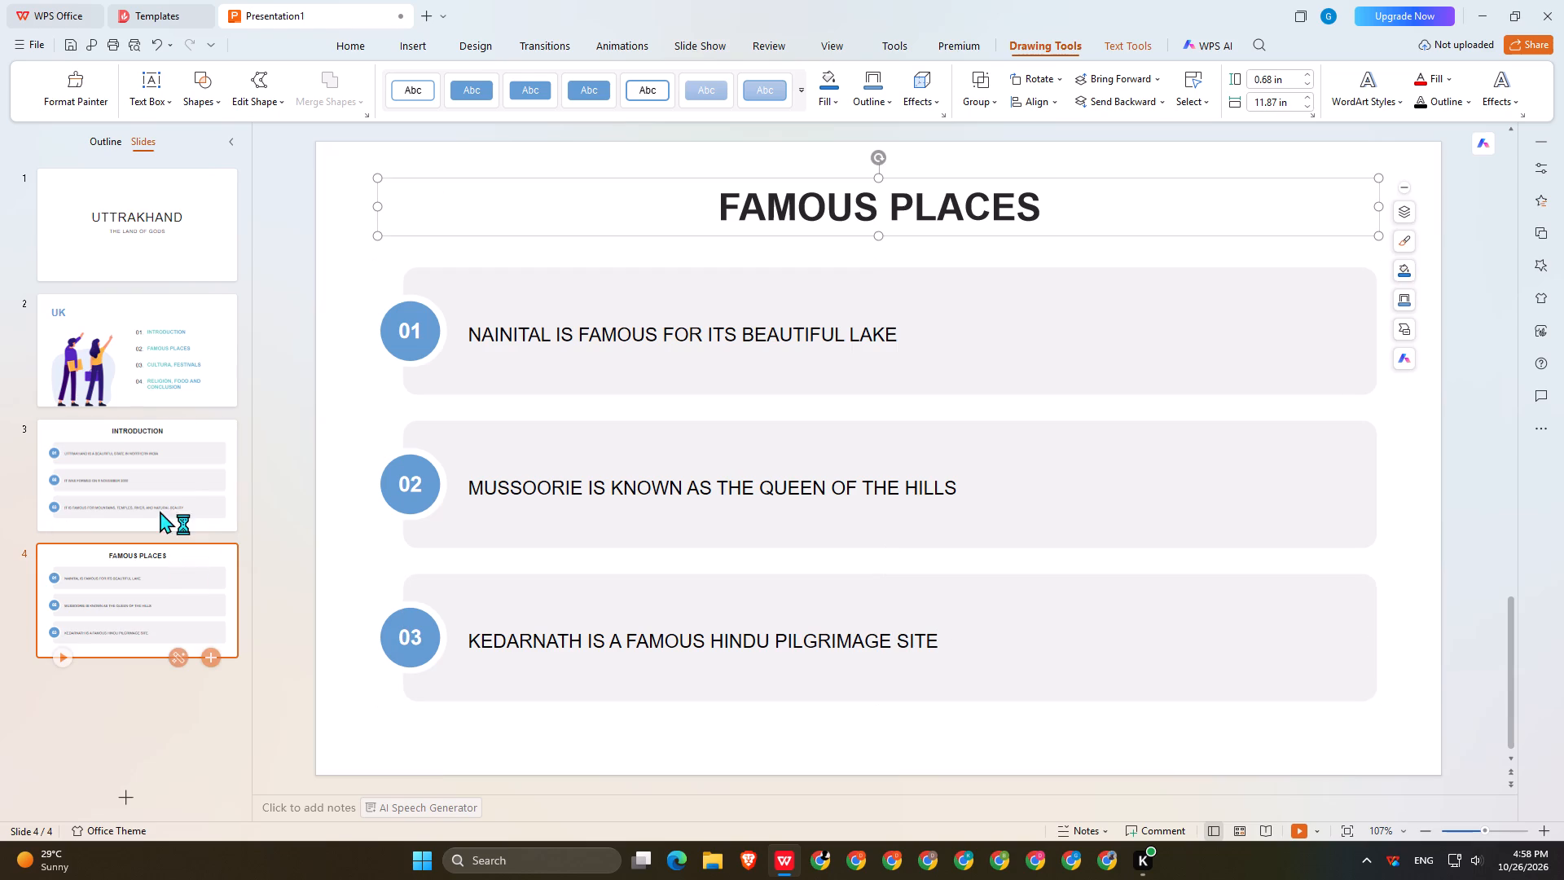
# Add a slide after FAMOUS PLACES from the three-item content template with columns numbered 01 to 03 and a picture under each.
pyautogui.click(187, 576)
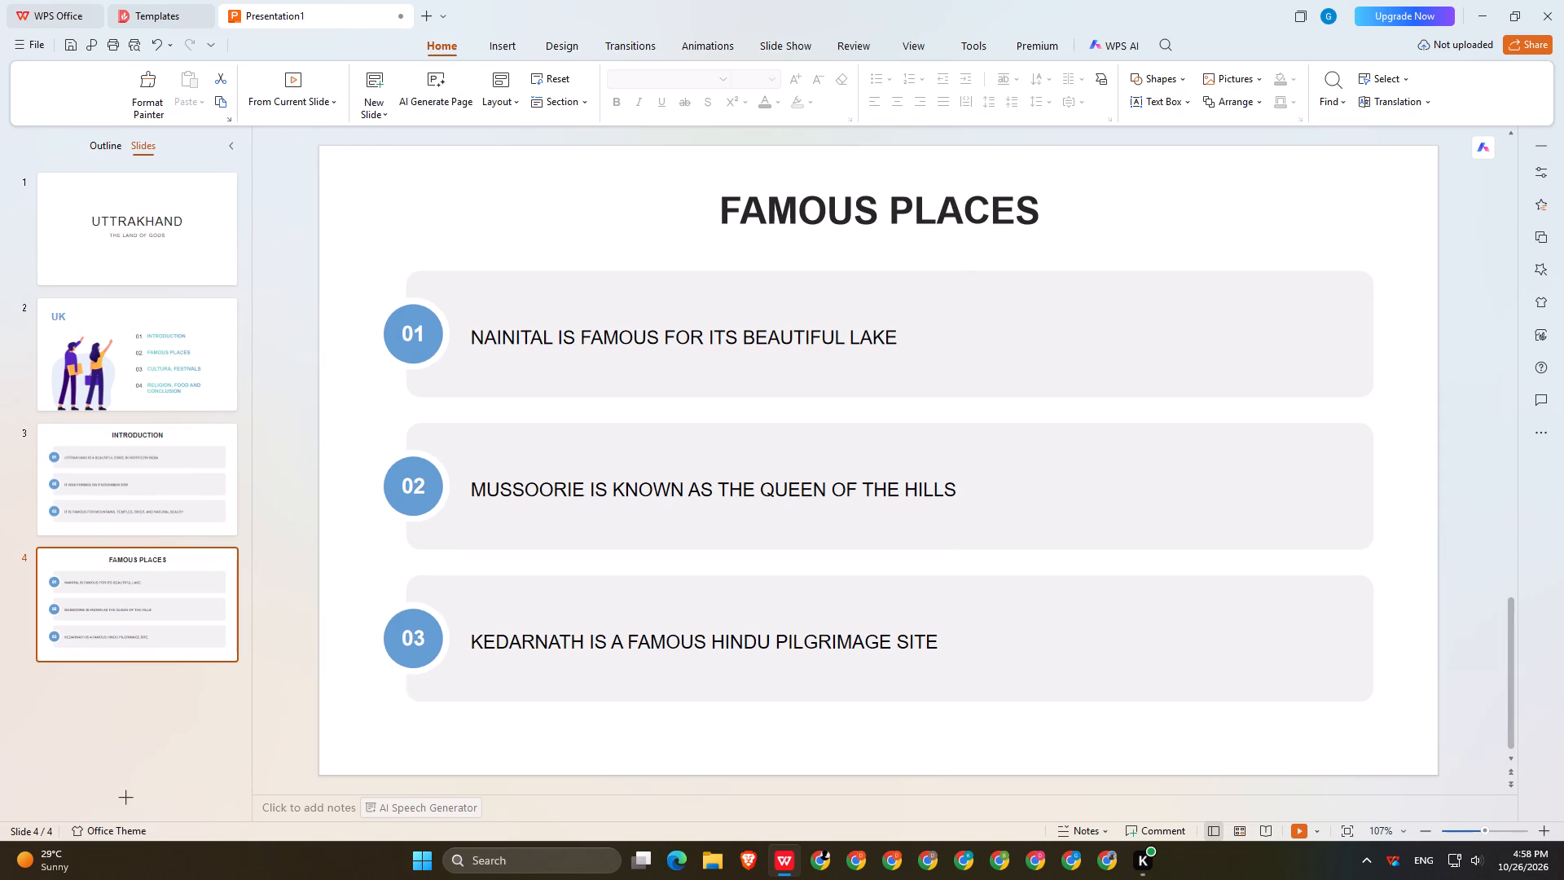
pyautogui.click(372, 117)
pyautogui.click(467, 146)
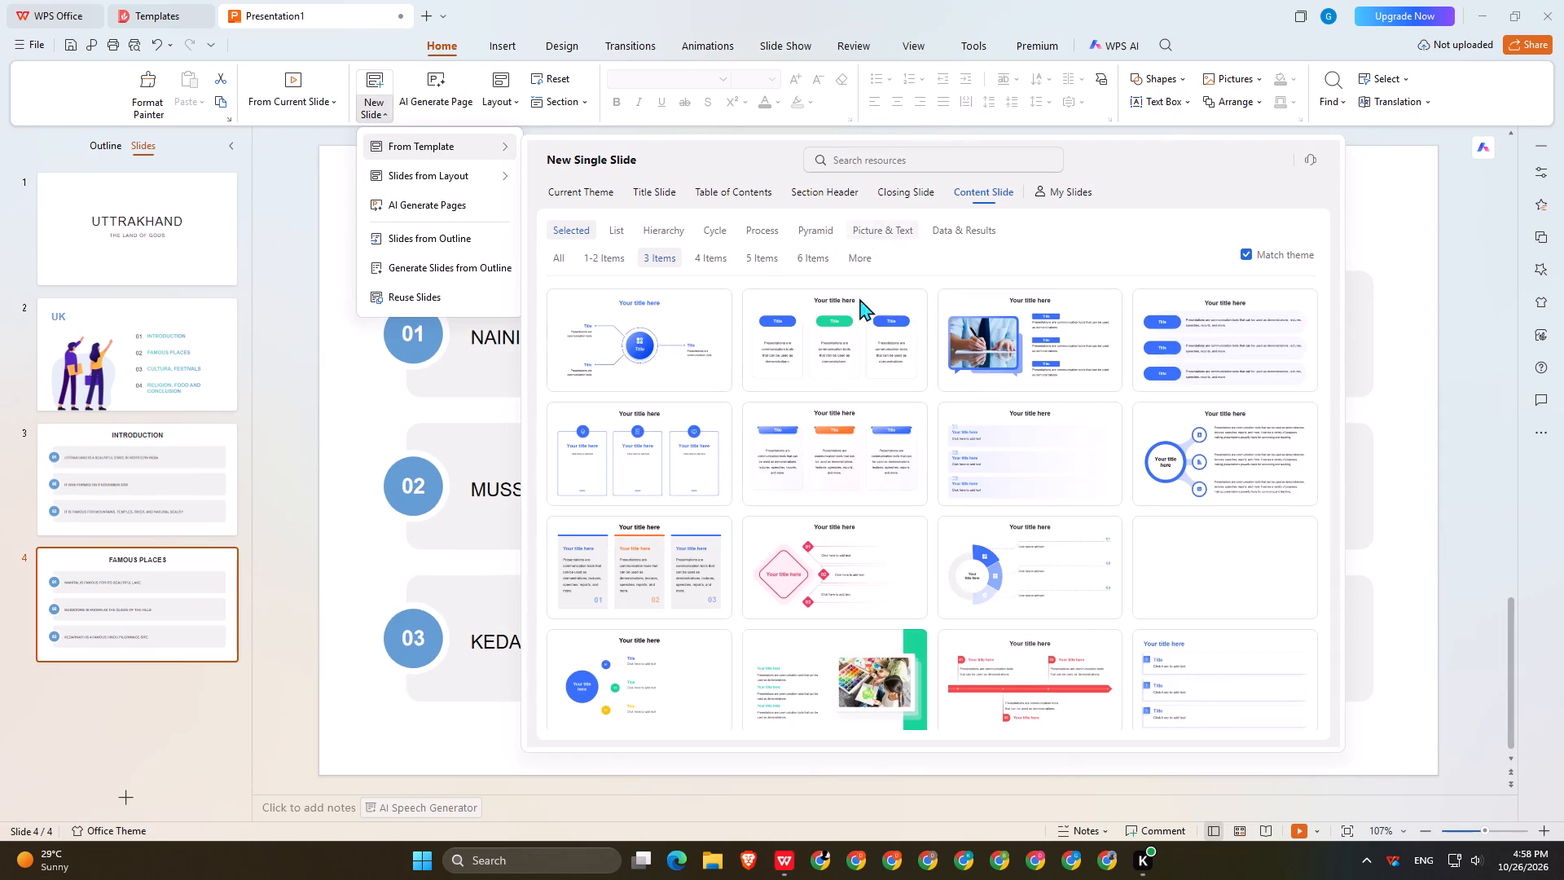
pyautogui.scroll(-4, 773, 482)
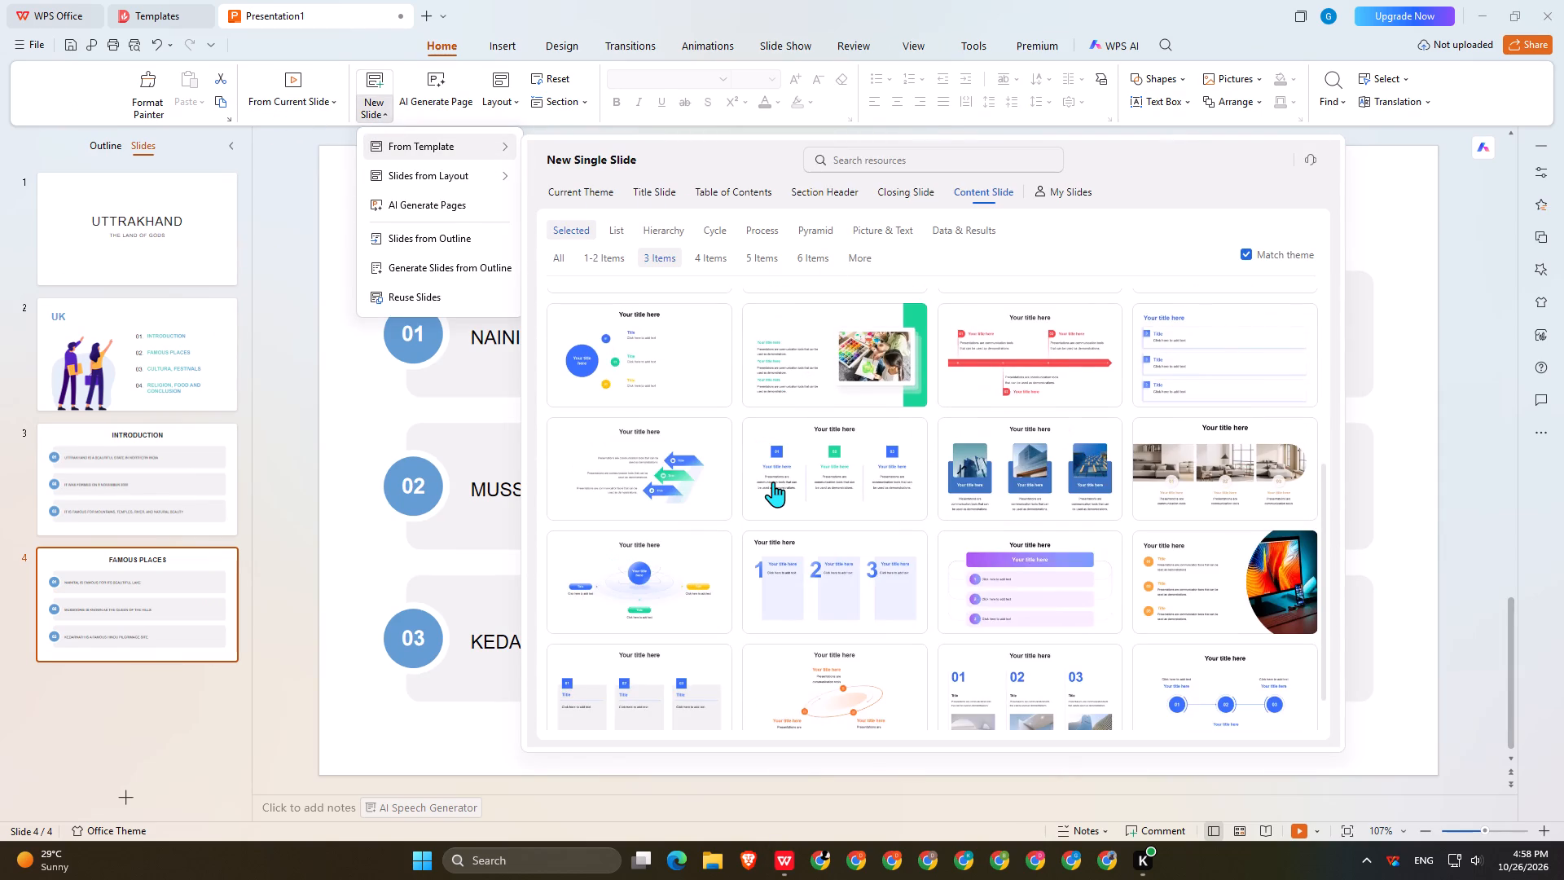
pyautogui.scroll(-3, 773, 482)
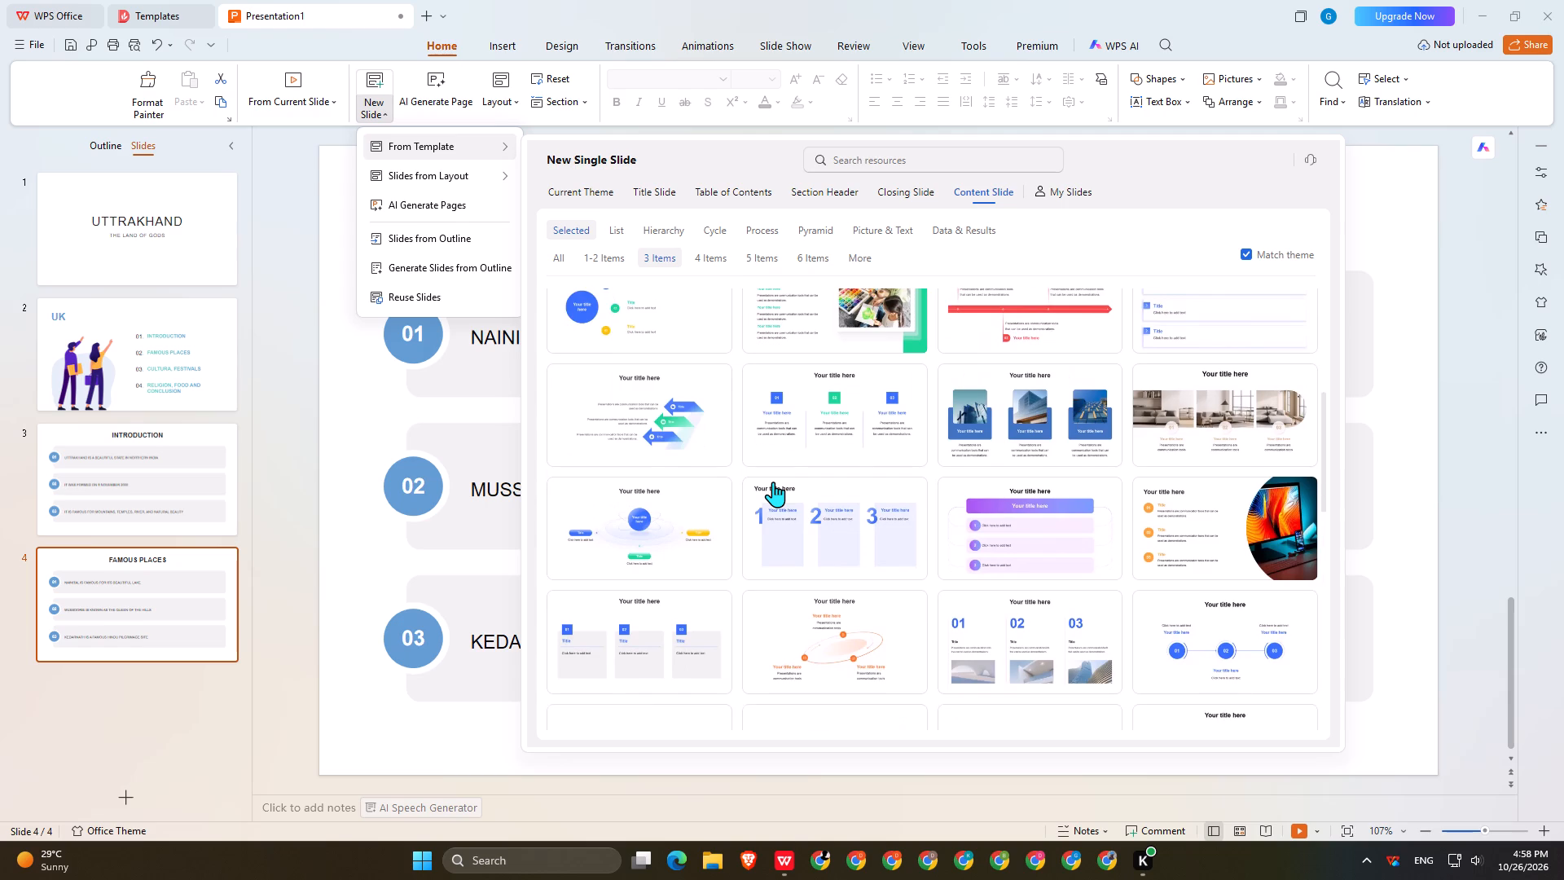
pyautogui.scroll(-1, 773, 482)
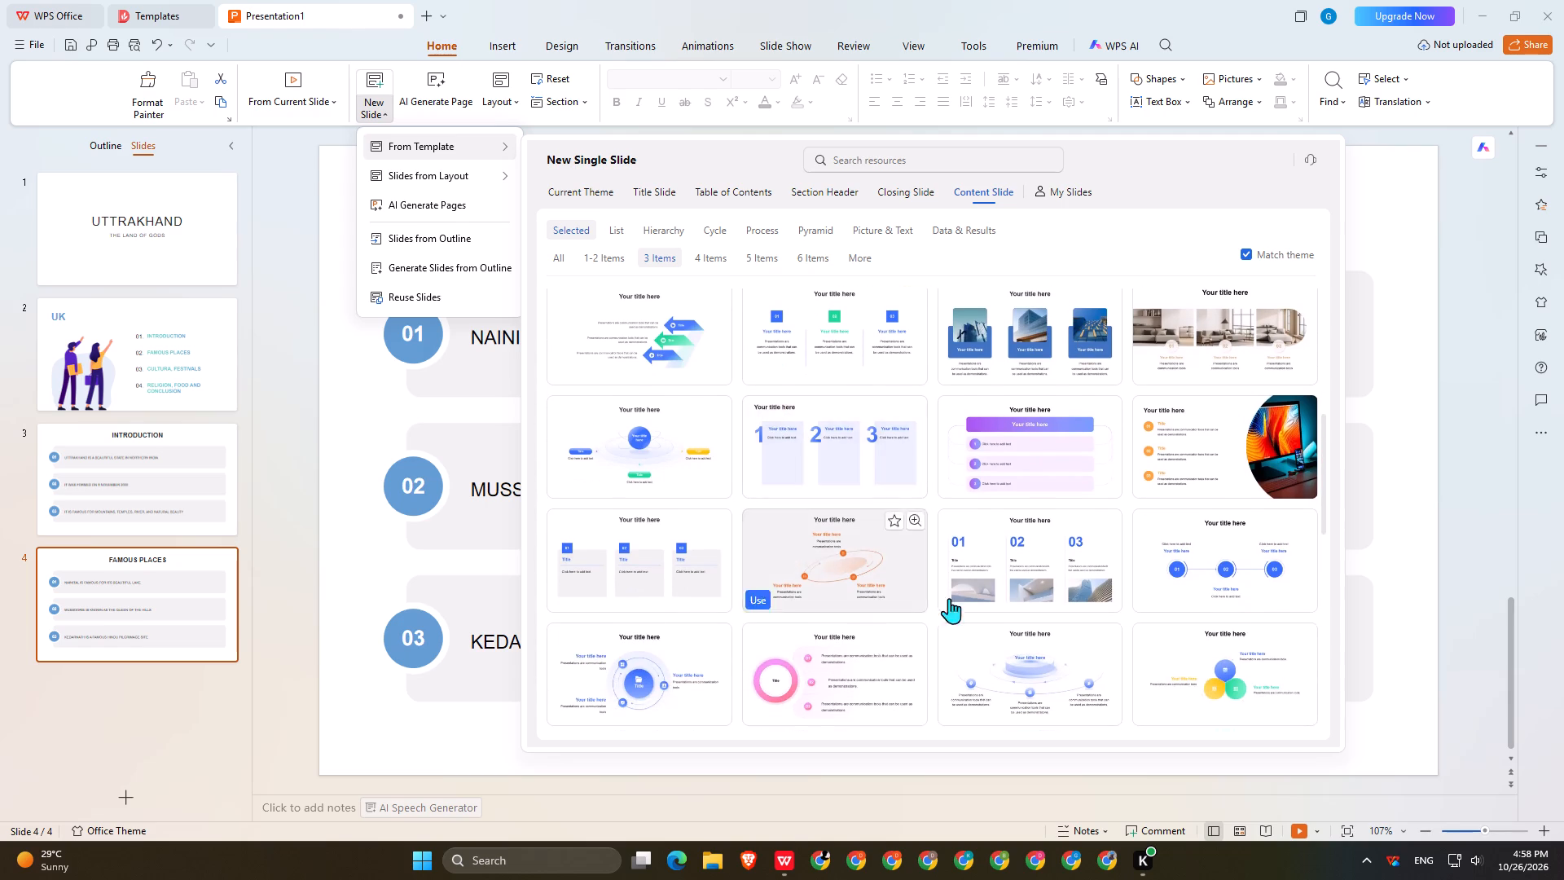
pyautogui.click(996, 554)
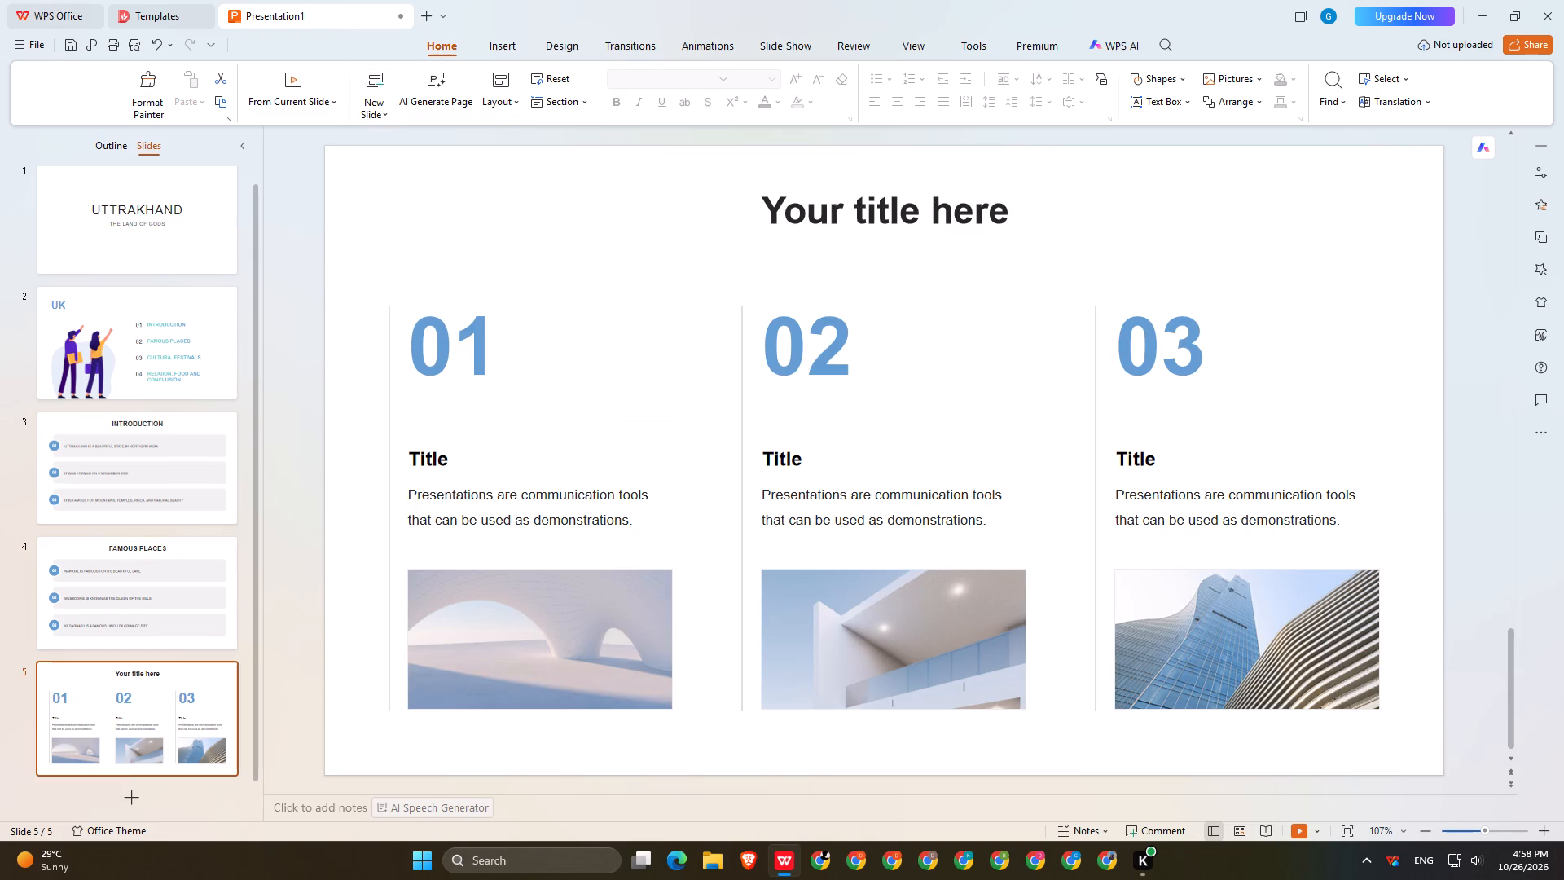
# Title the new slide CULTURE, FESTIVALS OF UTTRAKHAND.
pyautogui.click(885, 225)
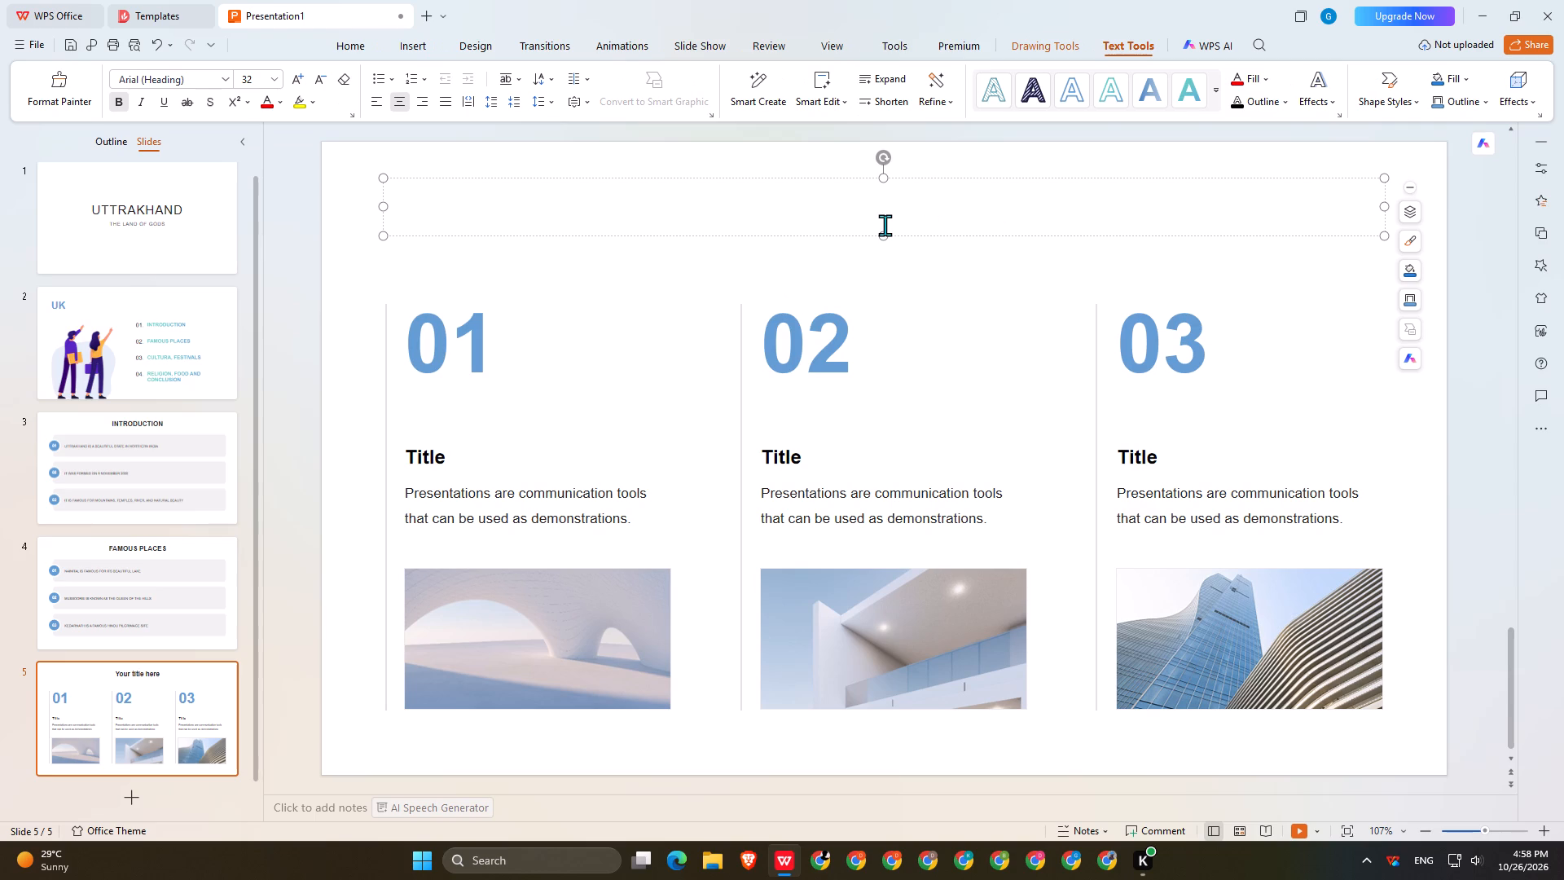
pyautogui.click(883, 225)
pyautogui.click(778, 218)
pyautogui.write('CULTUYRE')
pyautogui.press('space')
pyautogui.press('BackSpace')
pyautogui.press('BackSpace')
pyautogui.press('BackSpace')
pyautogui.press('BackSpace')
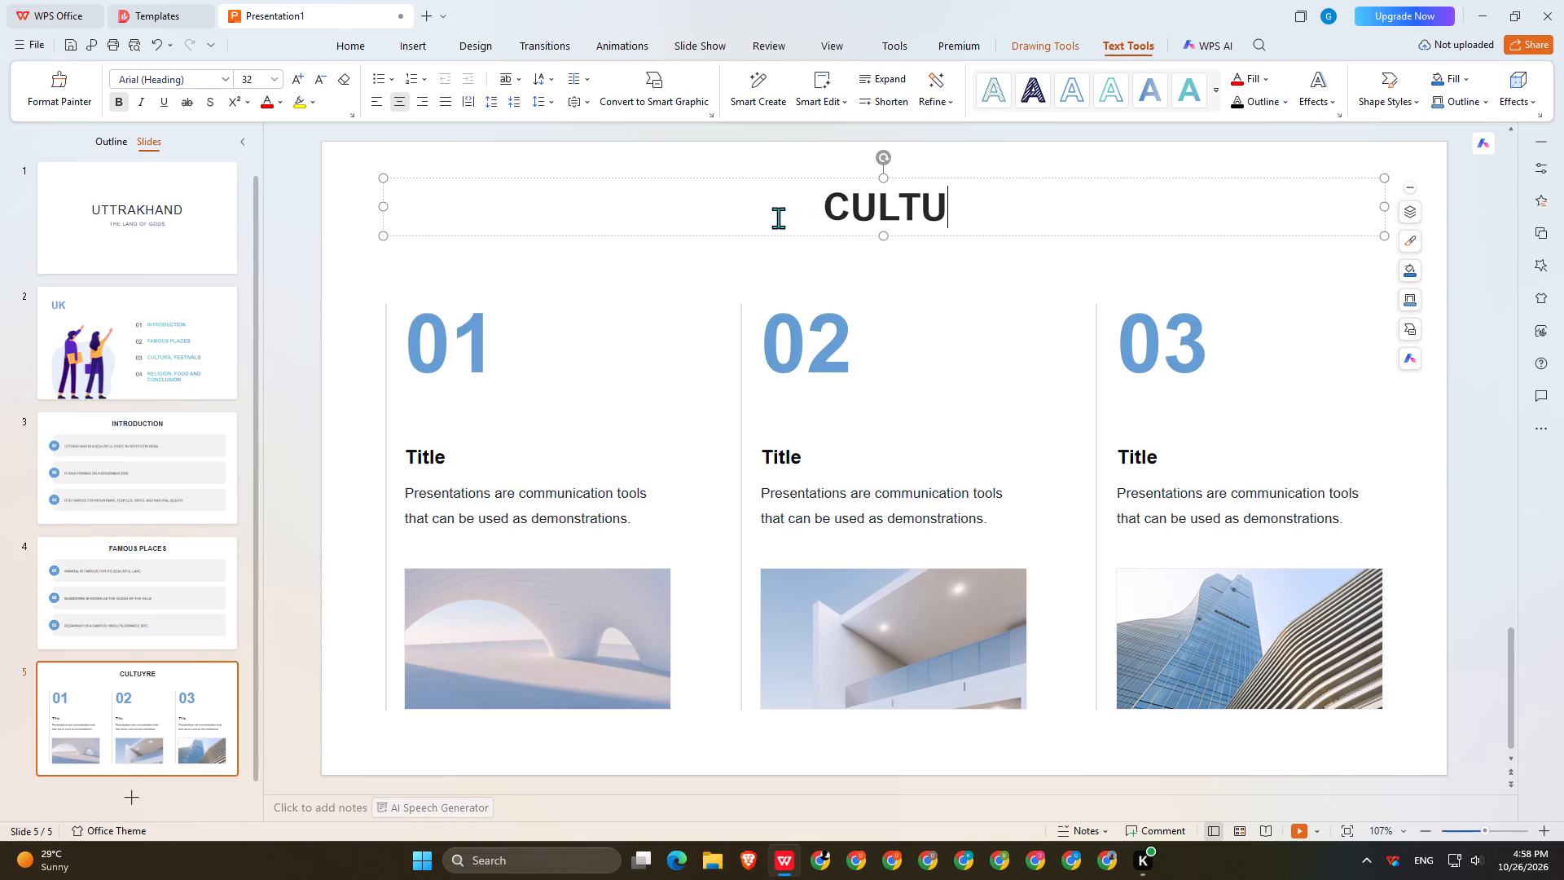
pyautogui.write('RE')
pyautogui.press('space')
pyautogui.press('BackSpace')
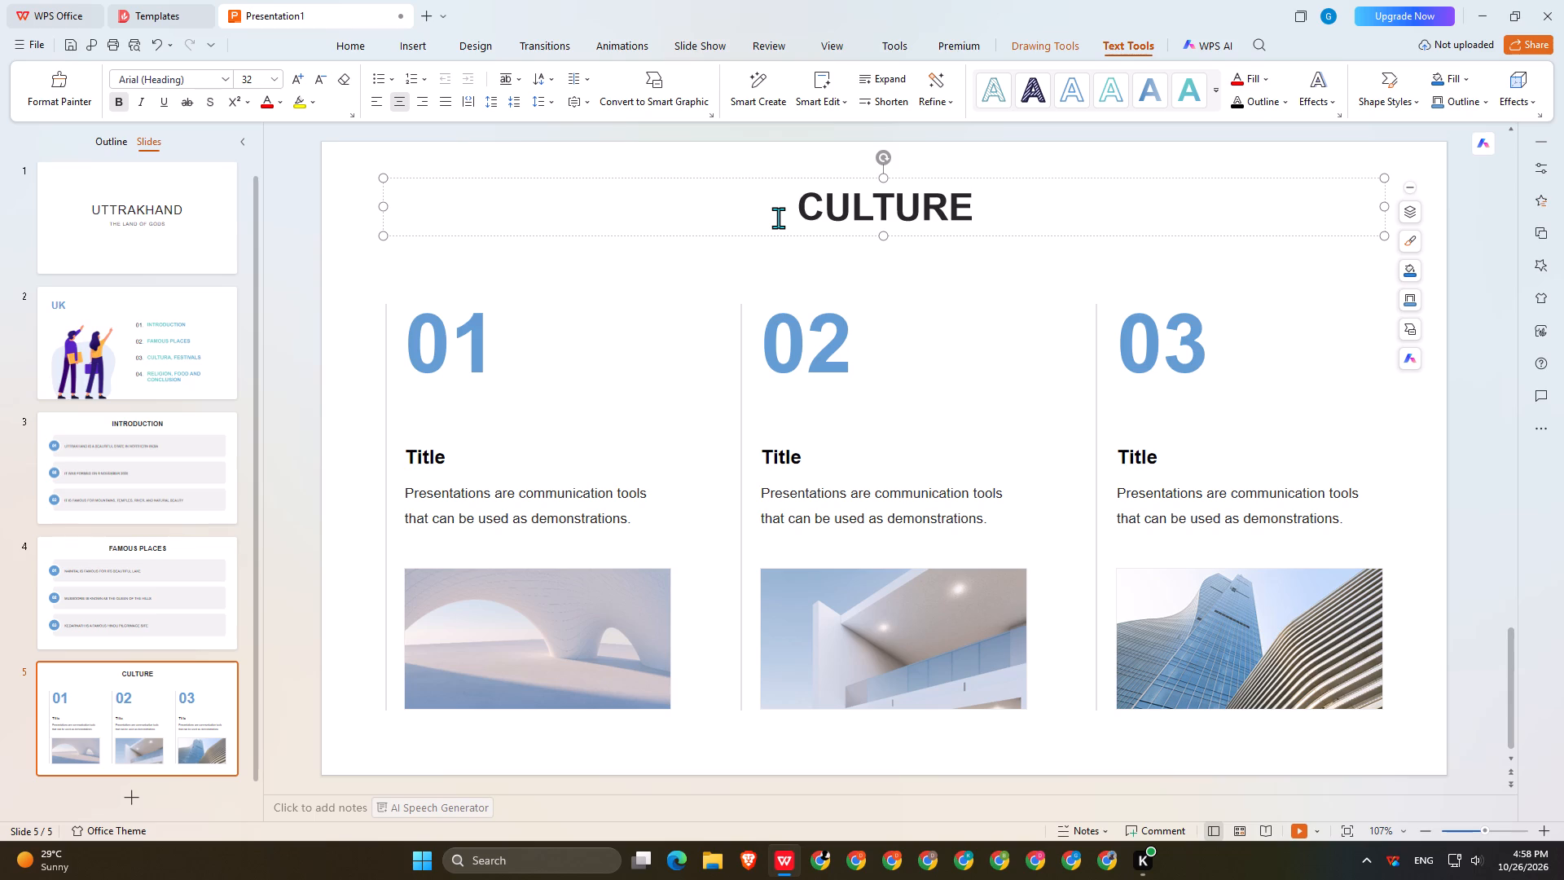
pyautogui.write(', FESTIVALS')
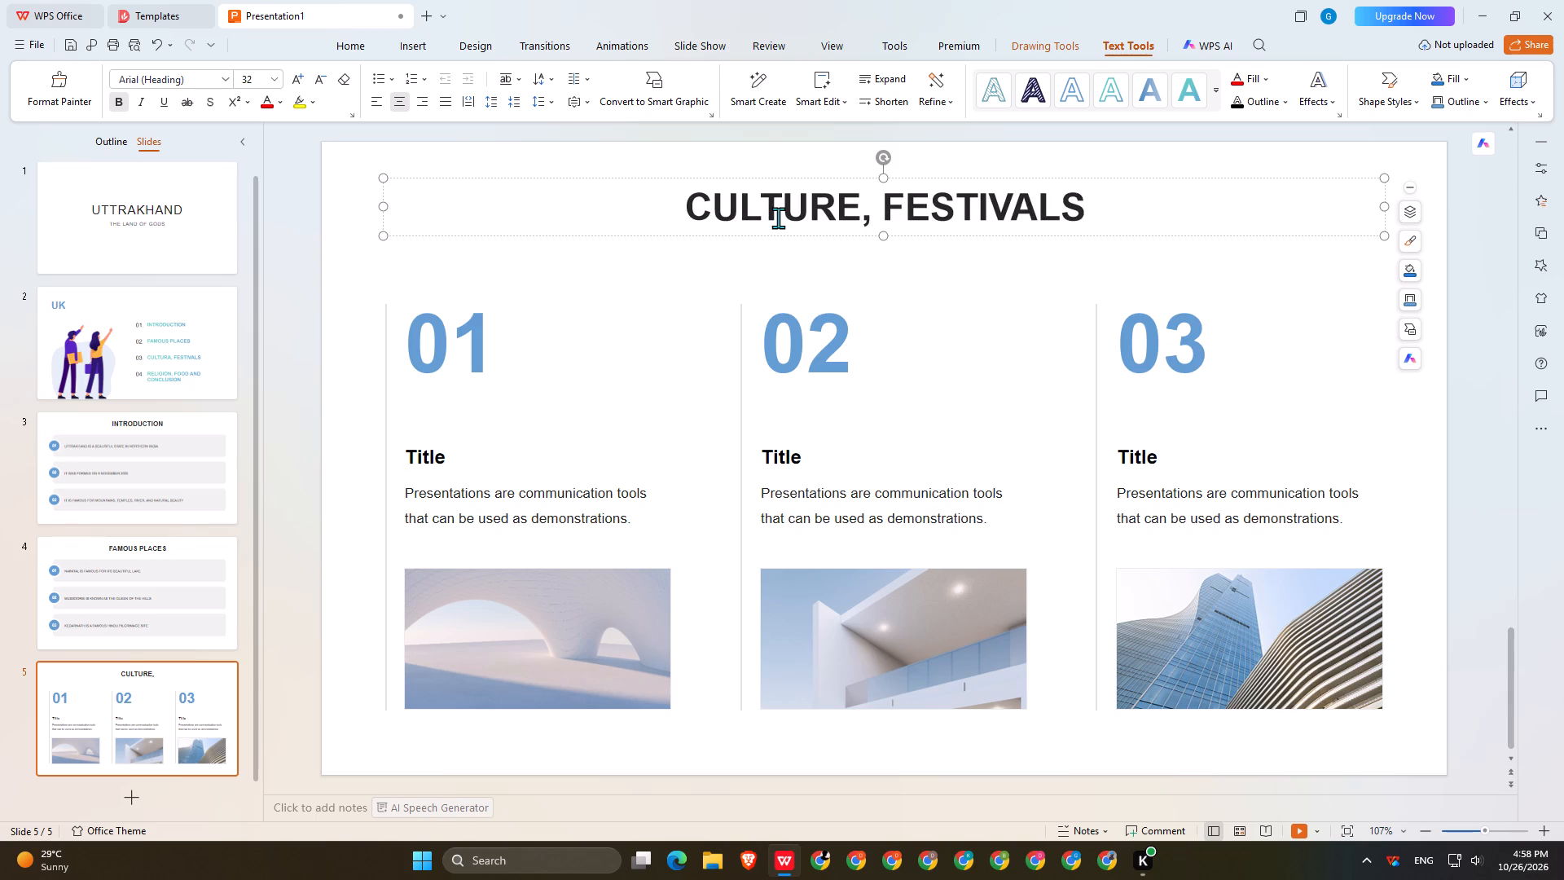
pyautogui.press('space')
pyautogui.write('OF UTTRAKHAND')
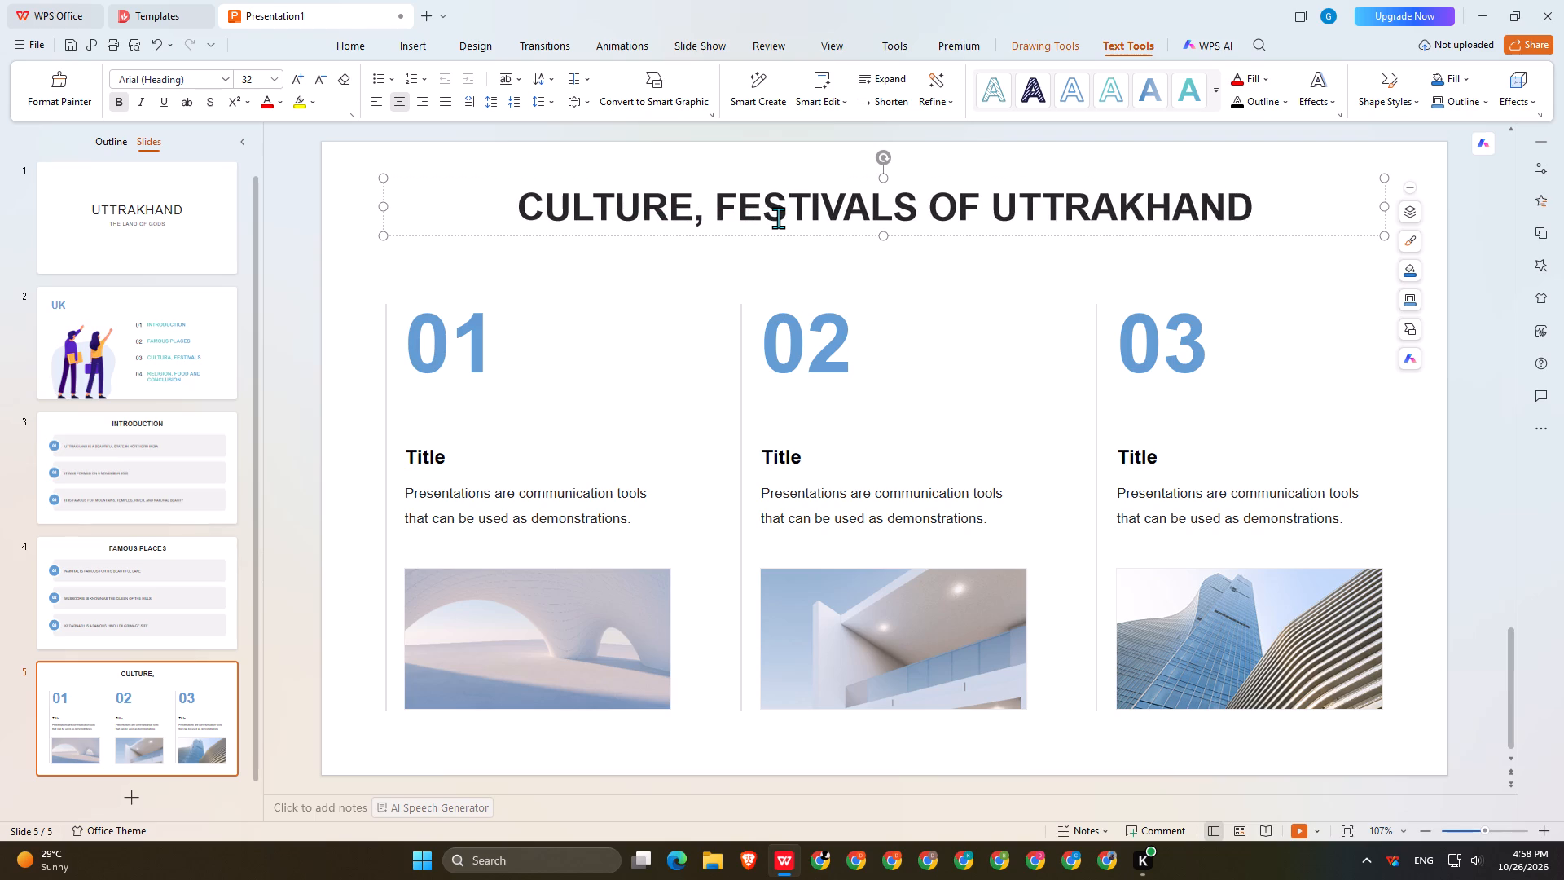
# Replace column 01's description with GARHWALI AND KUMAONI ARE THE MAIN REGIONAL CULTURES.
pyautogui.click(509, 508)
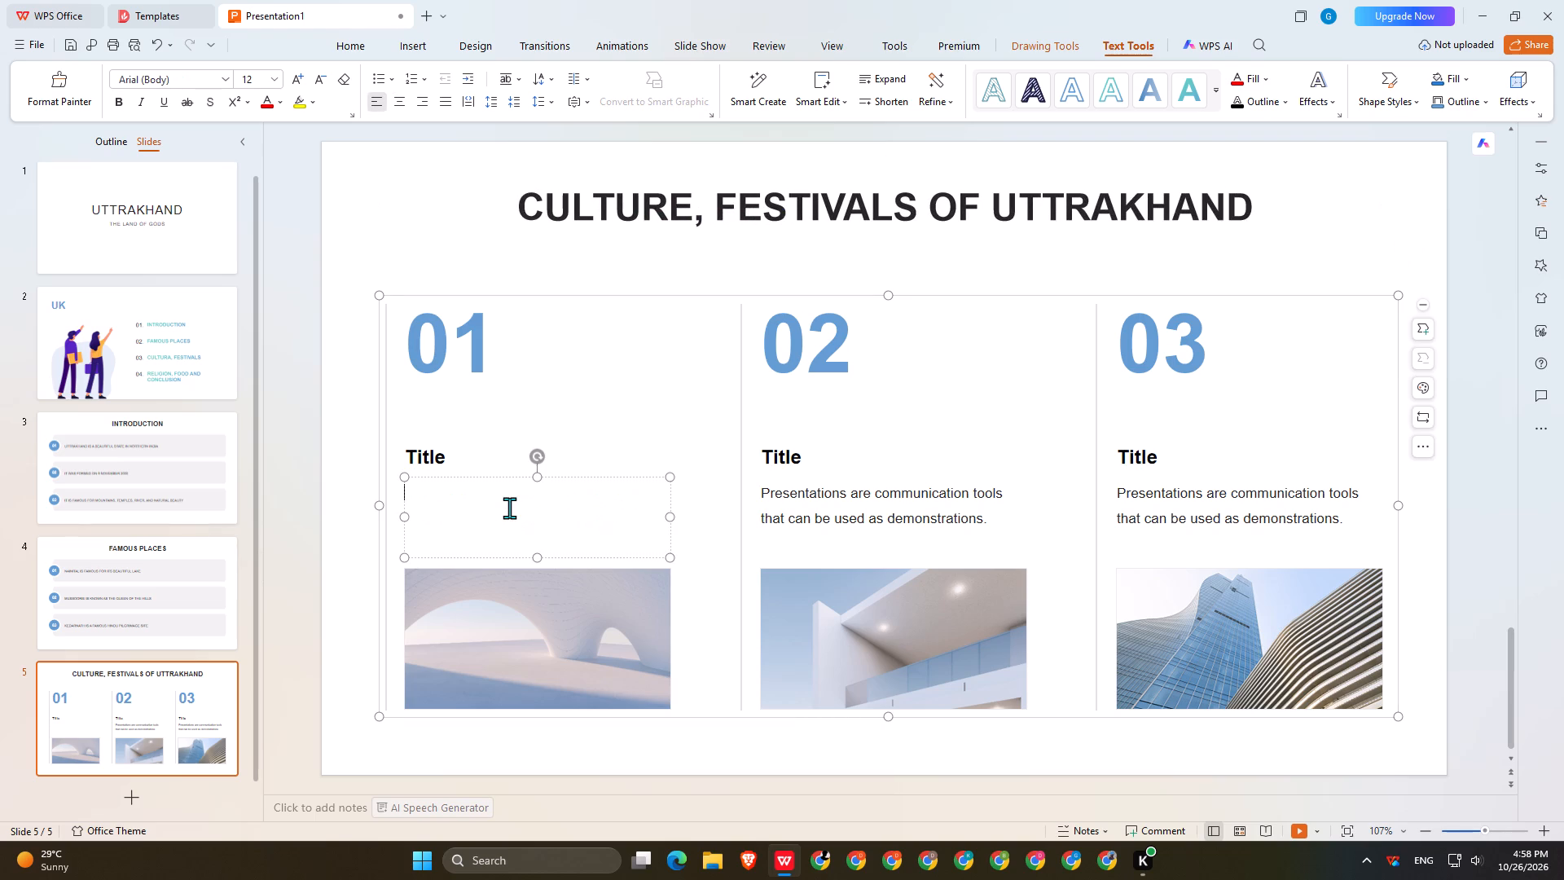
pyautogui.write('GARH')
pyautogui.write('WALI AND')
pyautogui.press('space')
pyautogui.write('KUM')
pyautogui.write('AONI ARE THE')
pyautogui.press('space')
pyautogui.press(',')
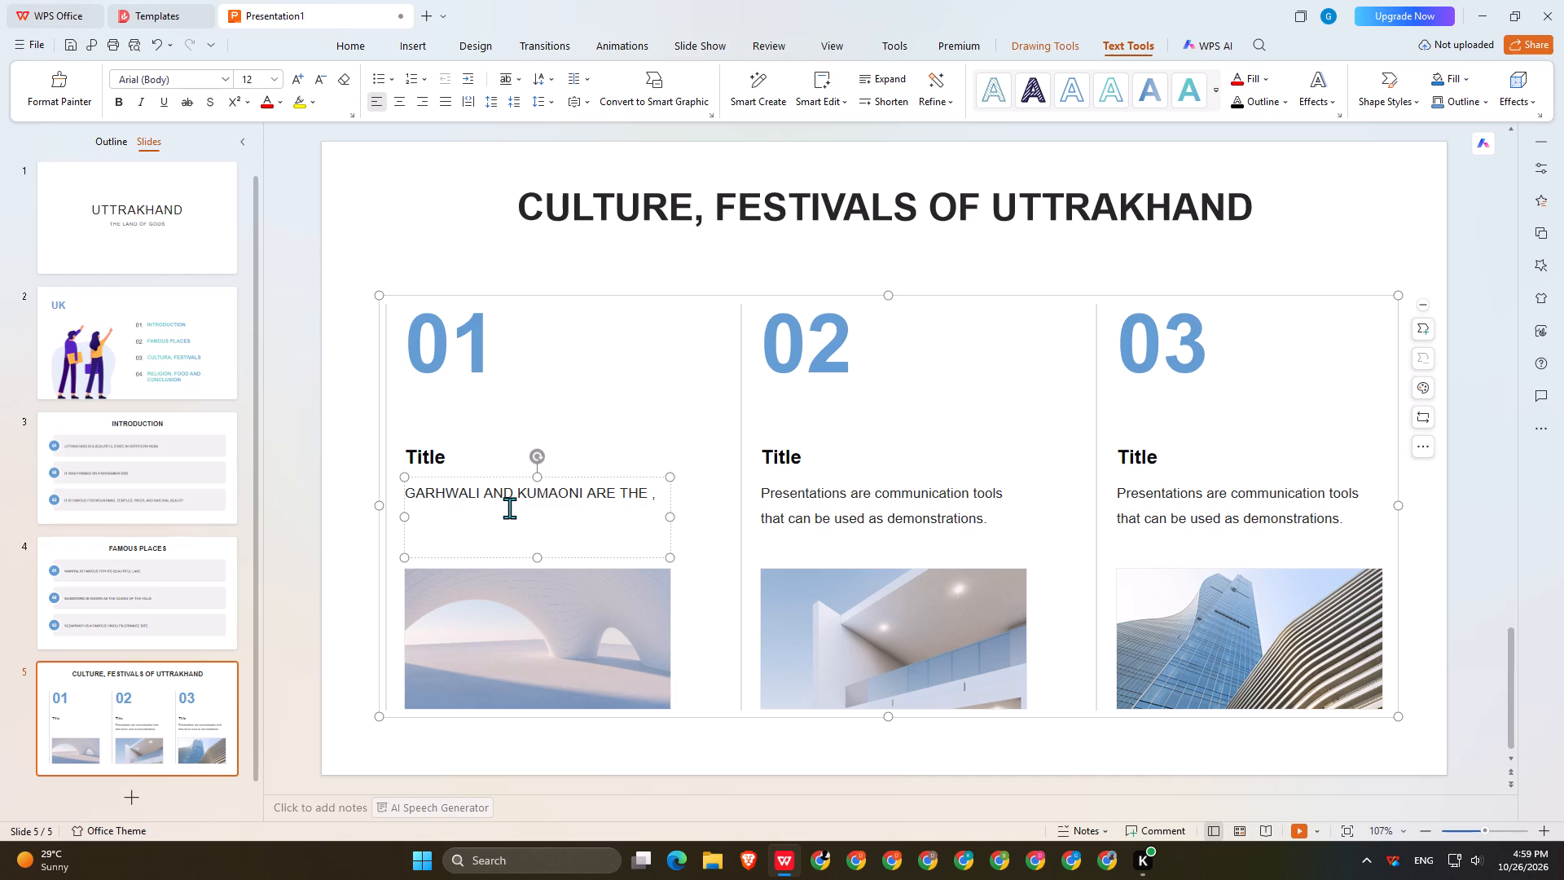
pyautogui.press('BackSpace')
pyautogui.write('MAIN')
pyautogui.press('space')
pyautogui.write('RELI')
pyautogui.press('BackSpace')
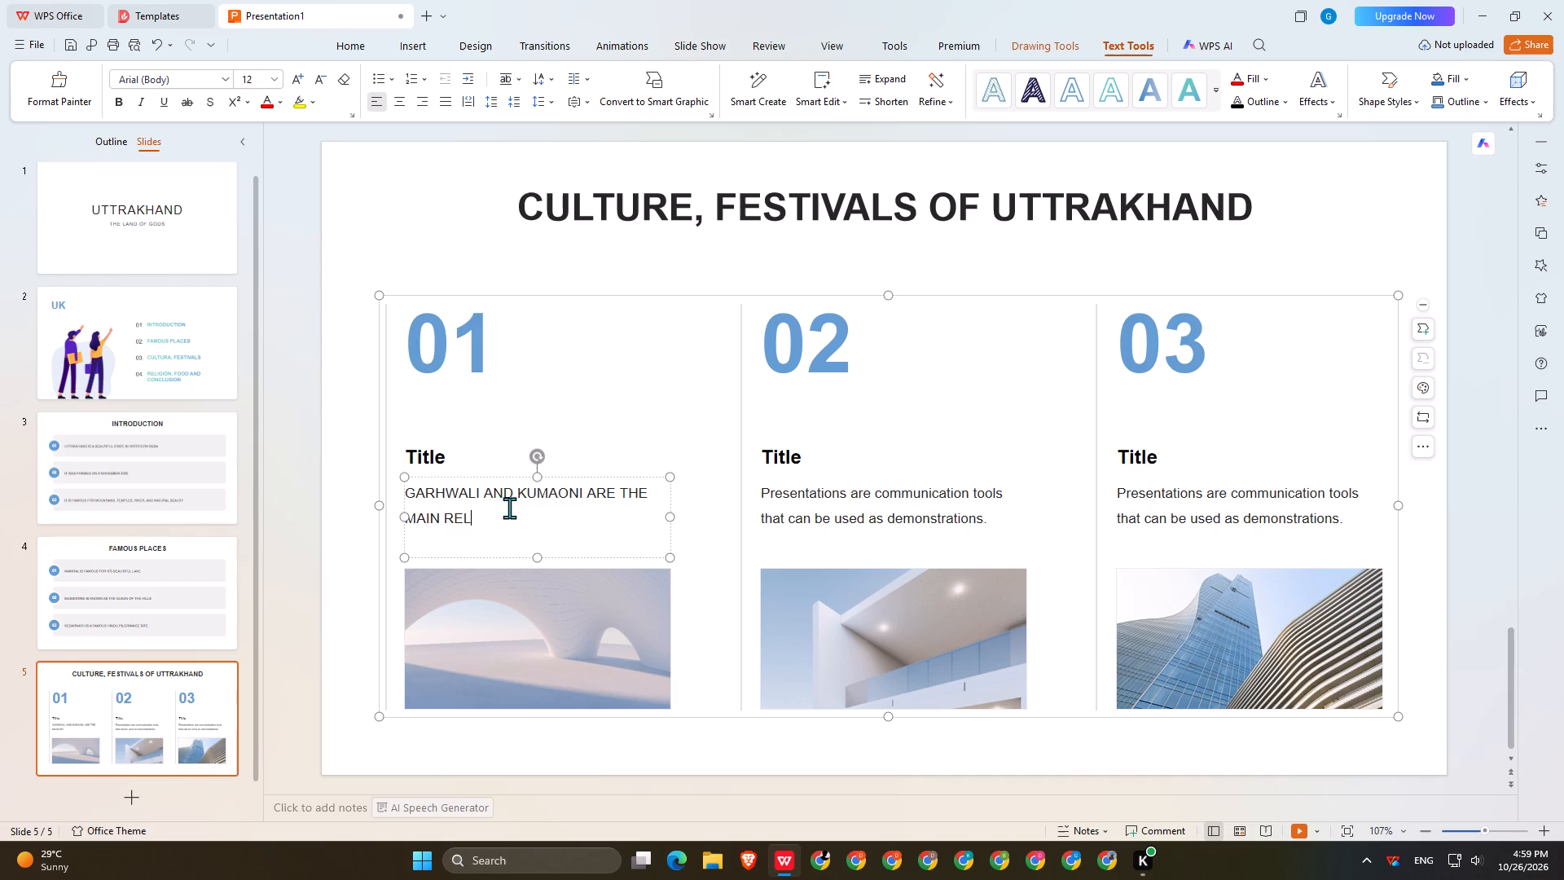
pyautogui.press('BackSpace')
pyautogui.write('GIONAL')
pyautogui.press('space')
pyautogui.write('CULTURES')
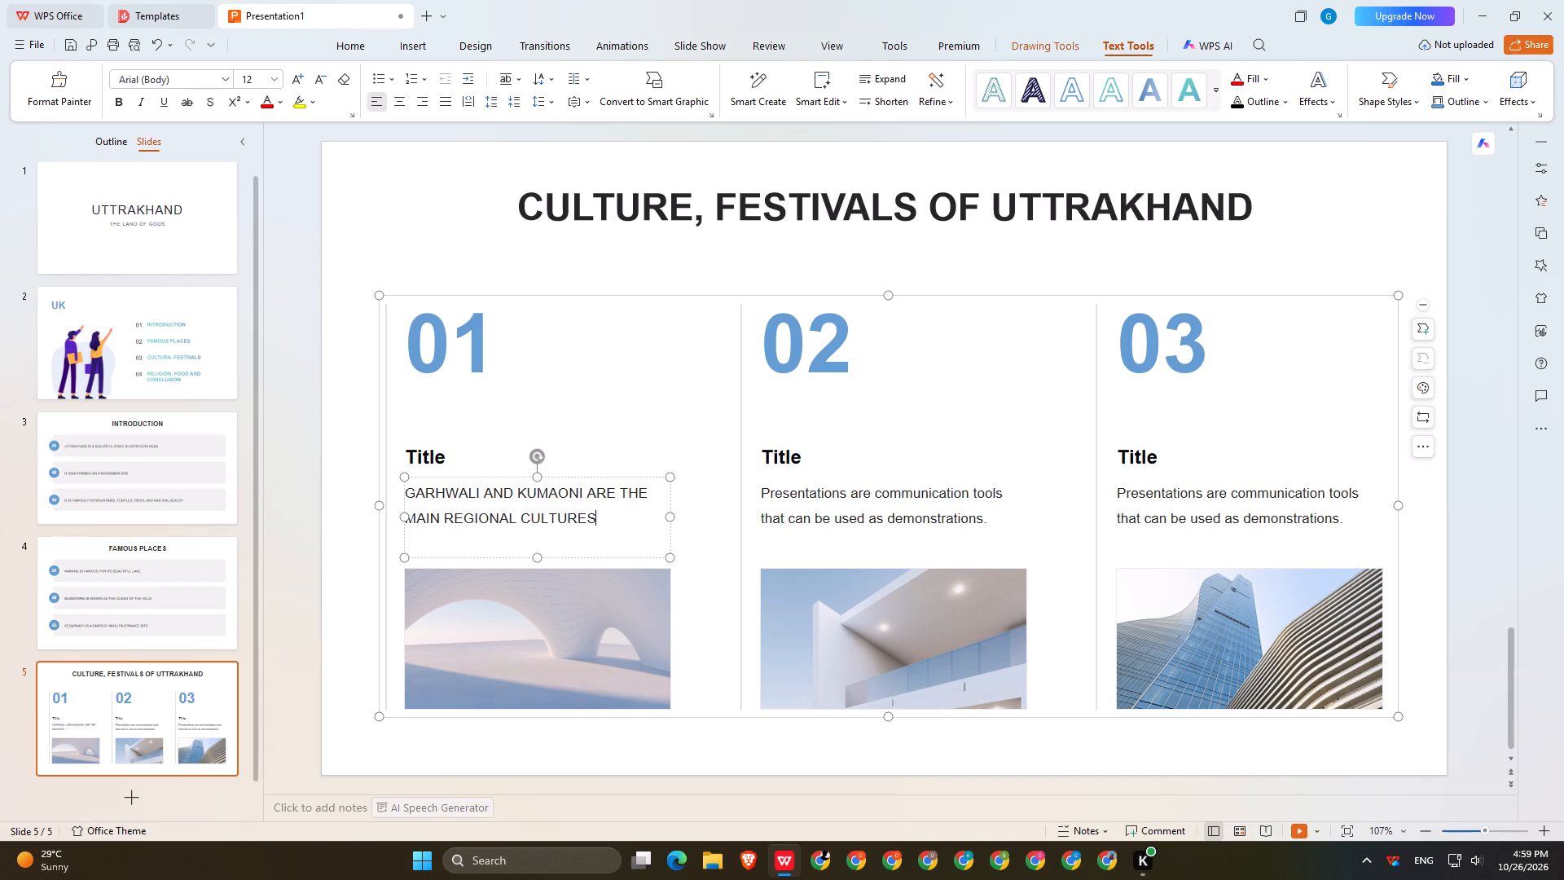
# Replace column 01's placeholder heading with CULTURE.
pyautogui.click(463, 458)
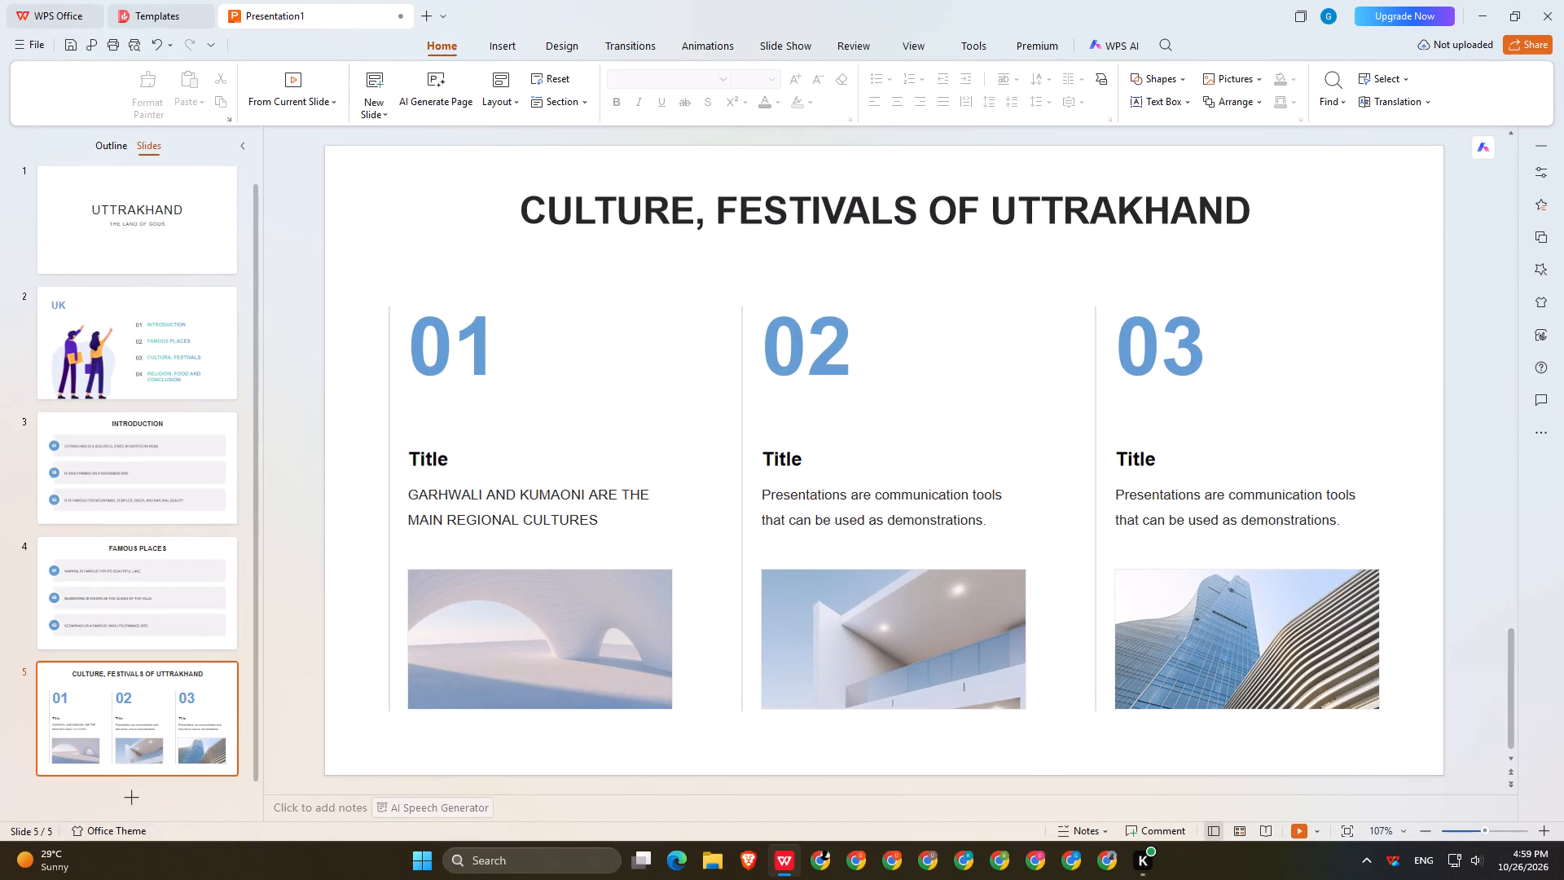
pyautogui.click(449, 456)
pyautogui.click(434, 455)
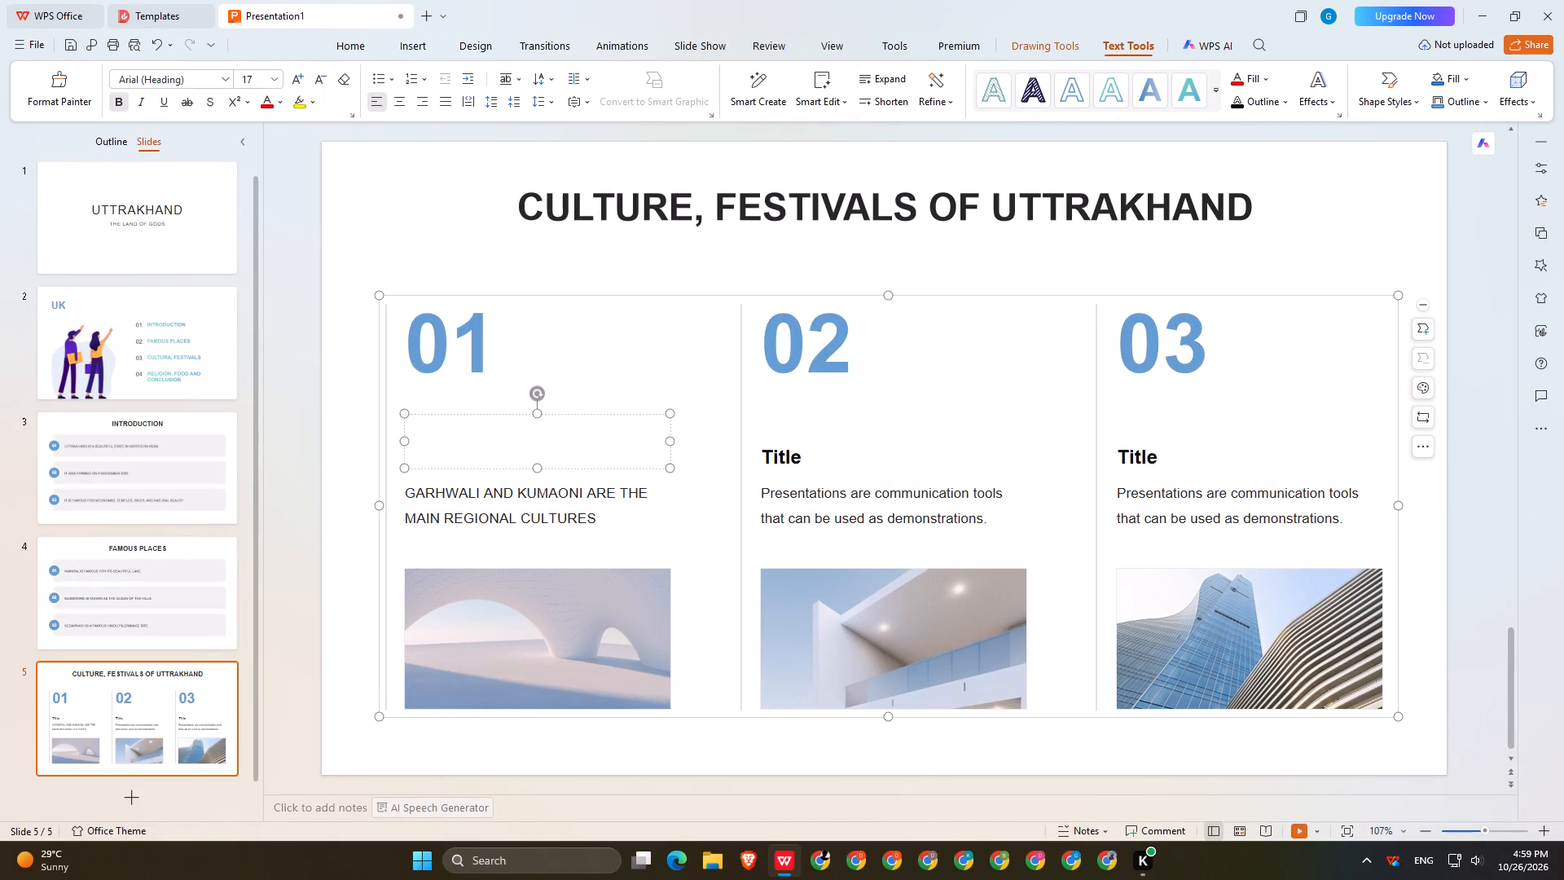
pyautogui.write('RELIGIO')
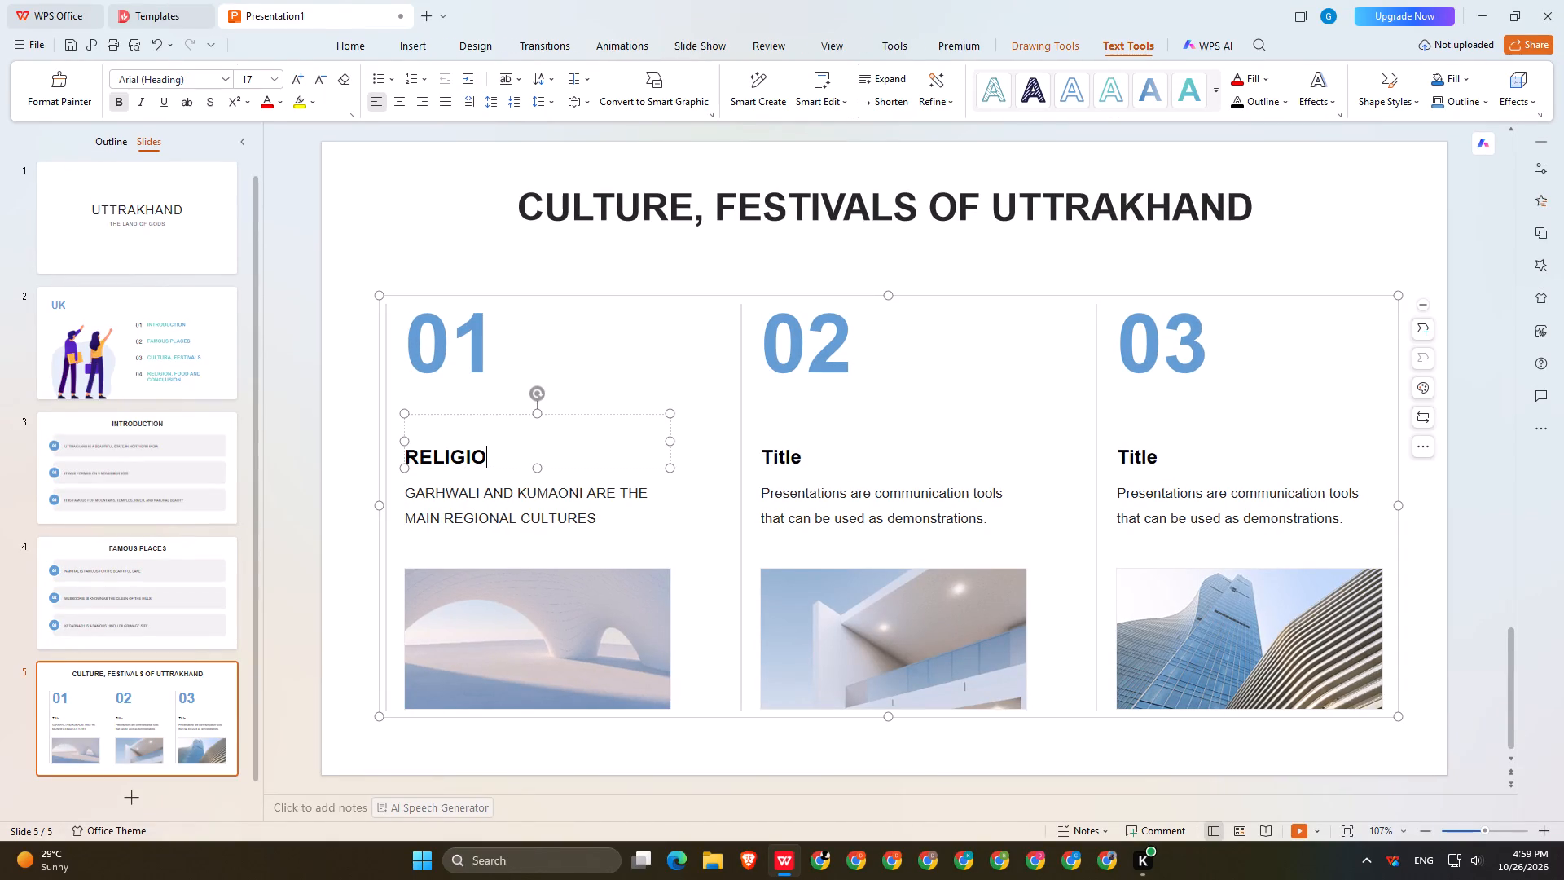
pyautogui.press('BackSpace')
pyautogui.press('BackSpace')
pyautogui.press('BackSpace')
pyautogui.press('BackSpace')
pyautogui.press('BackSpace')
pyautogui.press('BackSpace')
pyautogui.press('BackSpace')
pyautogui.press('BackSpace')
pyautogui.press('BackSpace')
pyautogui.press('BackSpace')
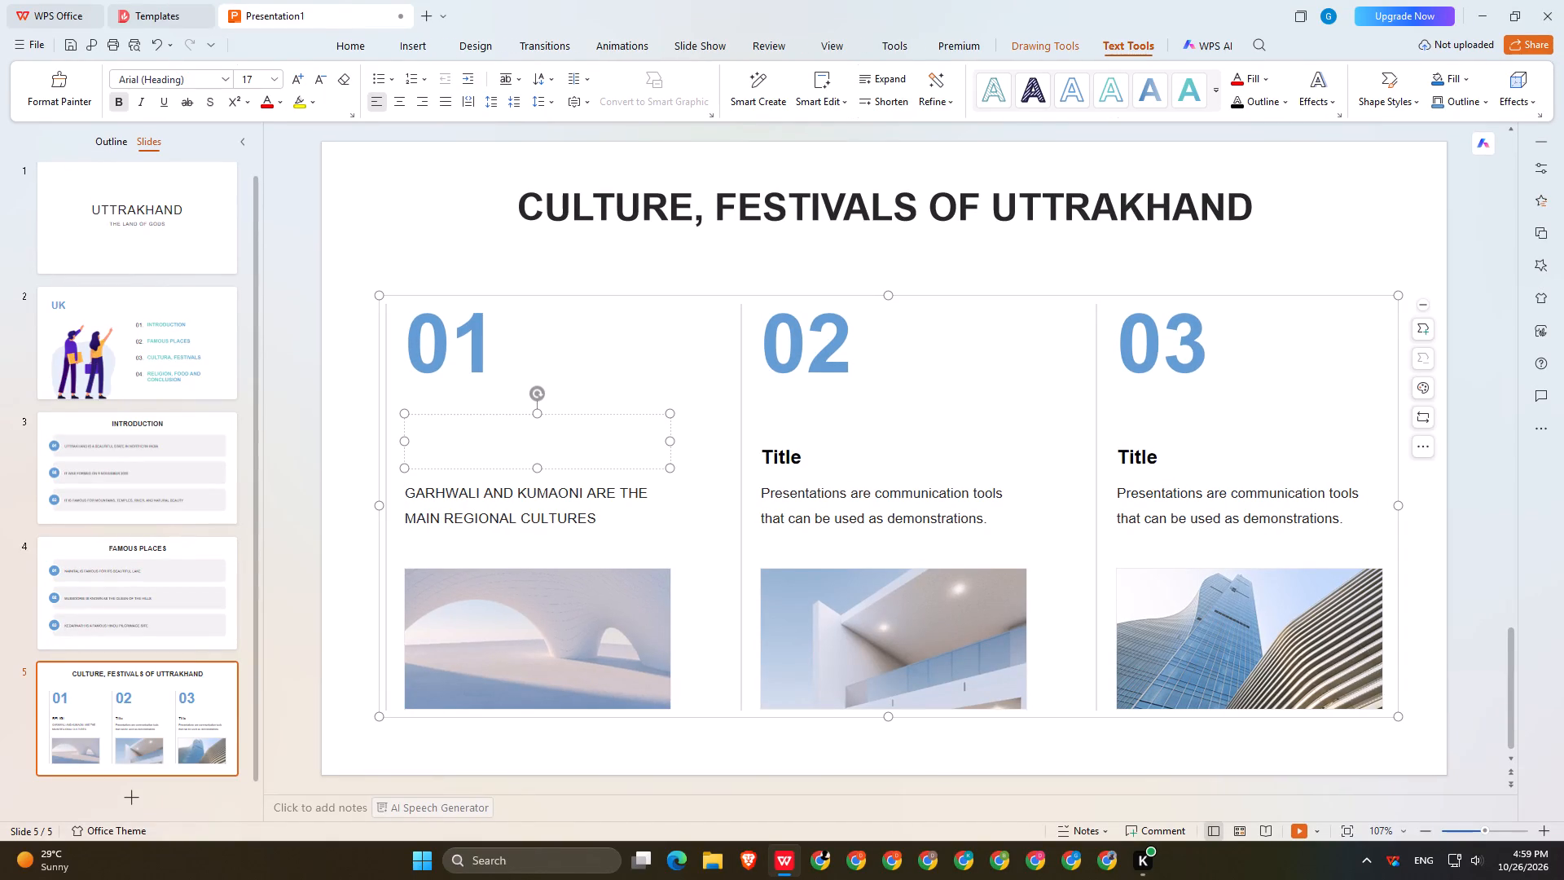
pyautogui.write('CULTURE')
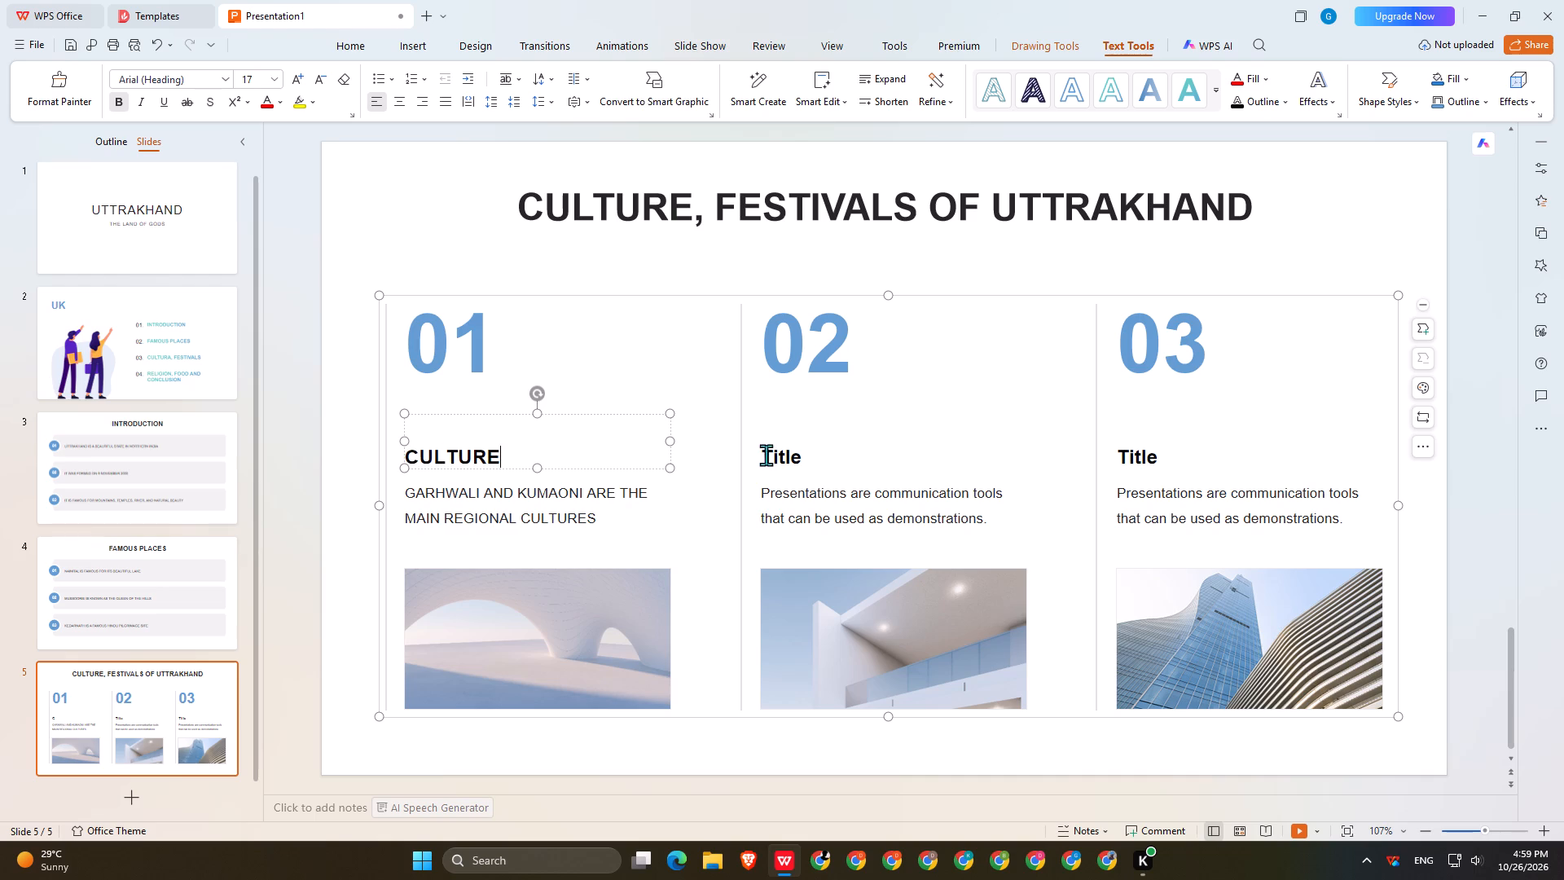
# Fill column 02 with the heading FESTIVAL and the description HARELA AND PHOOL DEI ARE POPULAR FESTIVALS.
pyautogui.click(774, 455)
pyautogui.write('FESTIVAL')
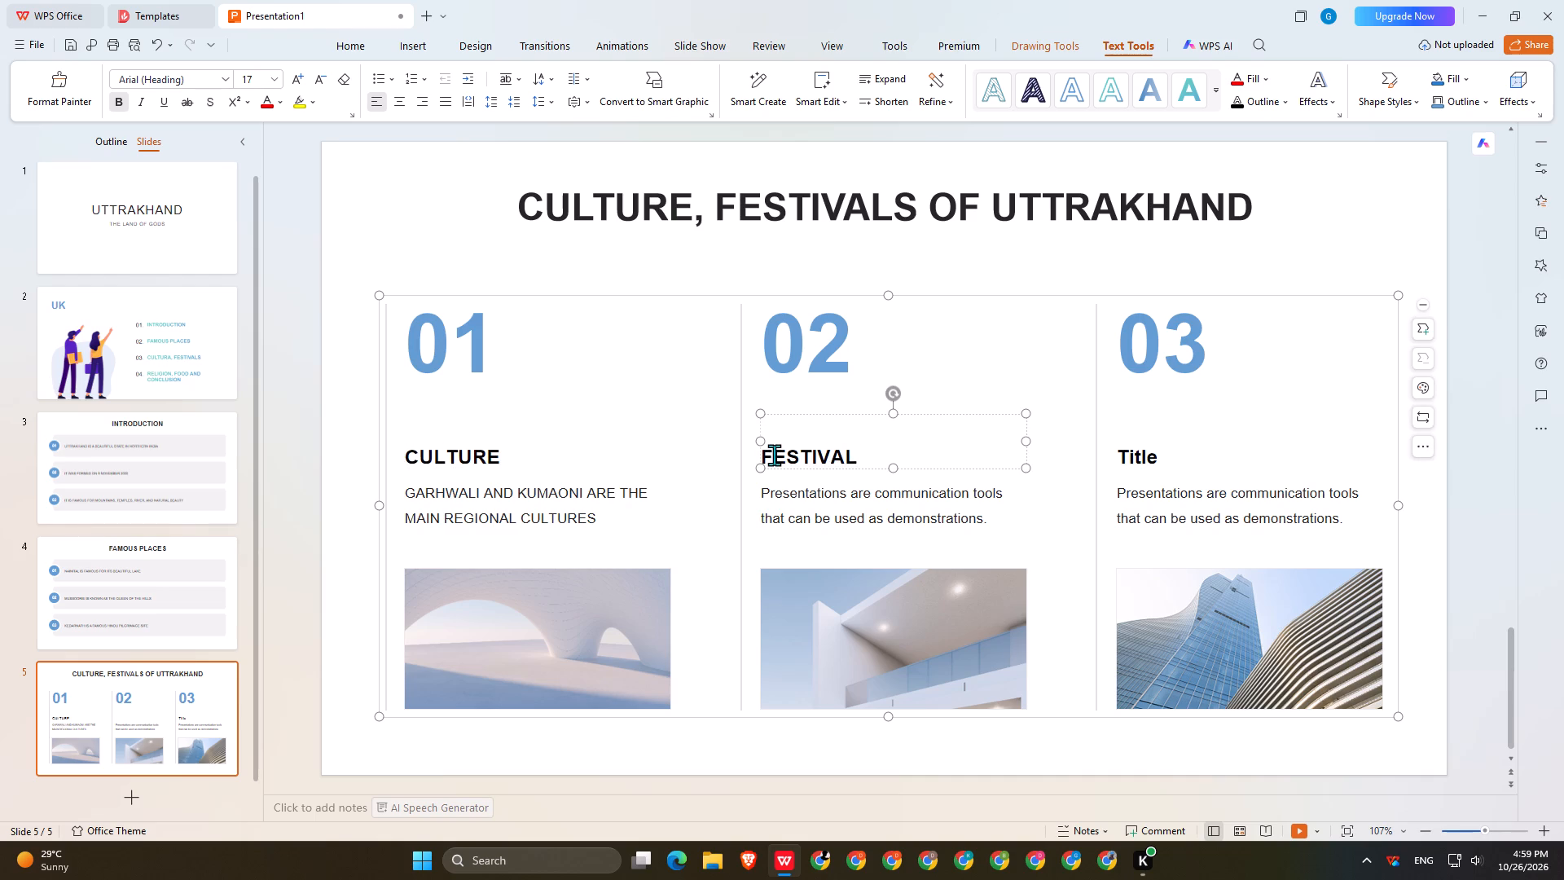
pyautogui.click(819, 519)
pyautogui.write('HARELA AND')
pyautogui.press('space')
pyautogui.write('PHOOL DEI ARE POPULAR FESTIVALS')
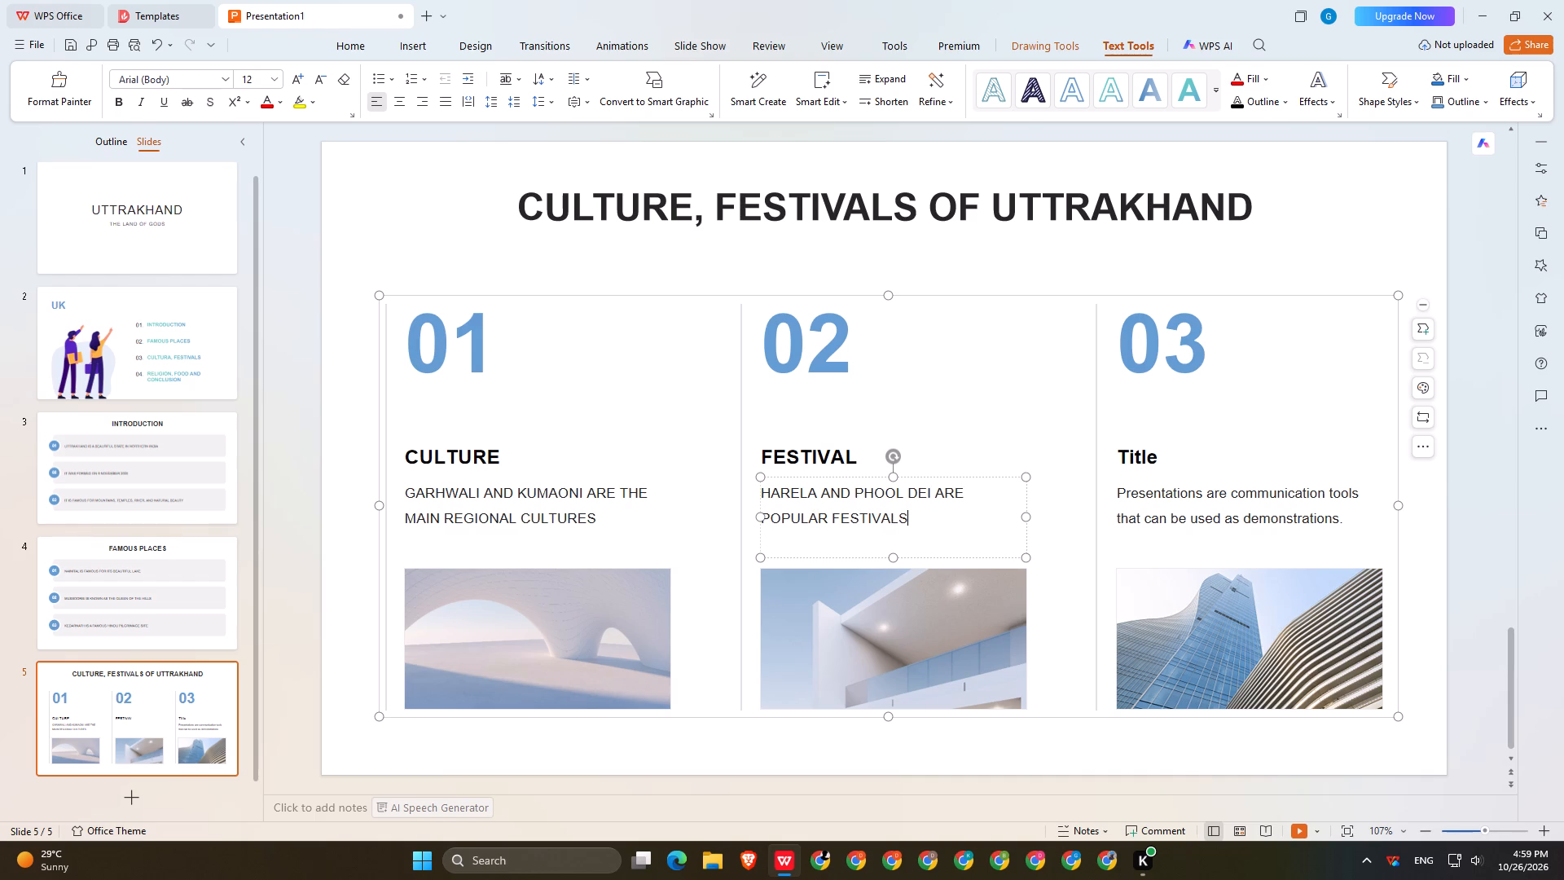
# Fill column 03 with the heading TRADITIONAL and the description FOLK MUSIC AND TRADITIONAL DANCE ARE IMPORTANT PART OF CULTURE.
pyautogui.click(1194, 451)
pyautogui.click(1167, 449)
pyautogui.click(1149, 459)
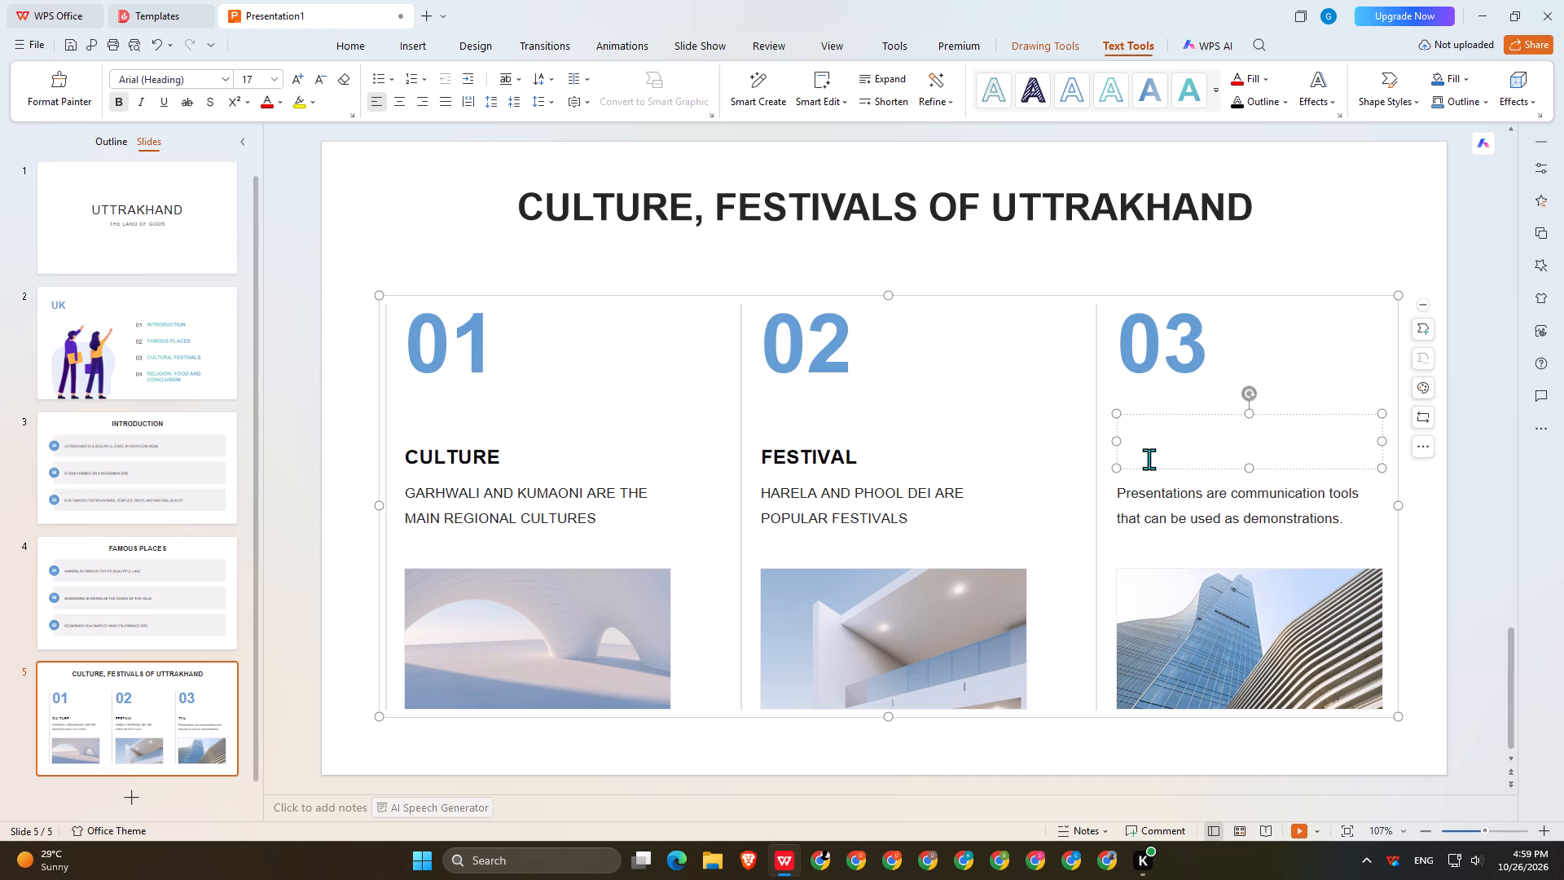
pyautogui.write('TRADITIONAL')
pyautogui.click(1170, 499)
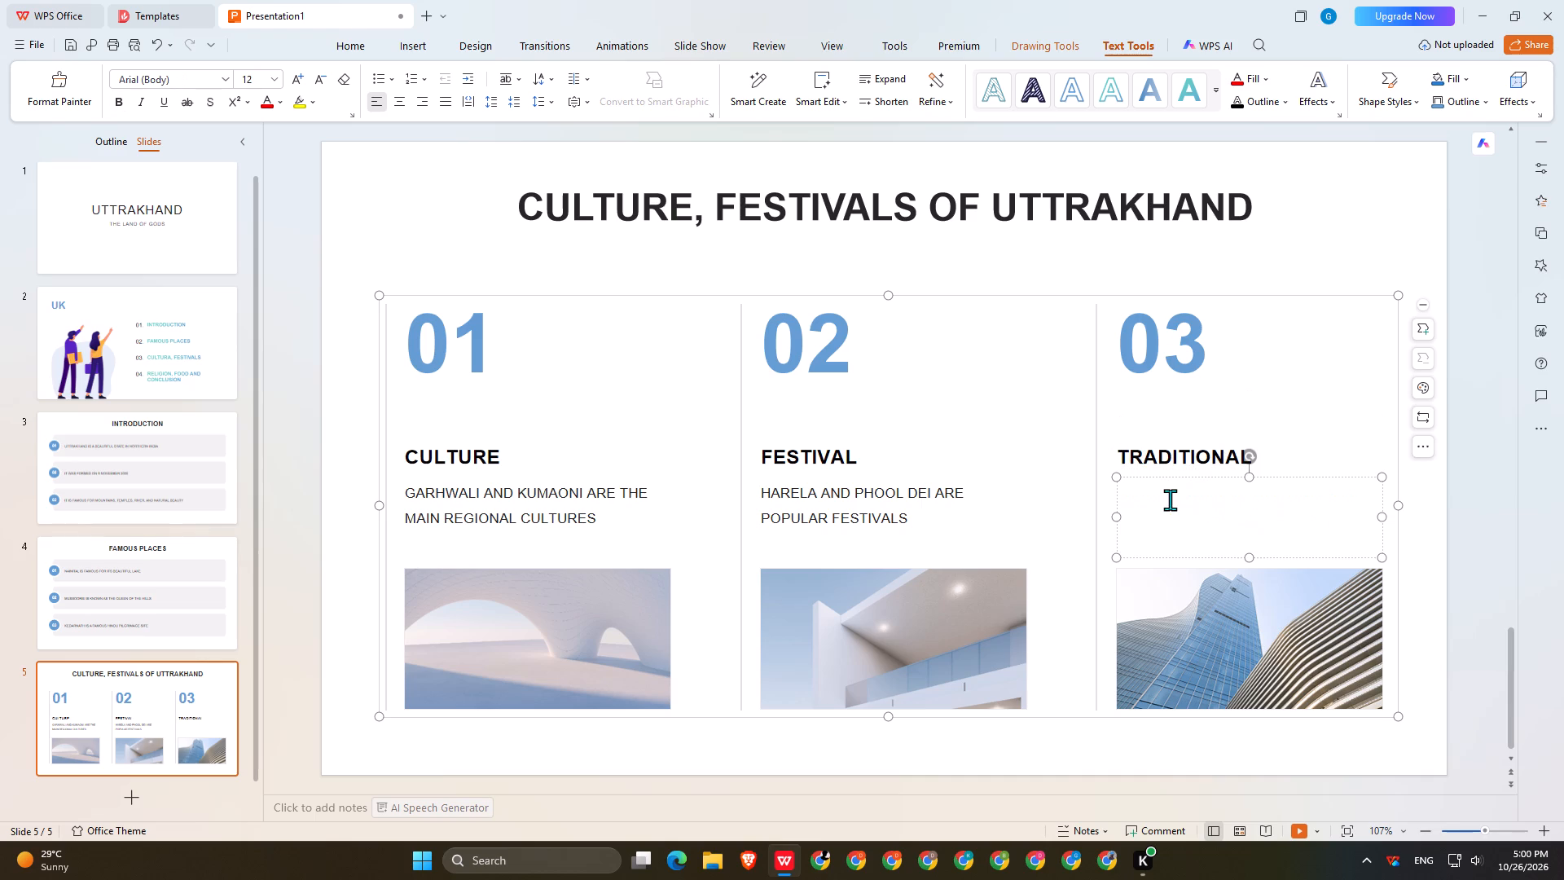
pyautogui.write('FOLK MUSIC AND TRADITIONAL DANCE')
pyautogui.press('space')
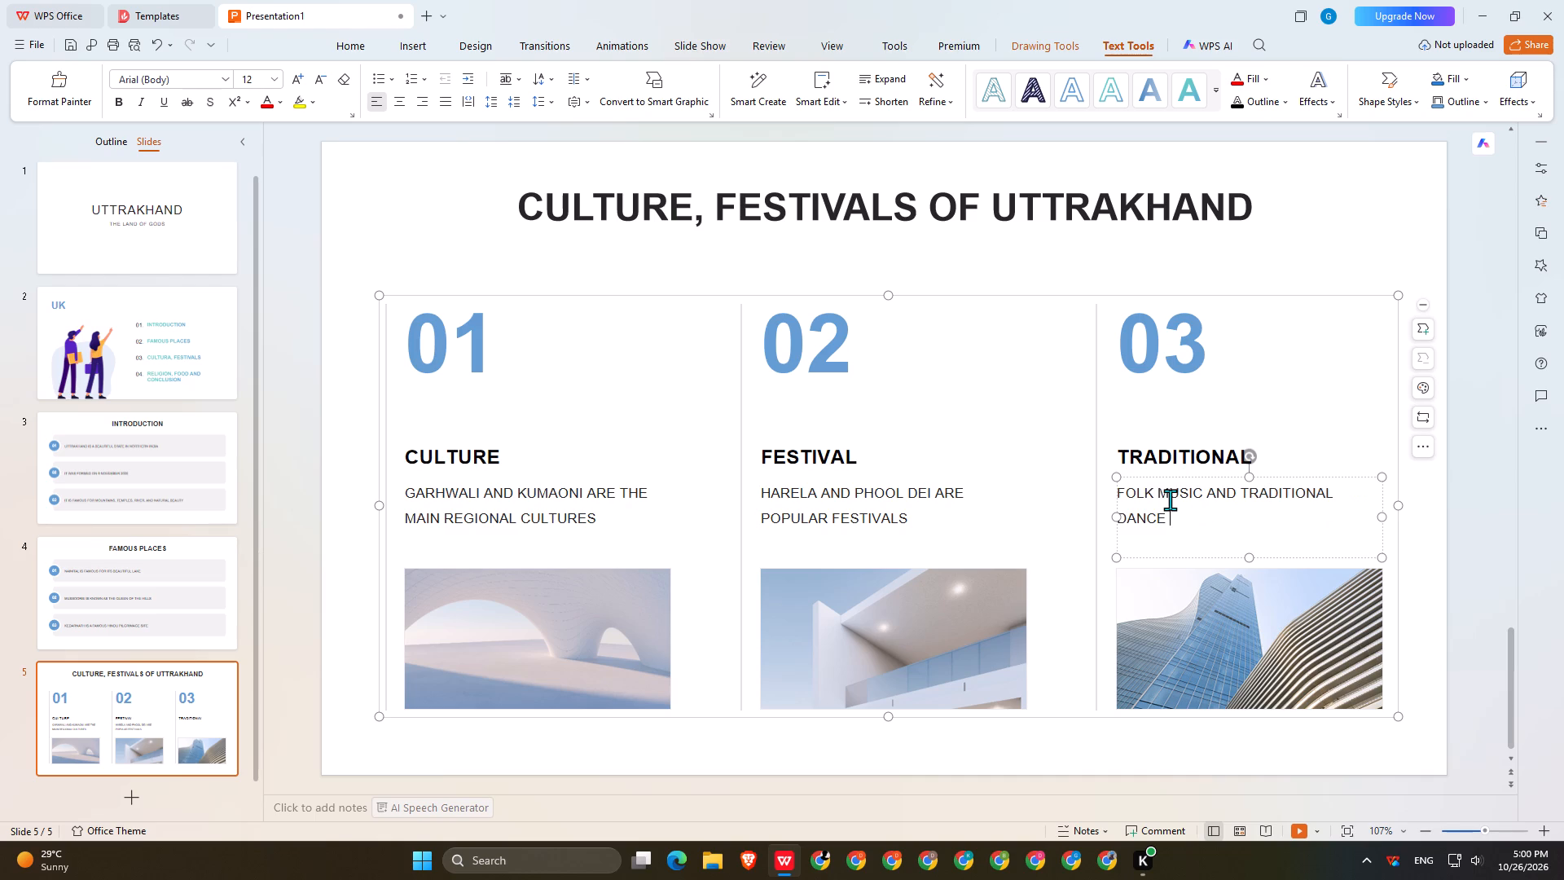
pyautogui.write('ARE')
pyautogui.press('space')
pyautogui.write('IMPORTA')
pyautogui.write('NT PART OF CULT')
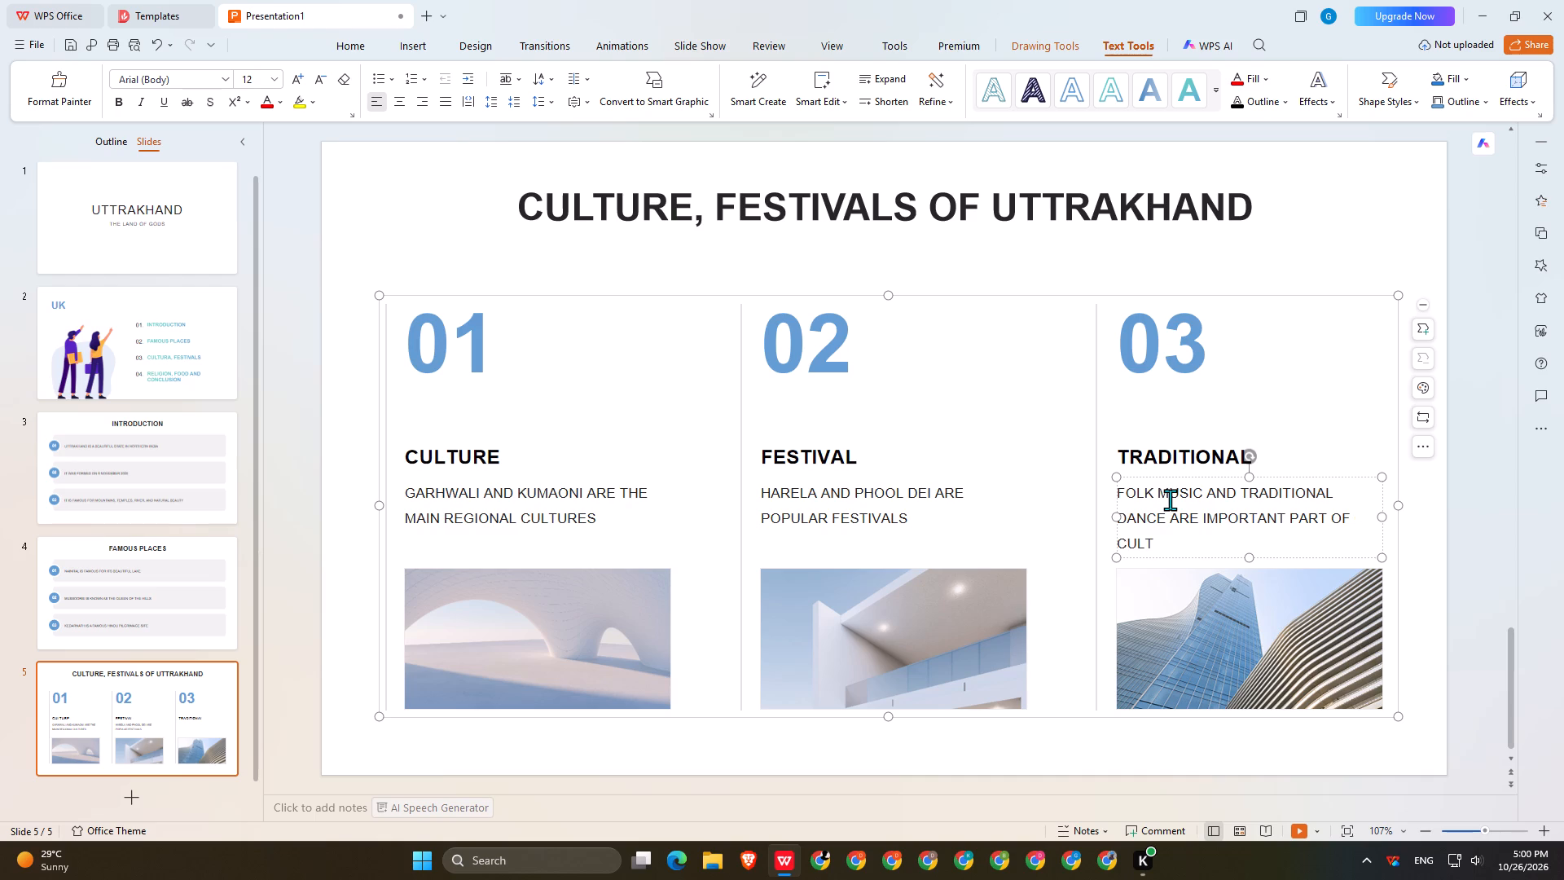
pyautogui.write('URE')
pyautogui.press('space')
pyautogui.click(323, 172)
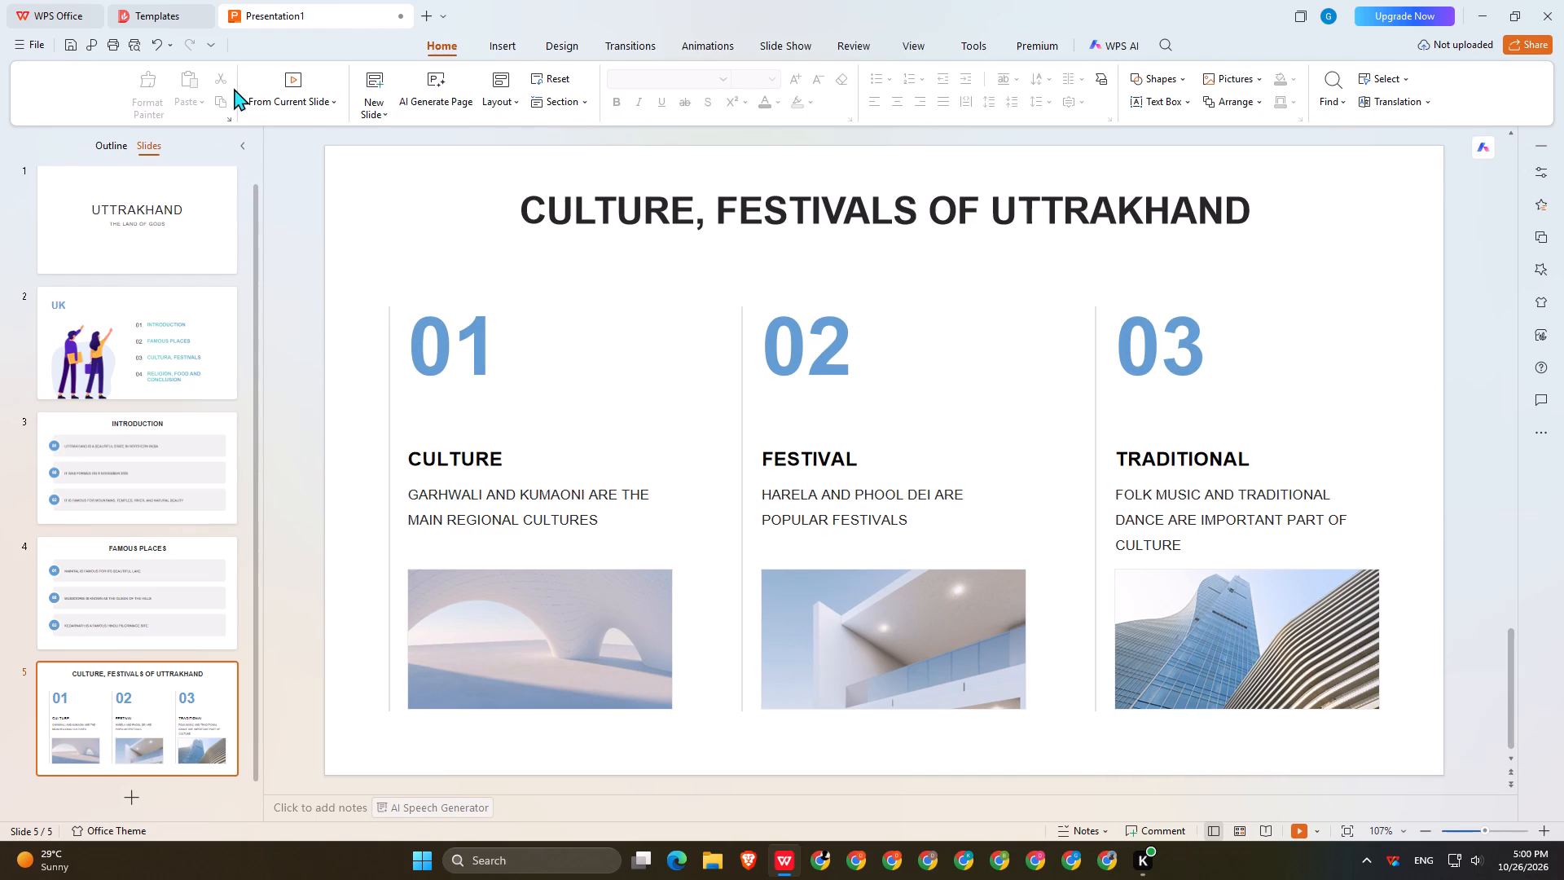
# Open the recent spreadsheet Workbook1.xlsx.
pyautogui.click(166, 7)
pyautogui.click(57, 3)
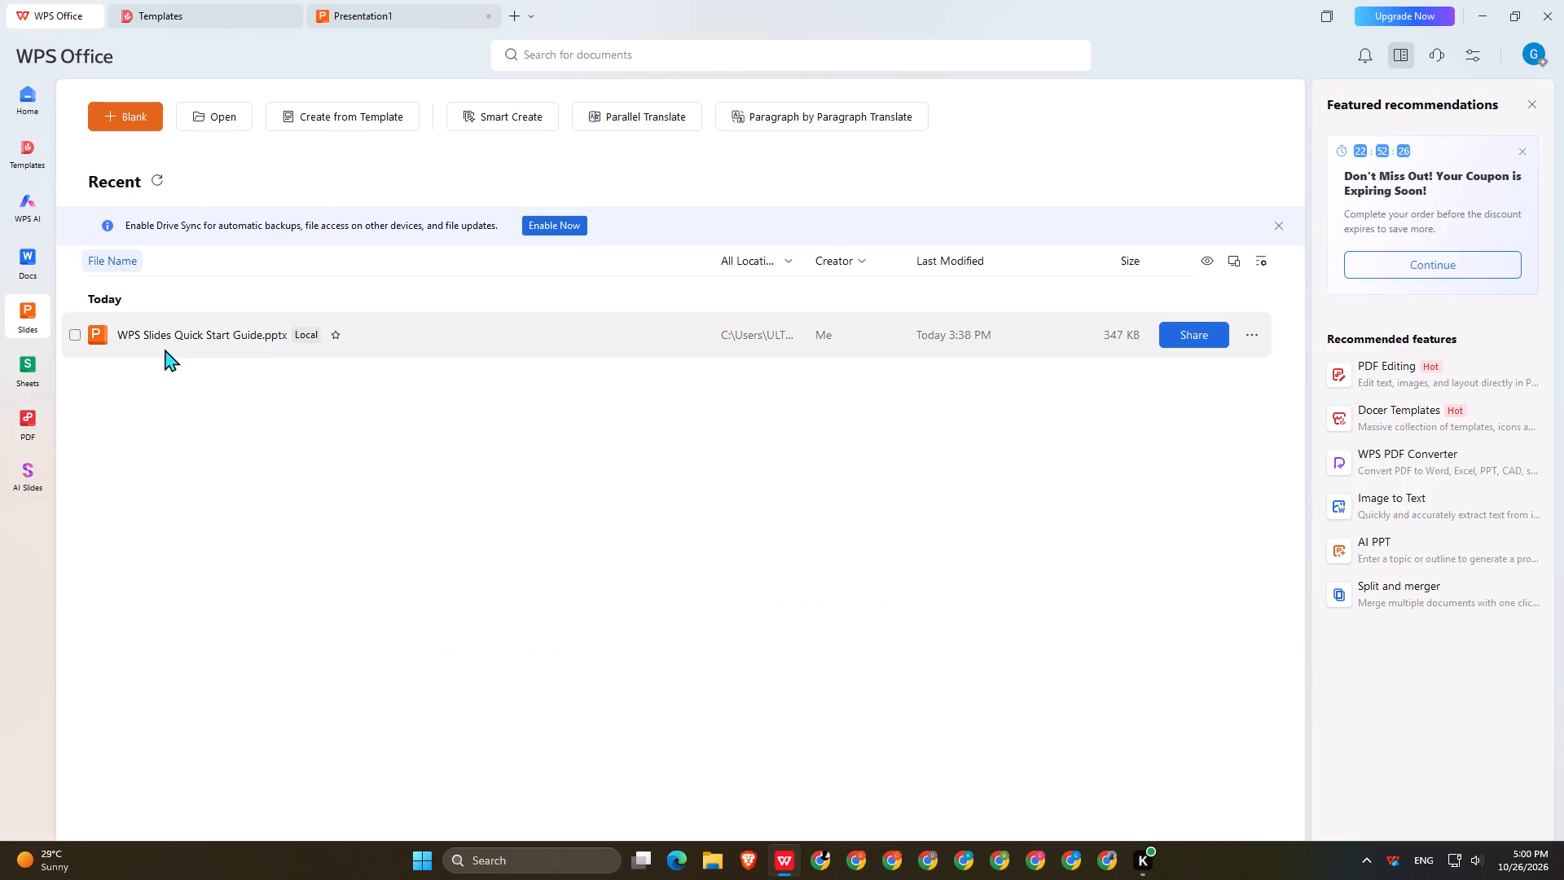
pyautogui.click(24, 282)
pyautogui.click(16, 370)
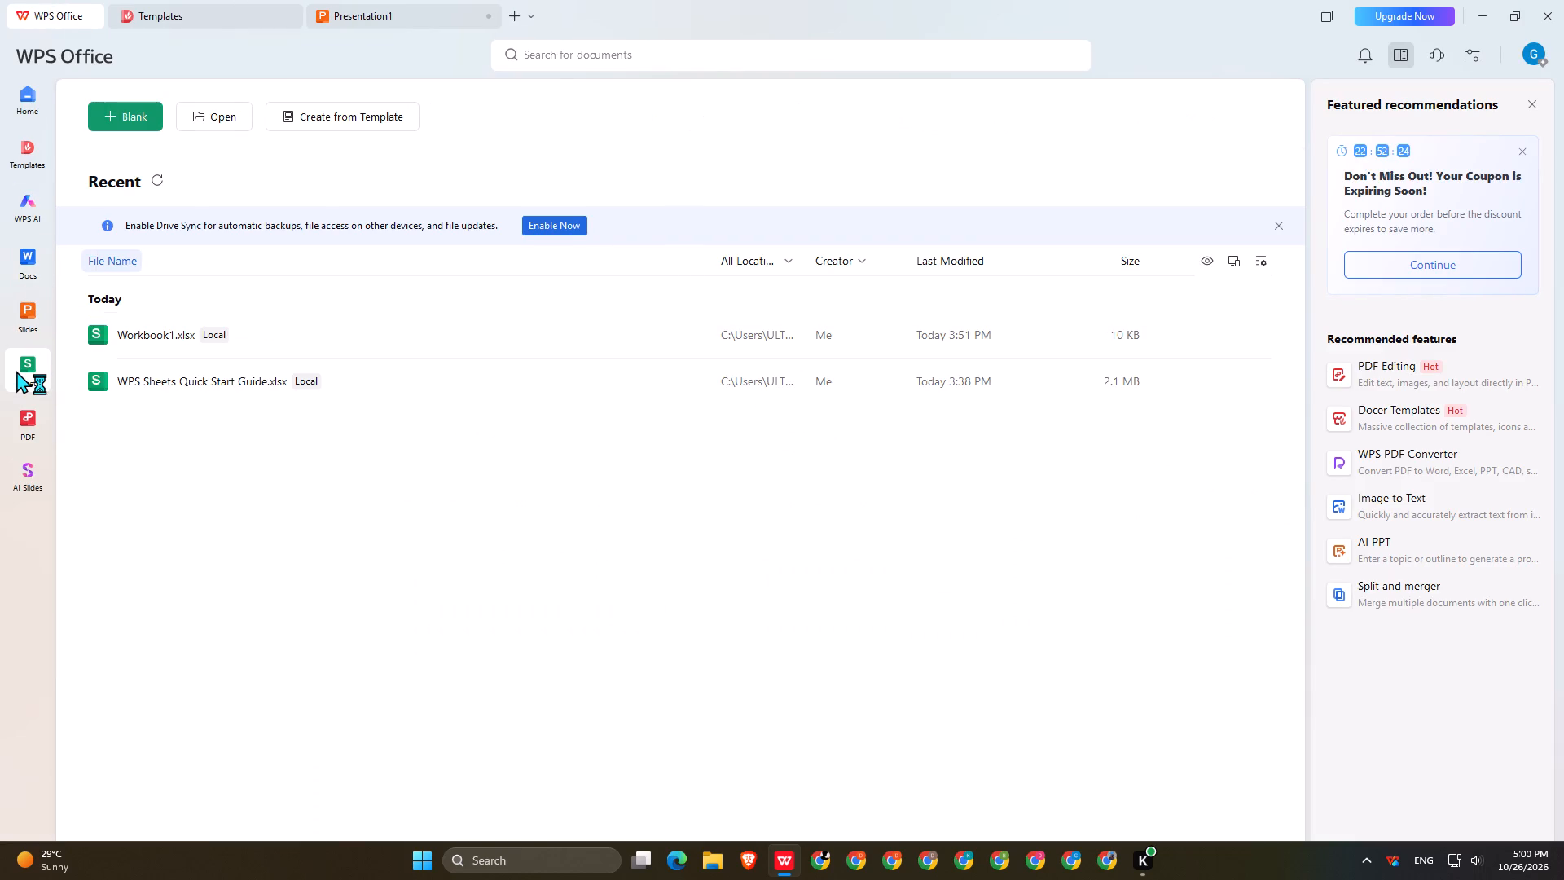
pyautogui.click(217, 345)
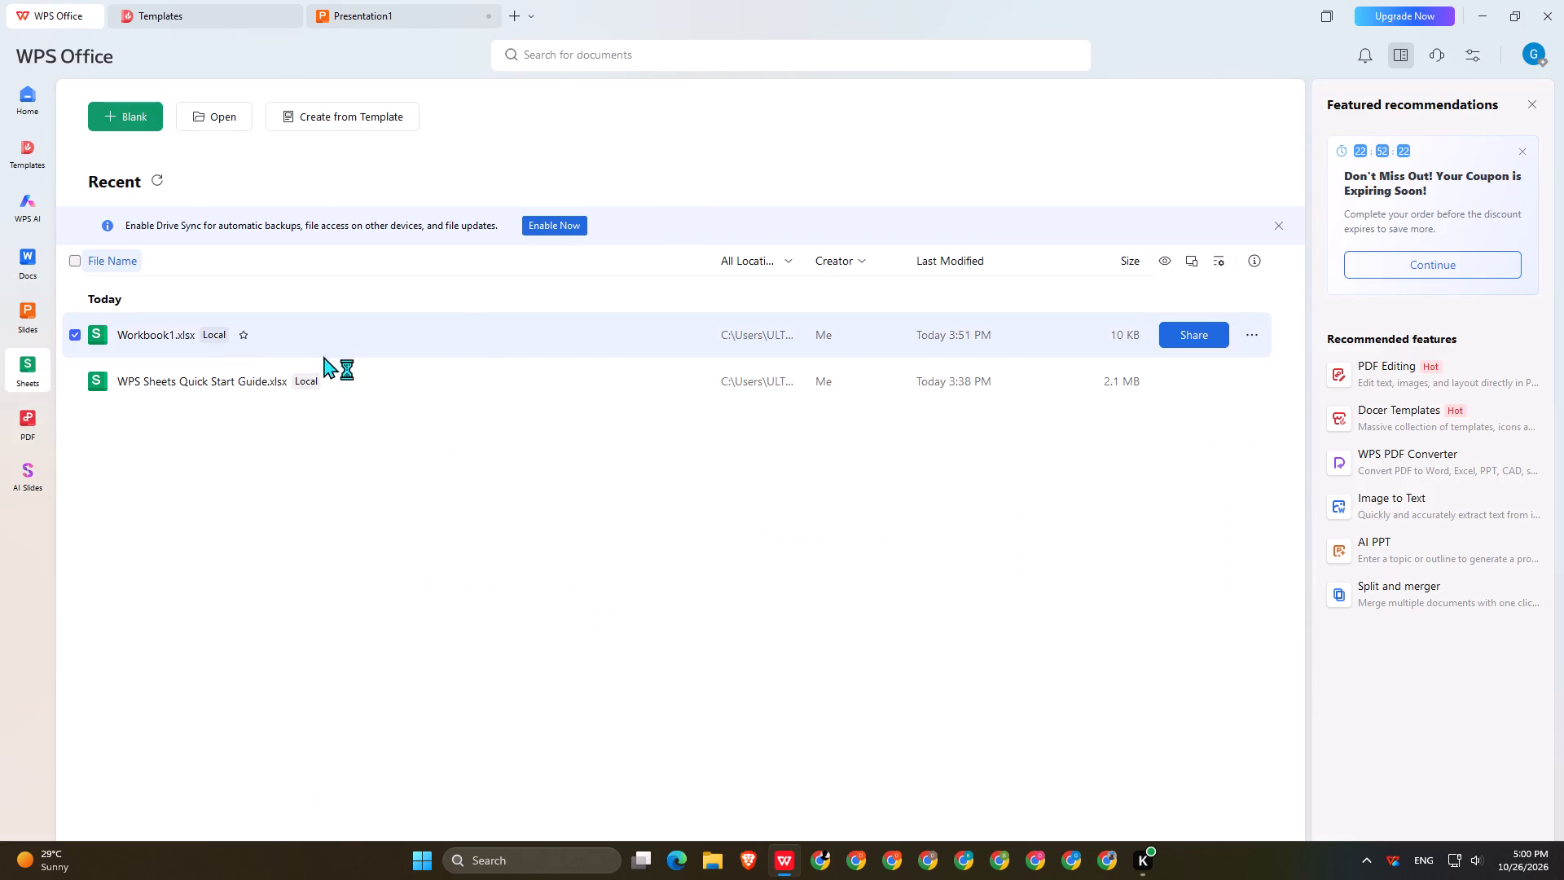
pyautogui.click(491, 314)
pyautogui.click(74, 337)
pyautogui.doubleClick(153, 339)
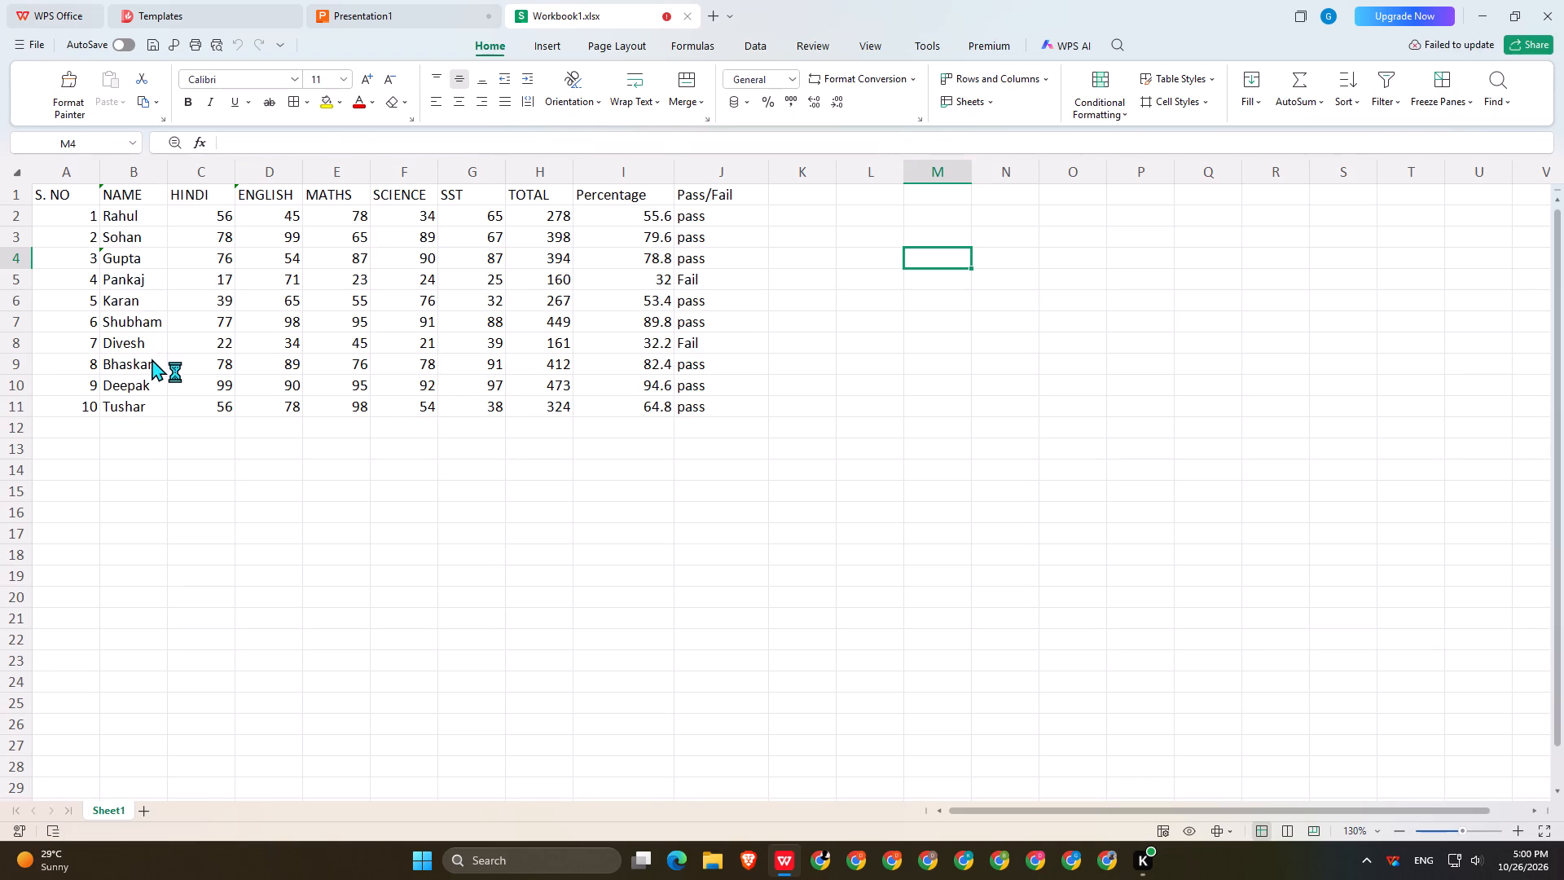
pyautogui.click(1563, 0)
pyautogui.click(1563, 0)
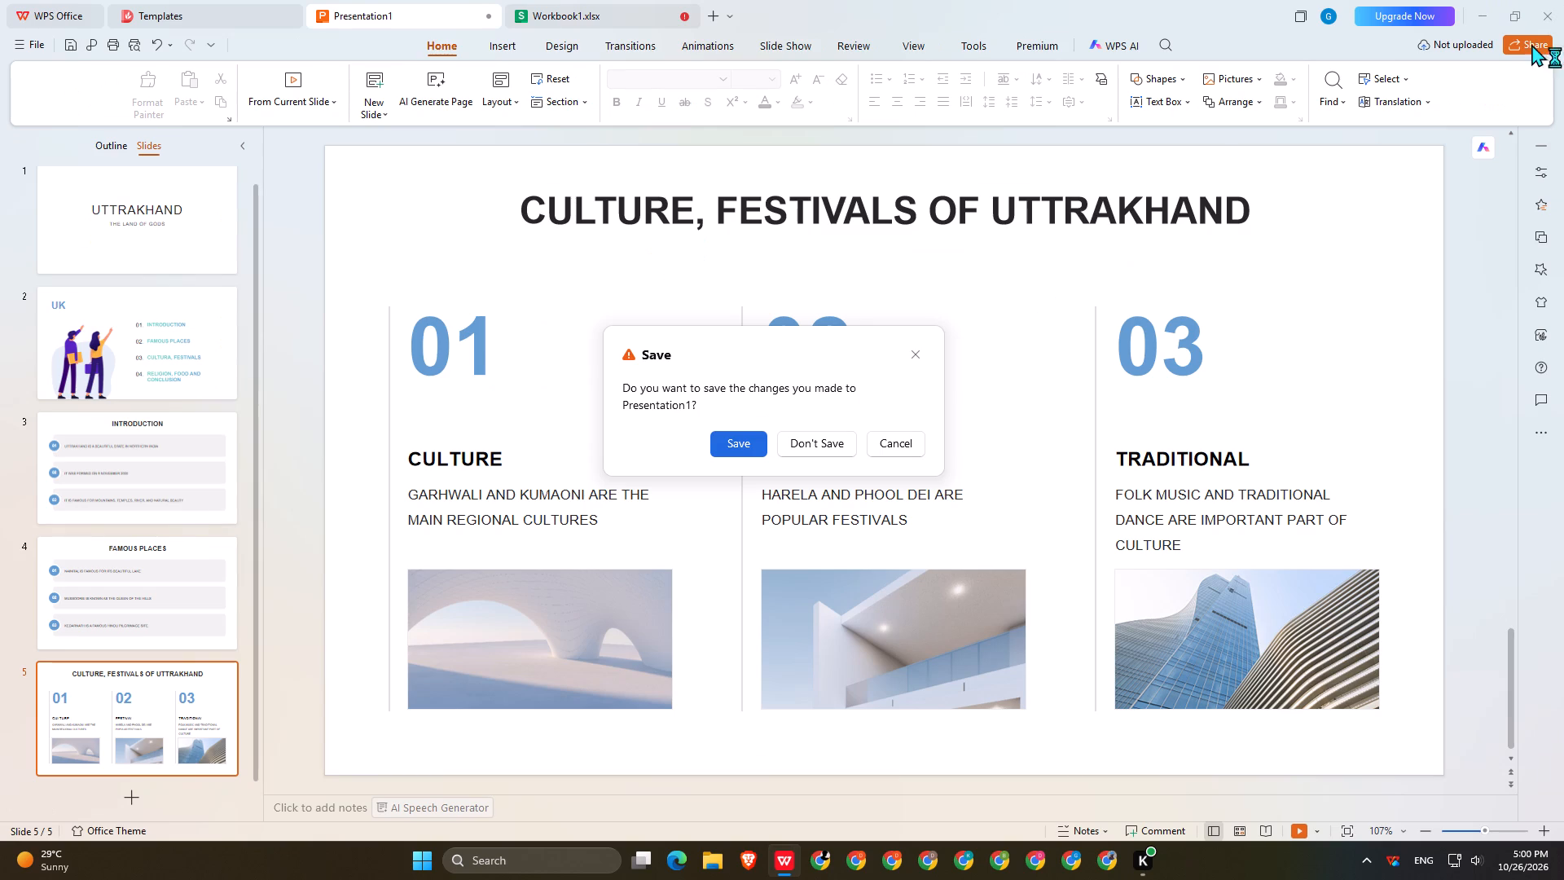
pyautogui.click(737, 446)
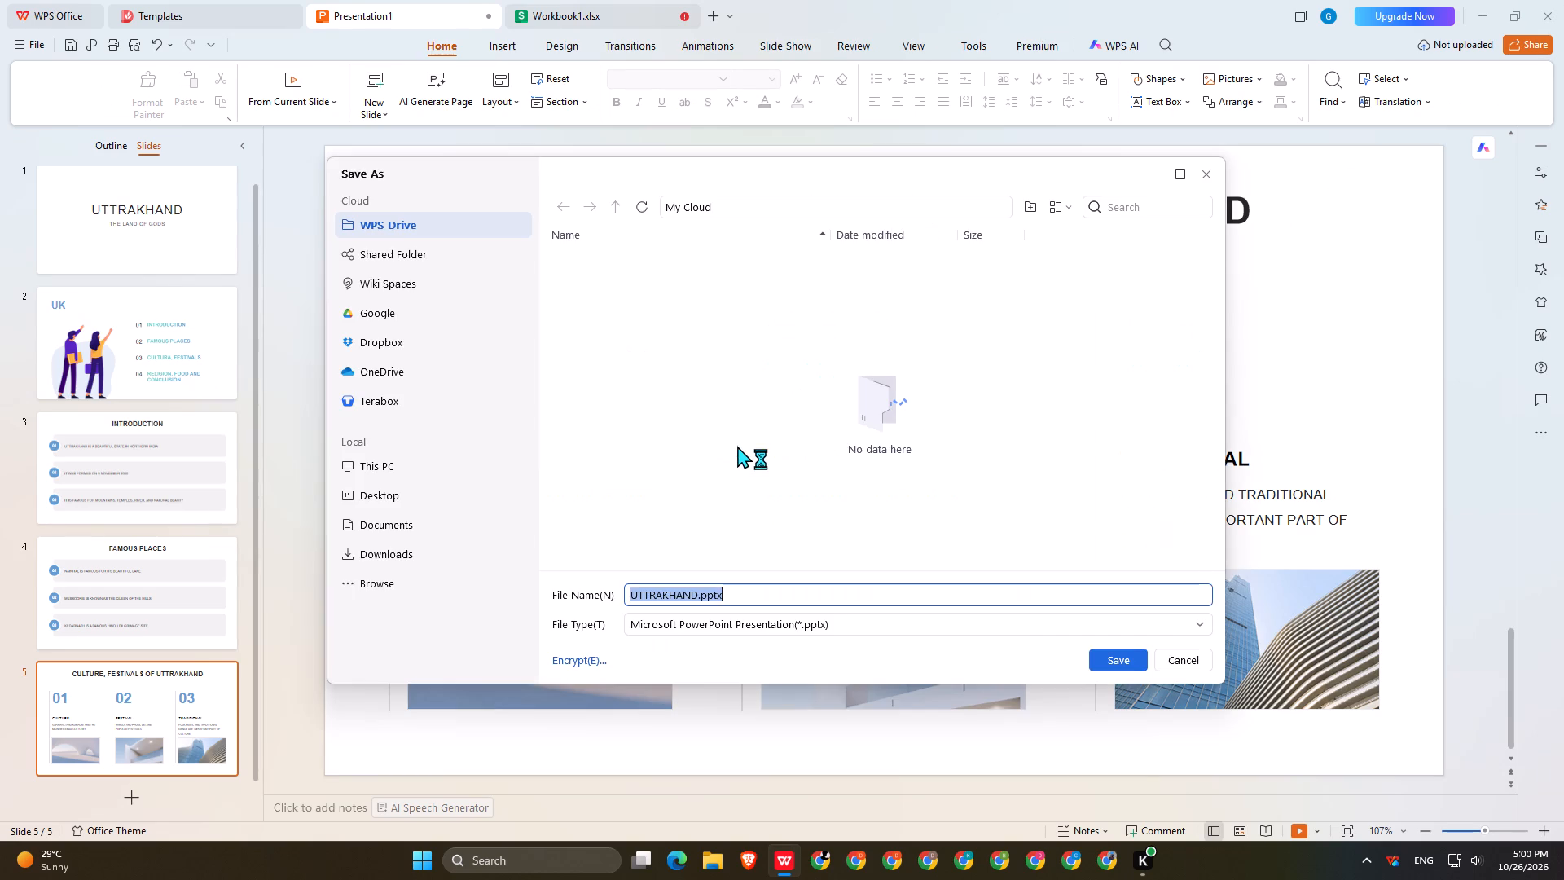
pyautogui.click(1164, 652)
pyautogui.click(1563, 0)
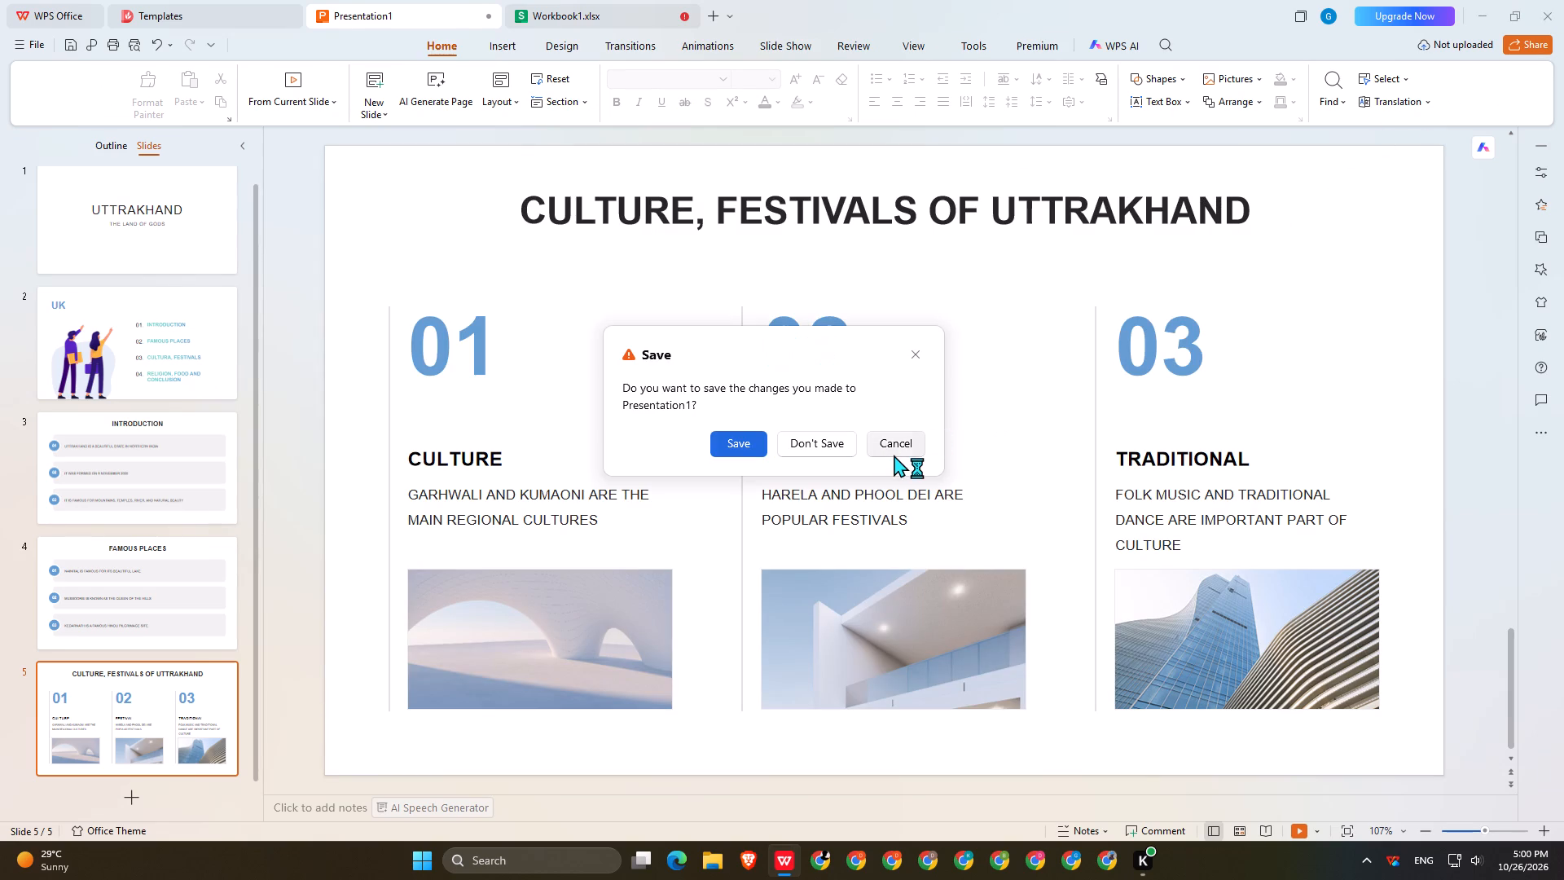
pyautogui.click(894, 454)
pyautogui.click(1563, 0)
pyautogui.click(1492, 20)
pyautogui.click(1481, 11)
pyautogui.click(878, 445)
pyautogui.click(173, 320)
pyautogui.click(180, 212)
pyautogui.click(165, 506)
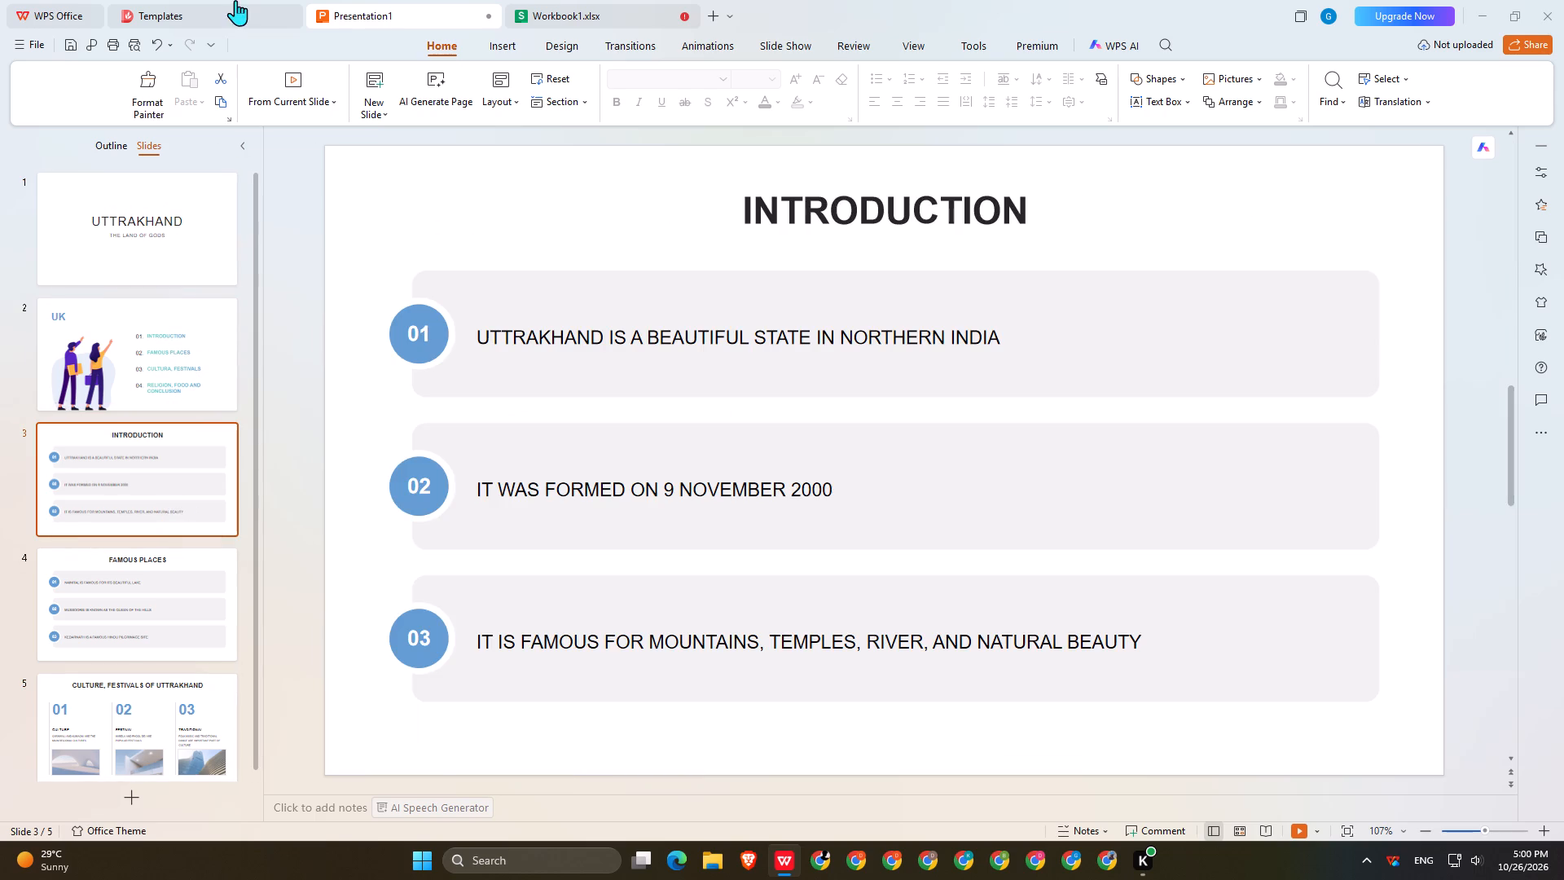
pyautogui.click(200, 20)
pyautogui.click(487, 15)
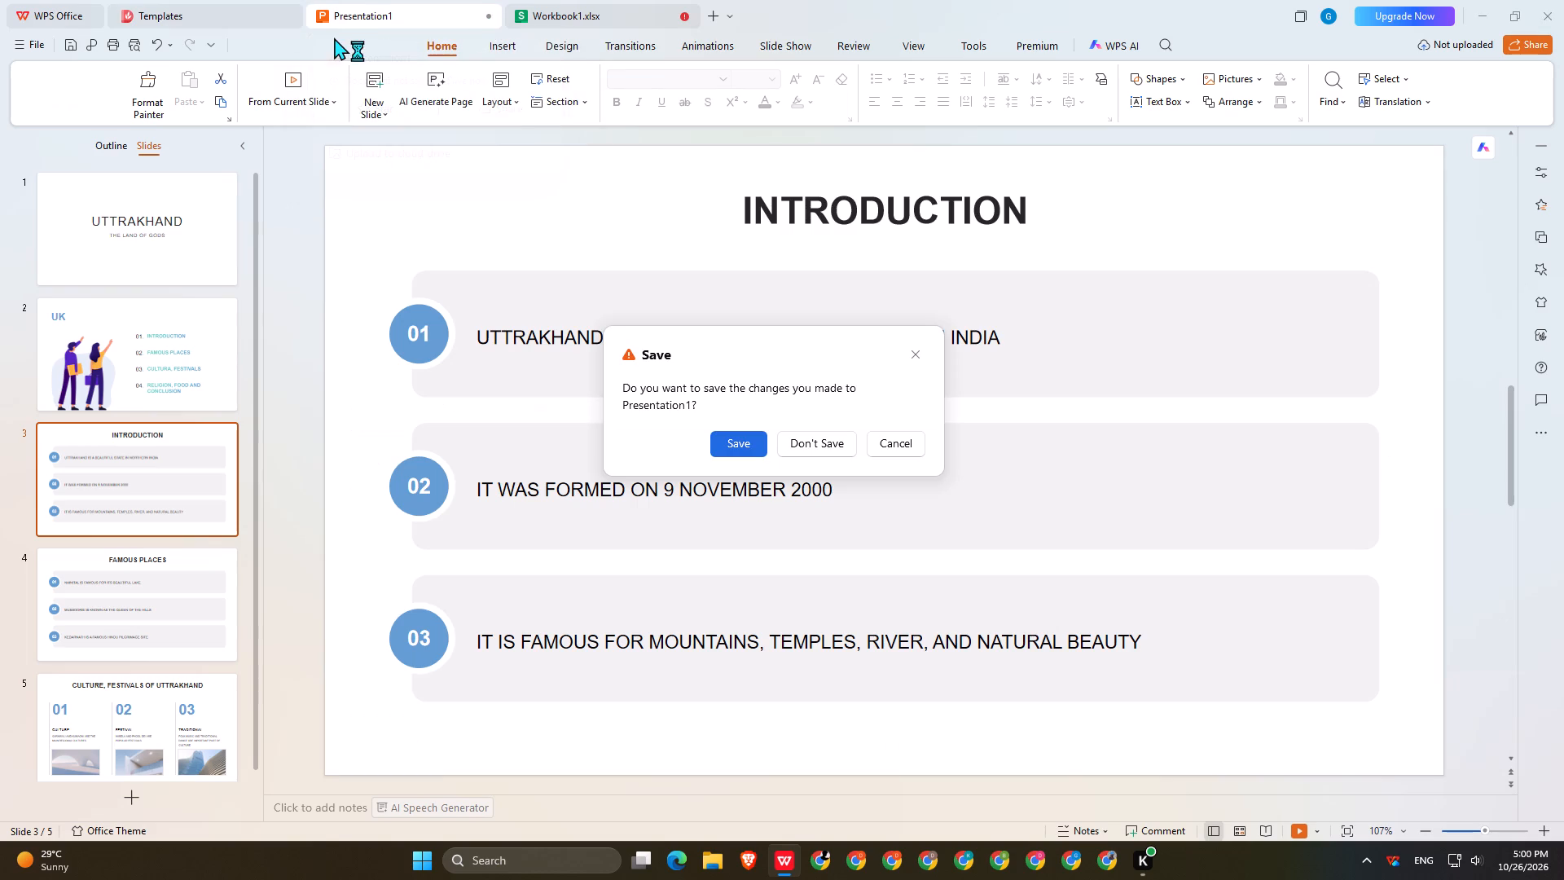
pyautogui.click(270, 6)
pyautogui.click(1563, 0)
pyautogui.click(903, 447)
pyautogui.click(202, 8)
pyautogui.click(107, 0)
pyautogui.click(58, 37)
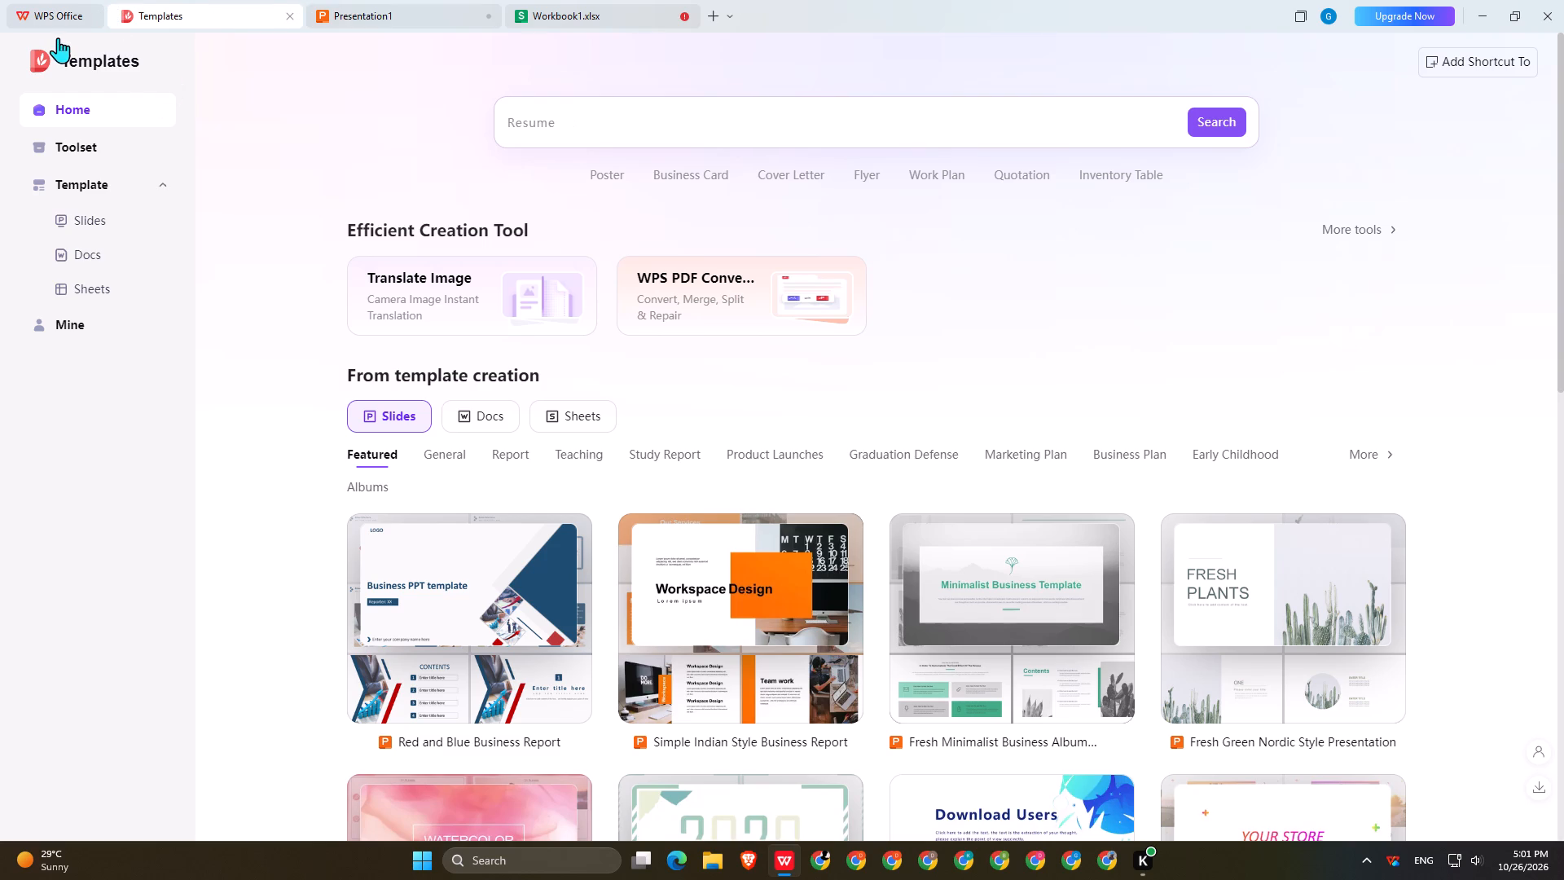
# Close WPS Office with all its open files, discarding the unsaved changes to Presentation1.
pyautogui.click(1563, 0)
pyautogui.click(811, 448)
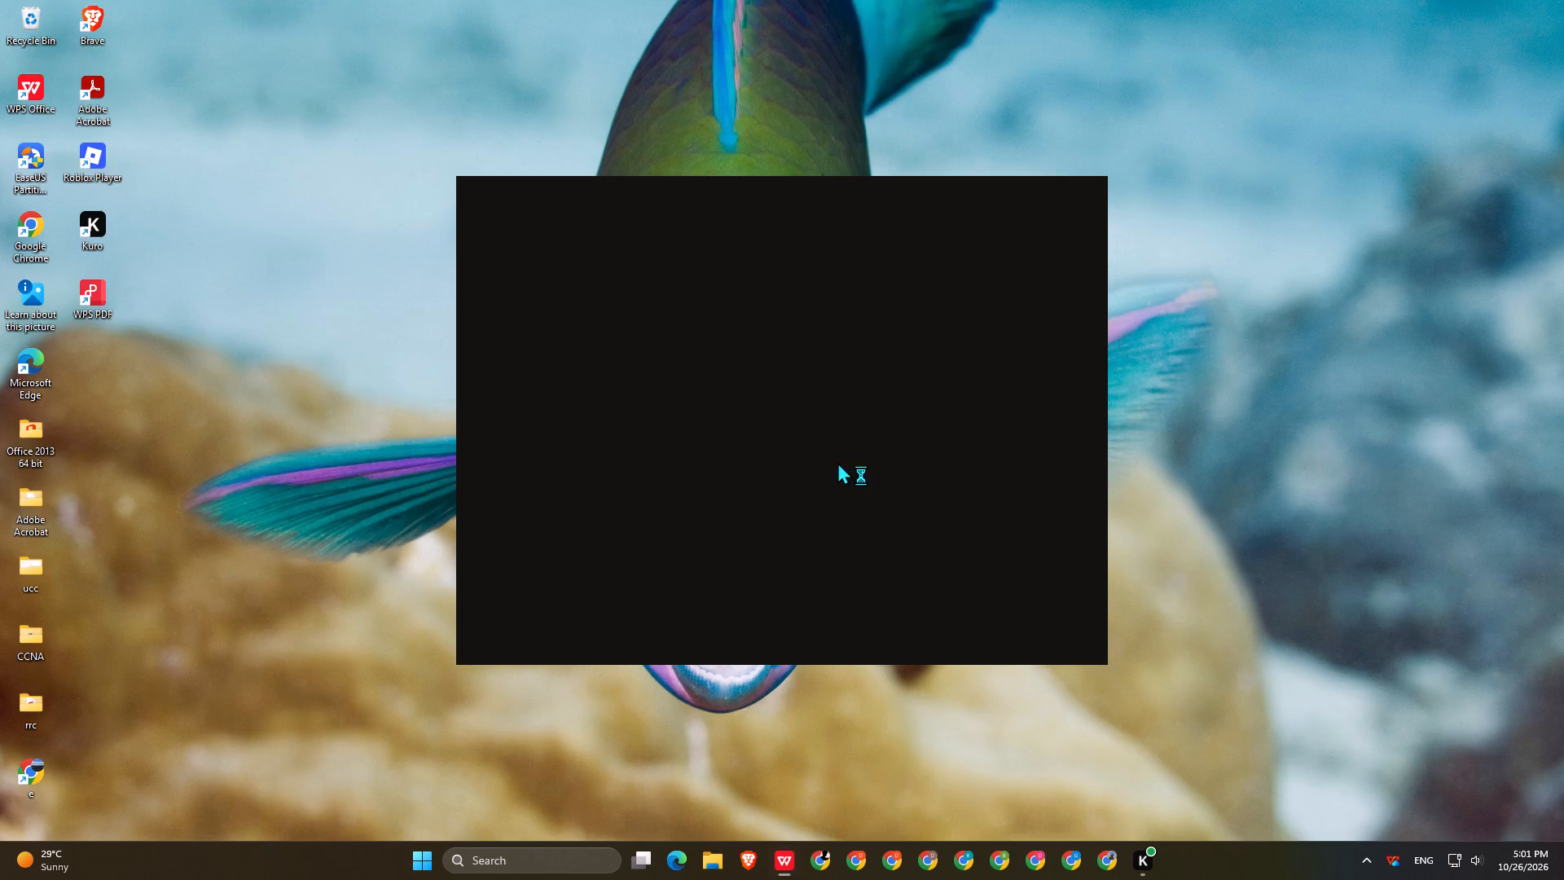